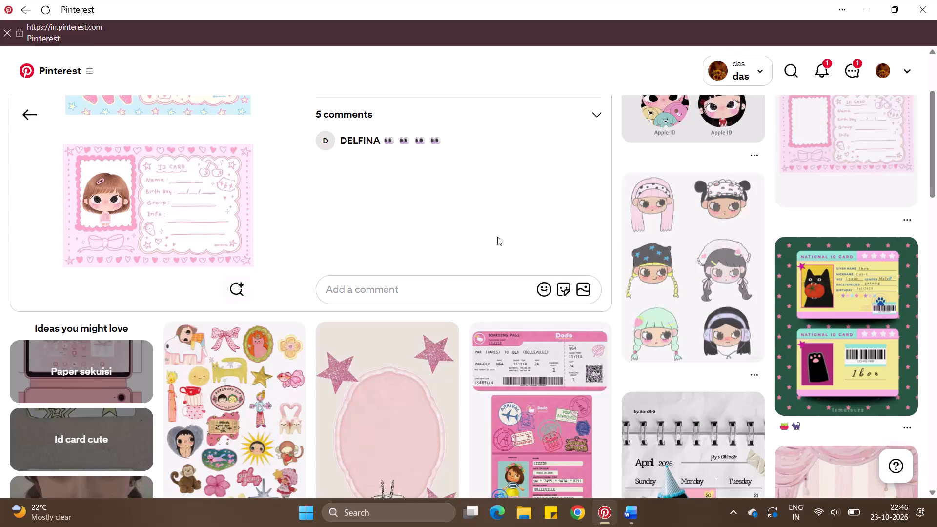
Open the pin of six drawn girls' heads with hats and headphones and look through its related pins.
scroll(497, 237, up, 3)
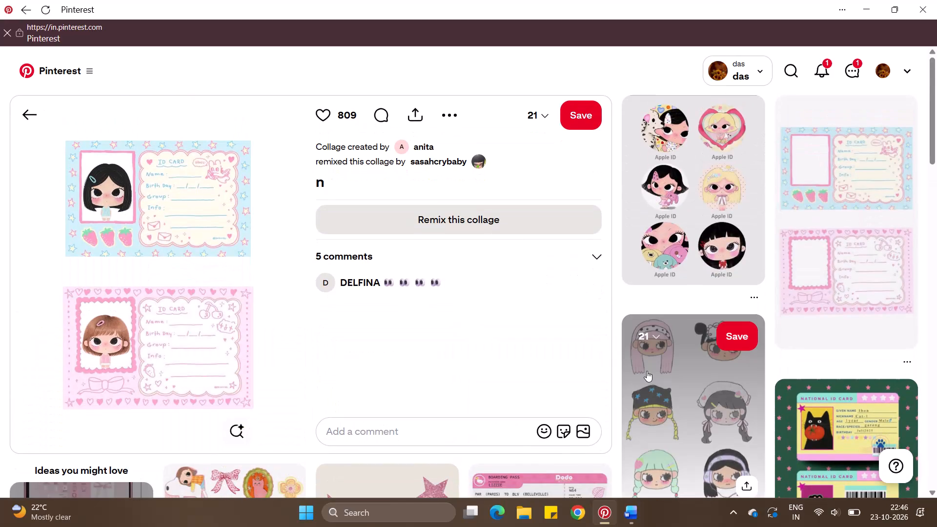
click(651, 382)
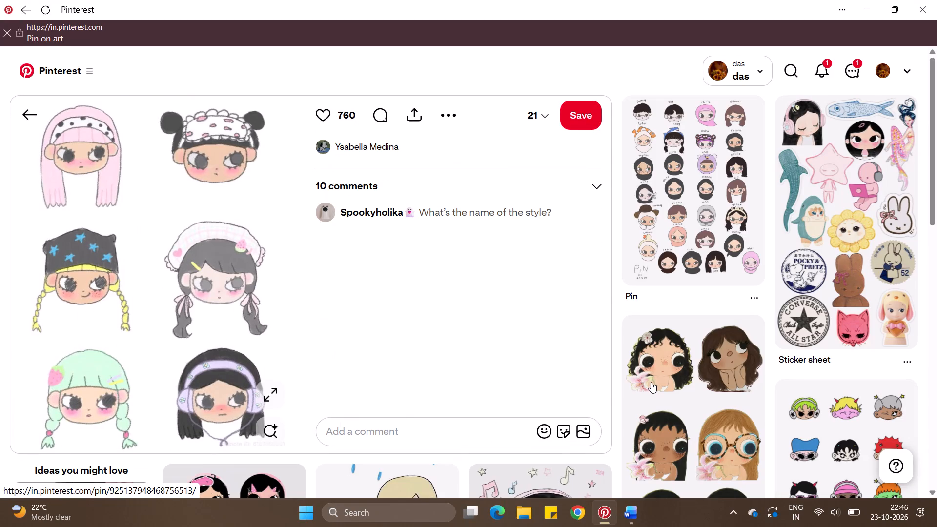
scroll(651, 382, down, 2)
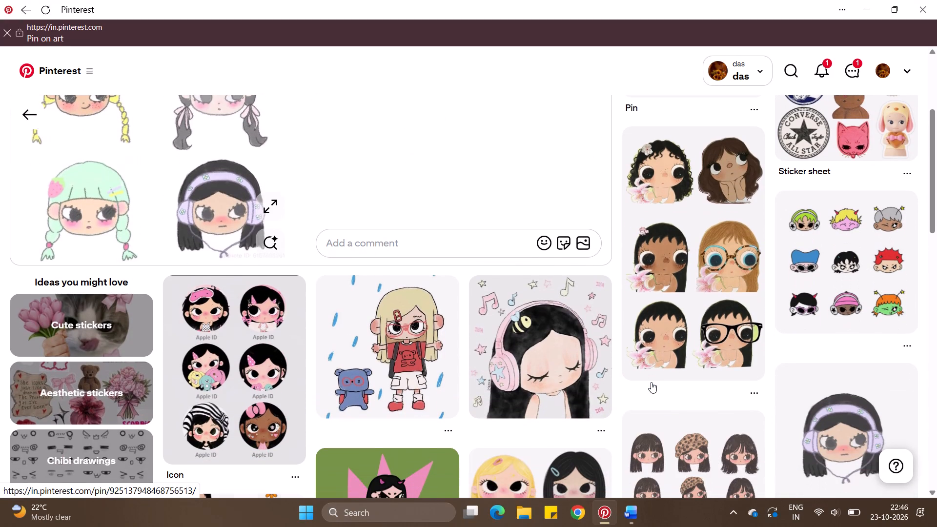
scroll(651, 382, down, 1)
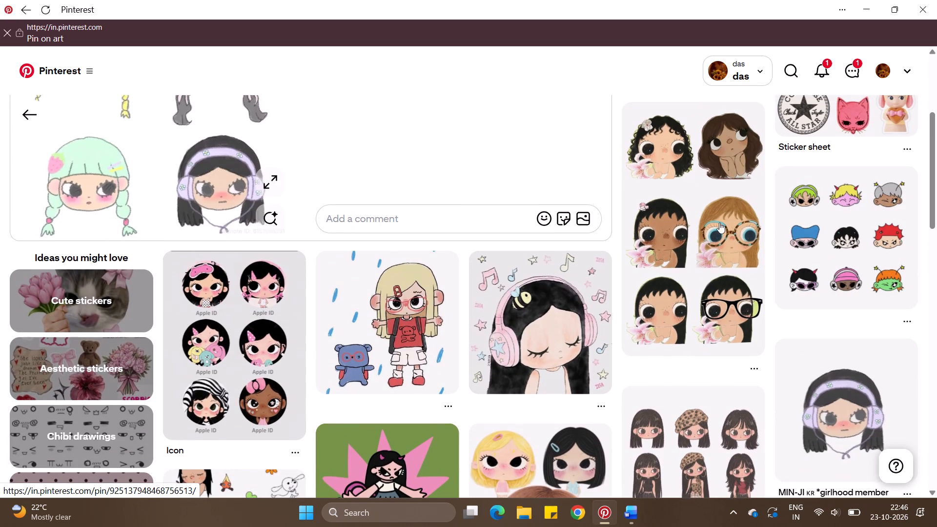
View the collage of six big-eyed girls with lilies and its related pins, then return to the previous pin.
click(719, 223)
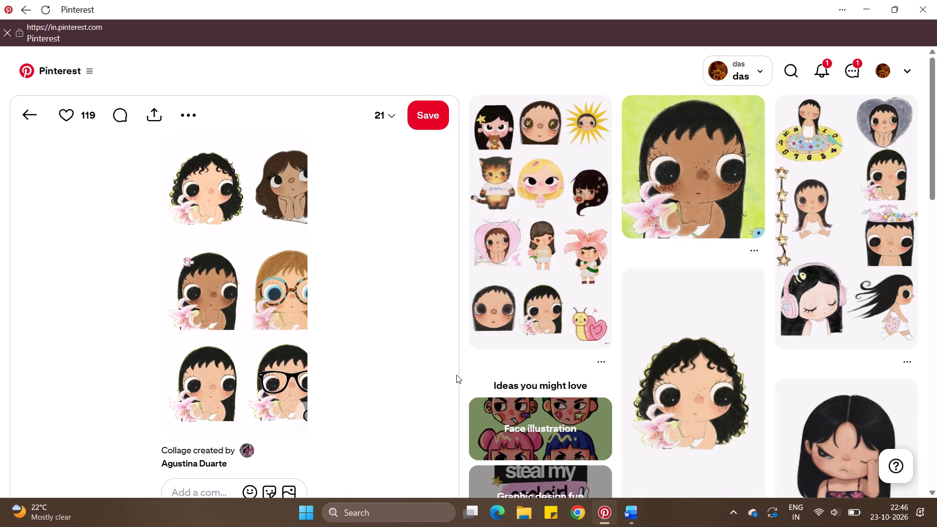
scroll(456, 375, down, 2)
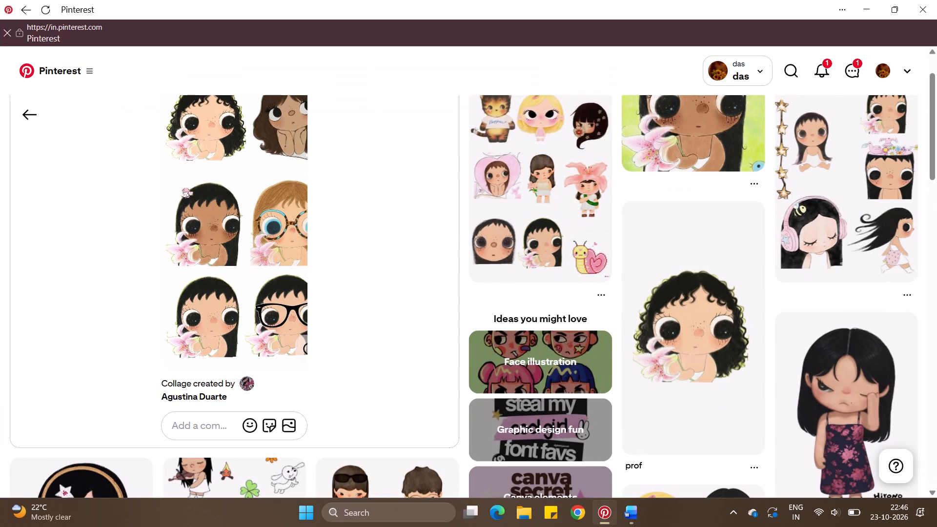
click(102, 147)
scroll(54, 373, down, 2)
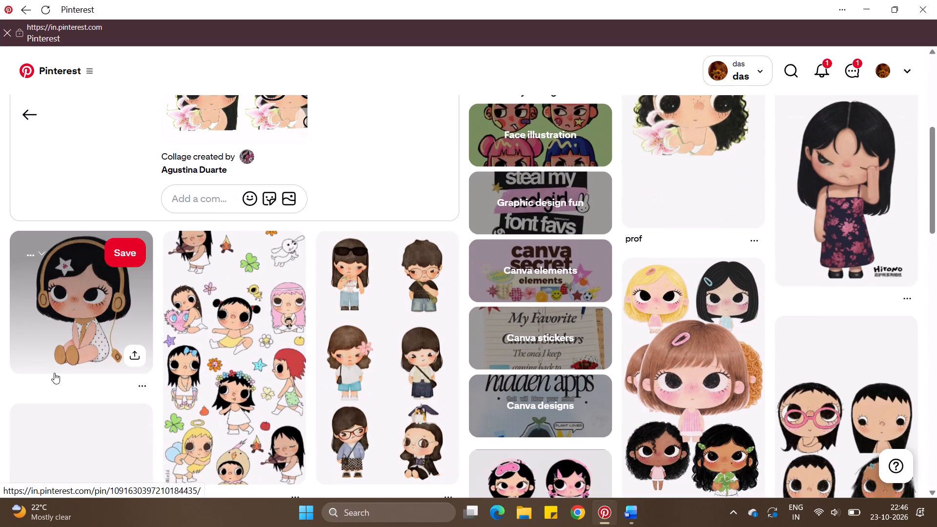
click(36, 113)
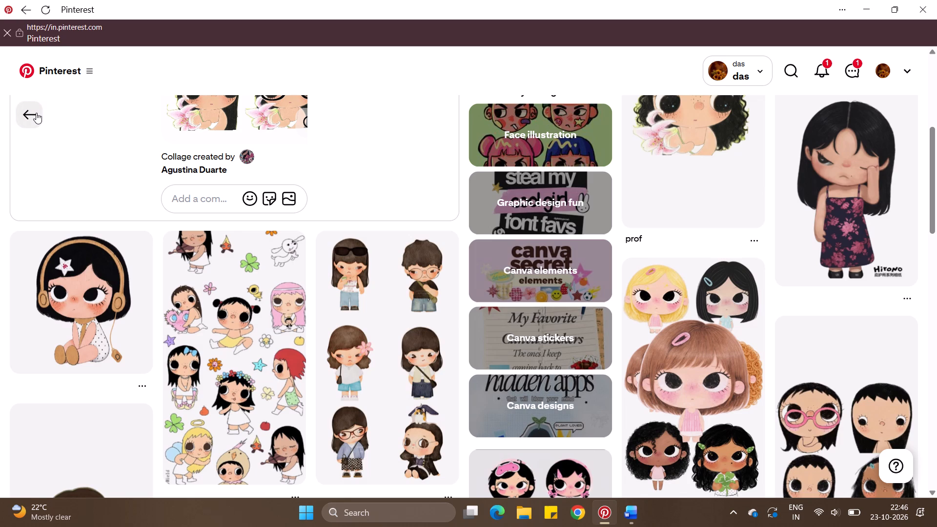
Find and open the Sketch pin of six brown-haired girls' heads and look through its related pins.
scroll(154, 322, down, 3)
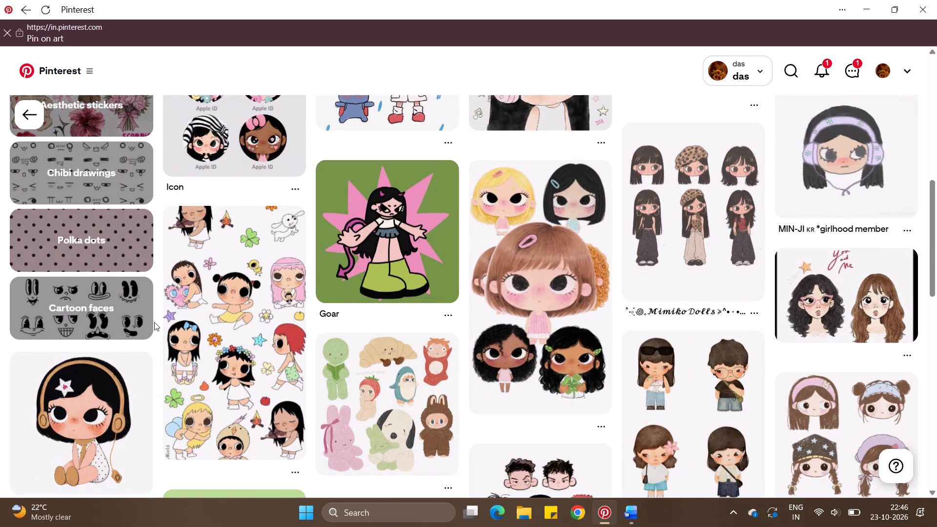
scroll(154, 322, down, 2)
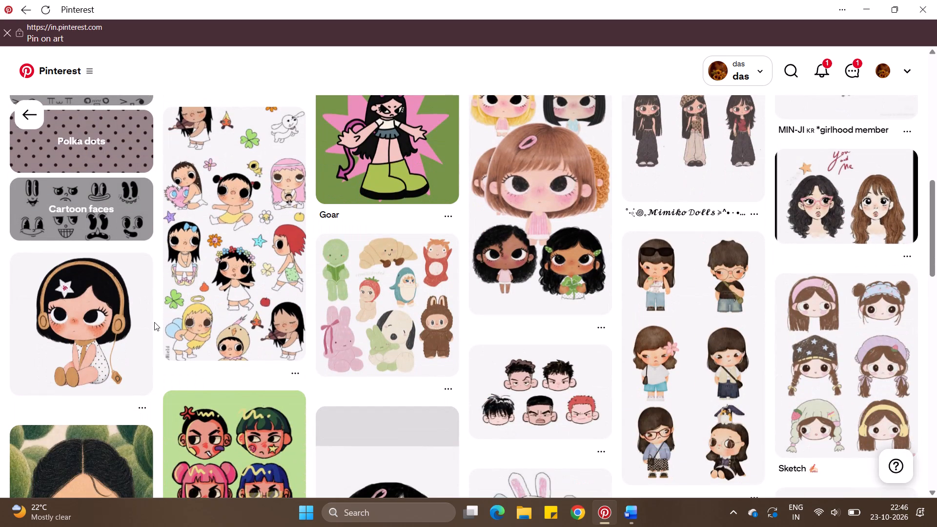
scroll(154, 322, down, 4)
click(836, 365)
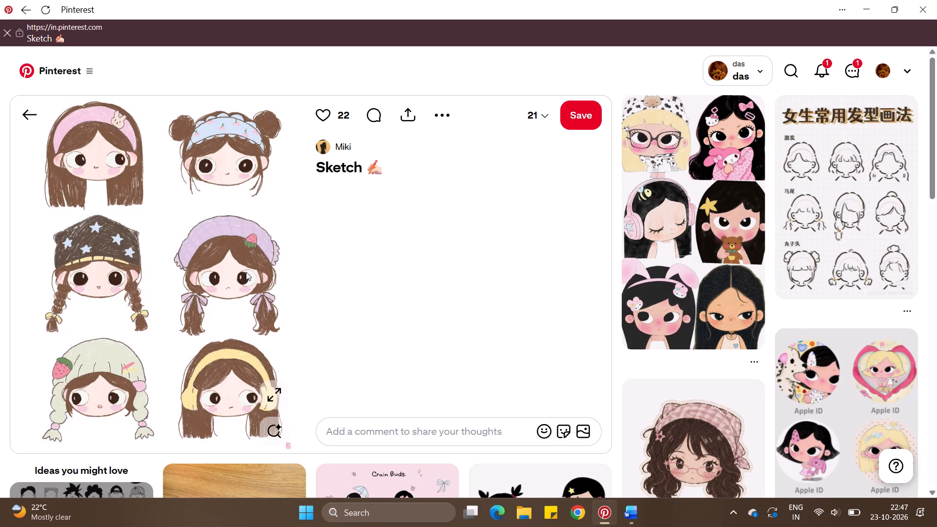
scroll(246, 272, down, 2)
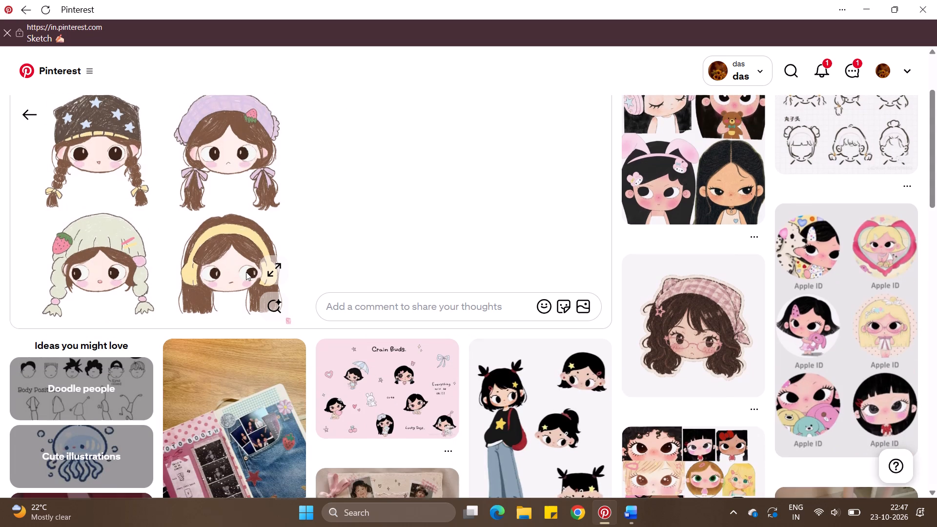
scroll(246, 272, down, 3)
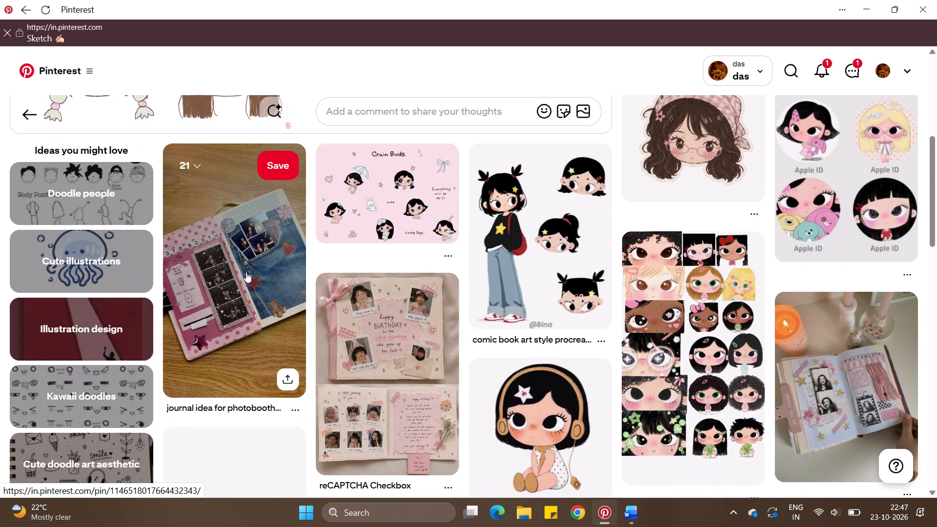
scroll(246, 272, down, 2)
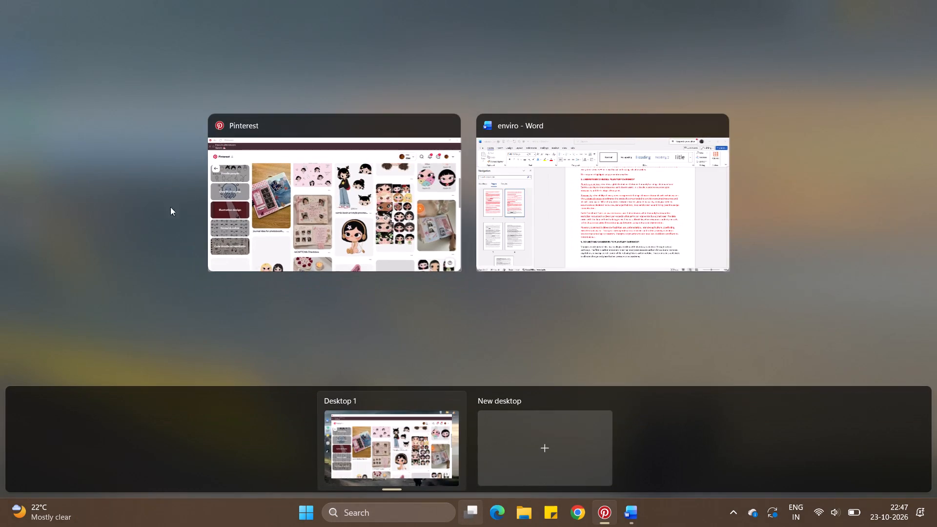
click(221, 228)
scroll(235, 373, down, 3)
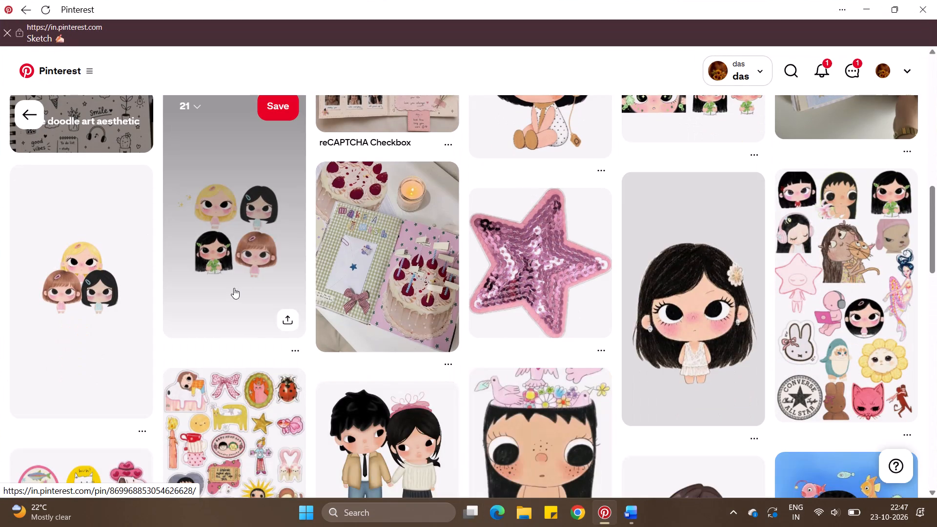
View the small collage of four chibi girls, then go back past the Sketch pin to the art pin.
click(234, 288)
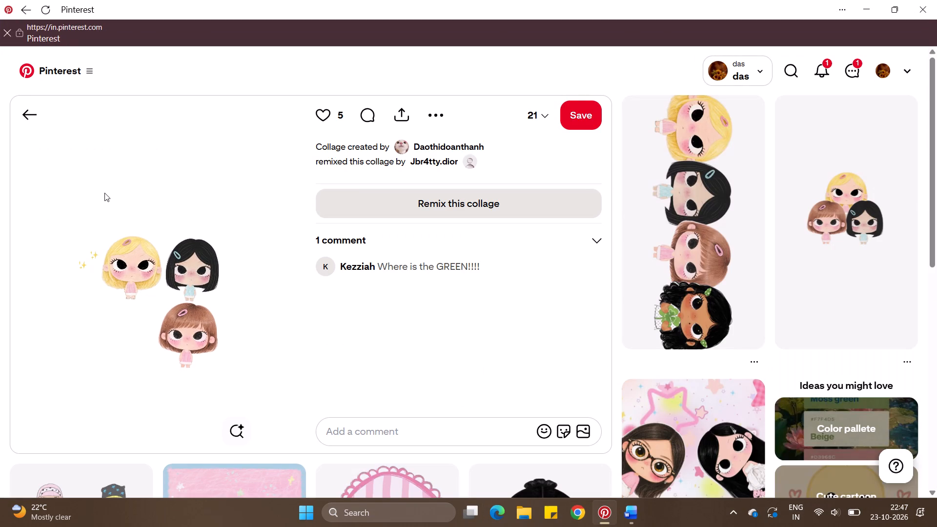
click(28, 108)
click(28, 108)
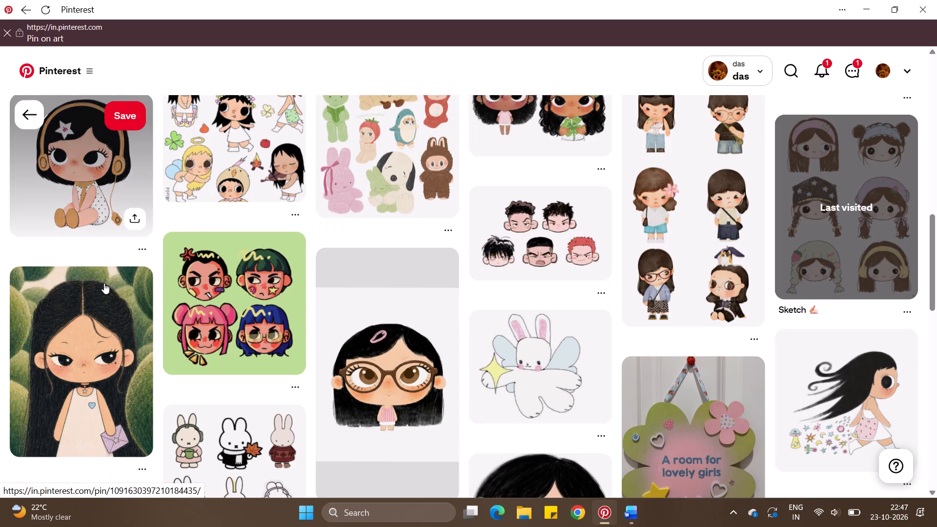
Examine the character and sticker illustrations among the art pin's related ideas.
scroll(104, 283, down, 5)
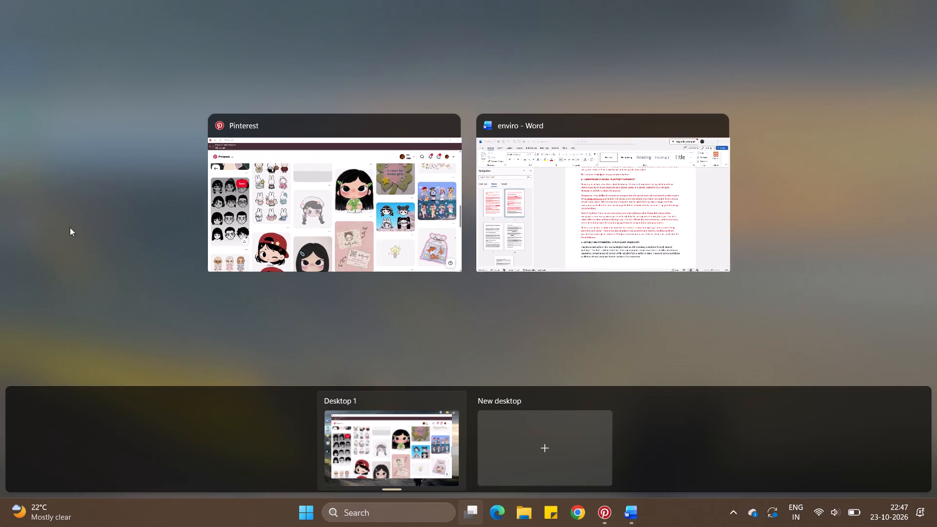
click(311, 197)
scroll(189, 397, down, 3)
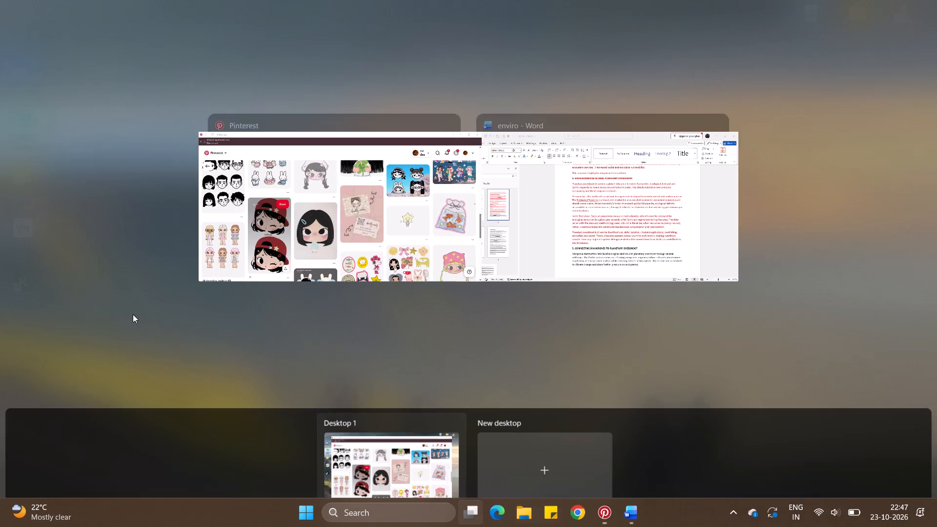
click(293, 238)
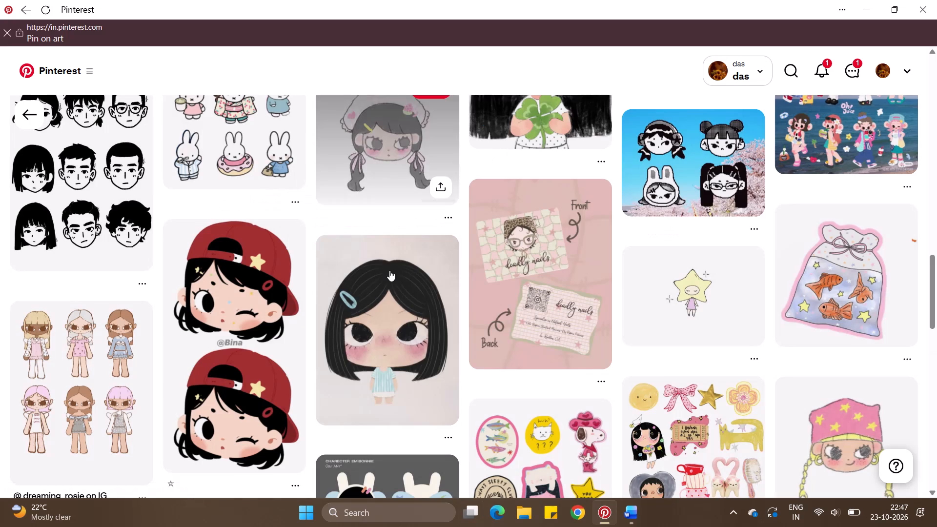
scroll(389, 270, down, 4)
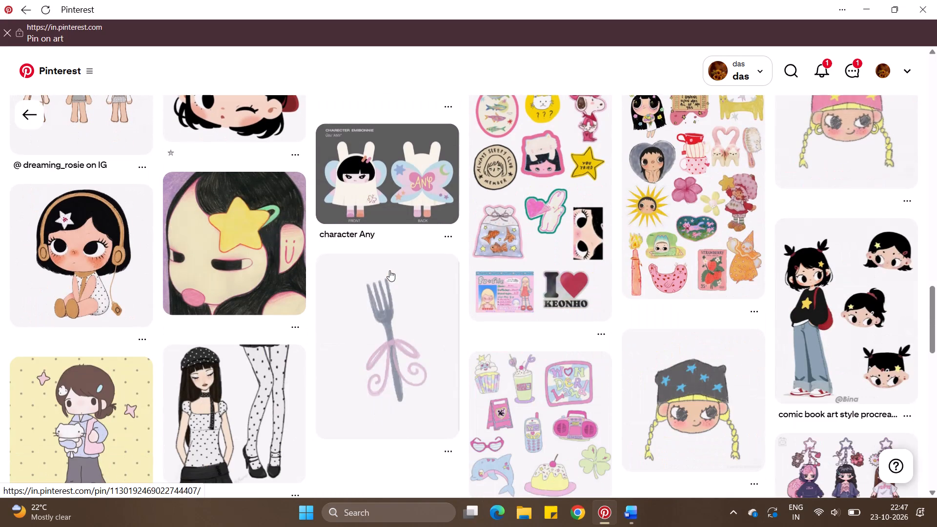
scroll(389, 270, down, 6)
scroll(286, 355, down, 4)
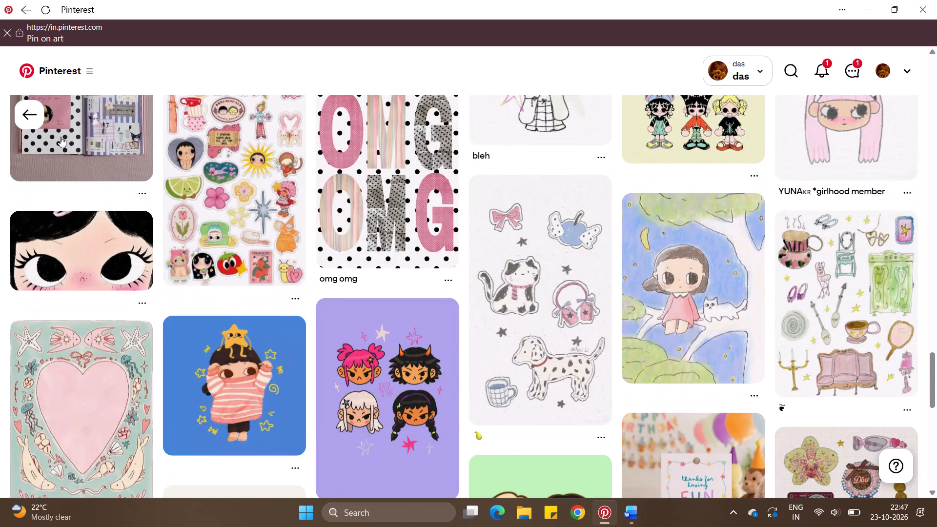
Go back past the ID card collage and the summer pin to the birthday thank-you tag pin.
click(28, 113)
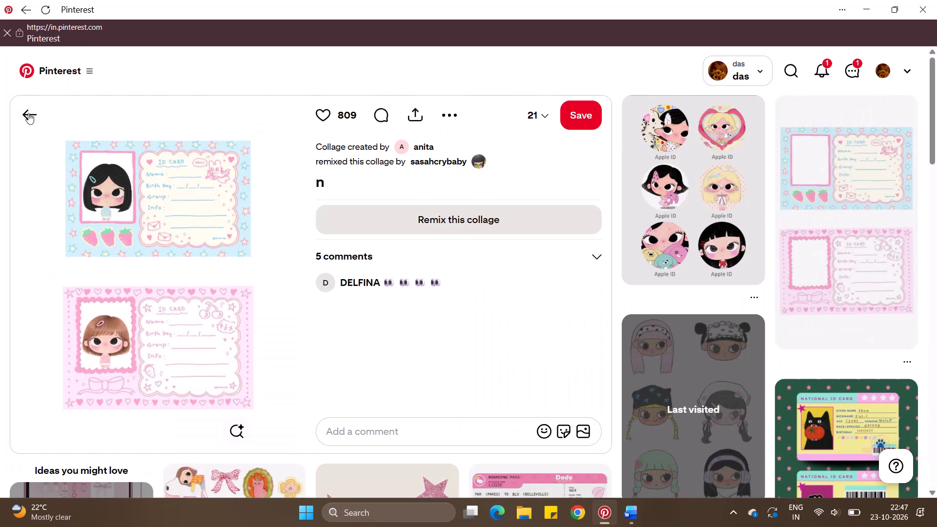
scroll(191, 275, down, 1)
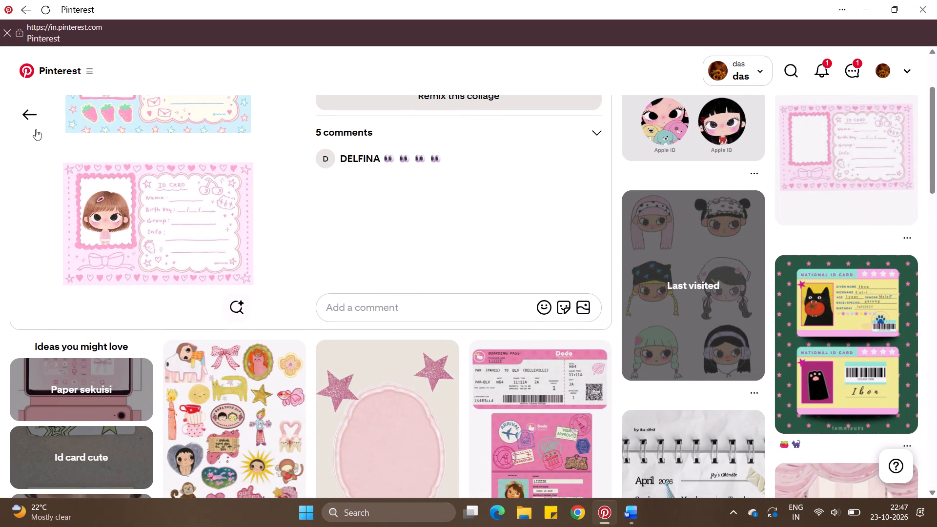
click(28, 124)
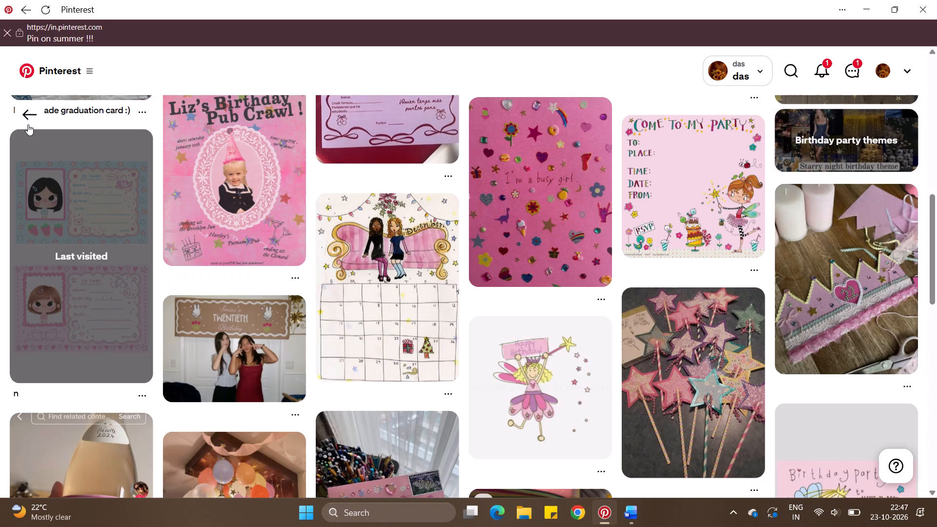
click(28, 124)
Save the pin of the cheesecake slice with a party-hat photo topper to the 21 board.
scroll(152, 367, down, 2)
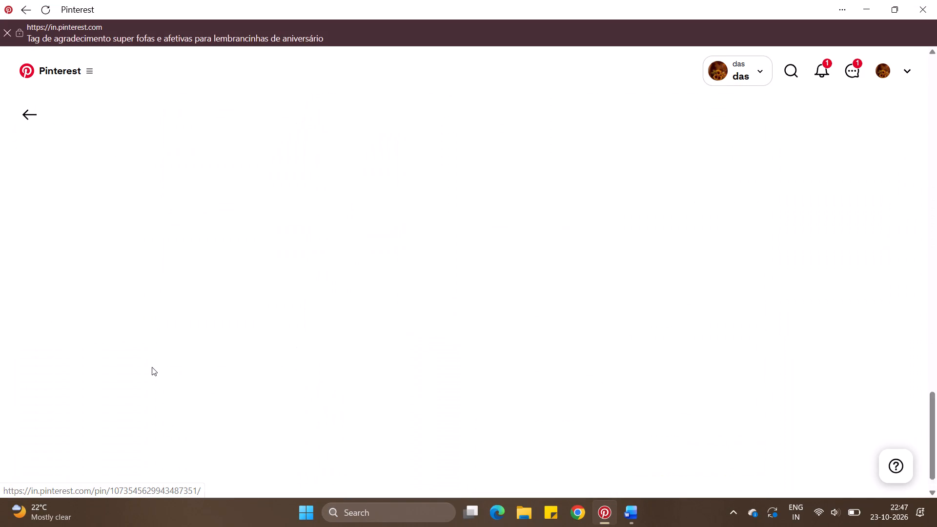
scroll(152, 367, down, 1)
scroll(152, 367, up, 3)
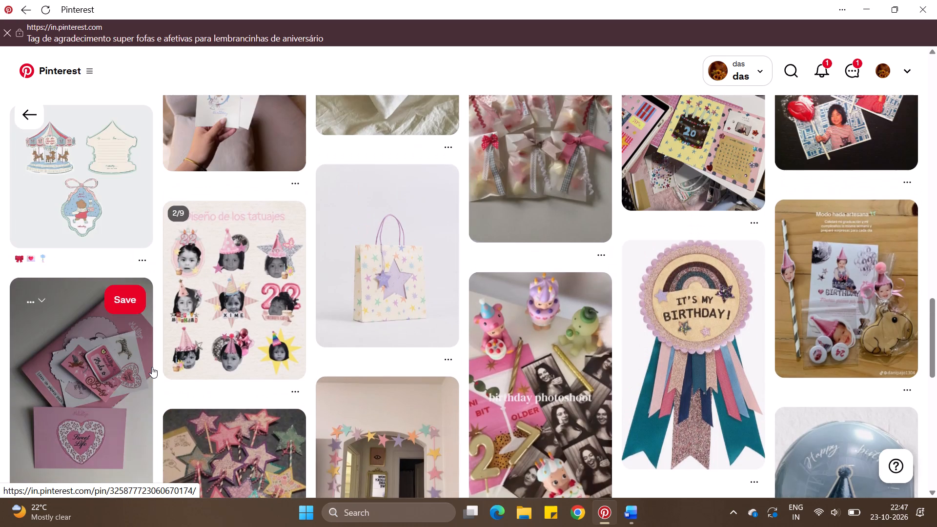
scroll(152, 367, up, 4)
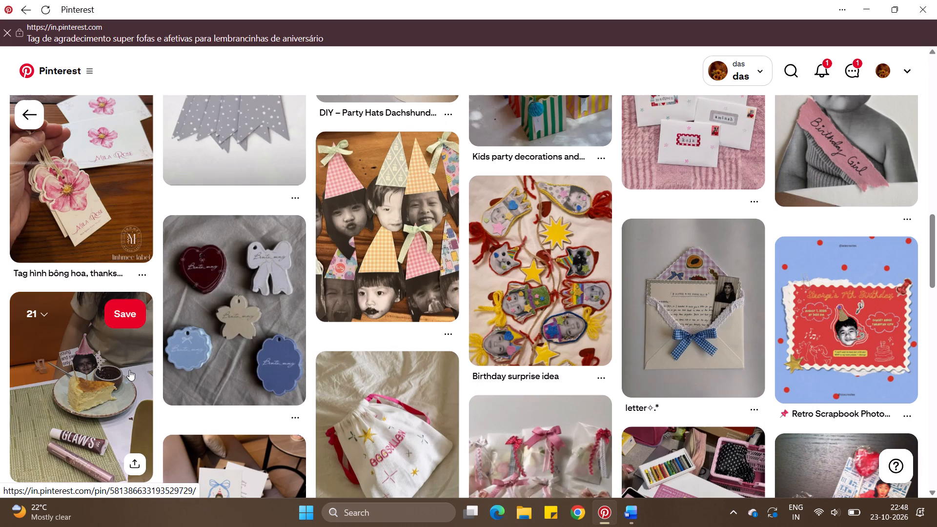
click(131, 319)
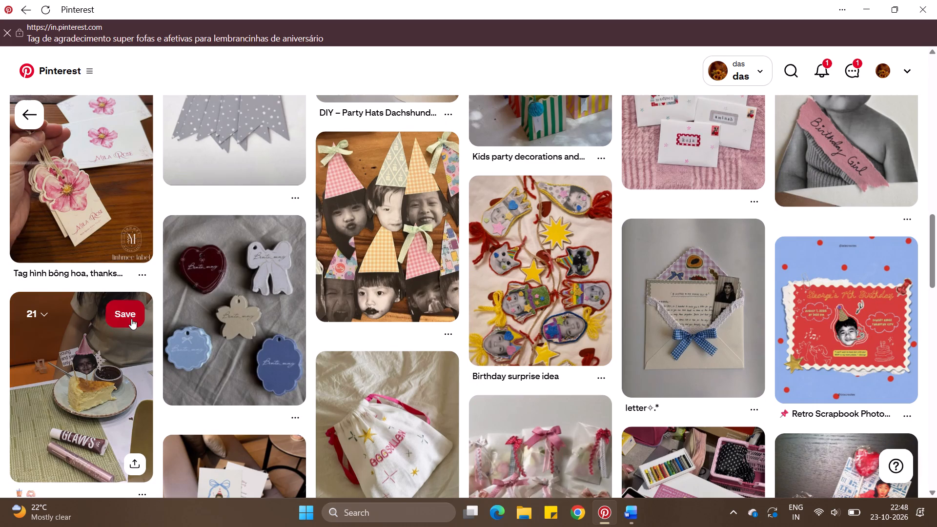
View the cheesecake pin at full size and return to the birthday thank-you tag pin.
click(109, 375)
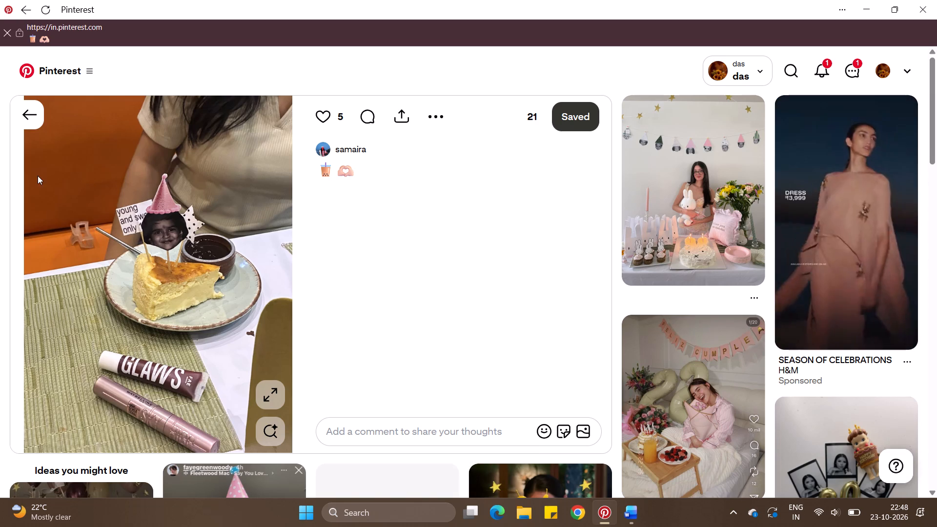
click(31, 107)
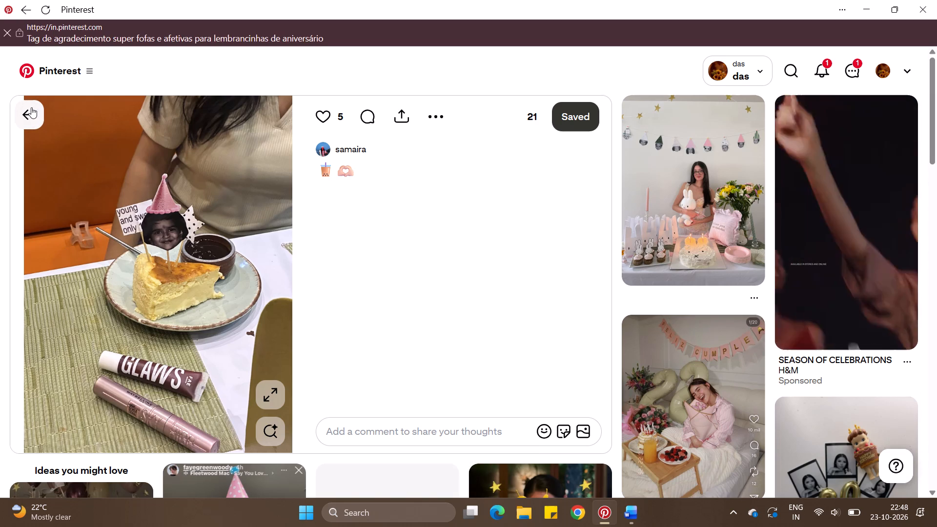
View the birthday card pin with the blue bow photo frame and return to the birthday thank-you tag pin.
scroll(102, 317, up, 1)
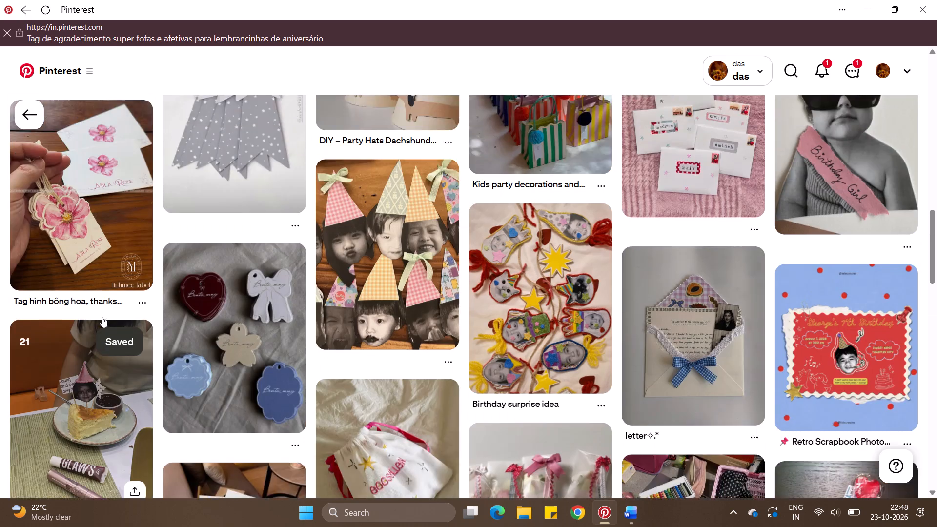
scroll(102, 317, up, 1)
click(265, 459)
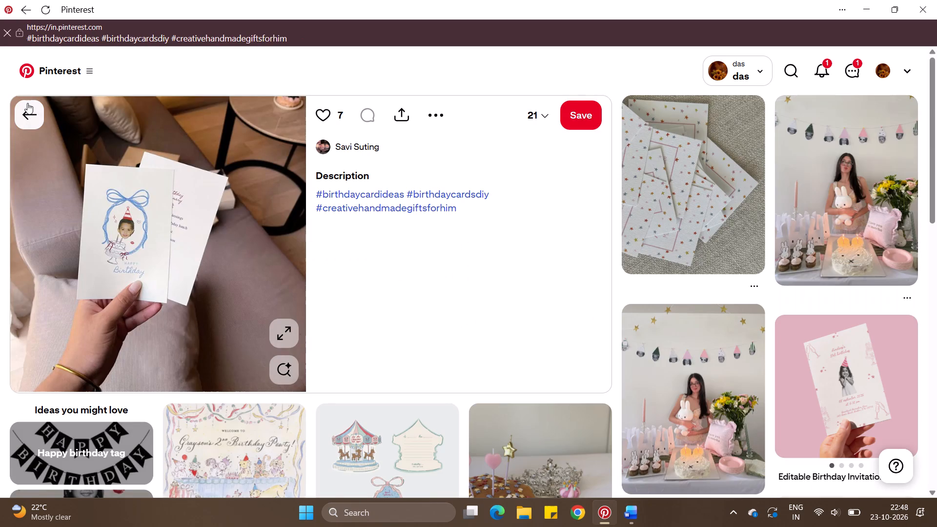
click(27, 103)
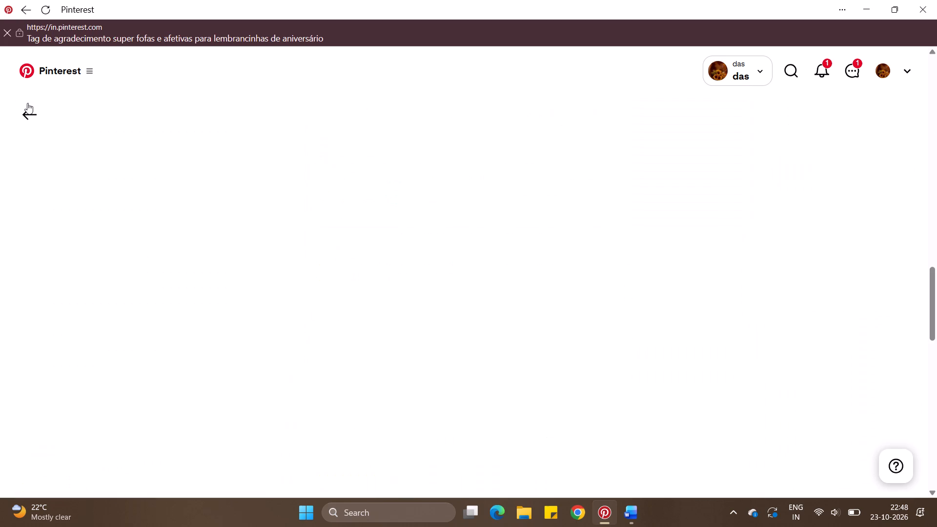
View the pin of pink birthday cupcakes with photo toppers and return to the birthday thank-you tag pin.
scroll(110, 254, up, 5)
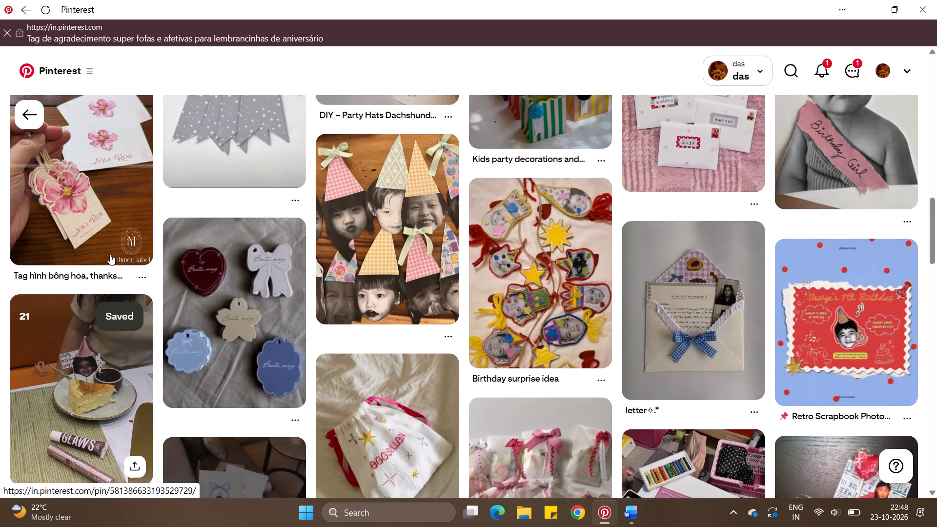
scroll(110, 254, up, 3)
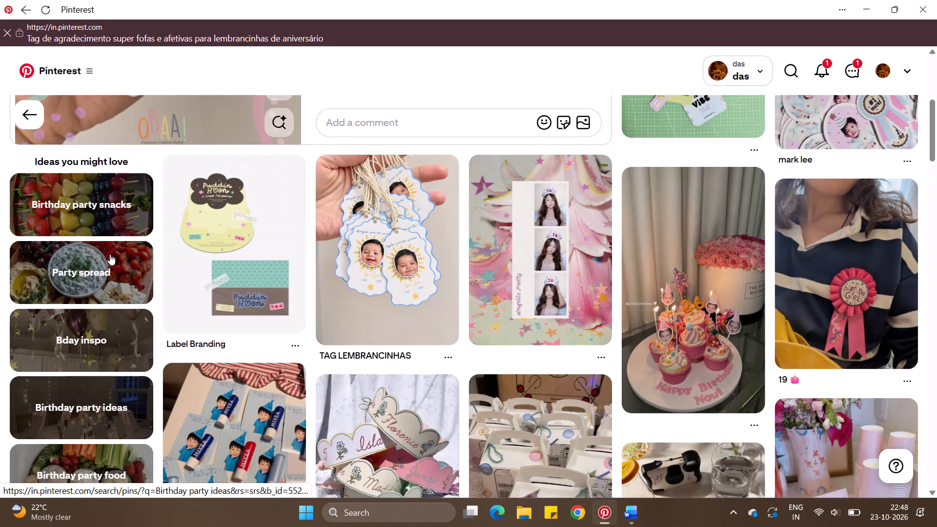
scroll(110, 254, up, 1)
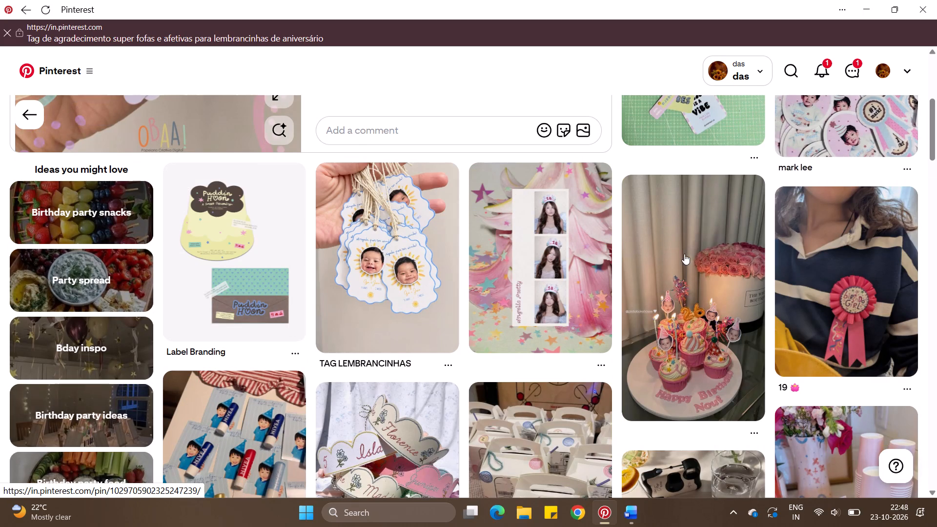
click(686, 255)
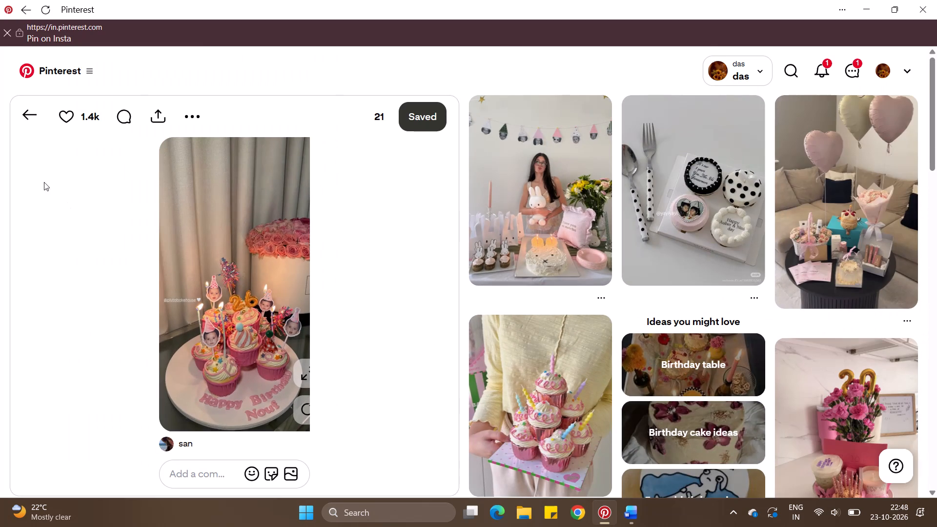
click(35, 103)
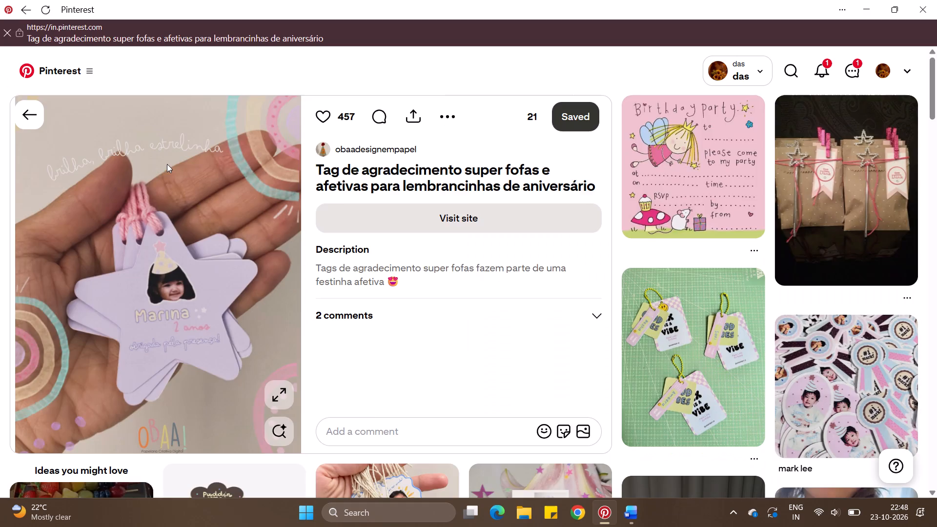
Search for "birthday invite".
scroll(167, 164, up, 5)
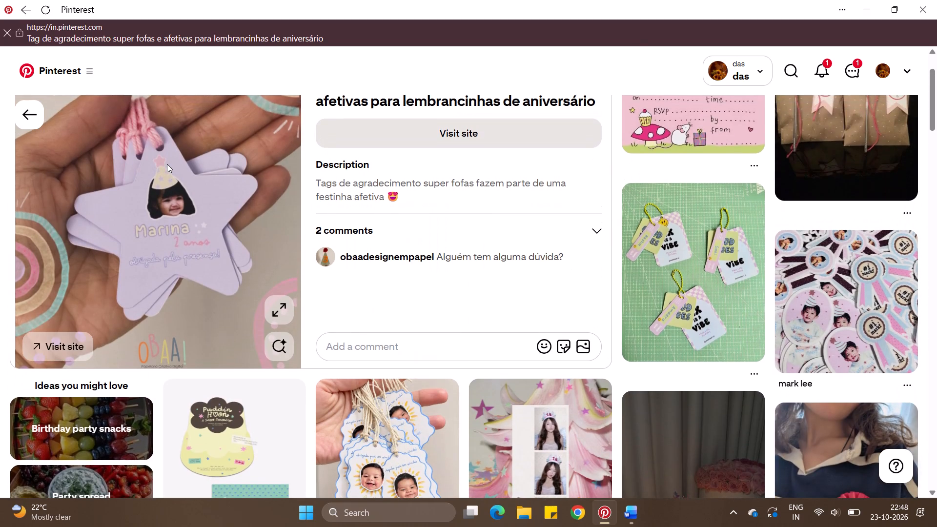
scroll(191, 232, up, 1)
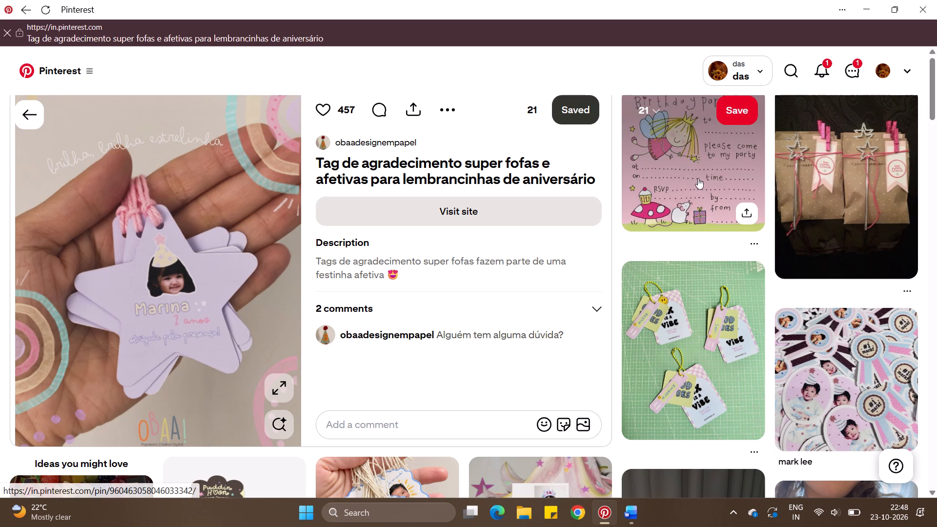
click(790, 68)
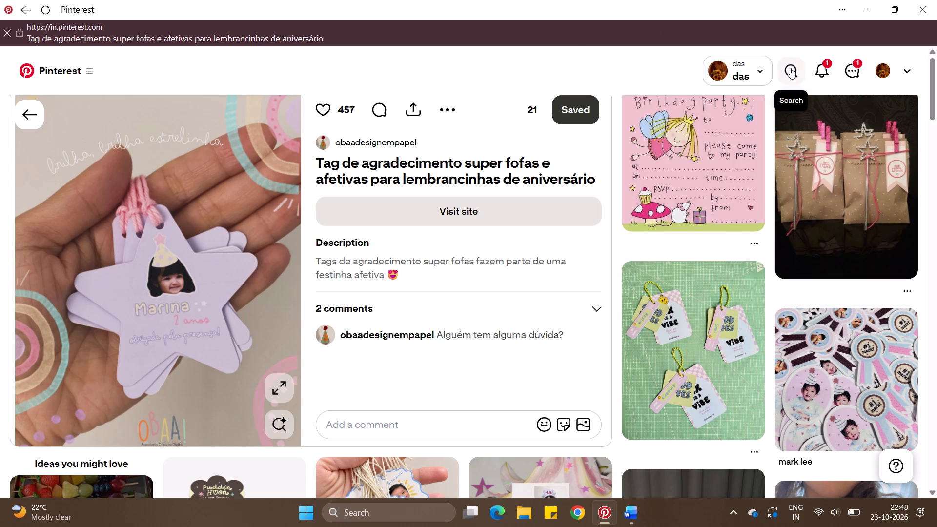
text(birthdy)
key(BackSpace)
text(ay invite)
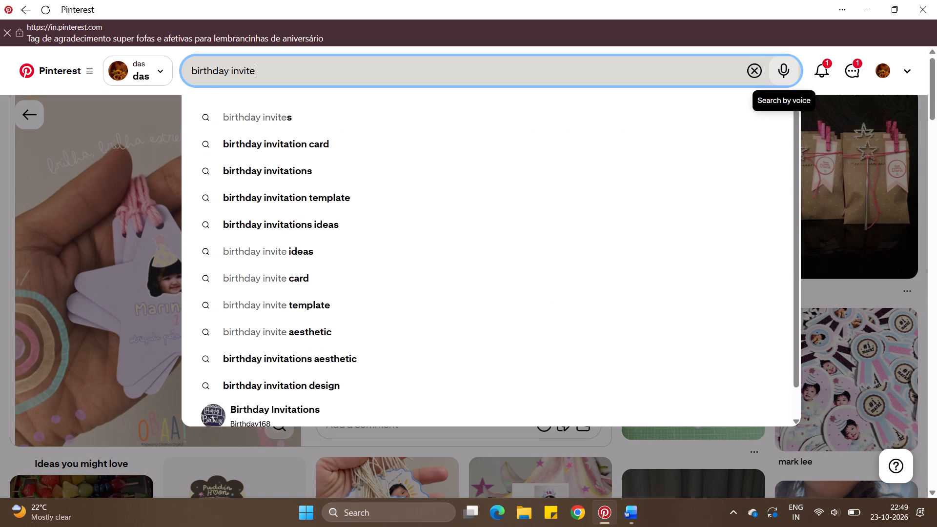
key(Return)
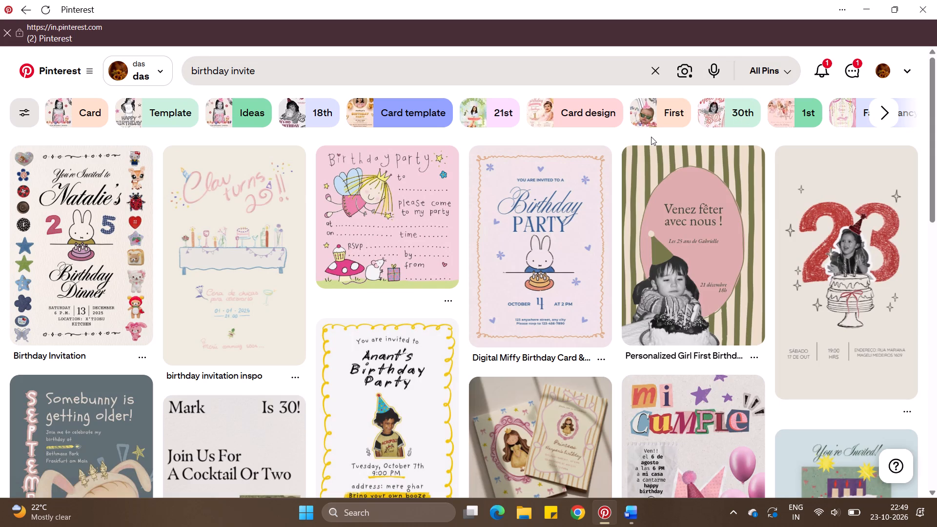
Open the pink fairy birthday party invitation and, from its related ideas, the "ur the #1 in my heart!!" rosette pin.
click(385, 223)
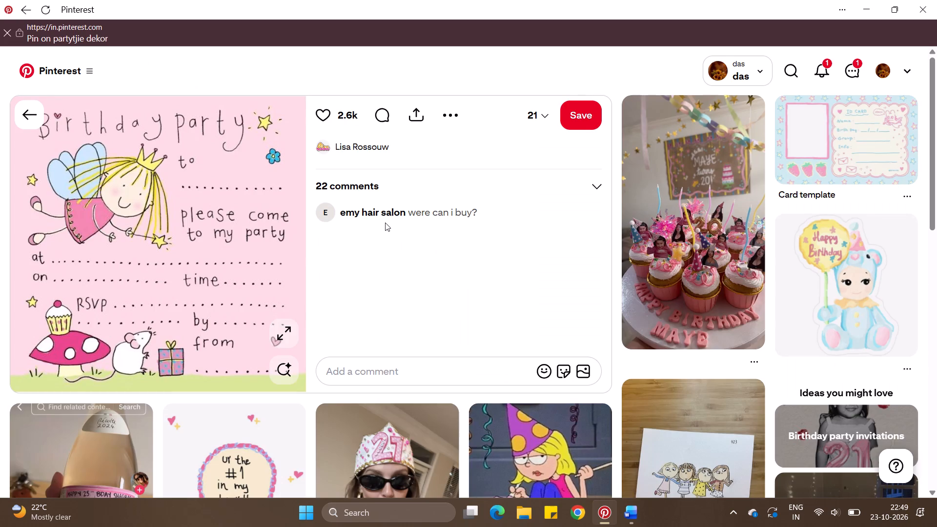
scroll(385, 223, down, 2)
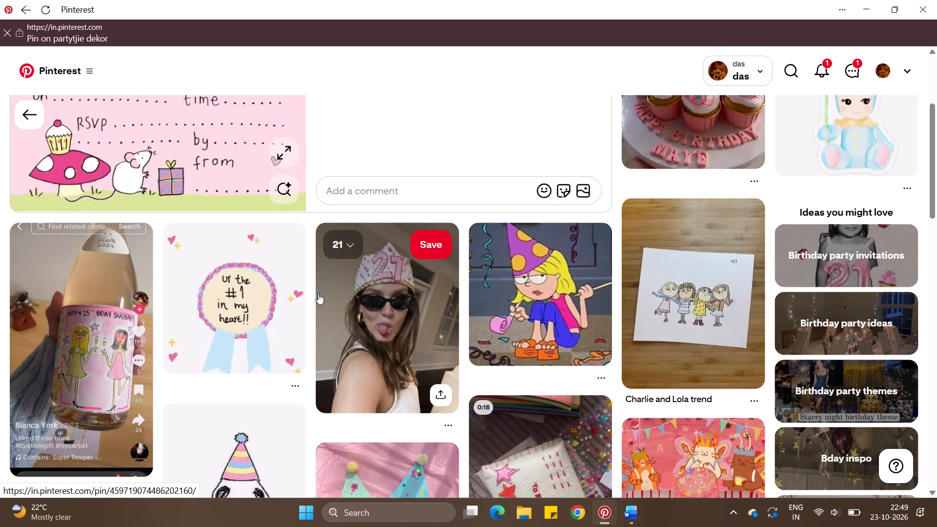
scroll(318, 293, down, 2)
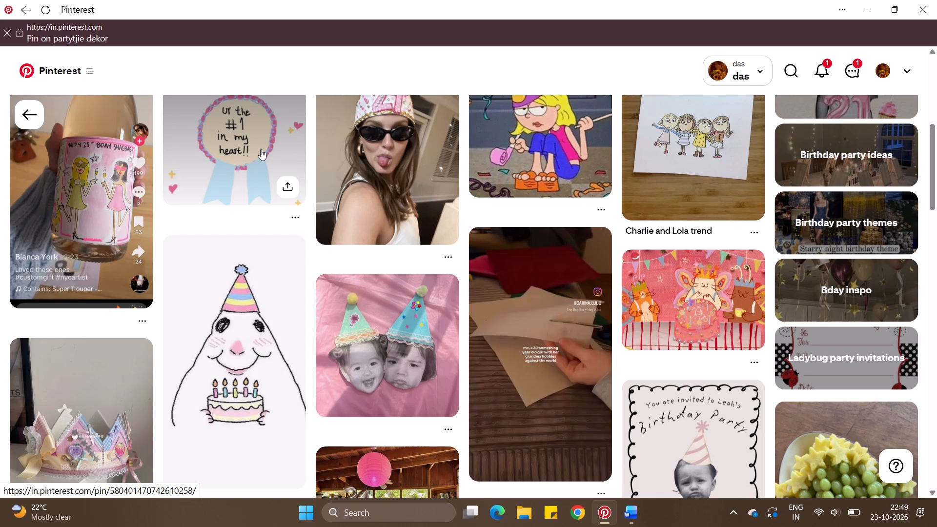
click(261, 149)
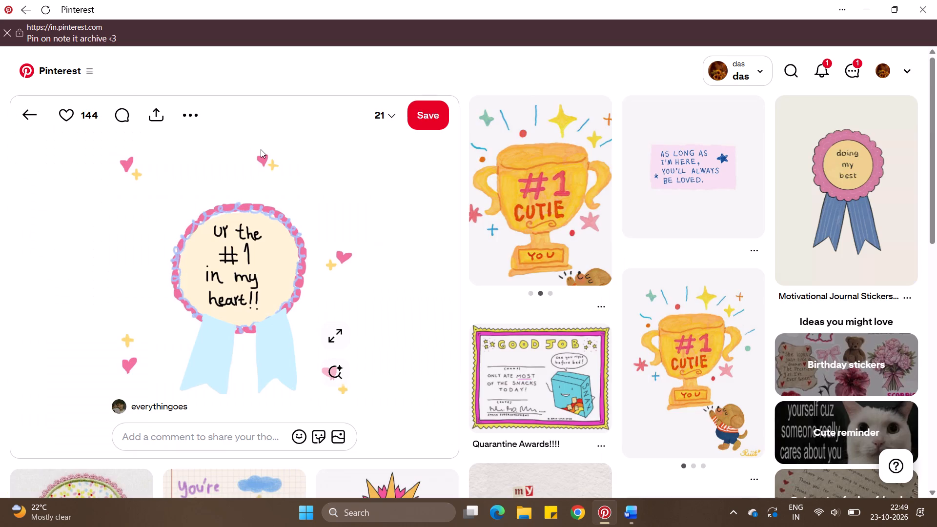
click(247, 254)
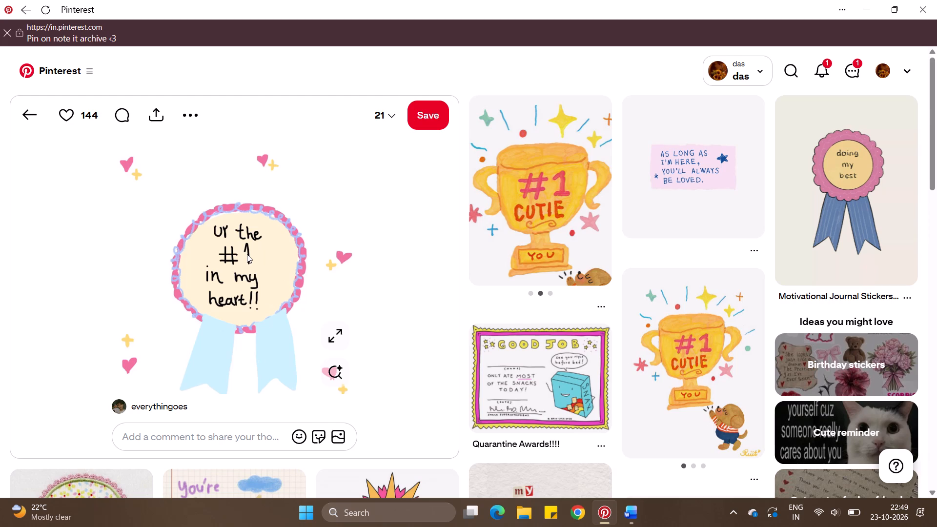
scroll(247, 254, down, 2)
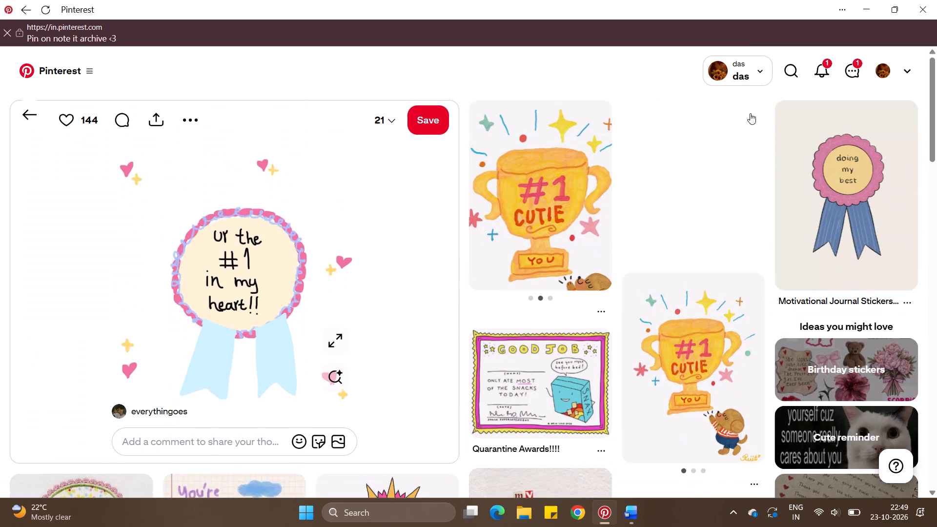
Search for "thank you creative" and look through the thank-you card designs.
click(795, 76)
text(tha)
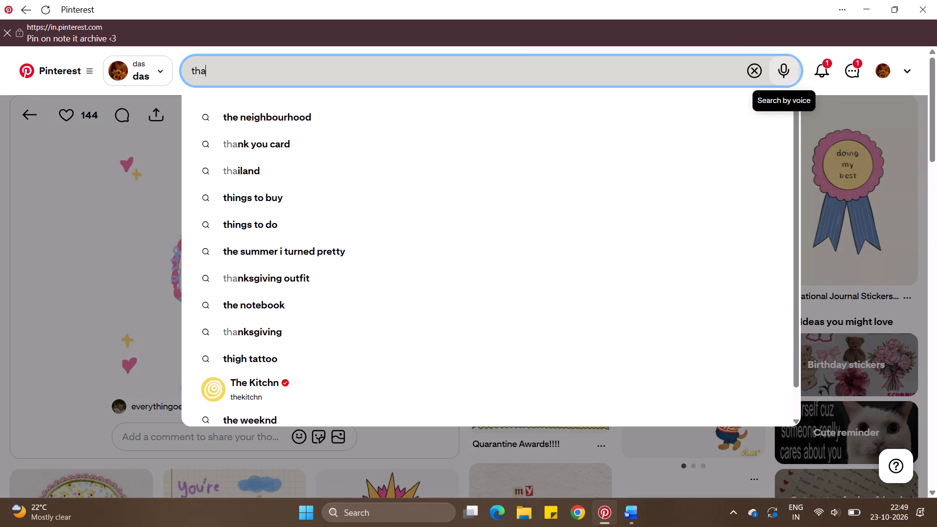
text(nkyou)
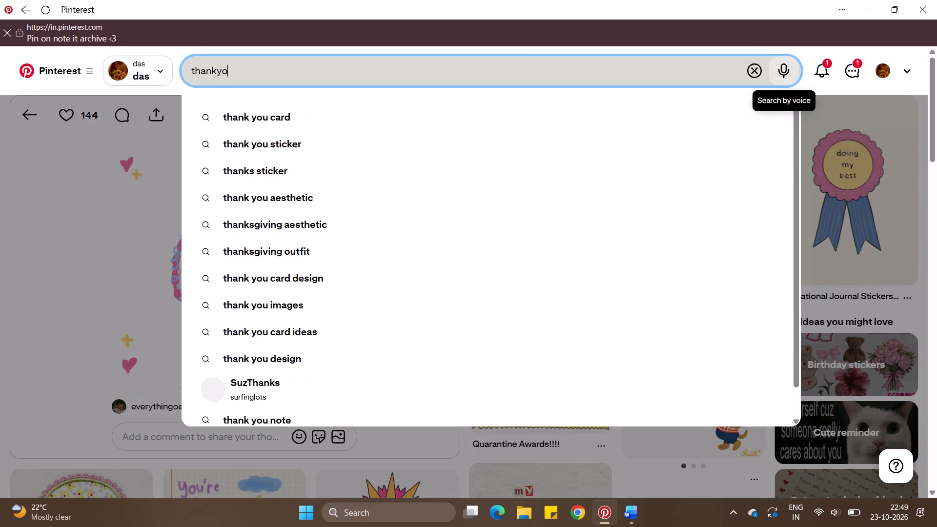
key(space)
text(crea)
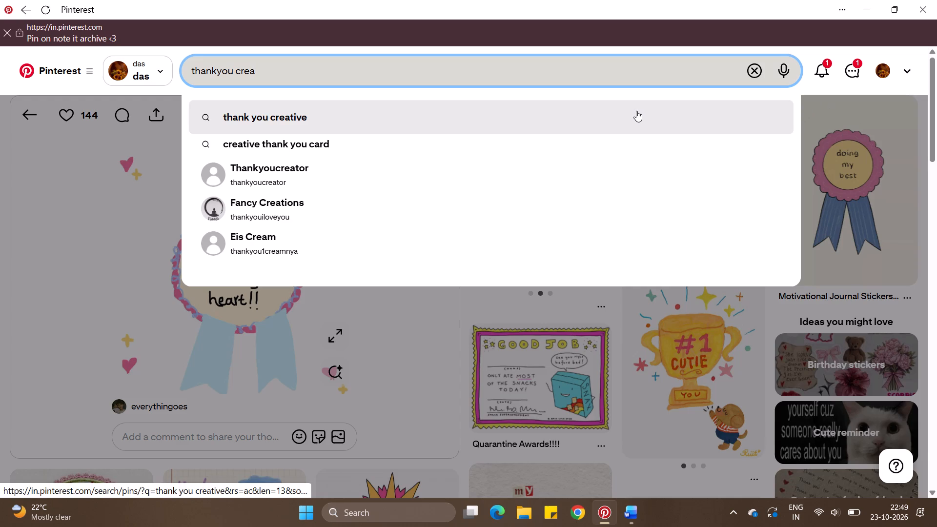
click(636, 111)
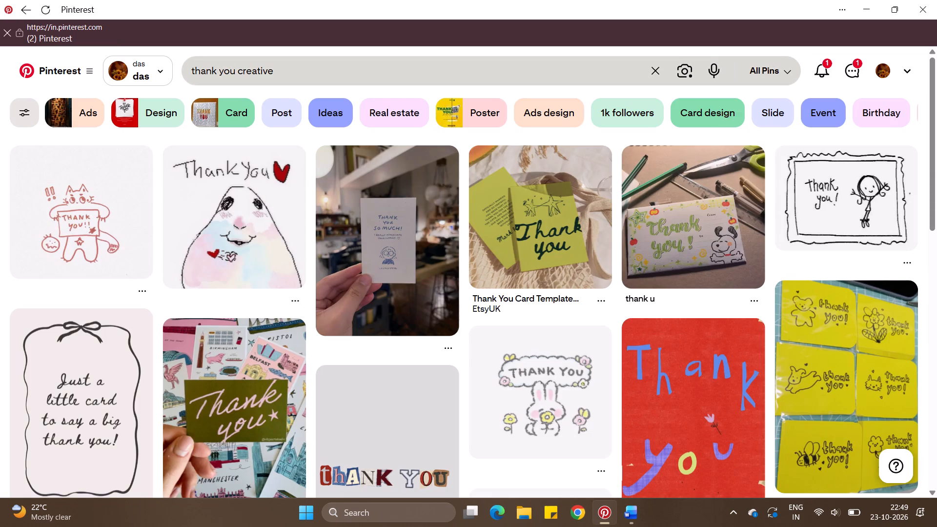
scroll(315, 254, down, 2)
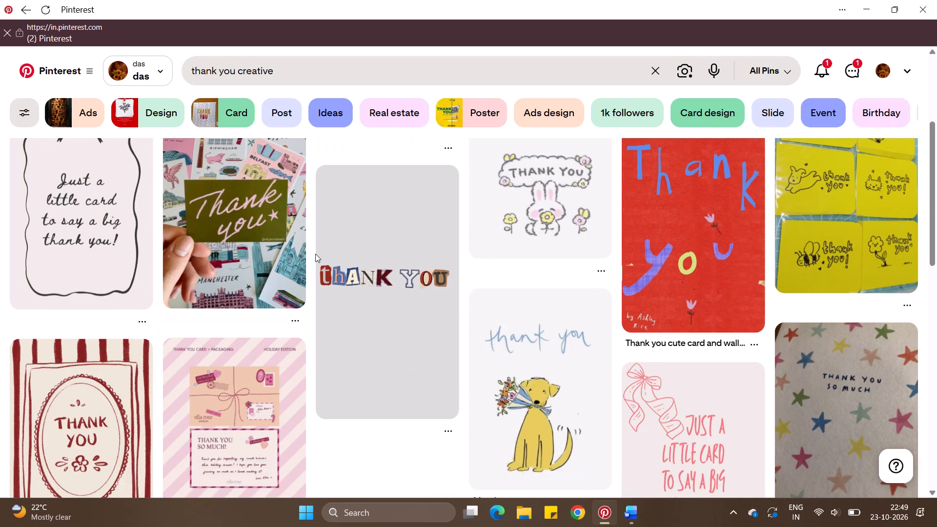
scroll(315, 254, down, 6)
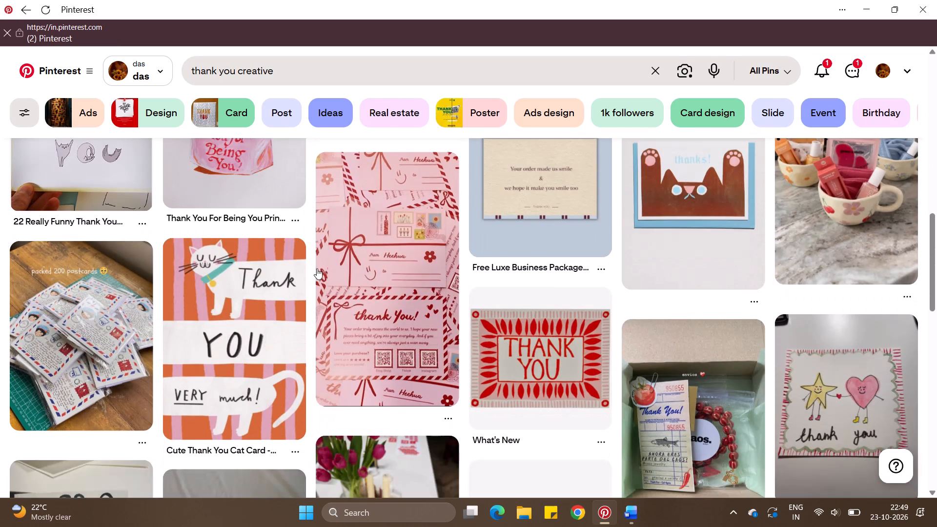
scroll(317, 268, down, 3)
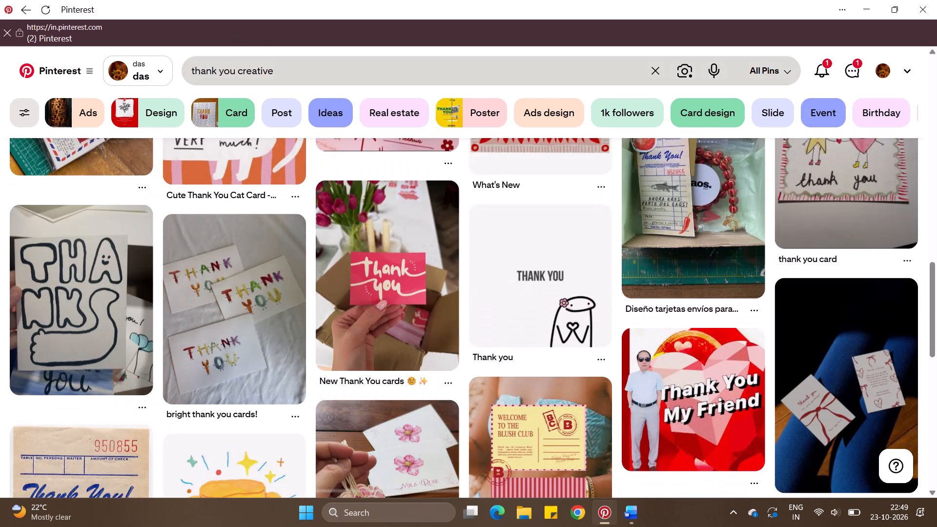
Search for "thank you souvenir" and save the flower stem gift pin to the 21 board.
drag(272, 71, 238, 69)
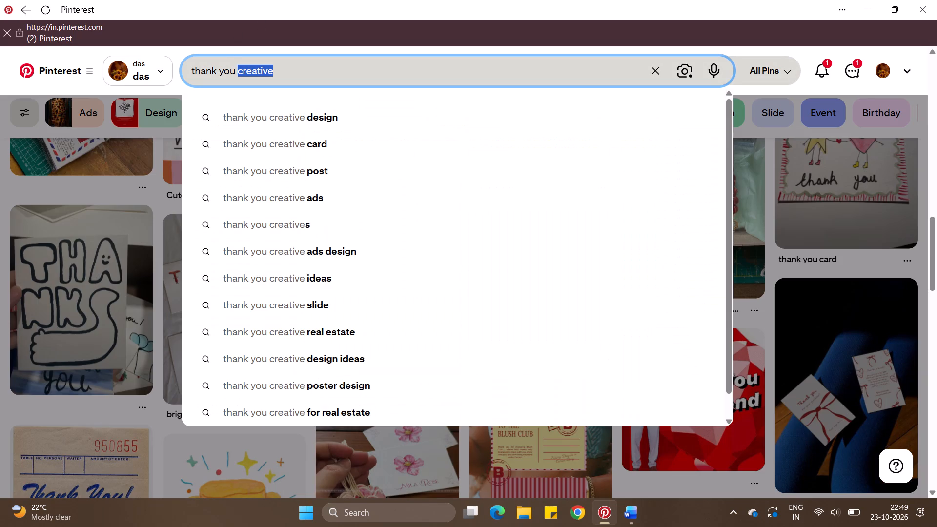
text(sou)
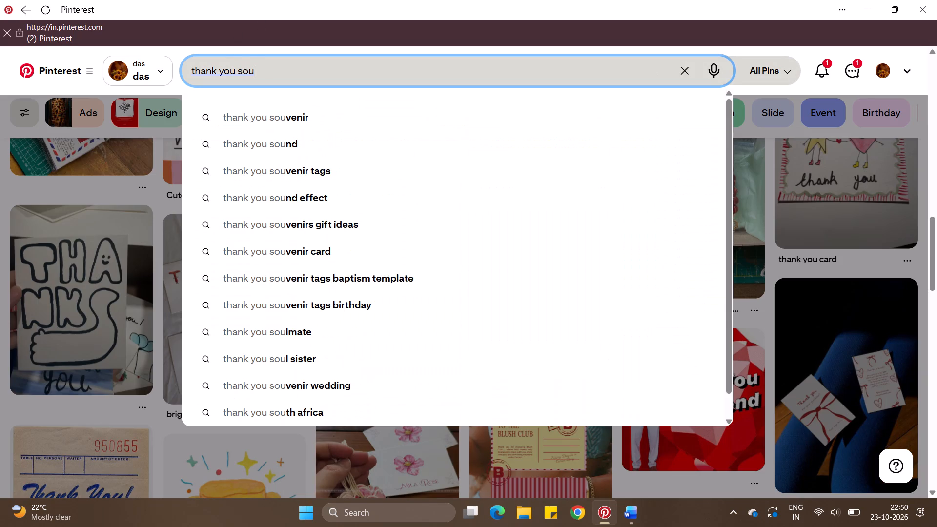
click(263, 117)
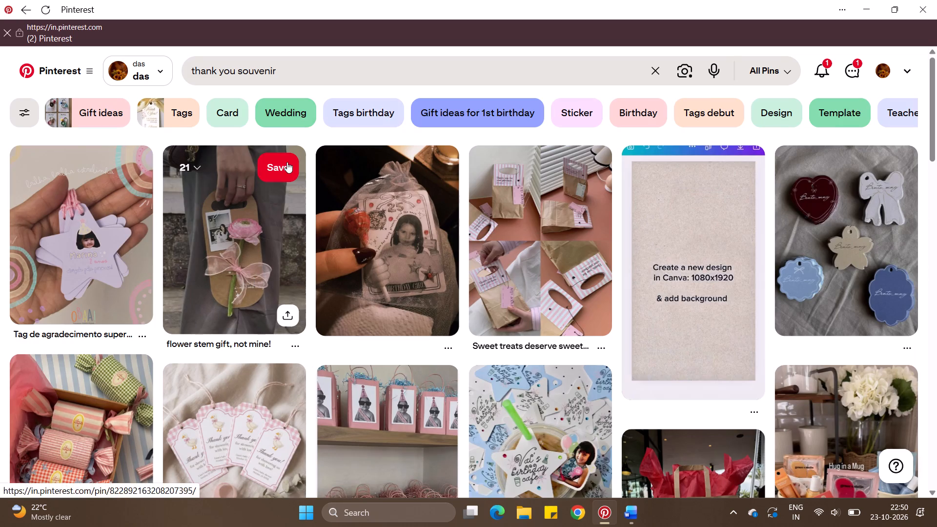
click(285, 159)
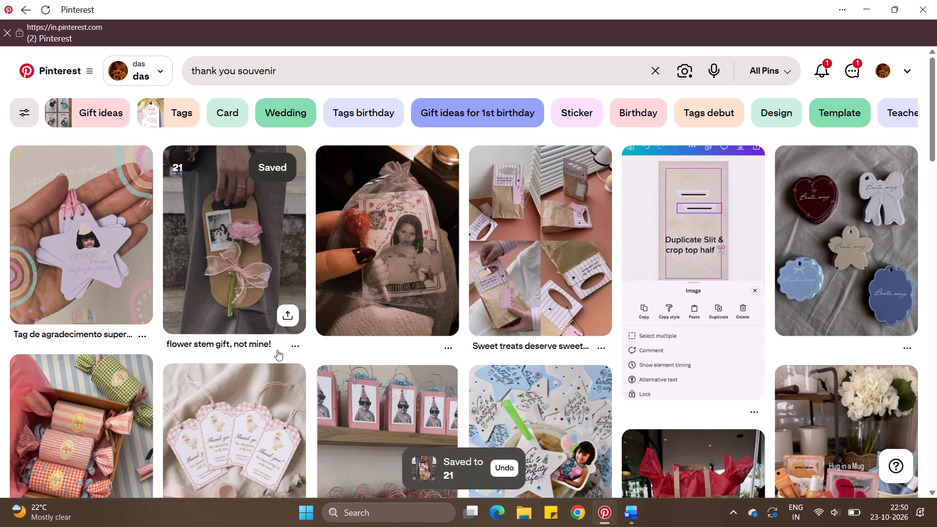
Look through the "thank you souvenir" results for party favour, gift bag and thank-you tag ideas.
scroll(273, 340, down, 2)
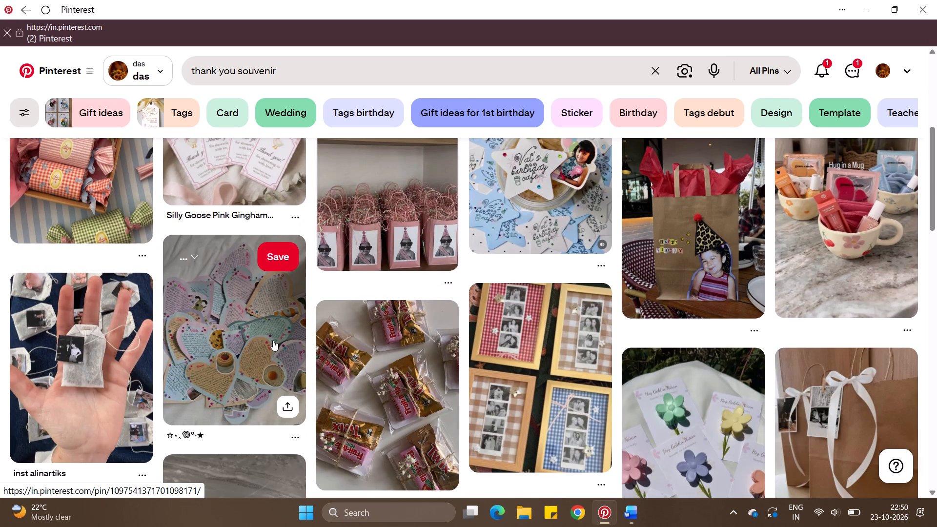
scroll(273, 340, down, 3)
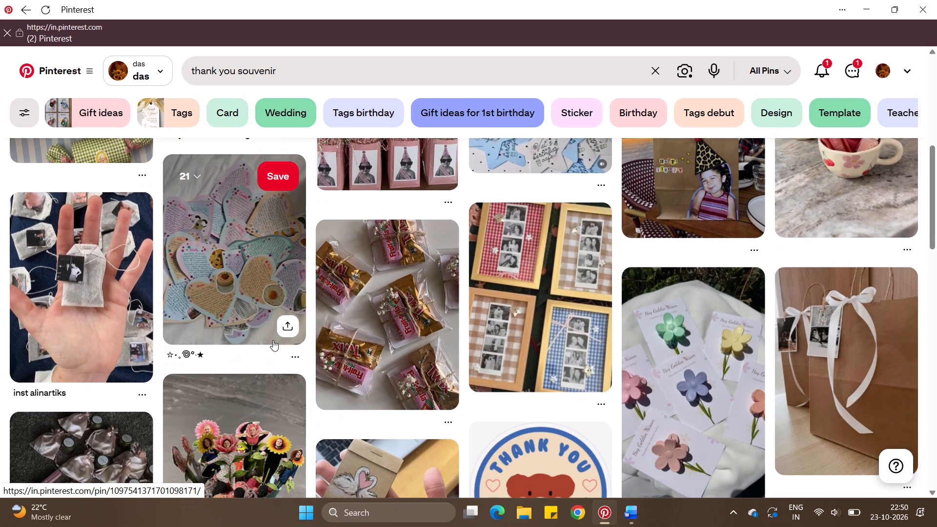
scroll(273, 340, down, 4)
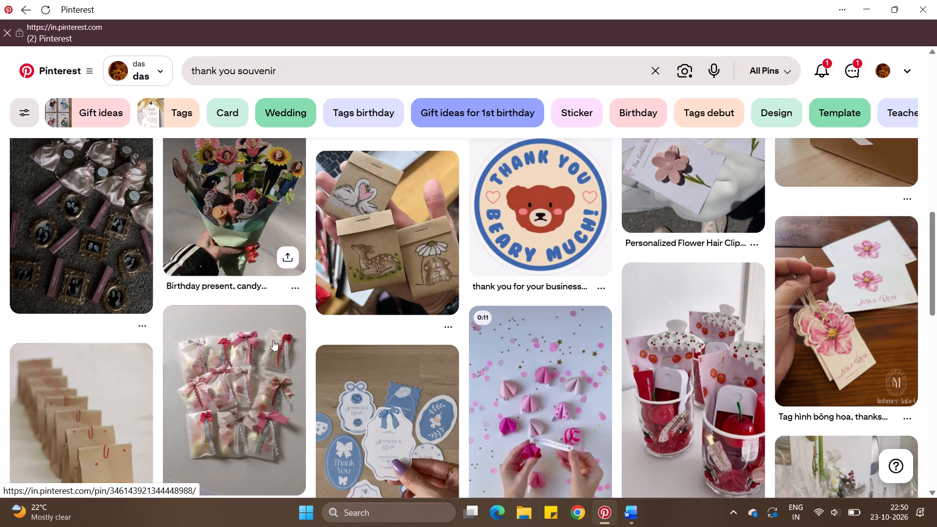
scroll(273, 340, down, 2)
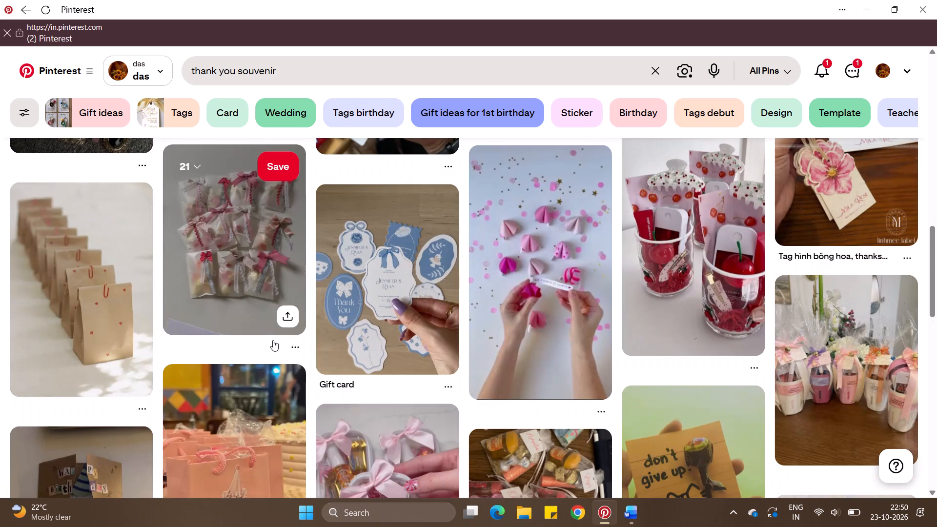
scroll(273, 340, down, 1)
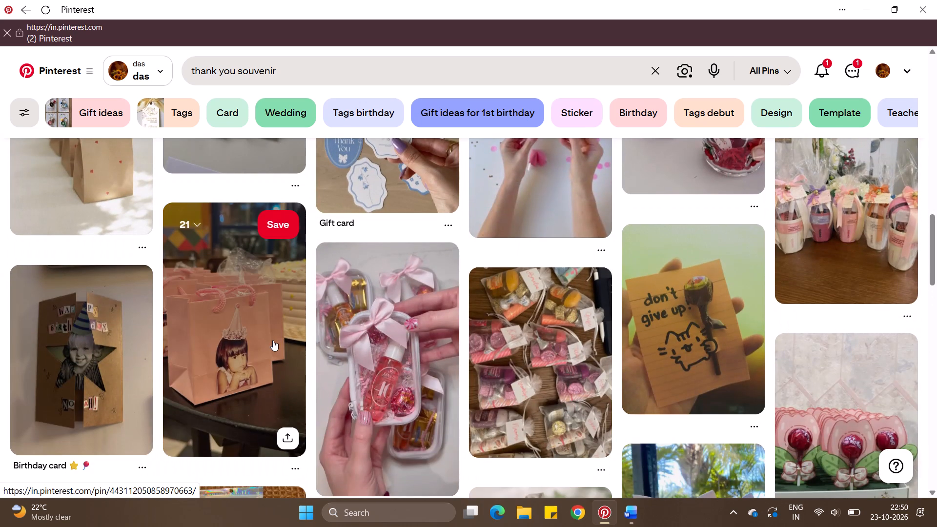
scroll(273, 340, down, 2)
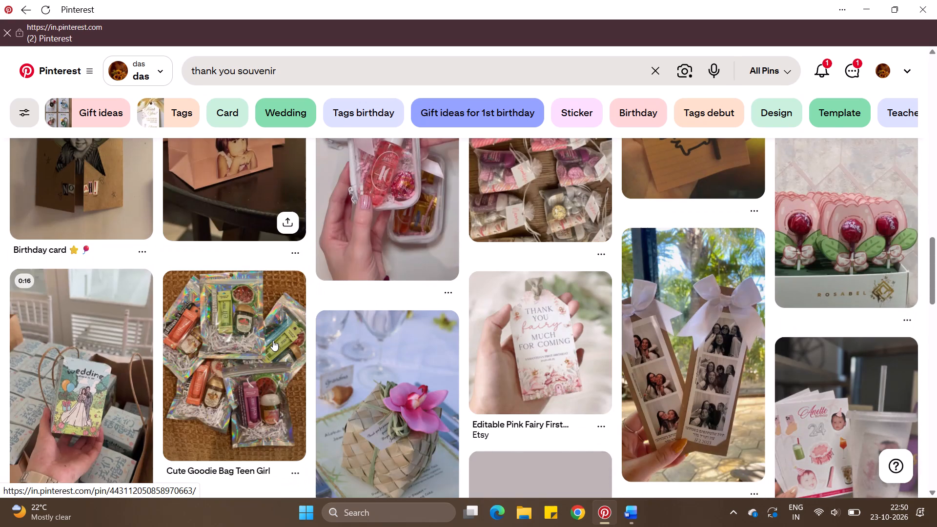
scroll(273, 340, down, 2)
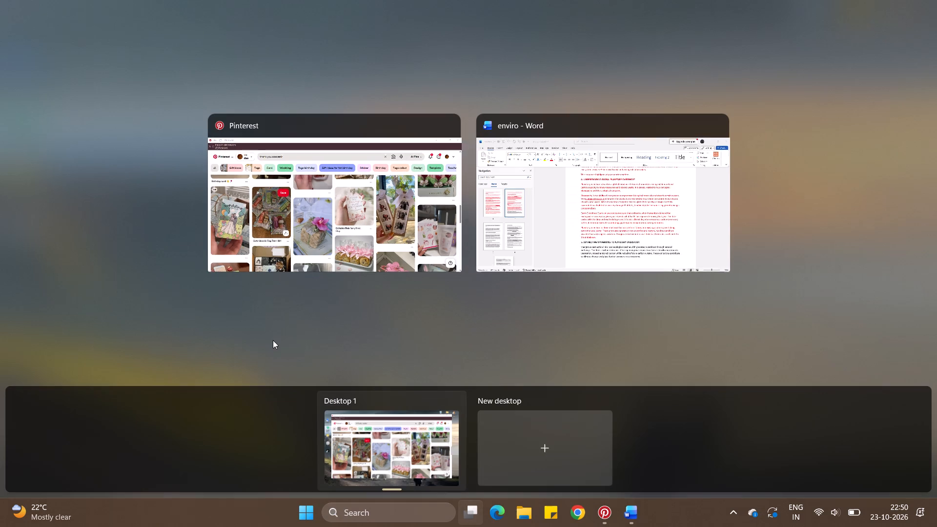
click(287, 220)
scroll(195, 436, down, 3)
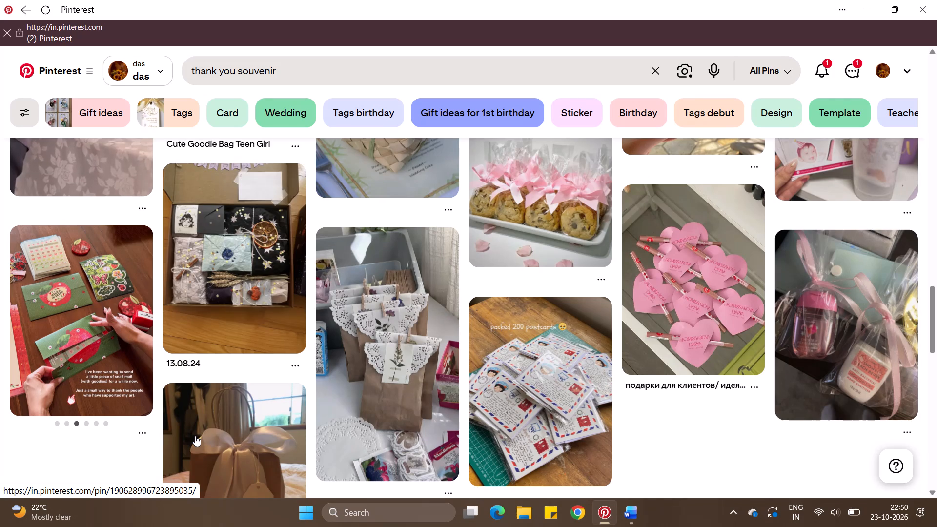
scroll(195, 436, down, 3)
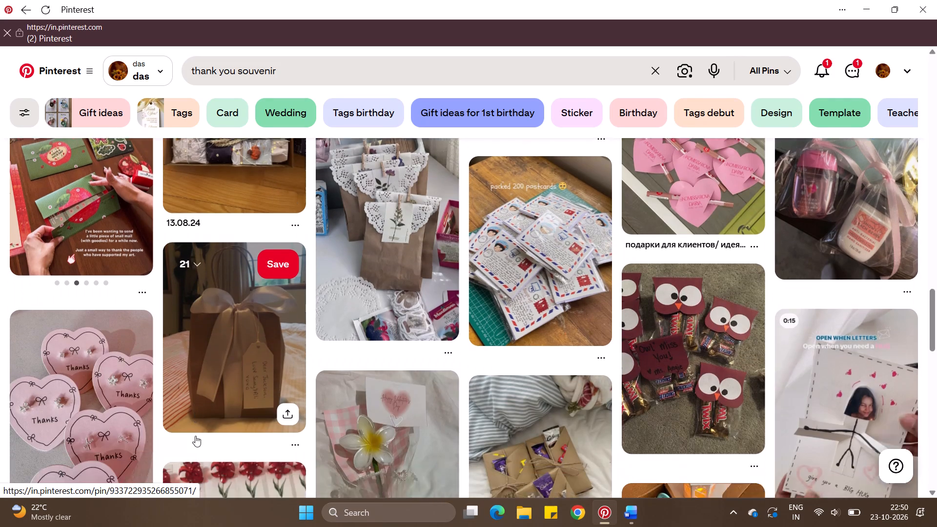
scroll(195, 436, down, 2)
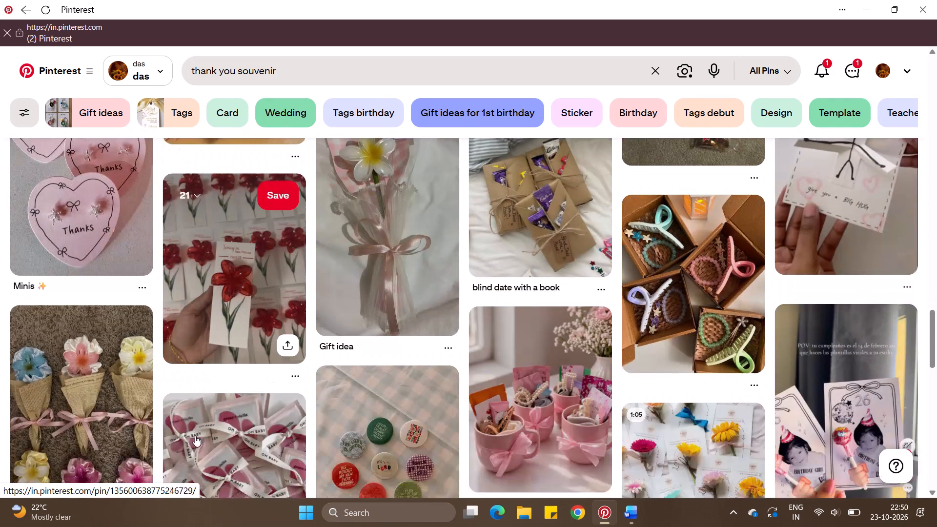
scroll(195, 436, down, 3)
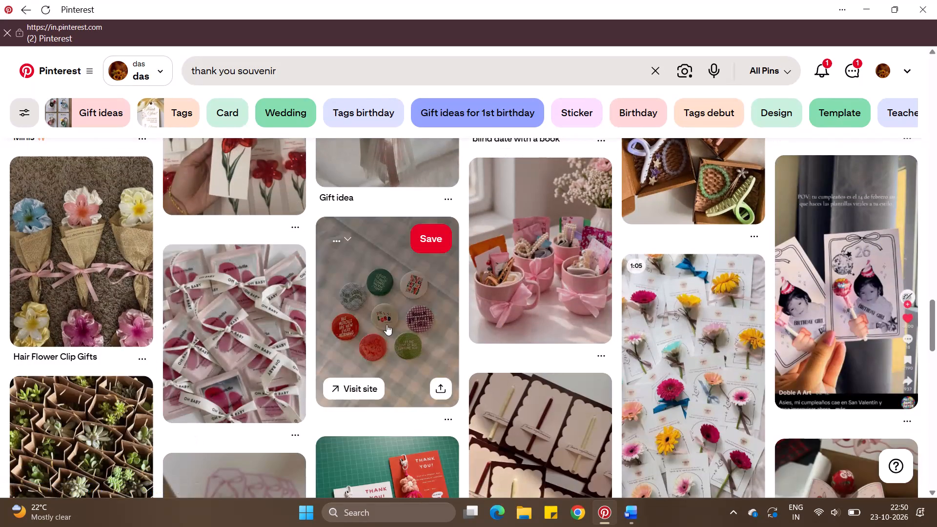
Open the pin of round slogan button badges on gingham cloth and look through its related badge and rosette ideas.
click(387, 324)
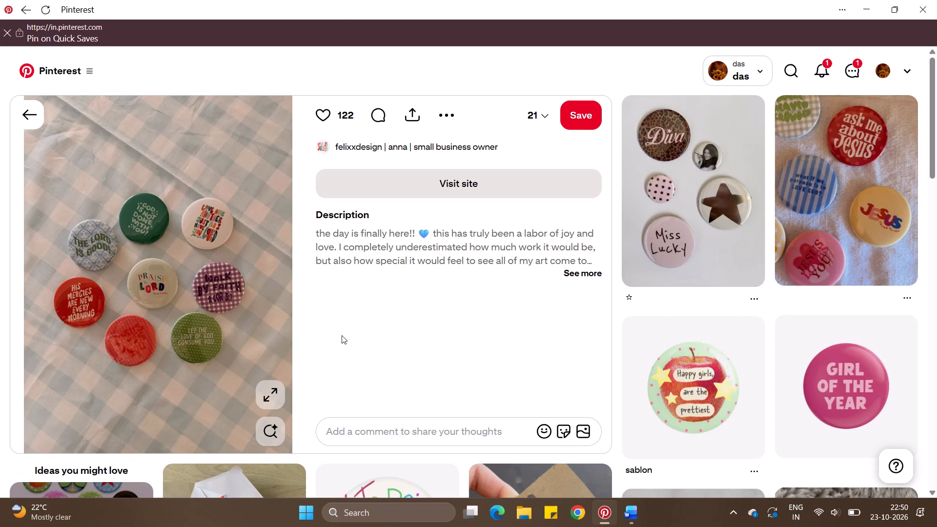
scroll(342, 335, down, 1)
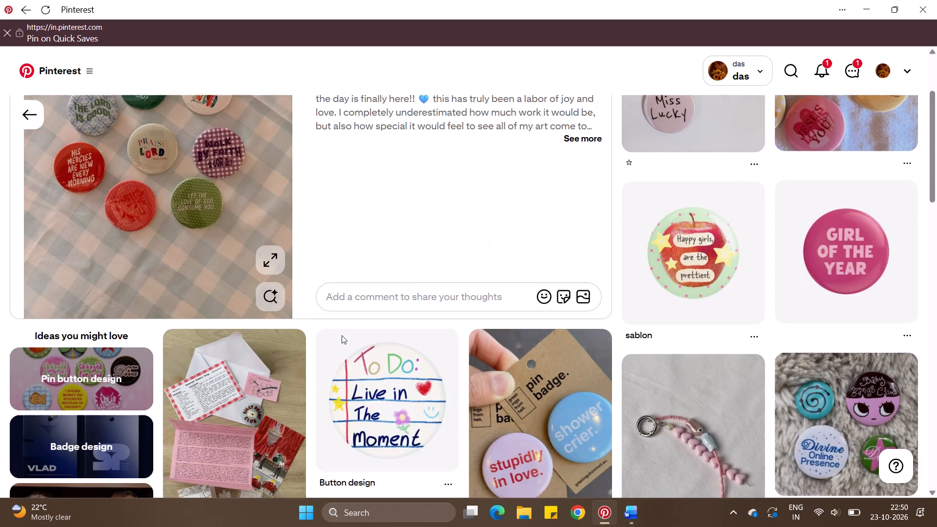
scroll(342, 335, down, 2)
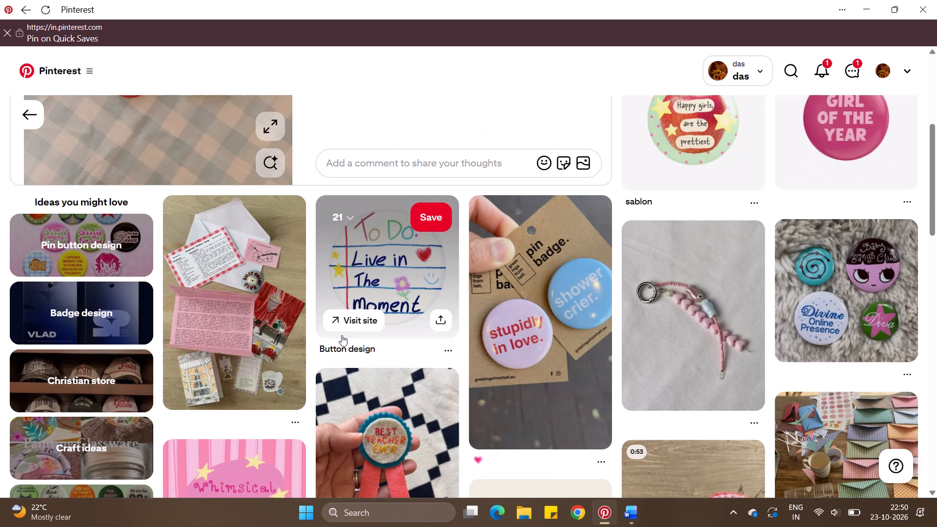
scroll(342, 335, down, 3)
click(376, 192)
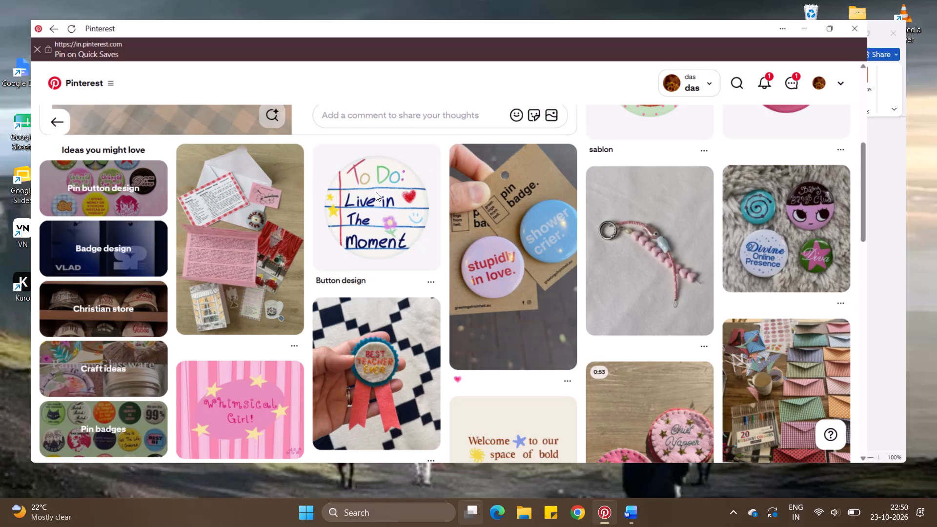
scroll(364, 409, down, 3)
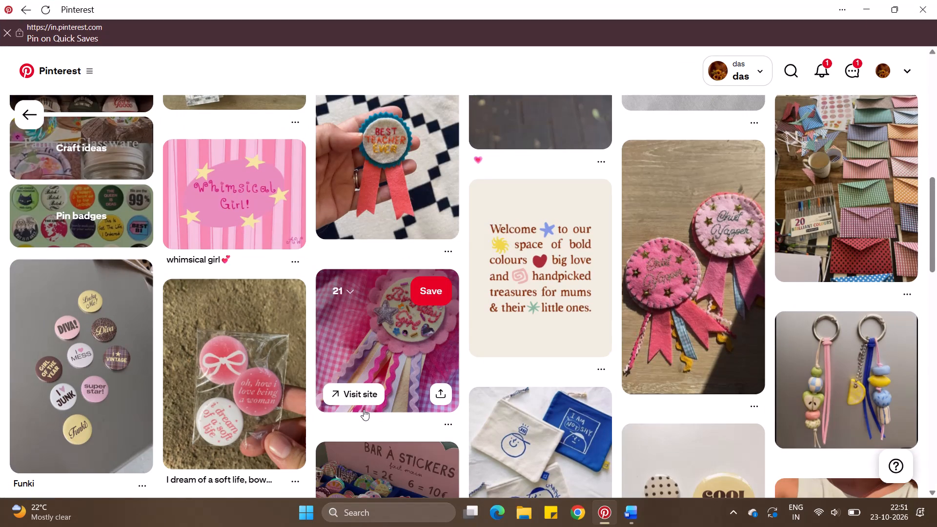
scroll(364, 409, down, 1)
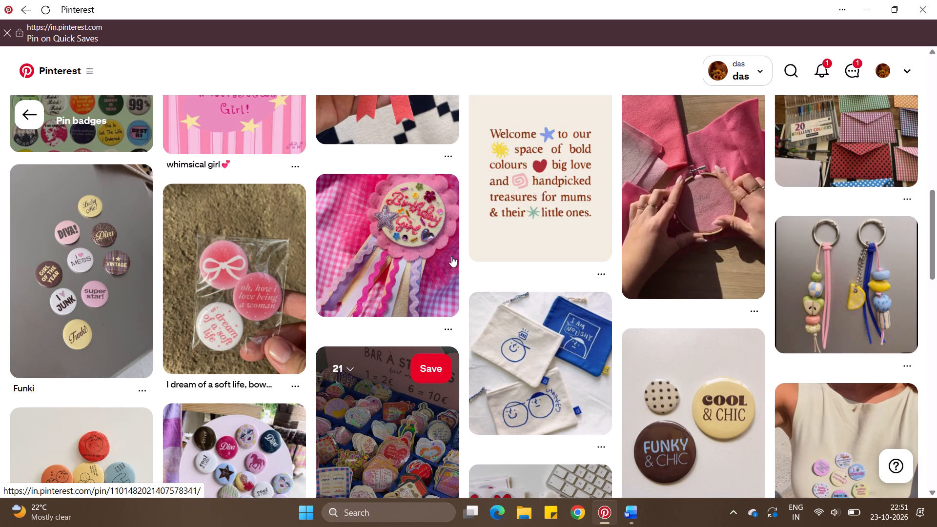
Search for "personalised gifts" and look through the gift ideas.
click(784, 73)
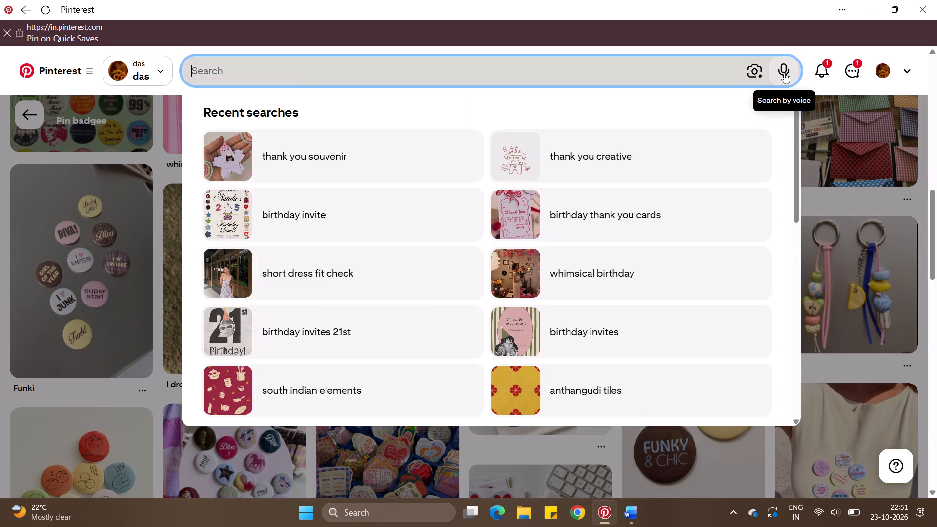
text(personalised gifts)
key(Return)
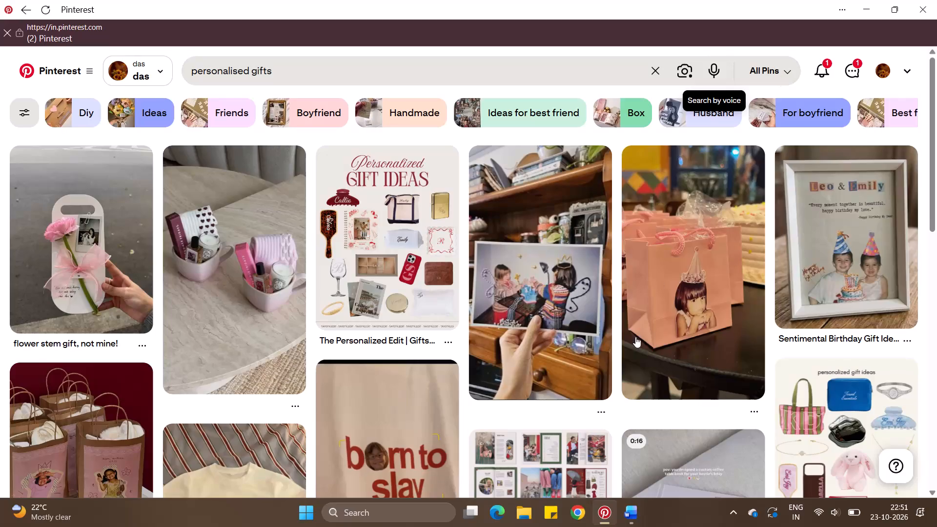
scroll(609, 397, down, 1)
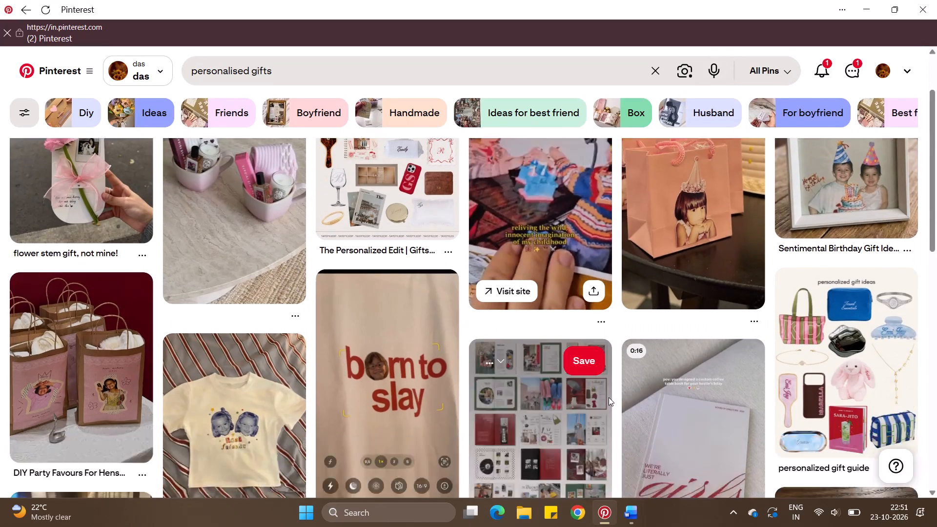
scroll(609, 397, down, 3)
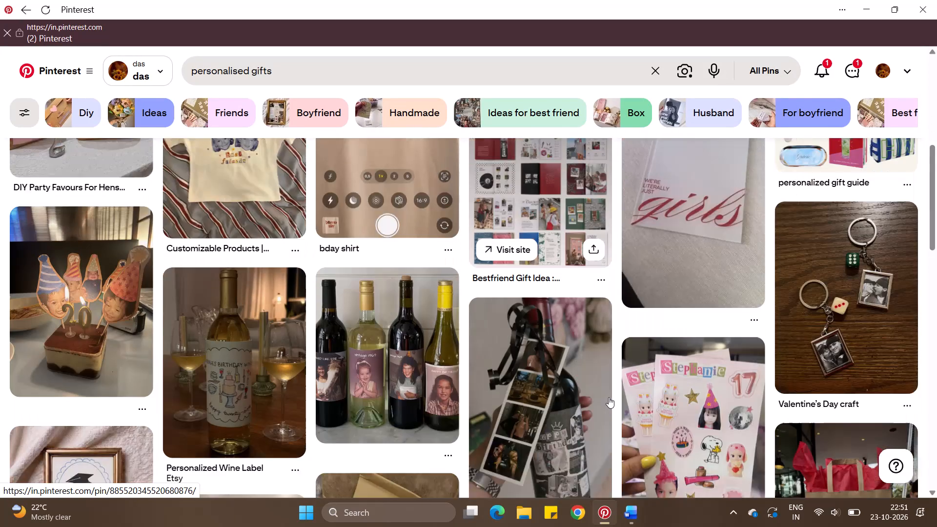
scroll(609, 397, down, 1)
click(404, 375)
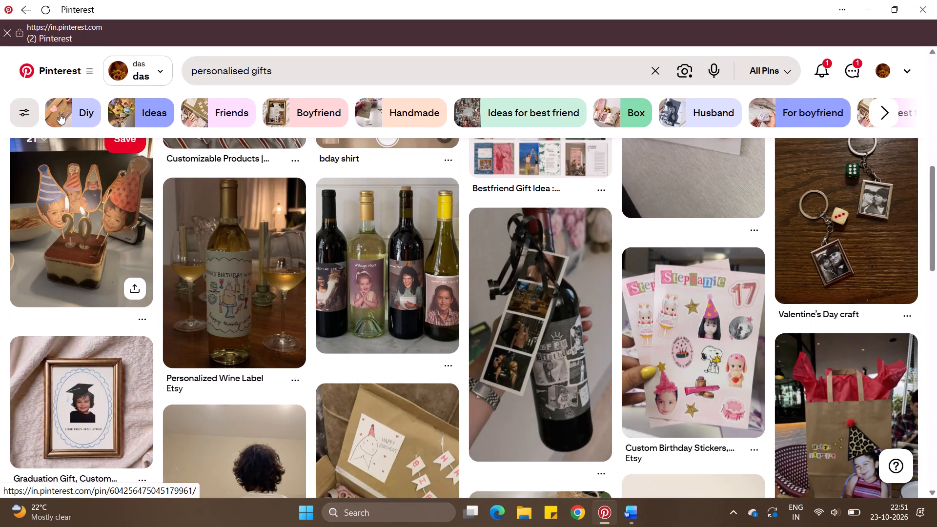
scroll(85, 256, down, 3)
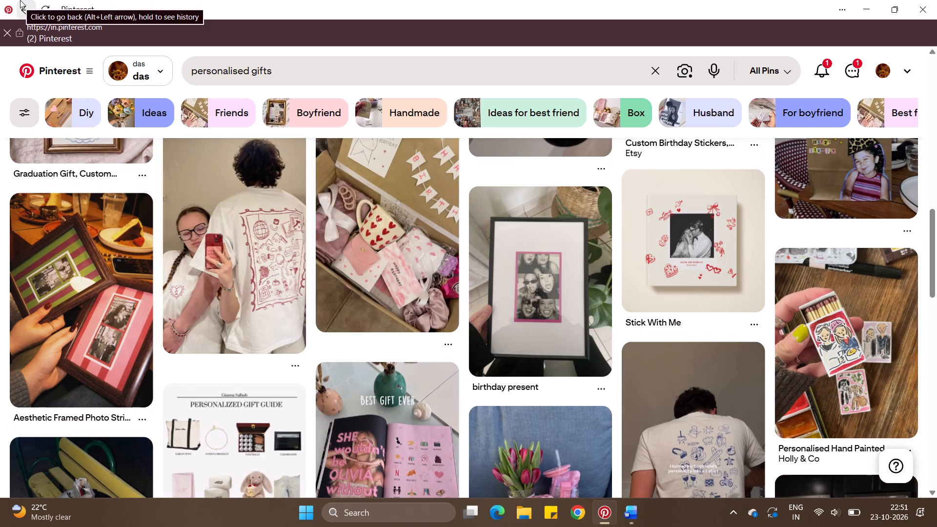
scroll(39, 318, down, 3)
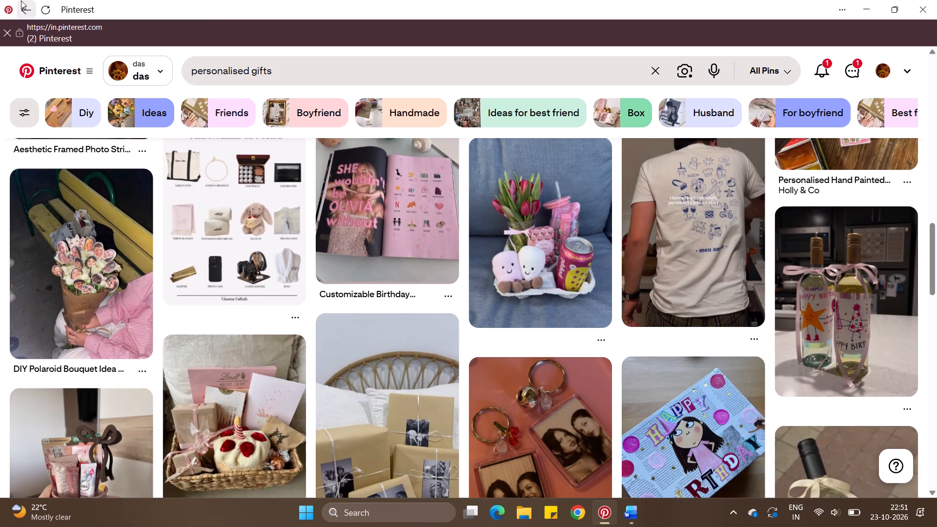
Go back to the button badges pin and save the related "Diva"/"Miss Lucky" badges and "Happy girls are the prettiest" apple badge pins to the 21 board.
click(21, 0)
scroll(21, 0, up, 1)
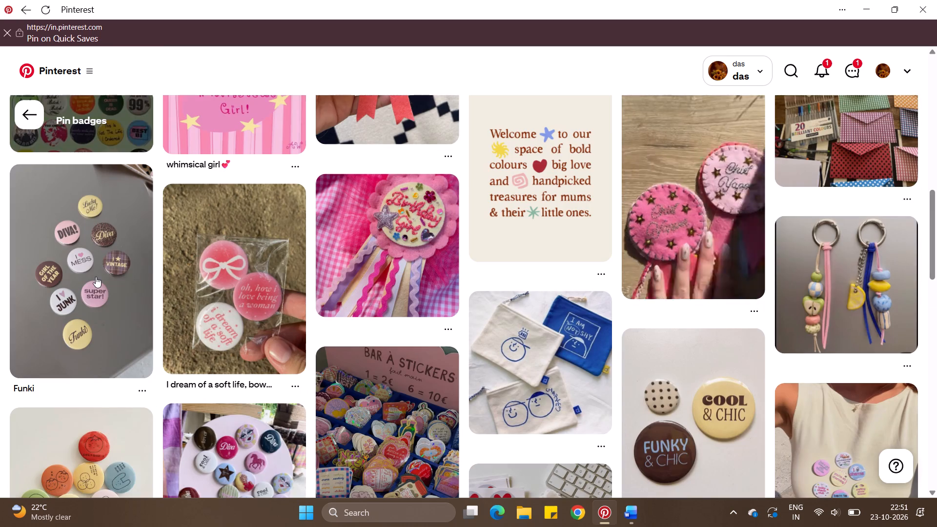
scroll(96, 277, down, 1)
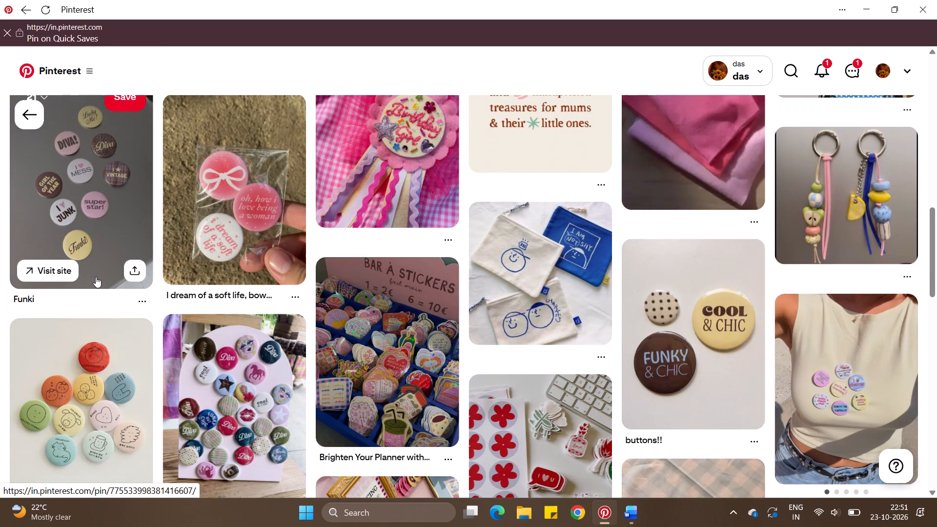
scroll(398, 262, up, 5)
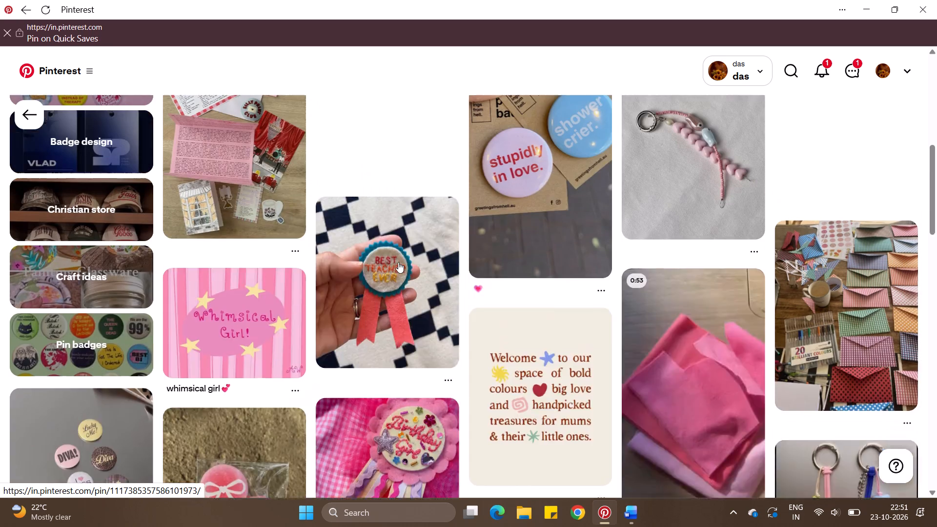
scroll(398, 262, up, 6)
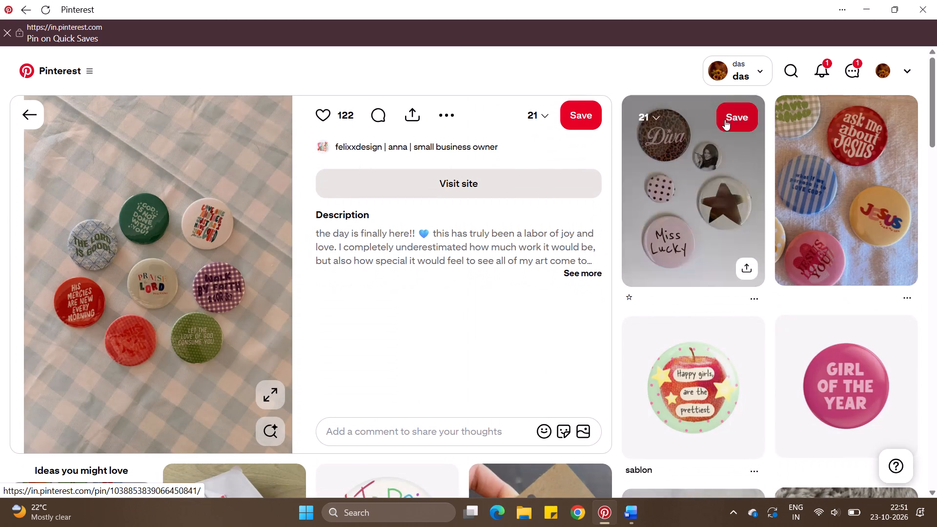
click(738, 117)
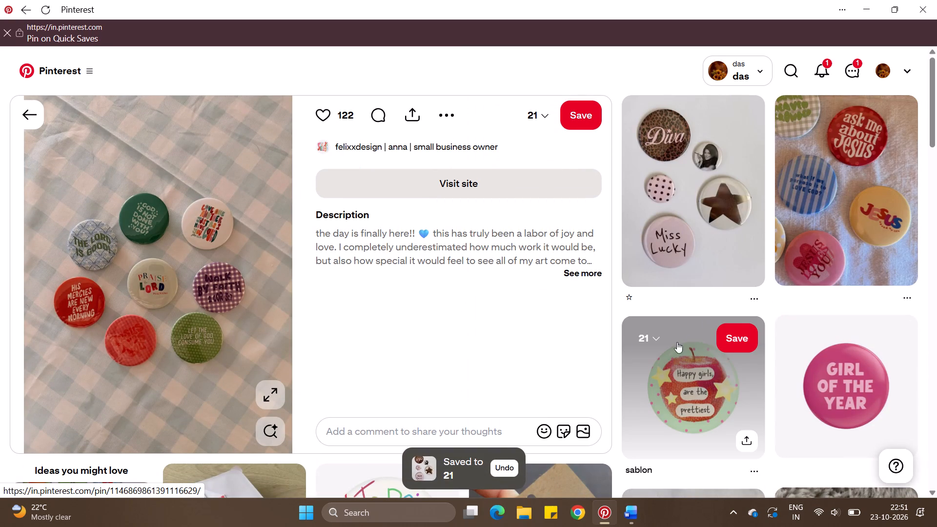
click(740, 342)
Open the pink letter and envelope pin from the related ideas and save the gingham Valentines card pin beside it to the 21 board.
scroll(740, 342, down, 2)
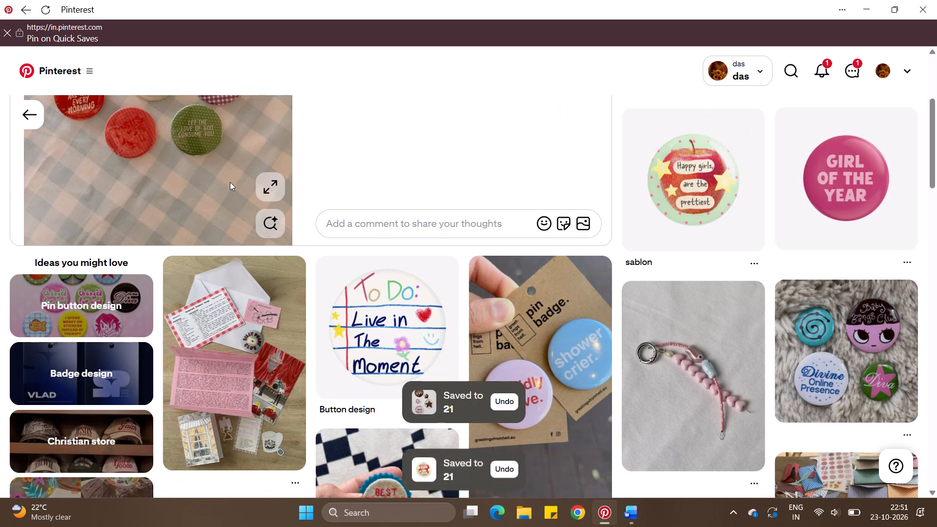
click(205, 386)
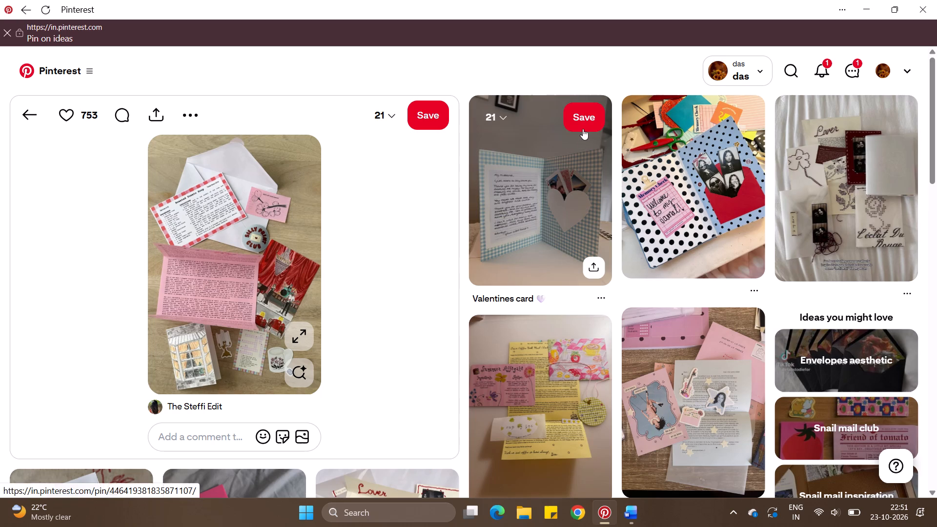
click(583, 126)
scroll(487, 334, down, 1)
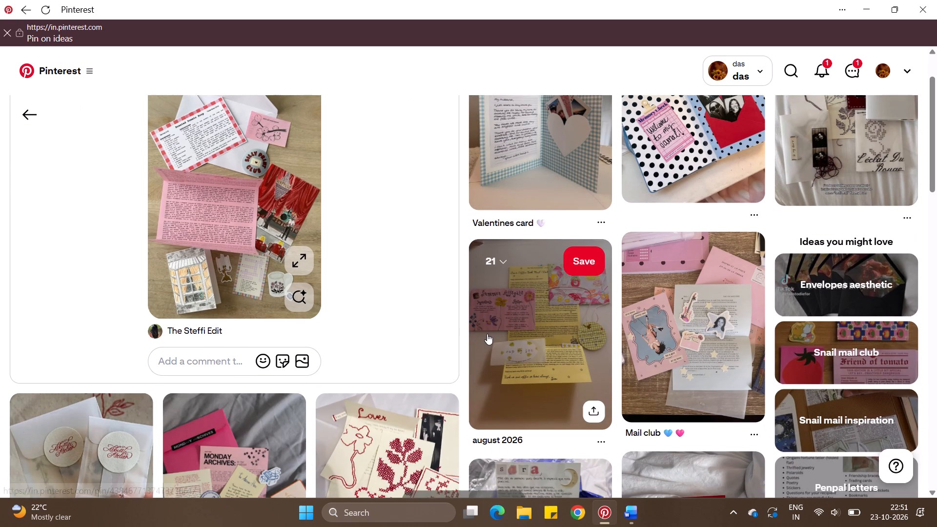
scroll(487, 334, up, 1)
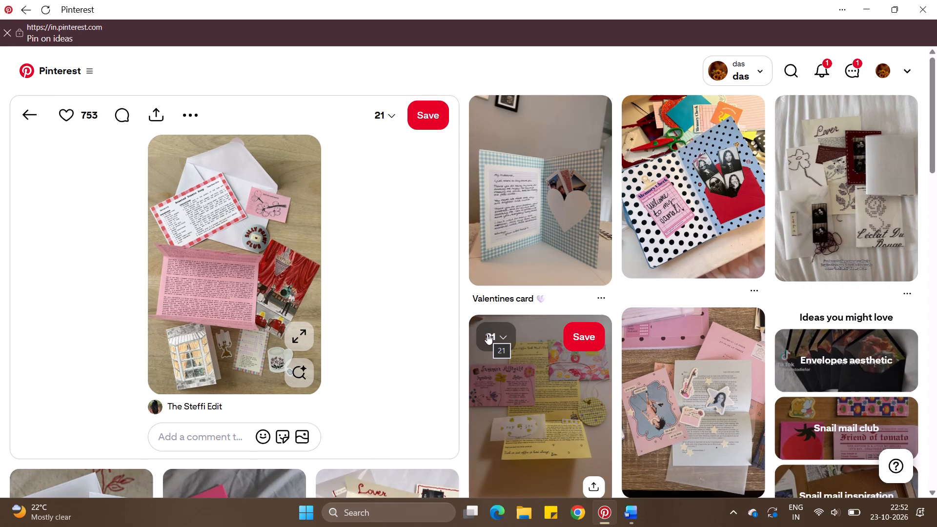
Open the blue gingham Valentines card pin and look through its related handmade card, letter and scrapbook ideas.
scroll(487, 334, down, 1)
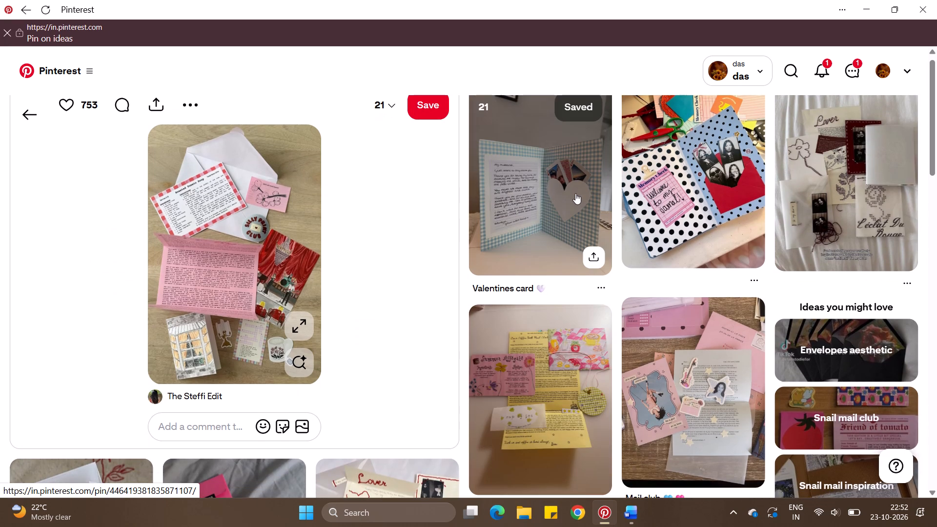
click(575, 193)
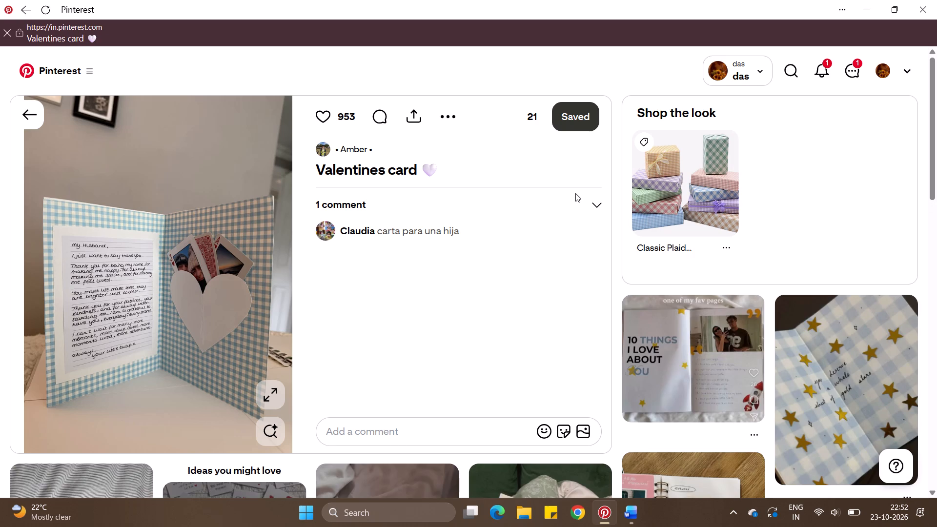
scroll(575, 193, down, 1)
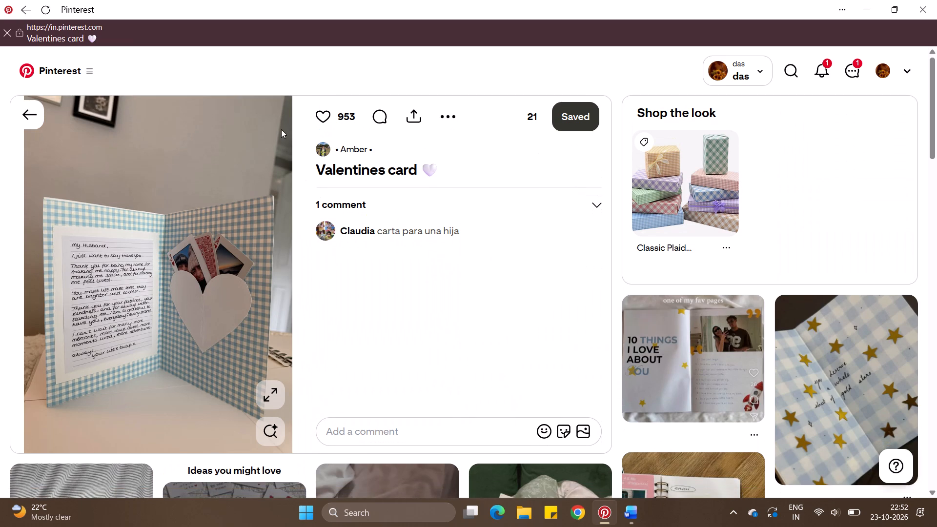
scroll(119, 292, down, 3)
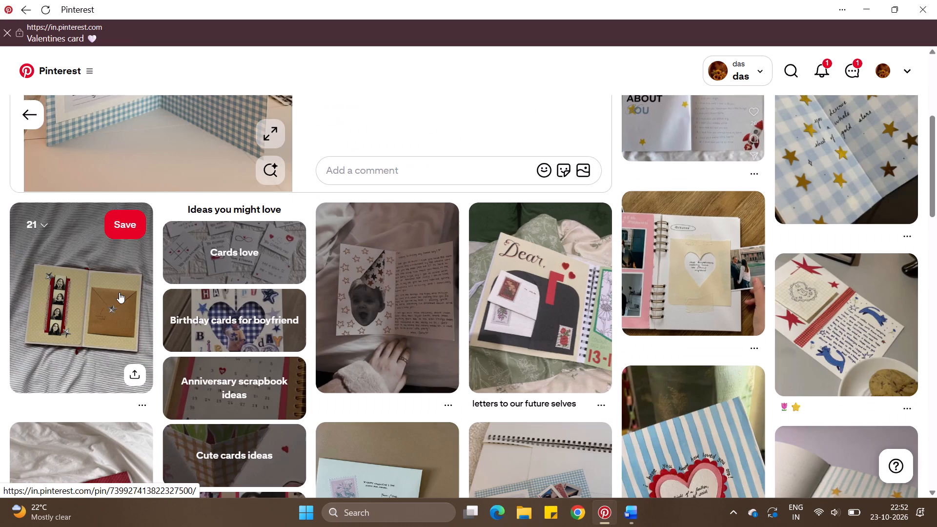
scroll(119, 292, down, 1)
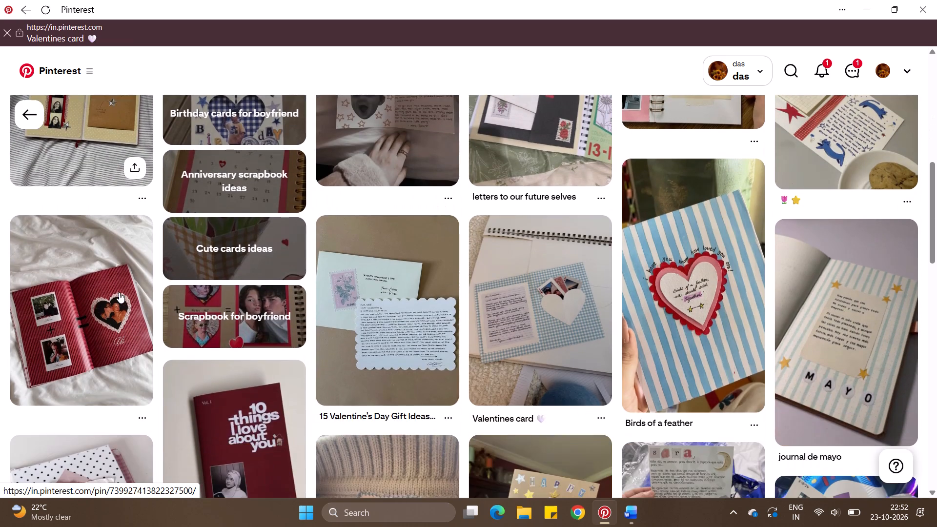
scroll(119, 292, down, 2)
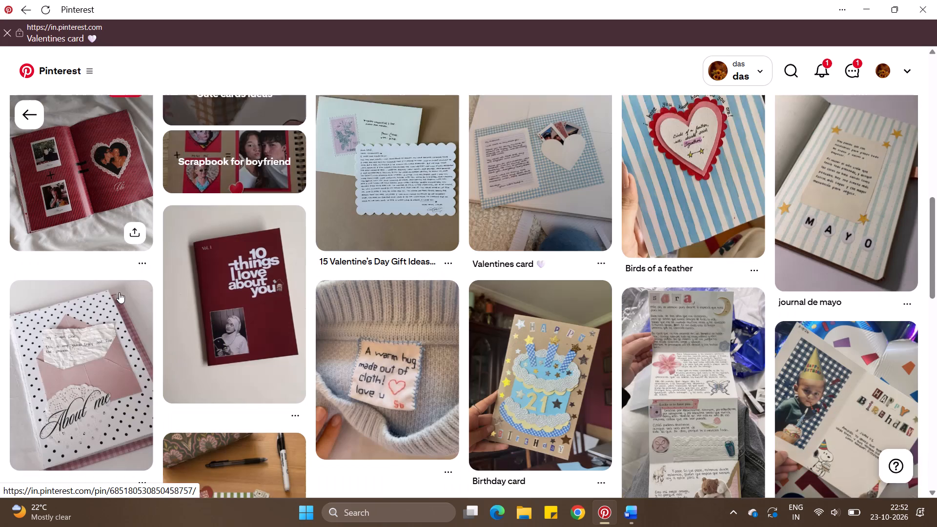
scroll(119, 292, down, 1)
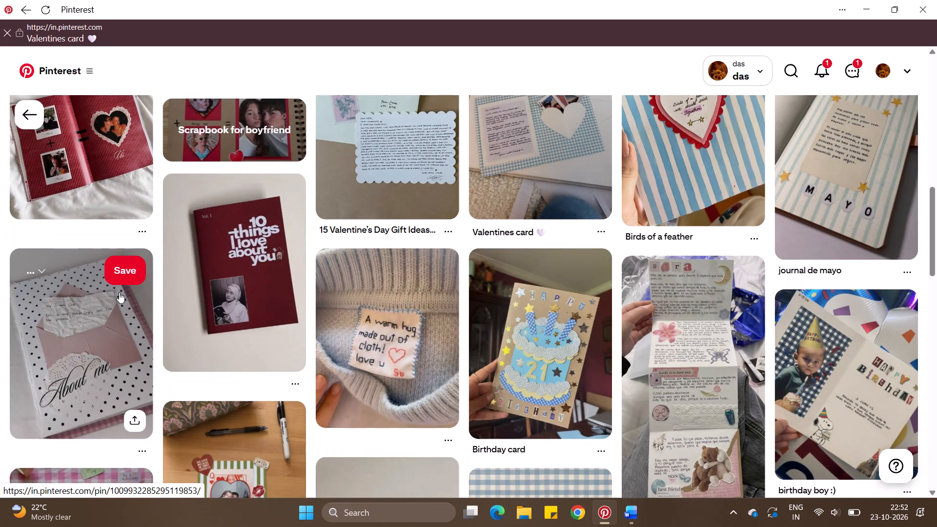
Go back to the button badges pin and reopen the pink letter and envelope pin from its related ideas.
click(26, 123)
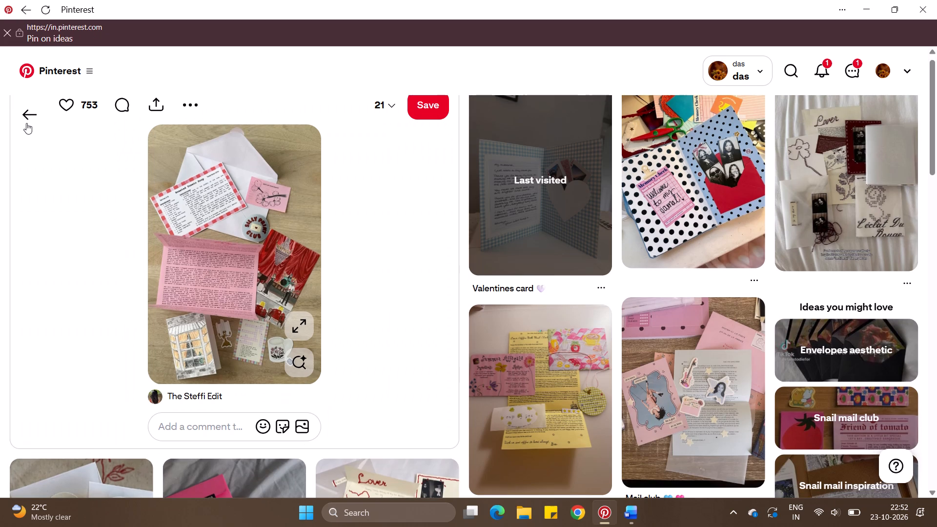
click(33, 114)
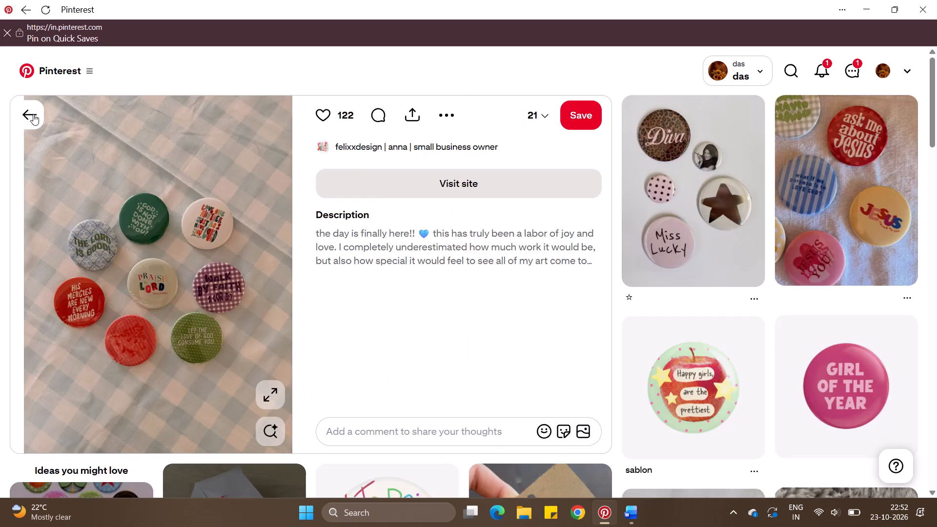
click(248, 204)
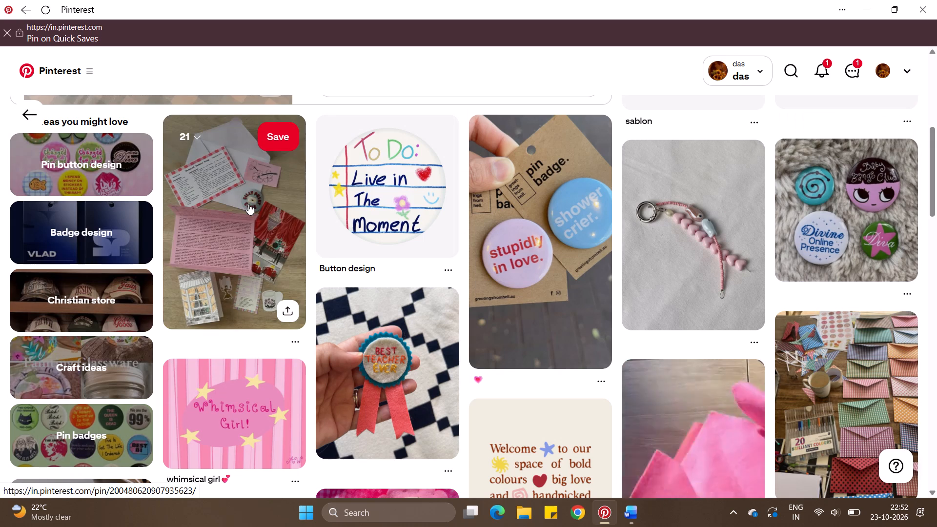
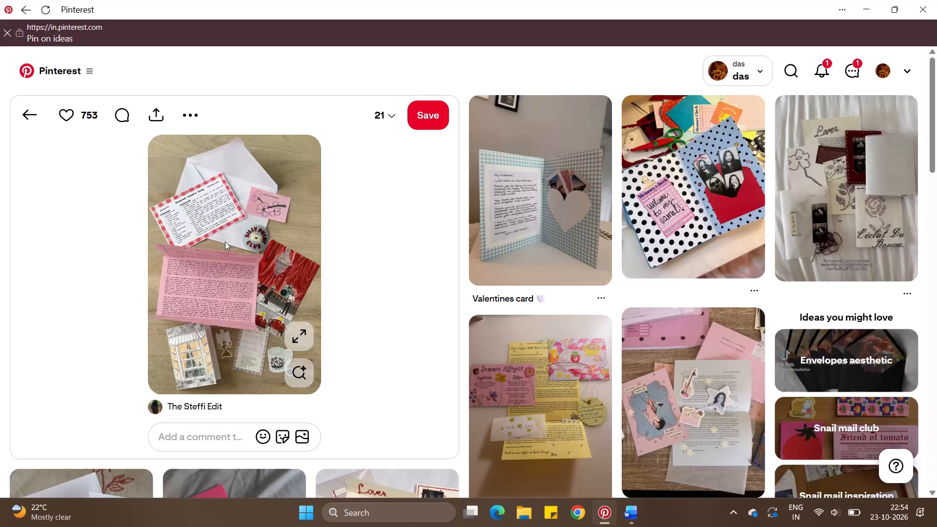
Look through the related ideas under the pink letter and envelope pin and go back to the button badges pin.
scroll(319, 365, down, 2)
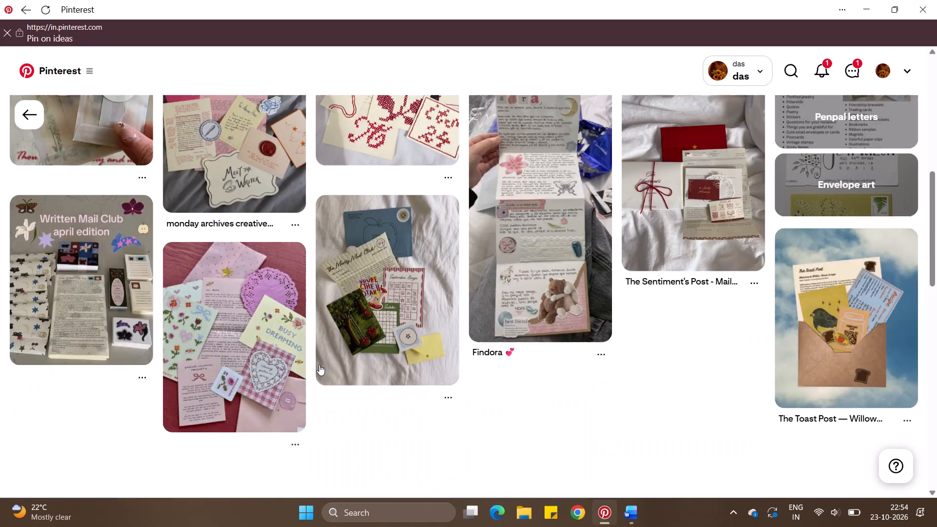
scroll(319, 365, down, 1)
scroll(319, 365, up, 3)
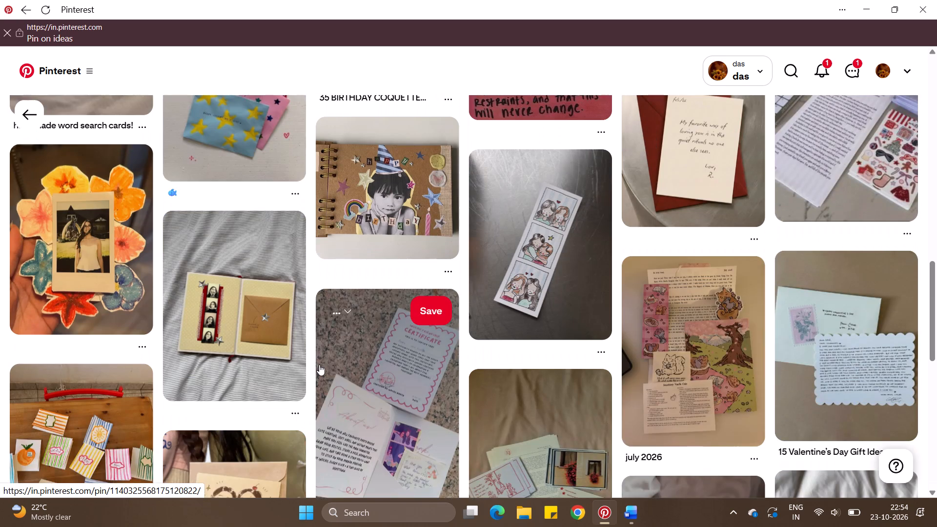
scroll(319, 365, up, 5)
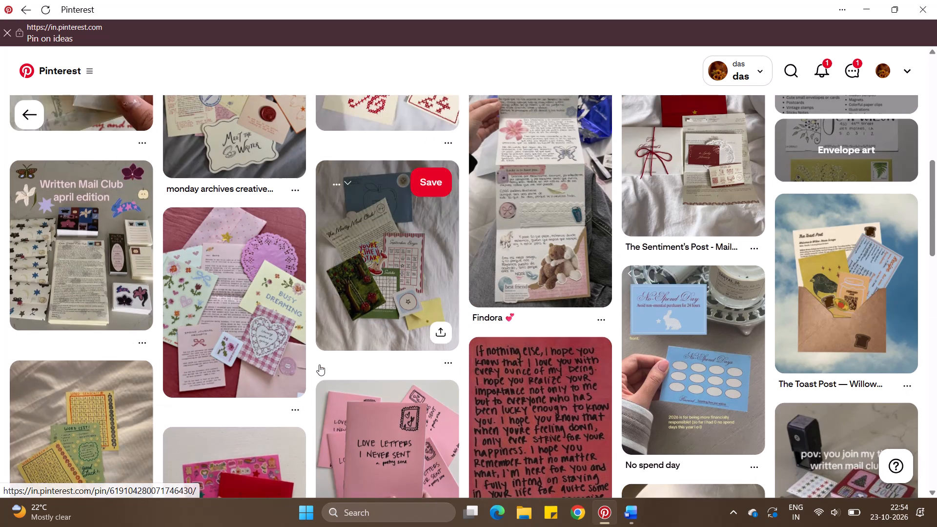
scroll(319, 365, up, 5)
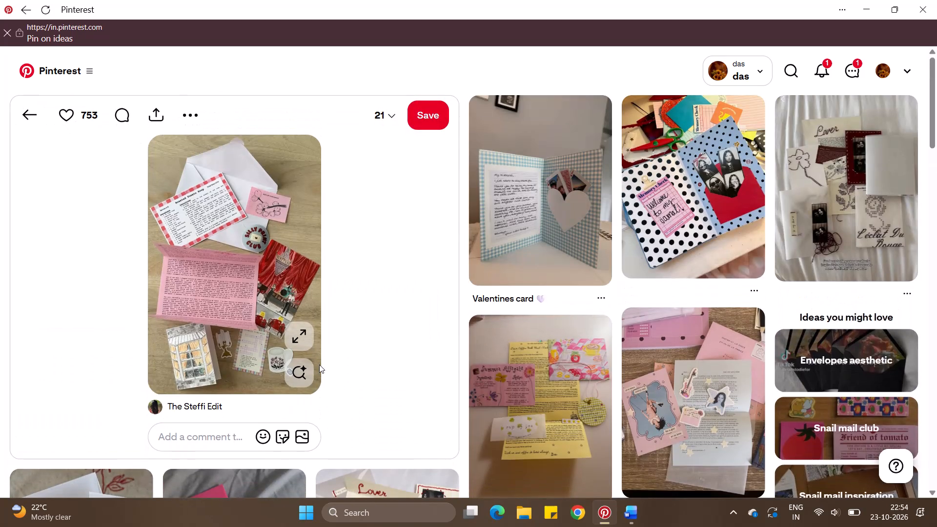
click(29, 0)
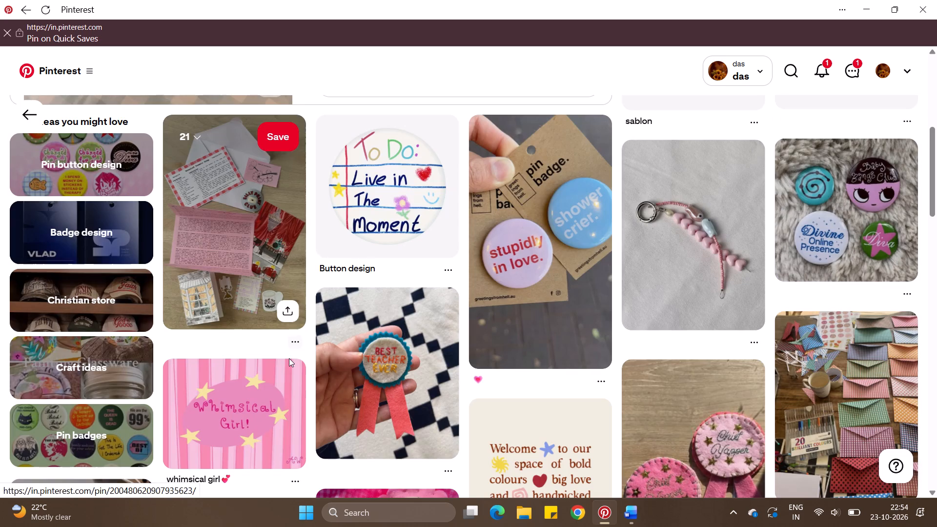
scroll(289, 358, up, 6)
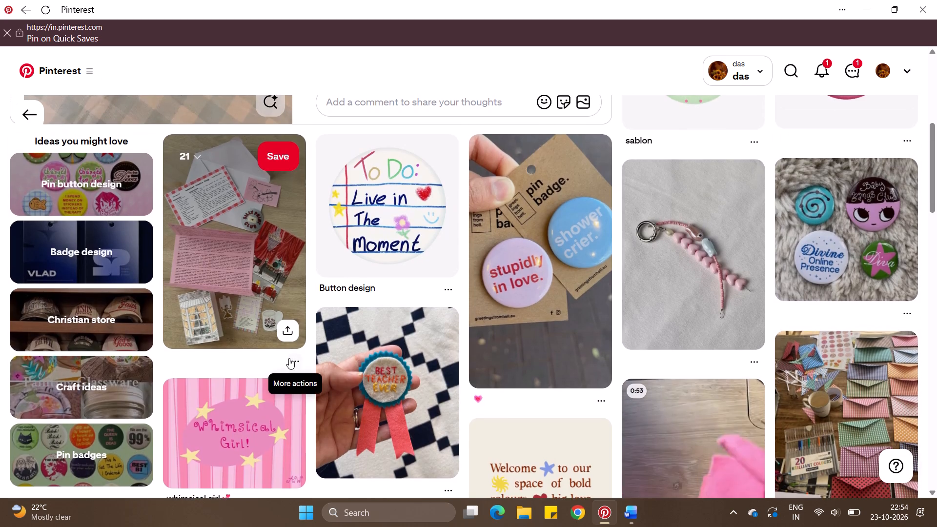
scroll(289, 358, up, 1)
Search Pinterest for "stickers" and look through the resulting pins.
click(792, 74)
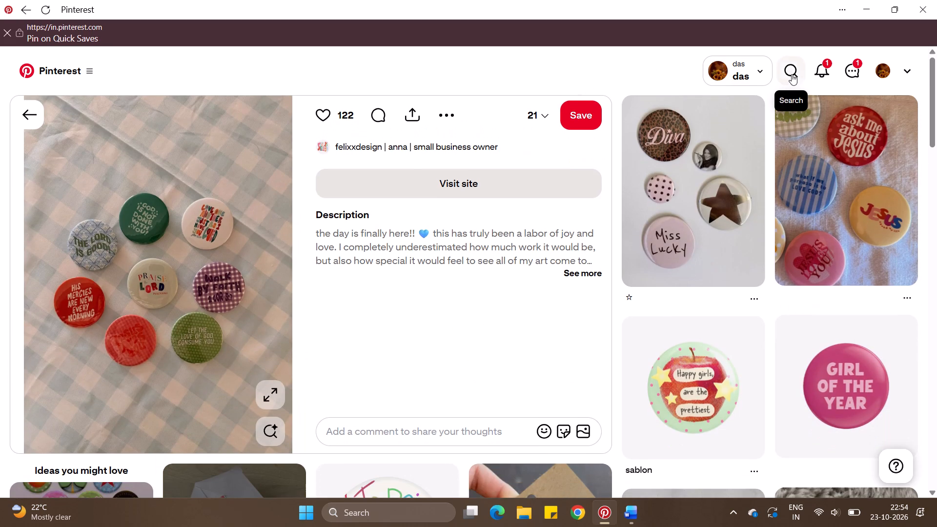
text(stickers)
key(Return)
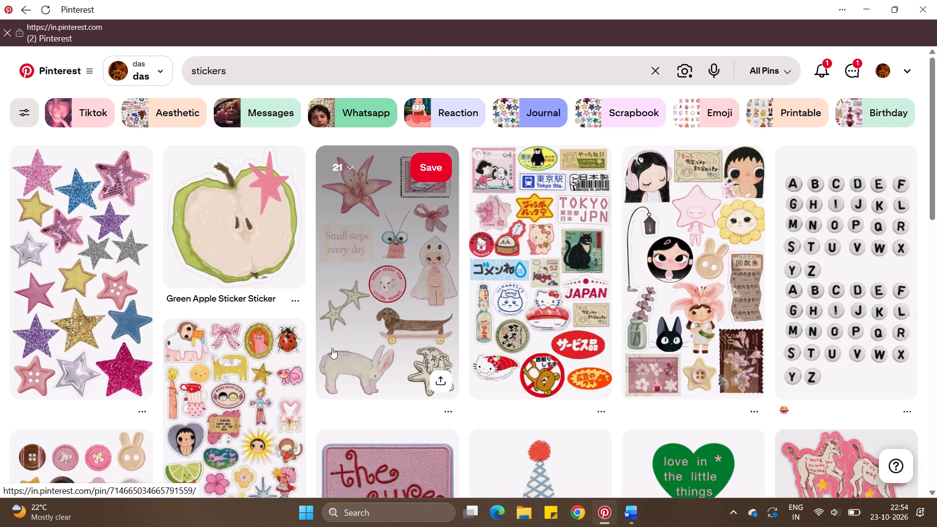
scroll(383, 319, down, 1)
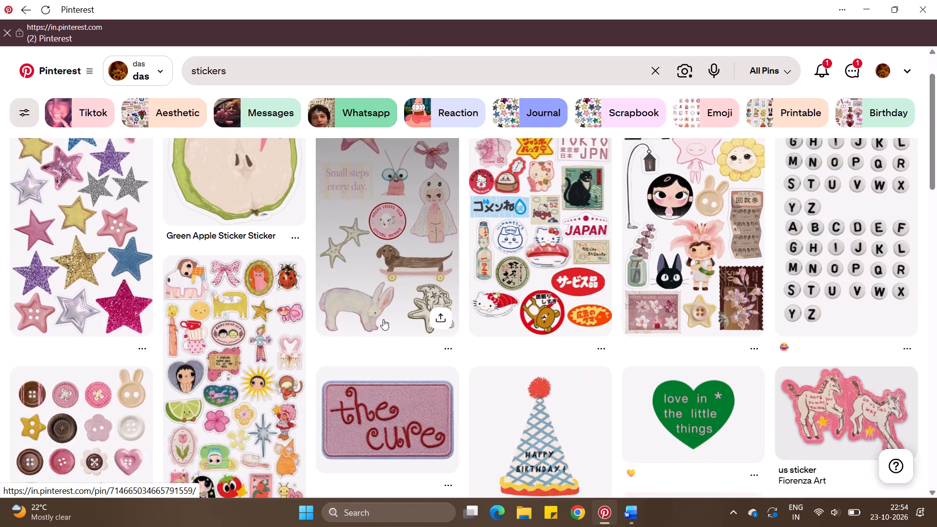
scroll(383, 319, down, 5)
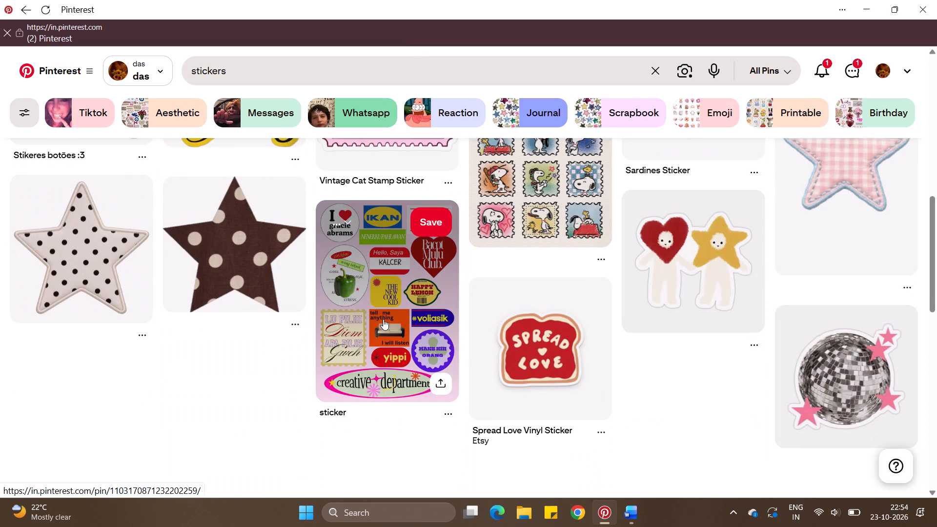
scroll(383, 319, down, 3)
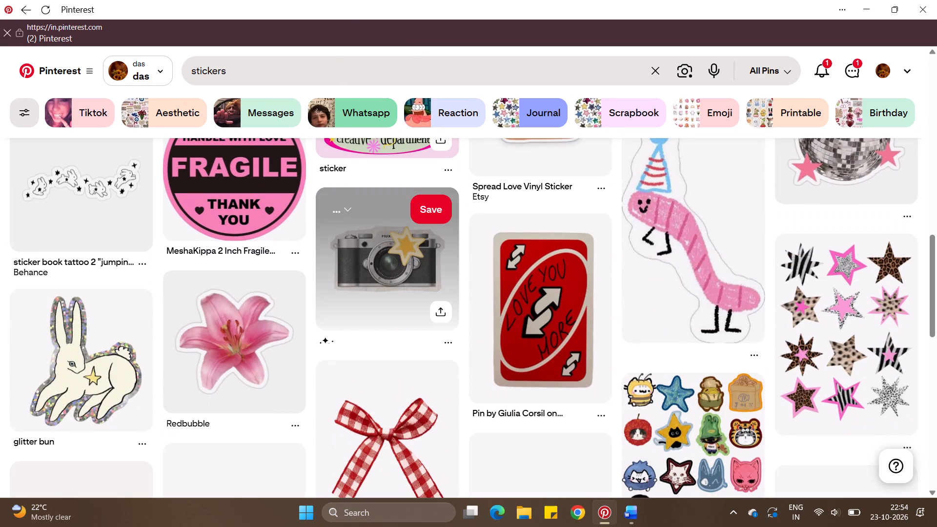
Refine the search to "stickers flowers" and look through the flower sticker pins.
click(342, 62)
key(space)
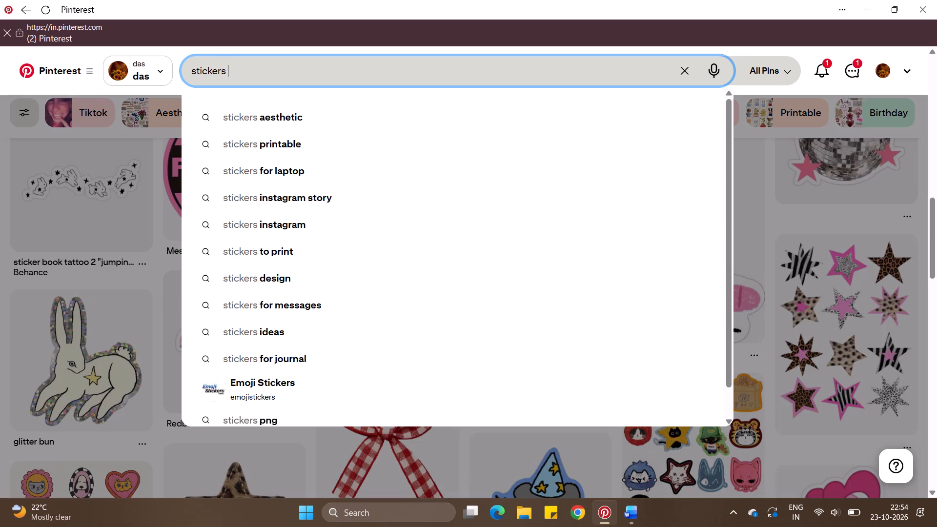
text(wh)
key(BackSpace)
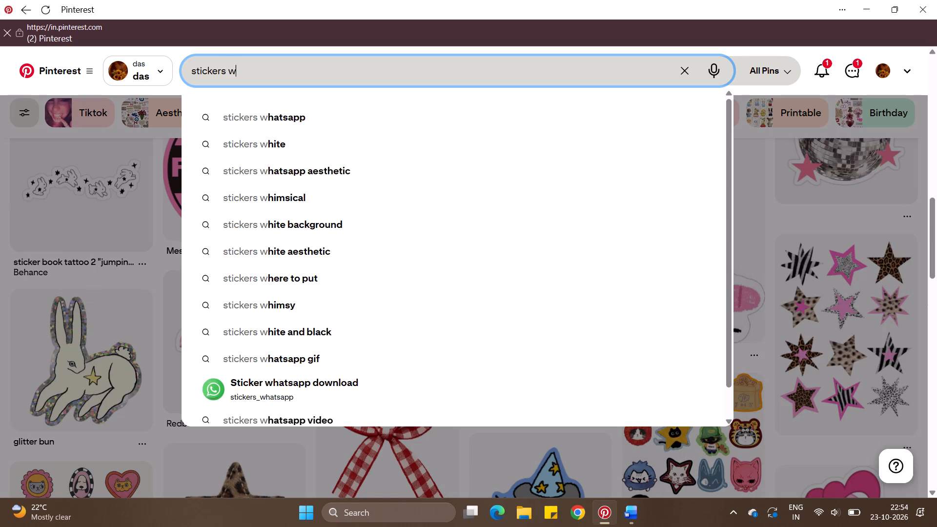
key(BackSpace)
text(flowers)
key(Return)
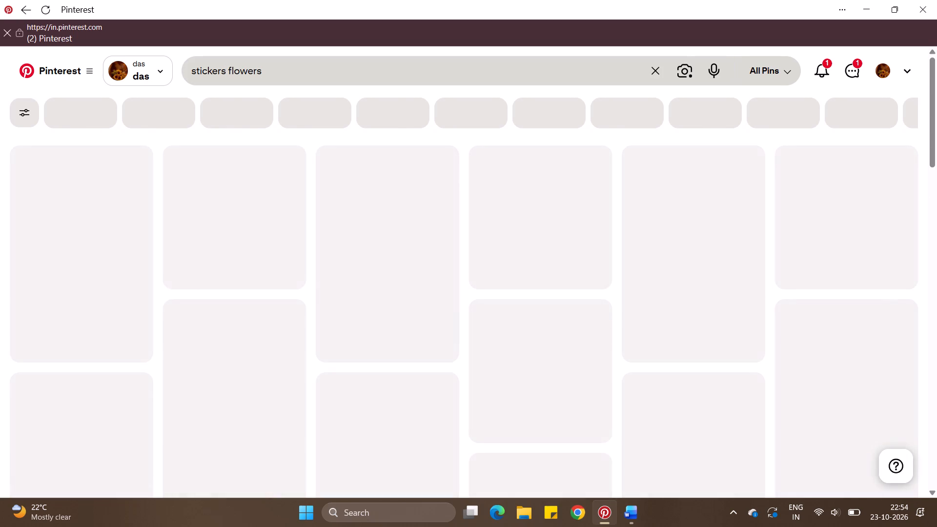
scroll(249, 365, down, 3)
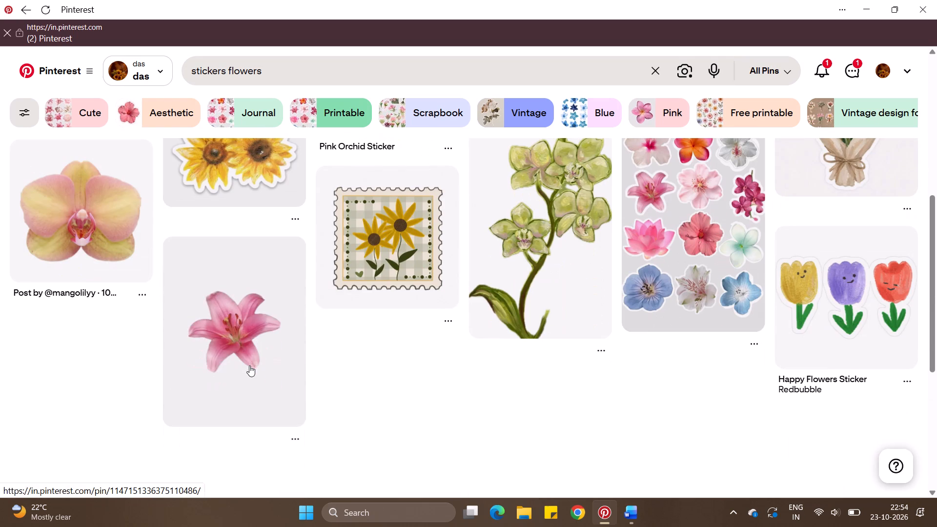
scroll(249, 365, down, 3)
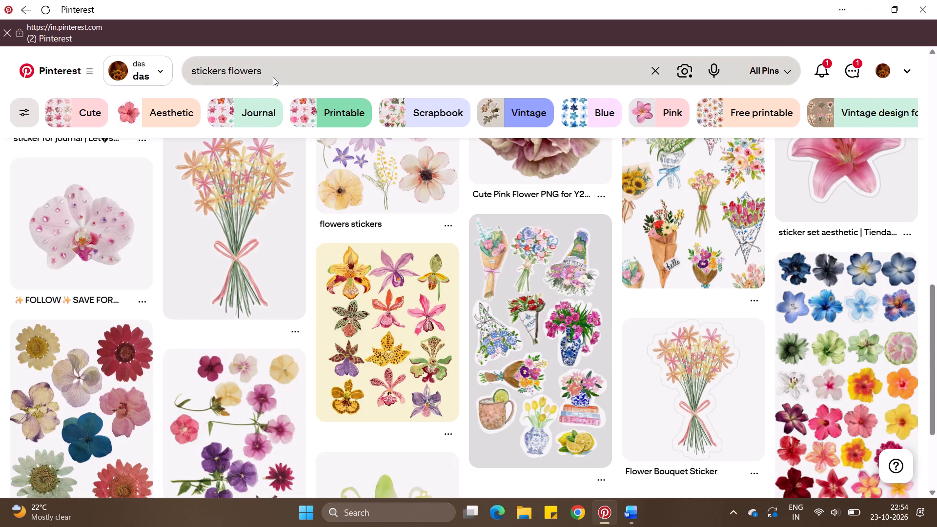
Replace the word "flowers" in the search so it looks for "stickers whimsical".
drag(271, 74, 234, 69)
click(234, 69)
key(BackSpace)
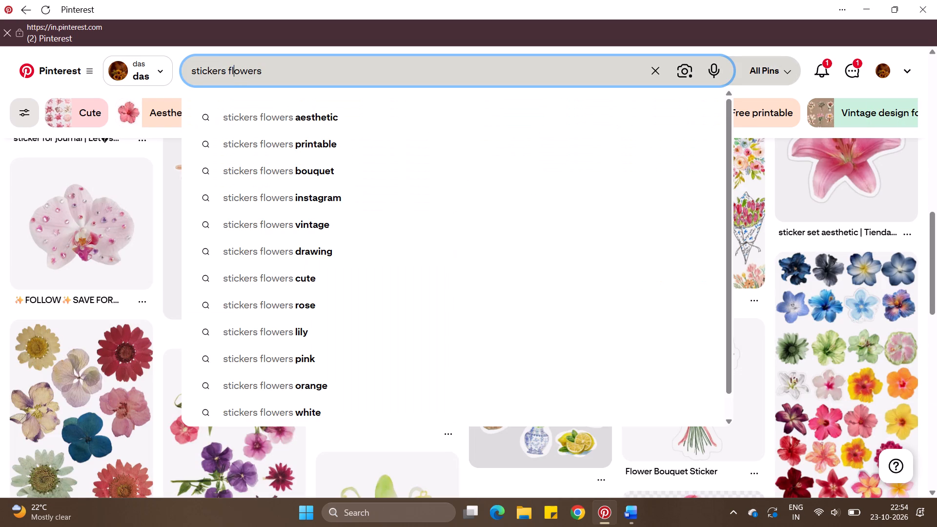
key(BackSpace)
double_click(247, 67)
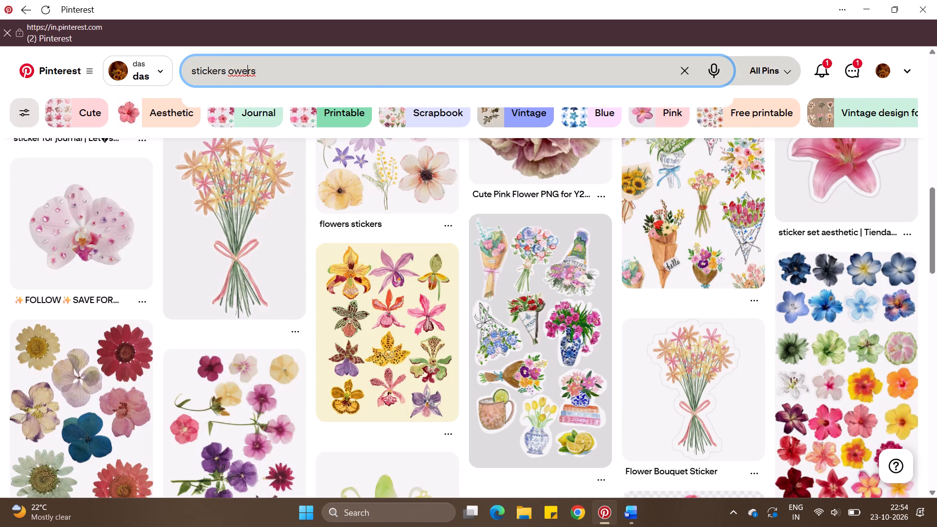
text(whimsical)
key(Return)
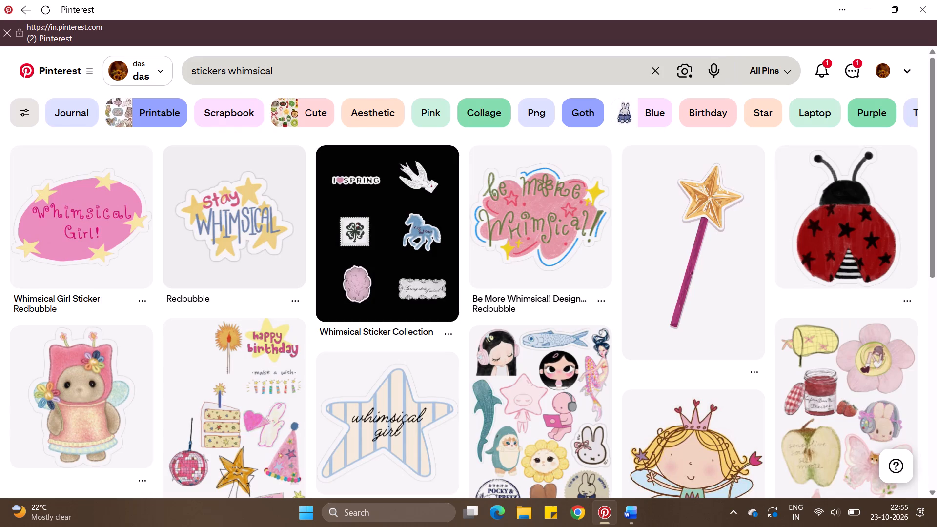
Look through the whimsical sticker pins for designs that suit the birthday theme.
scroll(326, 408, down, 1)
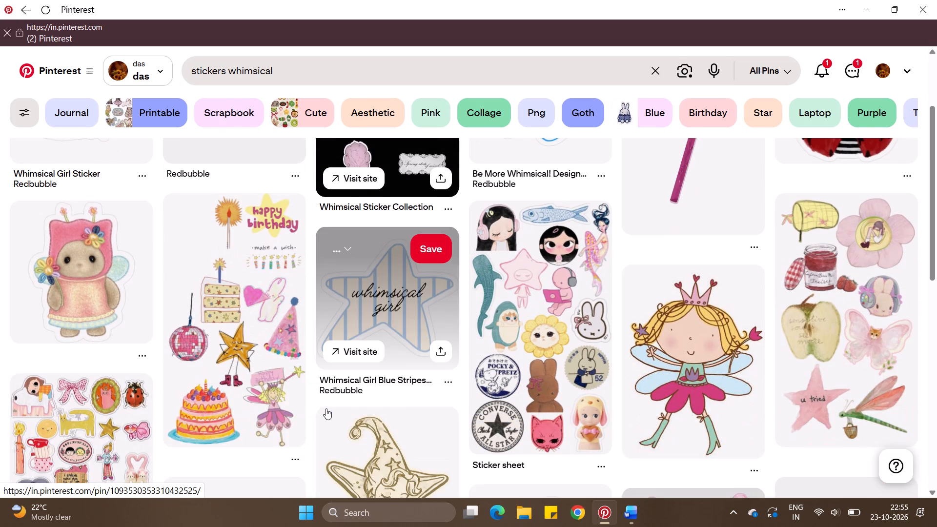
scroll(326, 408, down, 3)
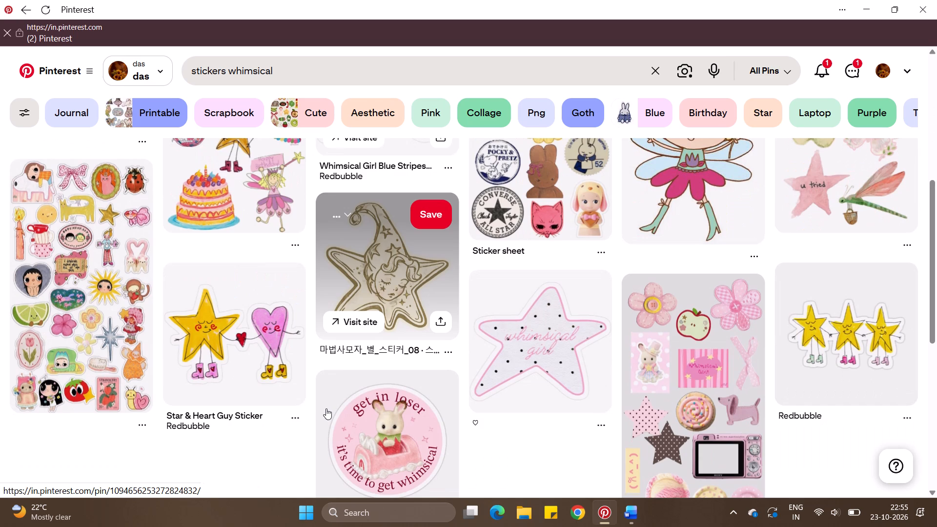
scroll(326, 408, down, 1)
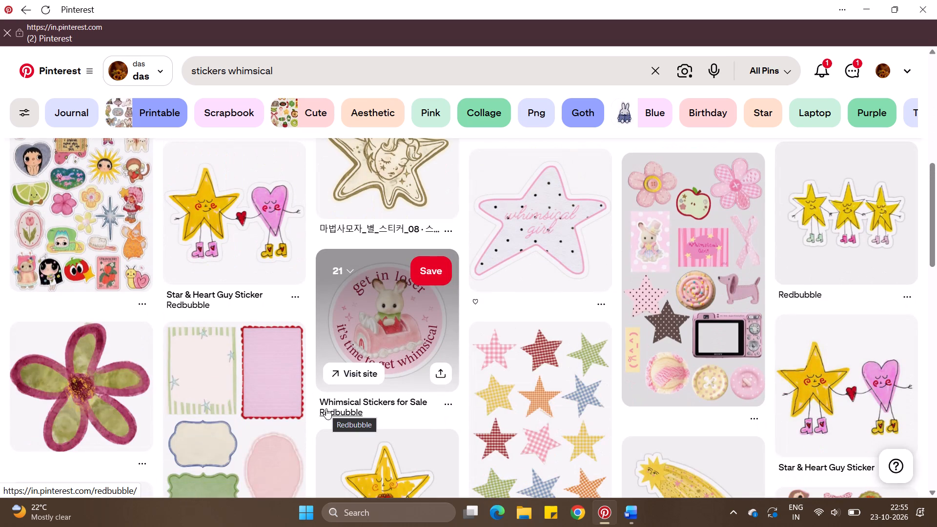
scroll(431, 455, down, 2)
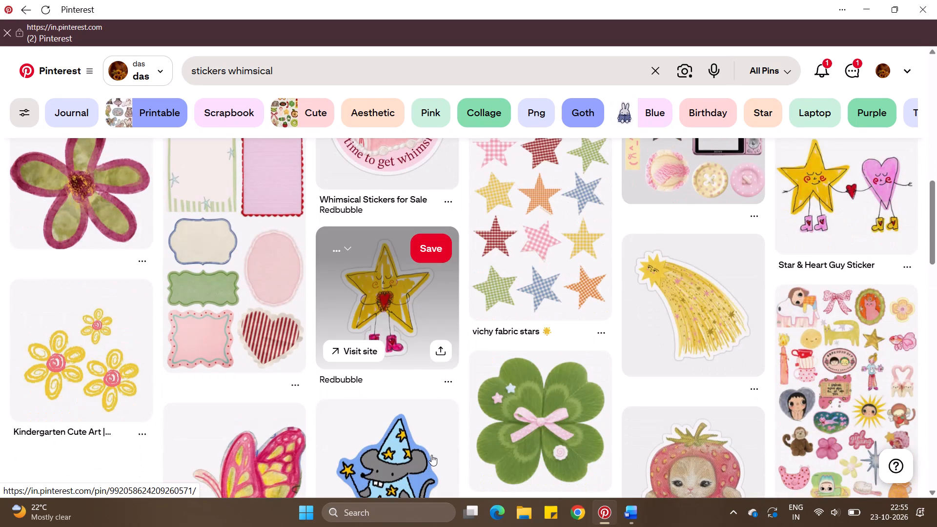
scroll(431, 455, down, 1)
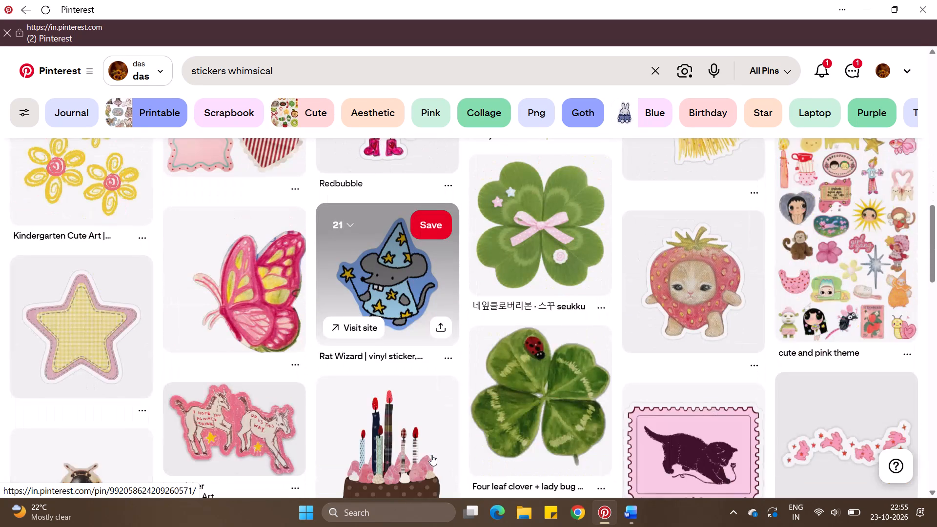
scroll(431, 455, down, 3)
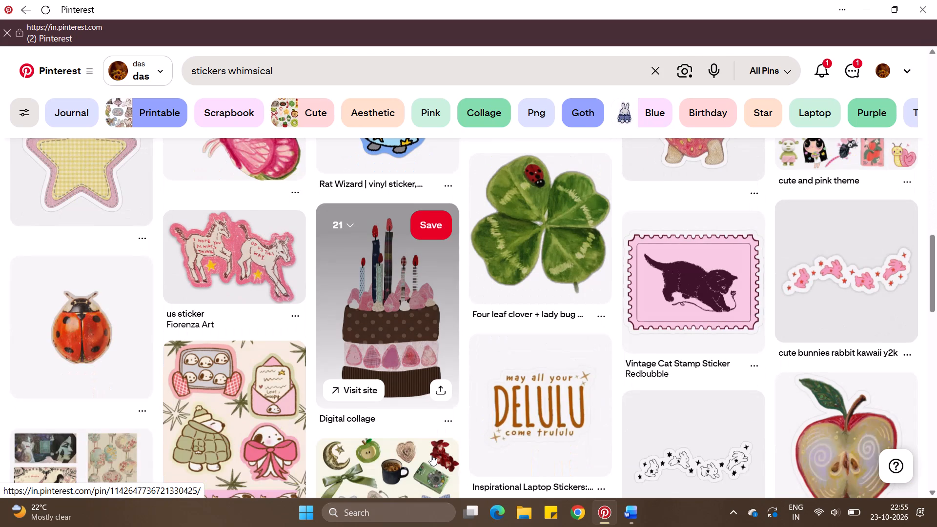
scroll(431, 455, right, 2)
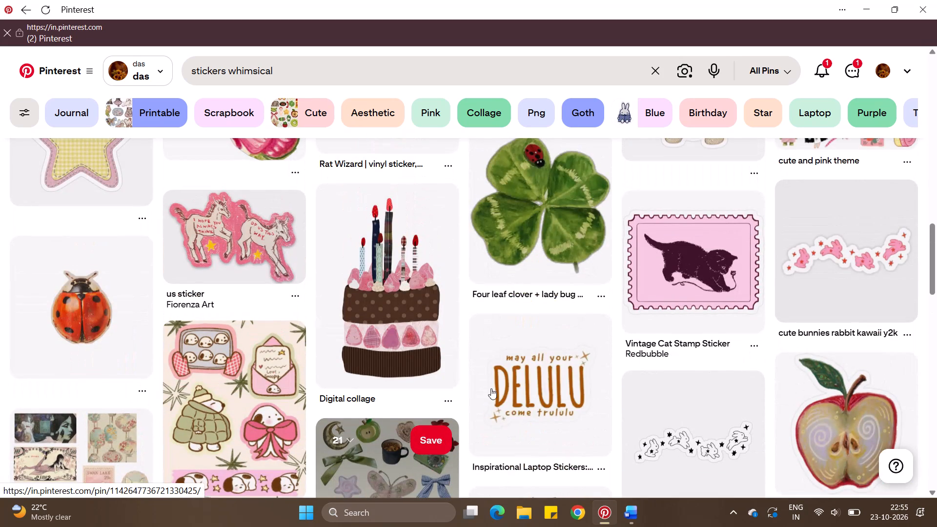
Open the "Digital collage" birthday cake pin and look through its related birthday card and sticker ideas.
click(442, 324)
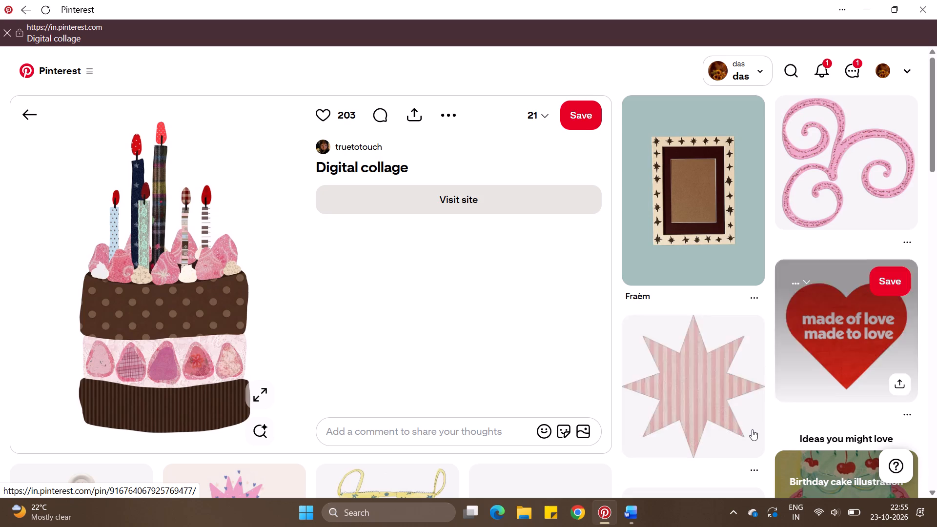
scroll(751, 427, up, 1)
scroll(751, 427, down, 1)
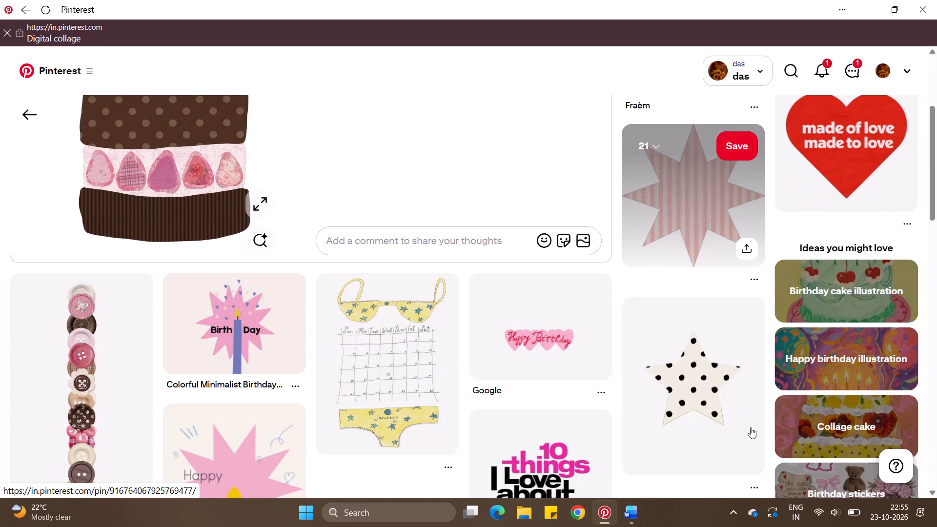
scroll(751, 427, down, 1)
scroll(751, 427, right, 1)
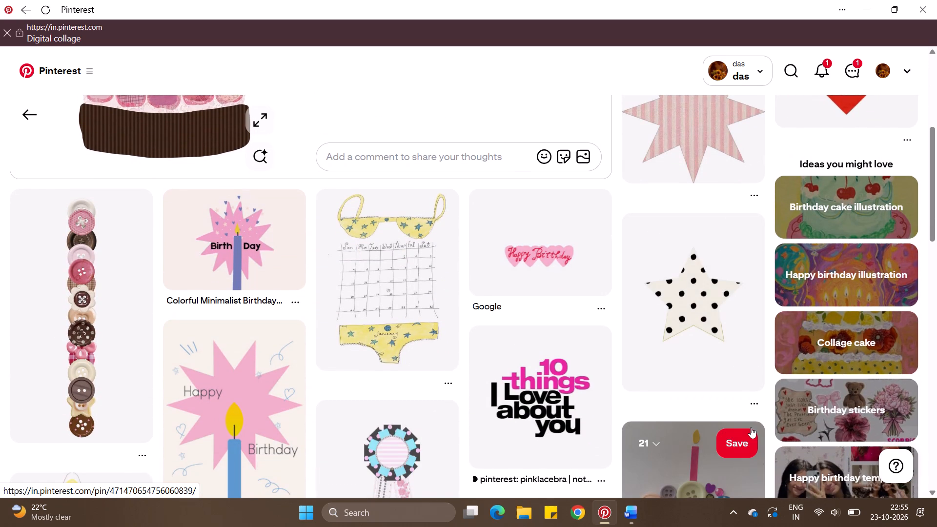
scroll(751, 427, right, 1)
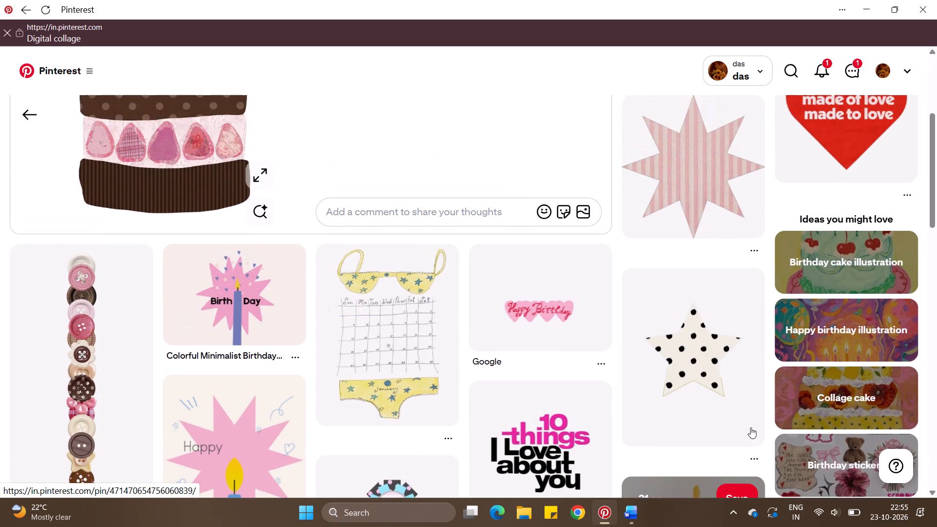
scroll(751, 427, up, 3)
scroll(751, 427, down, 4)
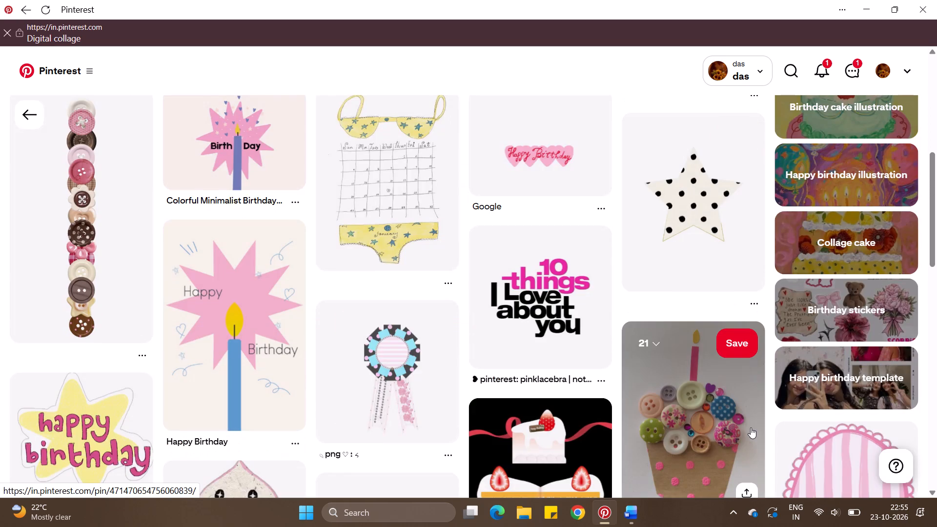
scroll(751, 427, down, 3)
scroll(751, 427, up, 2)
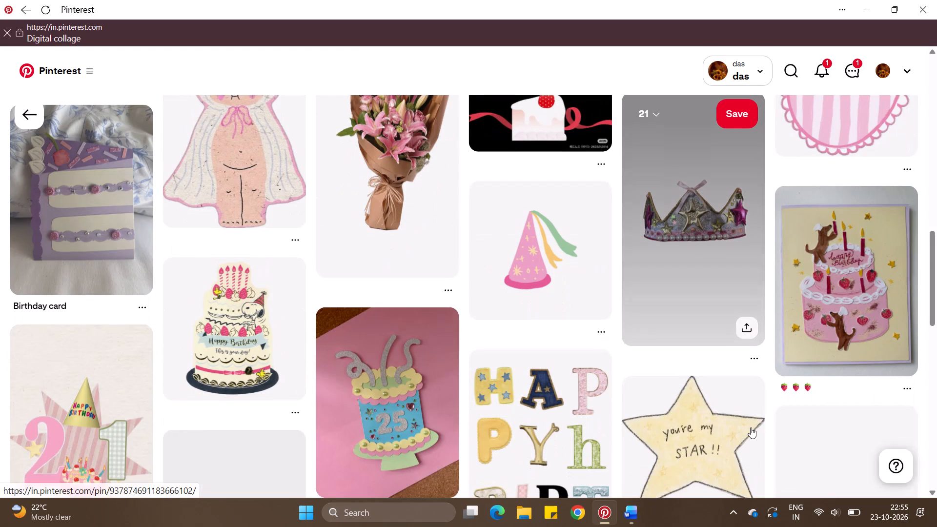
scroll(751, 427, up, 3)
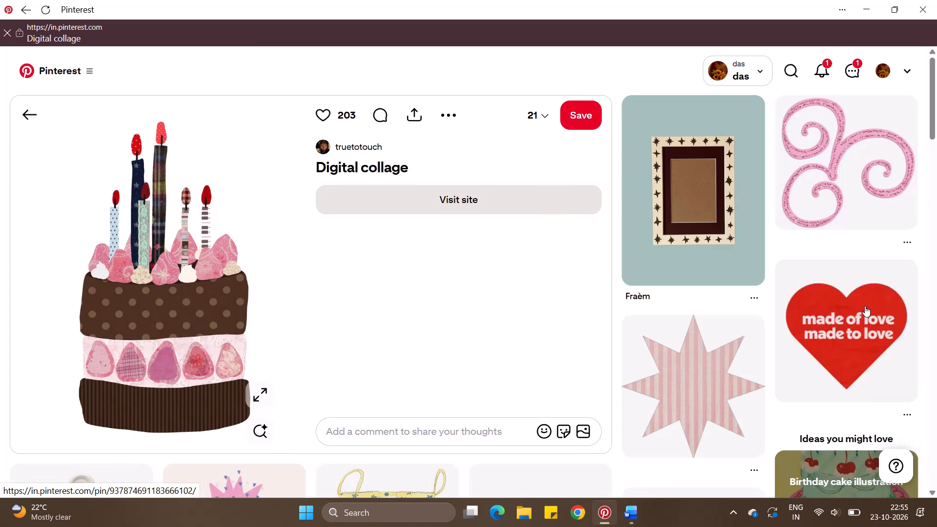
Open the "Fraèm" star-bordered picture frame pin, look through its related frame and star designs, and return to the cake pin.
click(690, 205)
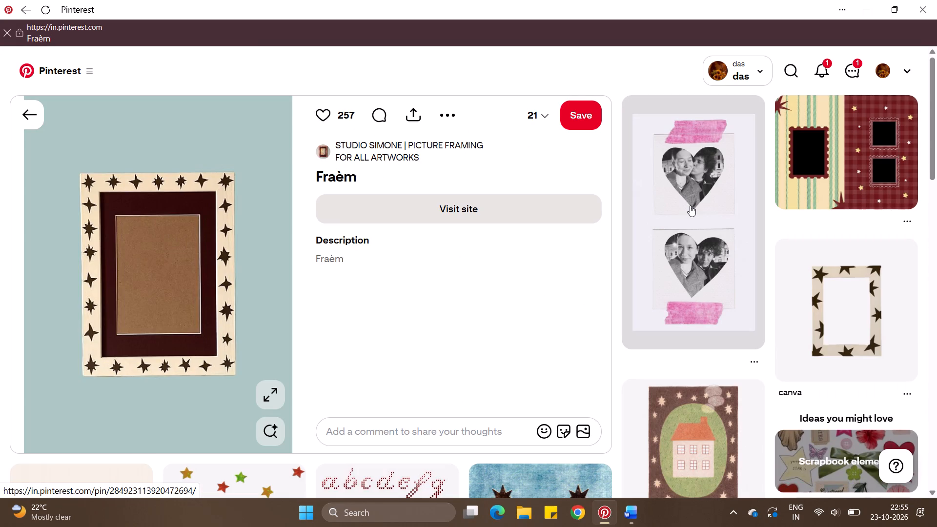
scroll(545, 261, down, 2)
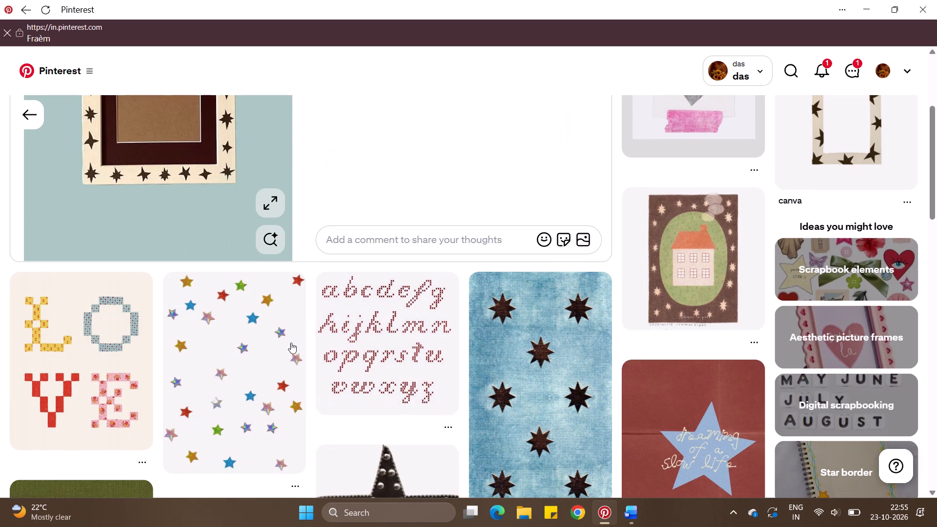
scroll(291, 343, down, 3)
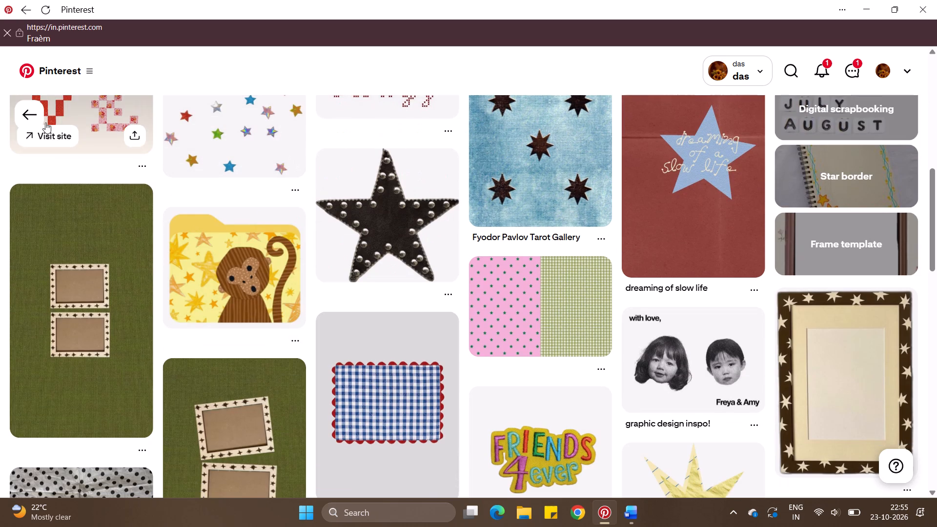
click(34, 112)
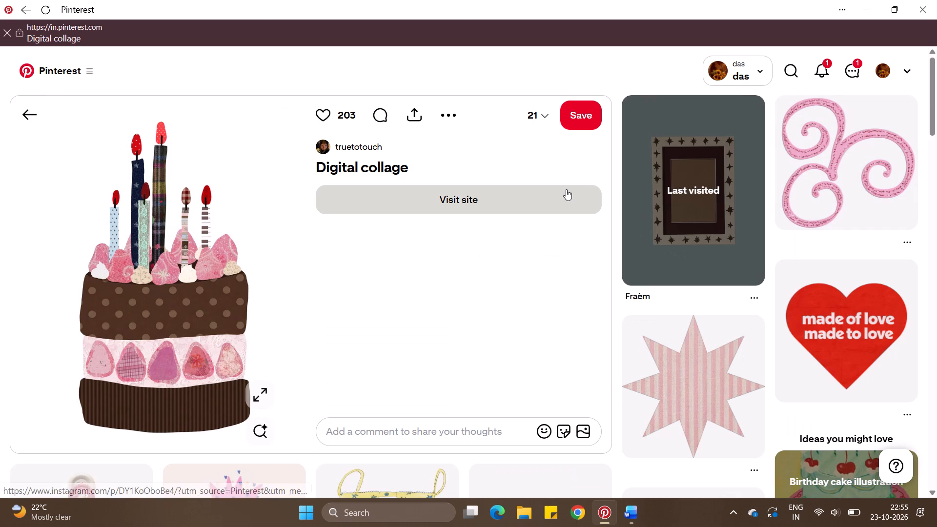
Open the red "made of love made to love" heart pin and its related lettering pin, and look through similar love-themed designs.
click(867, 320)
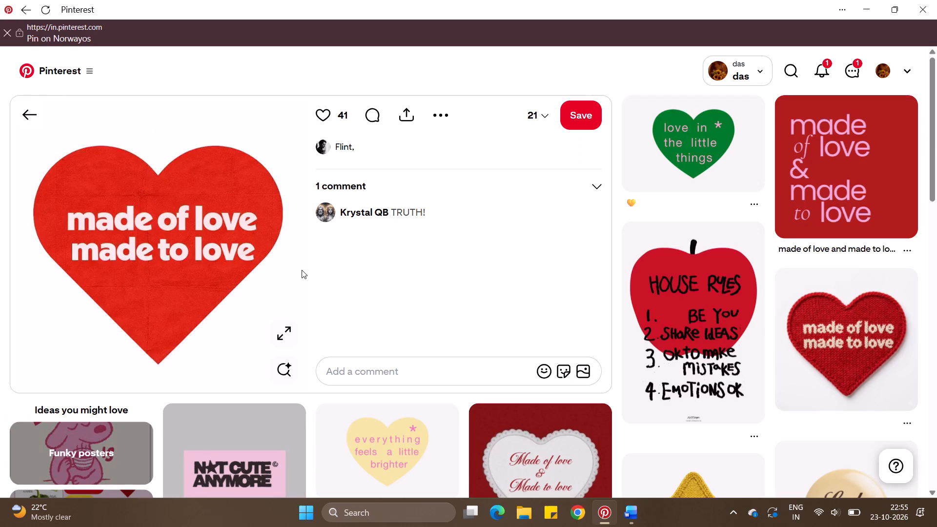
click(834, 171)
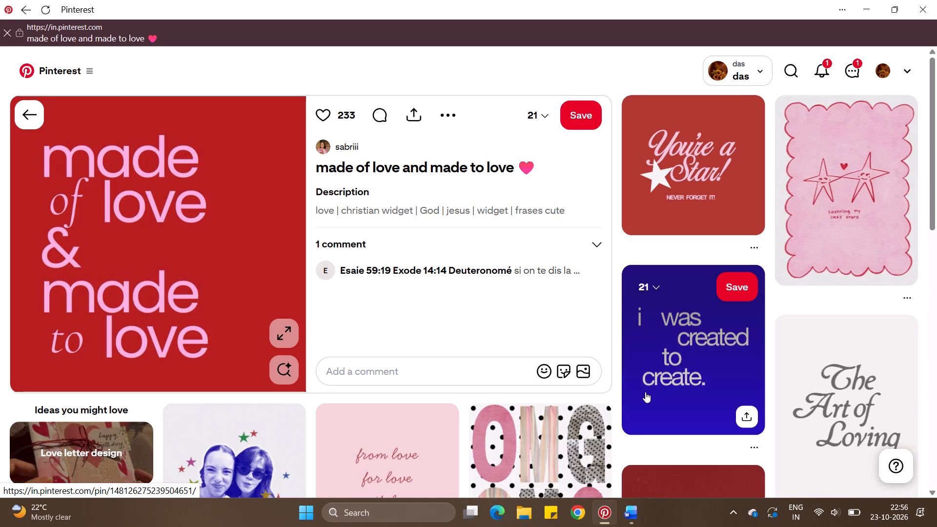
scroll(645, 392, down, 3)
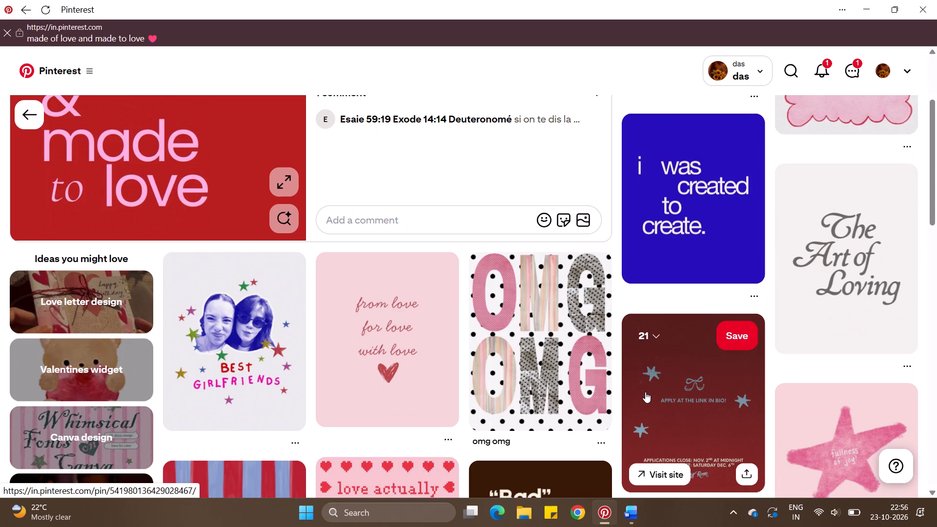
scroll(549, 423, down, 2)
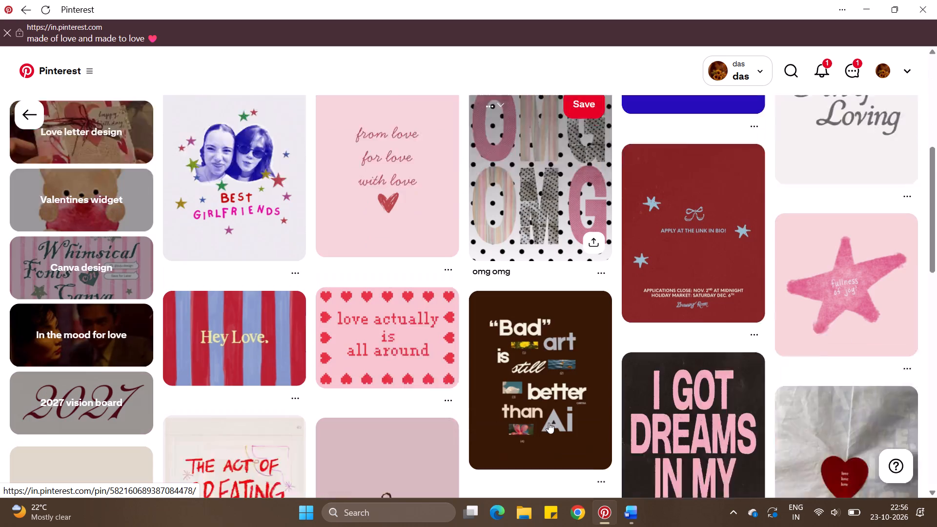
scroll(549, 423, down, 1)
scroll(549, 423, up, 2)
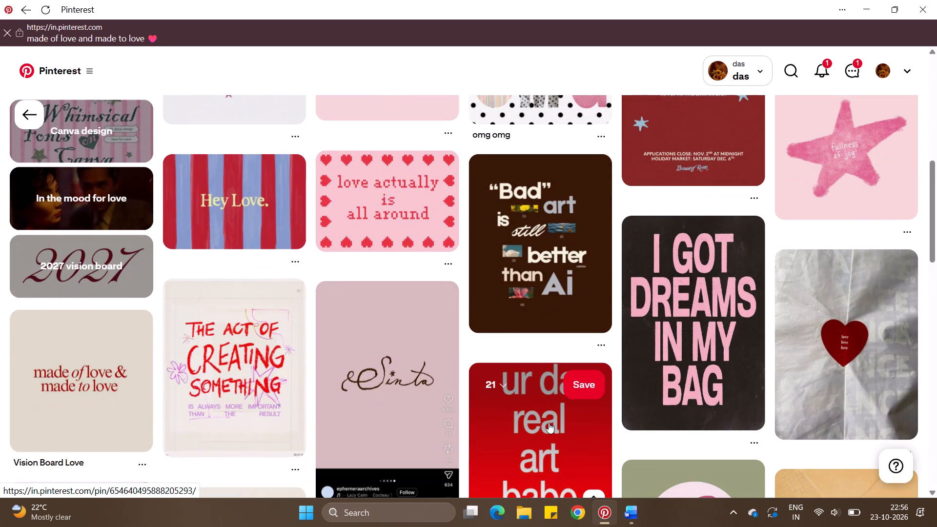
scroll(549, 423, up, 3)
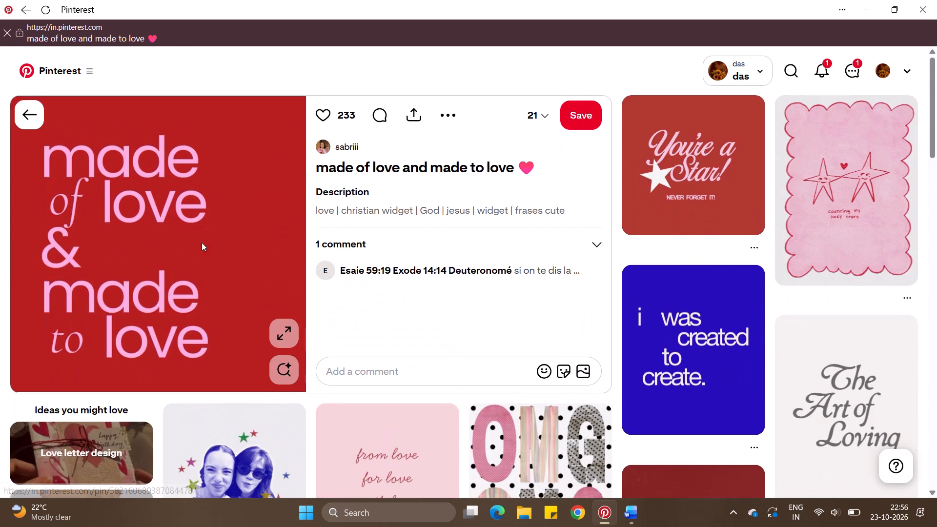
click(20, 115)
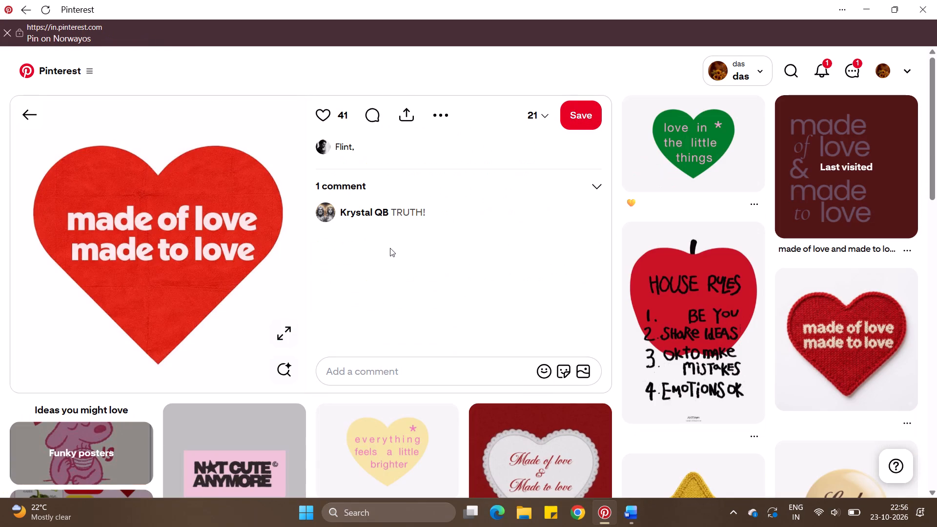
click(840, 158)
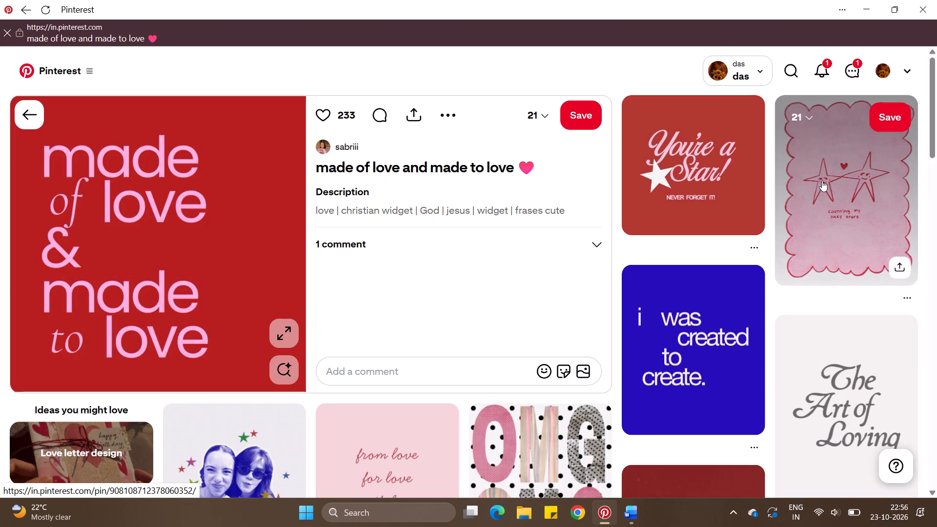
scroll(797, 311, down, 5)
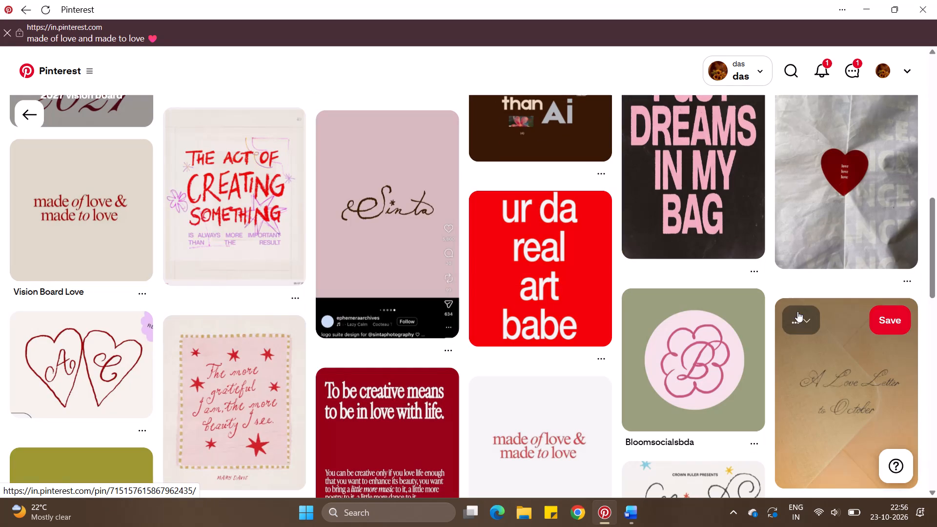
Open the pin of a red "love love love" heart sticker on tissue wrapping and look through its related packaging ideas.
click(845, 200)
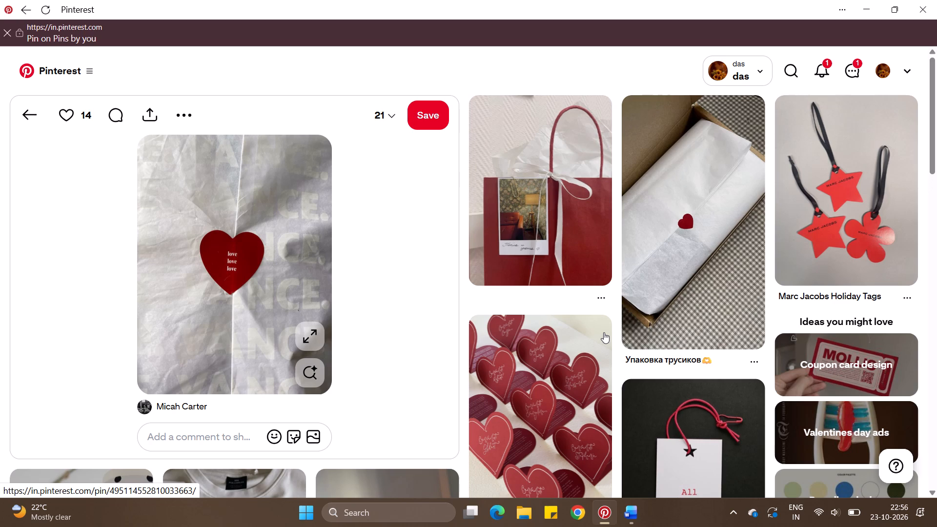
scroll(604, 332, down, 4)
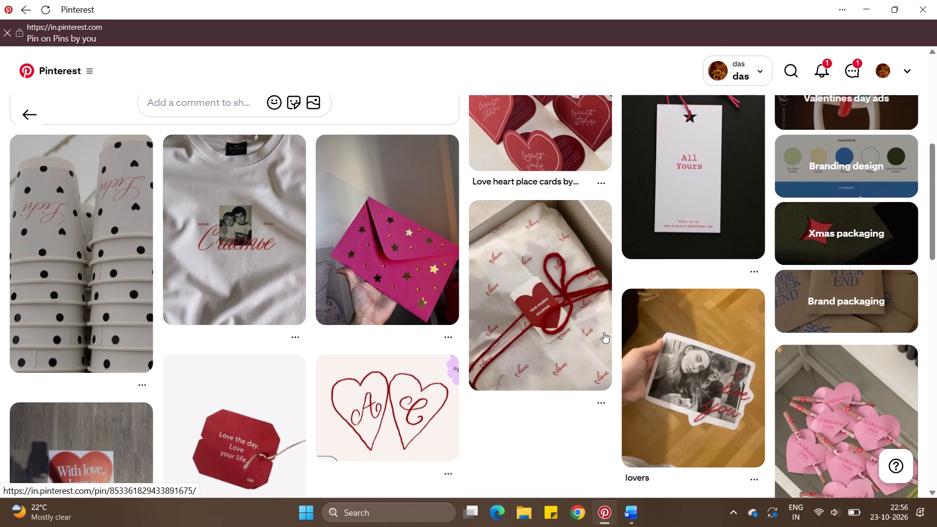
scroll(604, 332, up, 1)
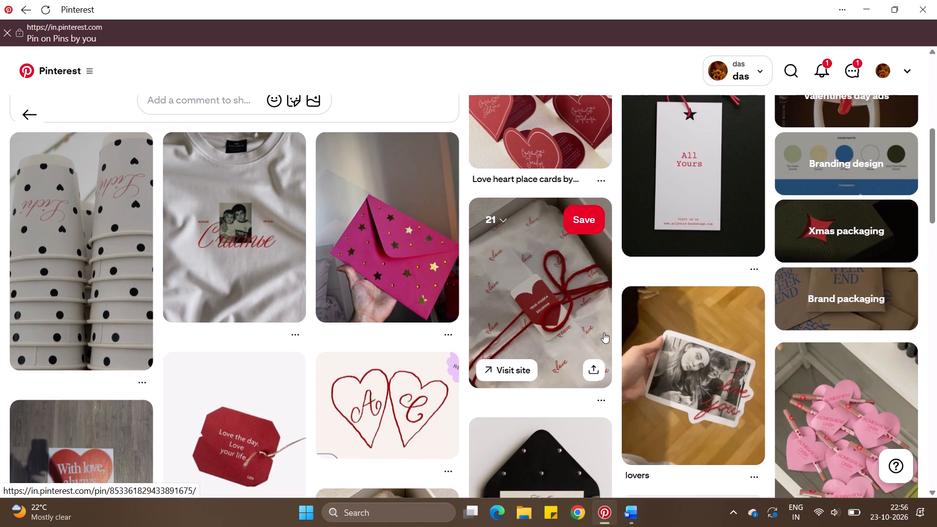
scroll(604, 332, up, 2)
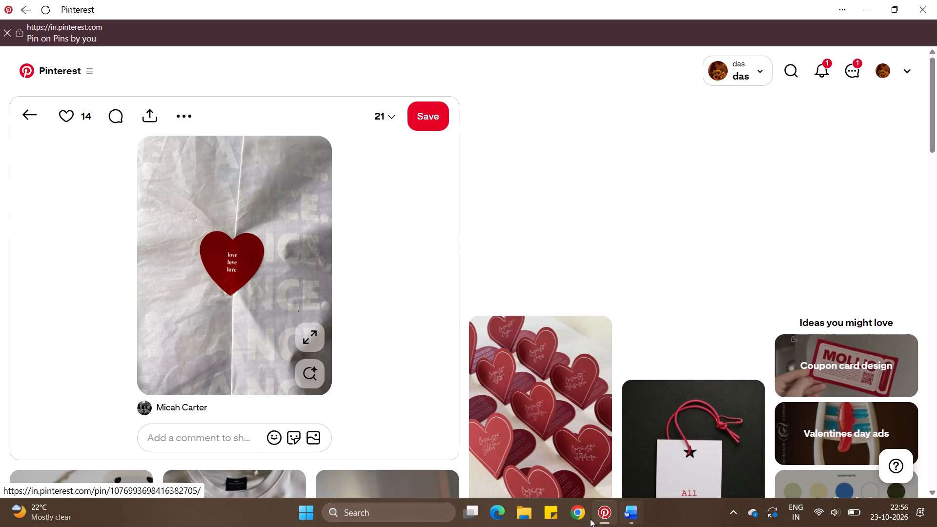
Switch to Chrome with the MH profile, search for "canva", and open the Canva India site to log in.
click(579, 512)
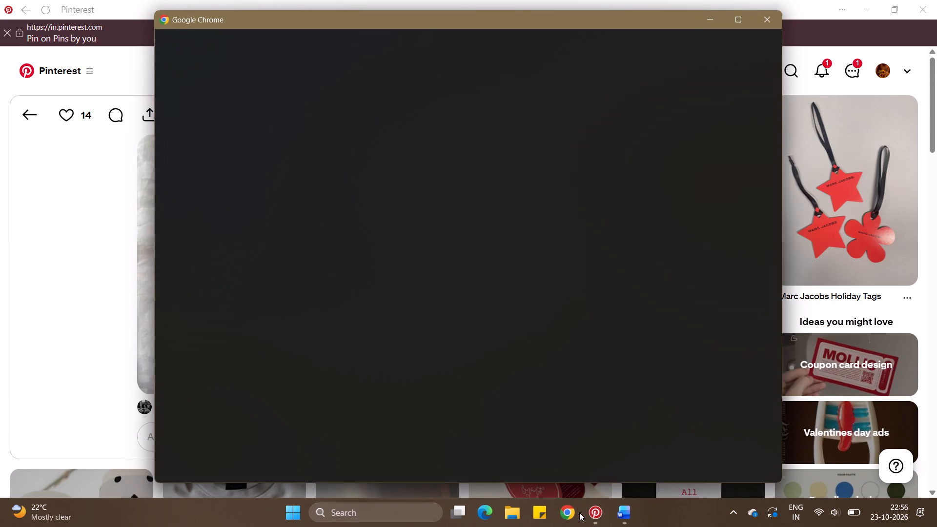
click(408, 248)
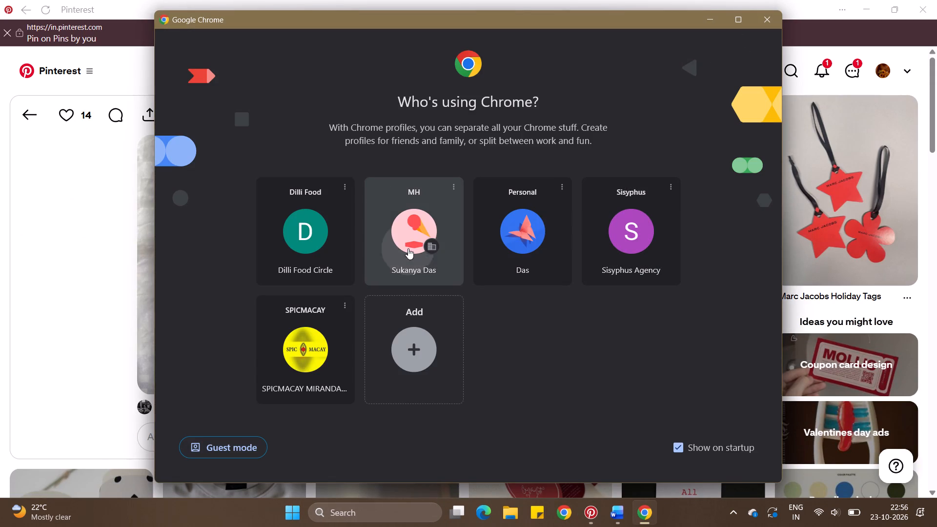
text(canva)
key(space)
key(Return)
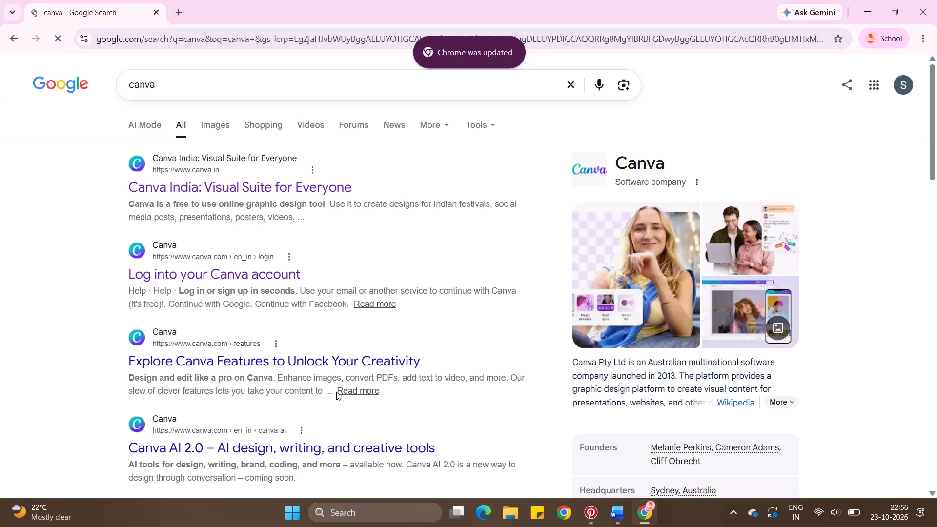
drag(324, 173, 325, 183)
click(325, 183)
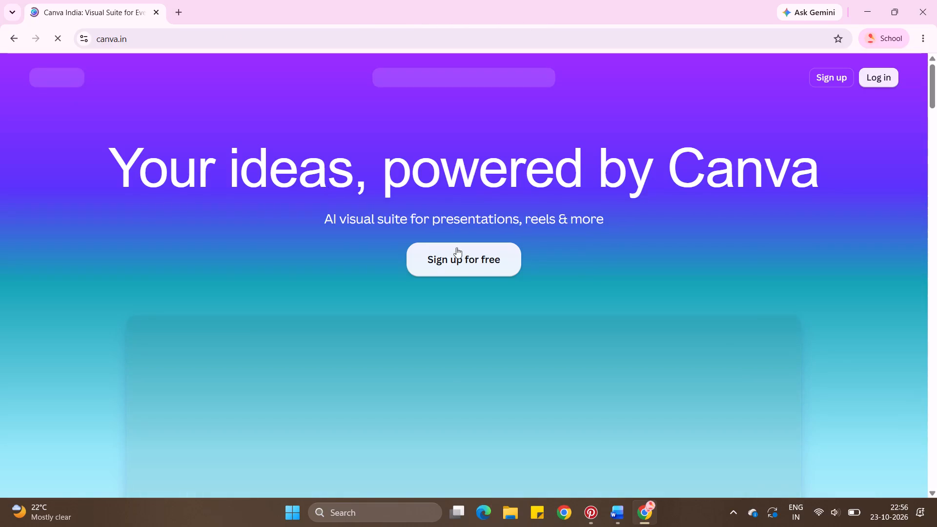
click(872, 76)
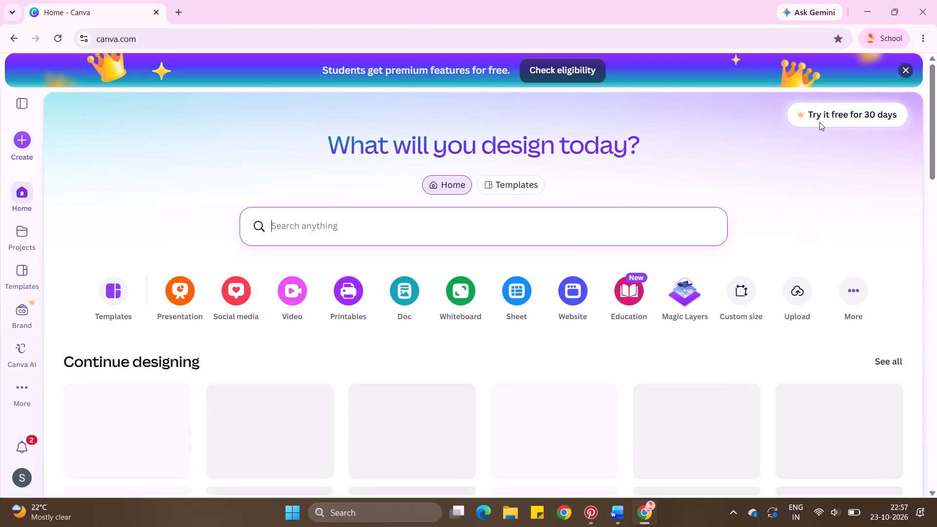
Create a new blank design by searching for "A4" and choosing Document (A4, Portrait).
scroll(448, 383, down, 2)
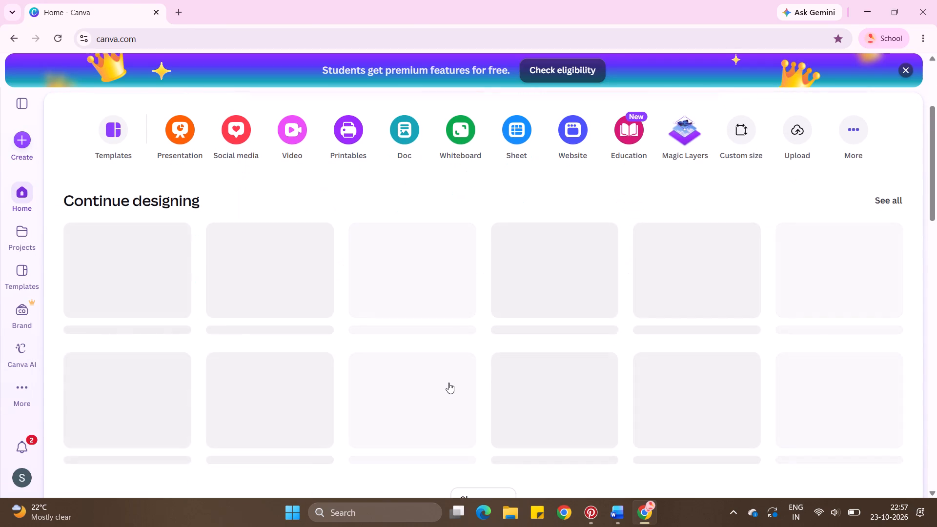
scroll(297, 304, up, 1)
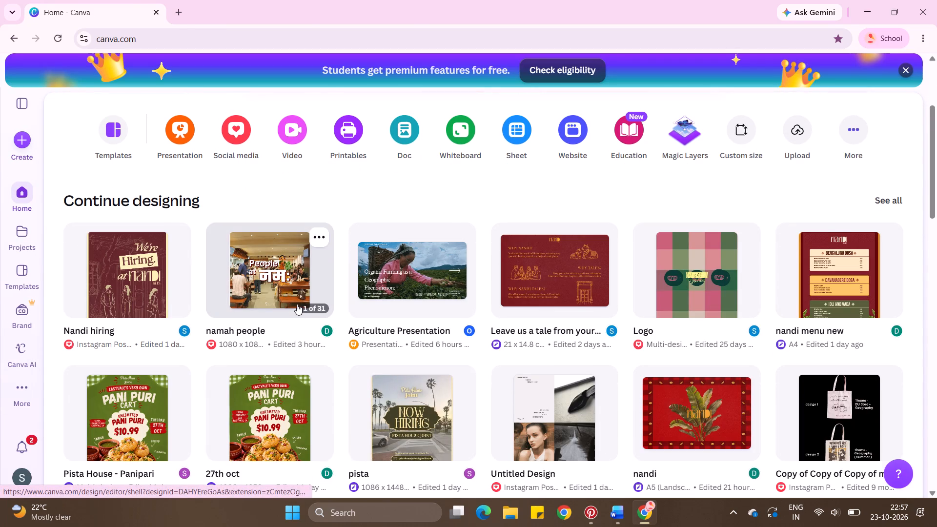
scroll(297, 304, up, 3)
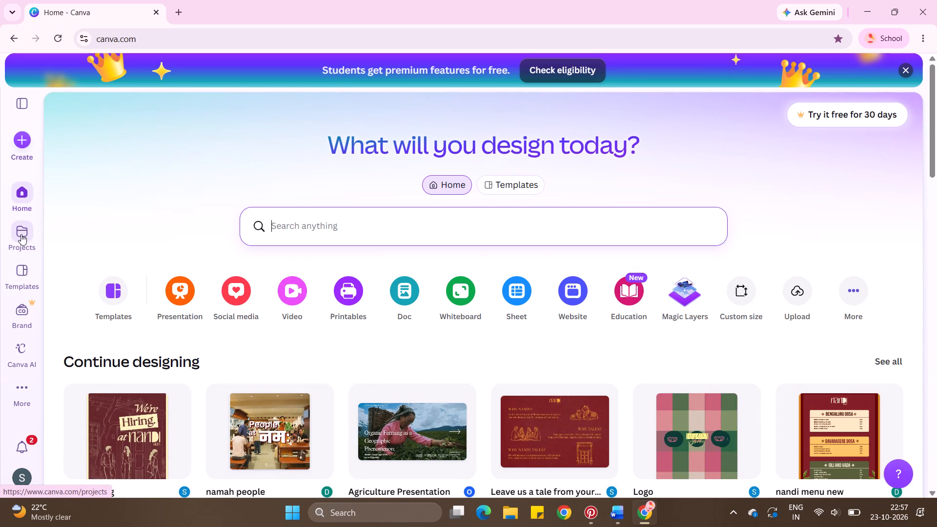
click(17, 142)
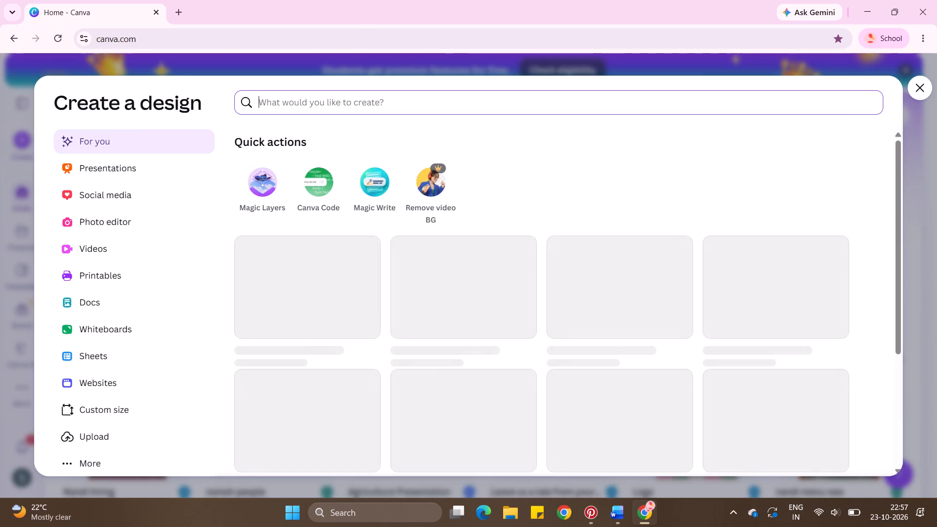
click(310, 104)
text(A4)
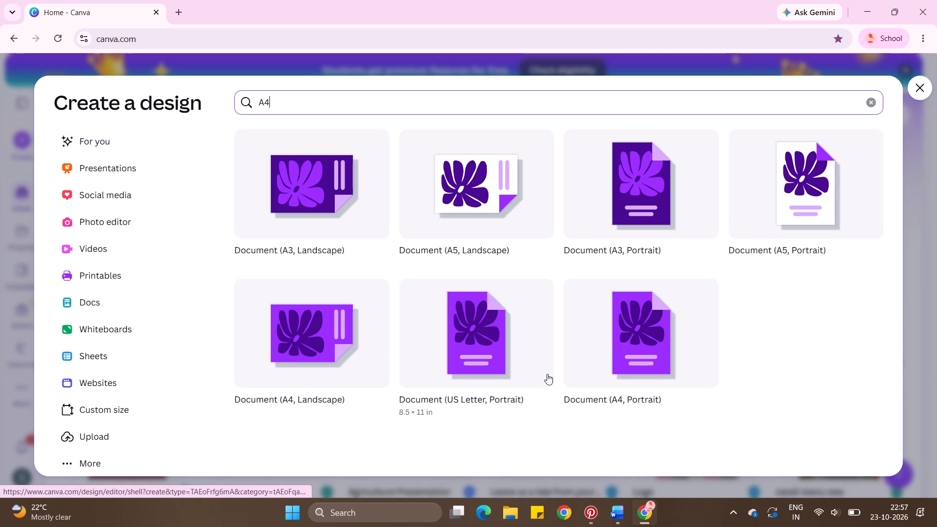
click(609, 345)
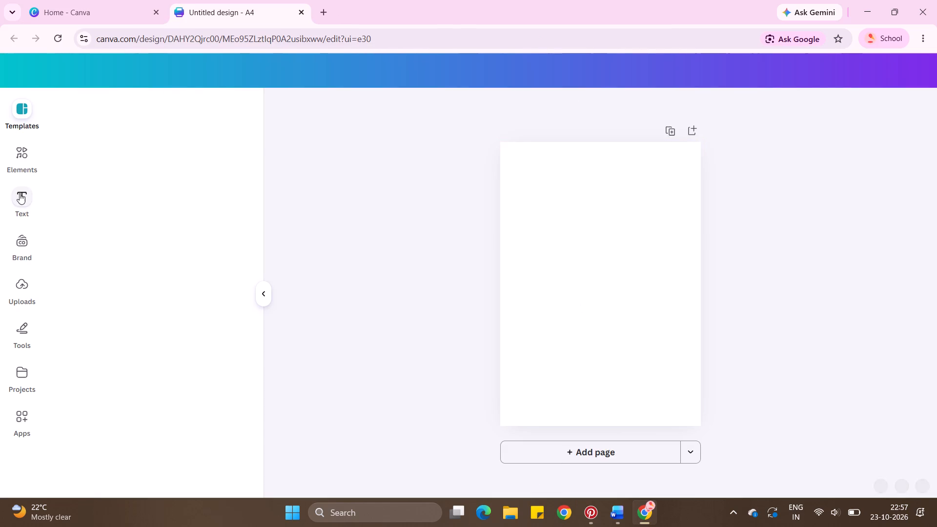
Search the elements for "HEART" and add a plain heart shape to the A4 page.
click(25, 159)
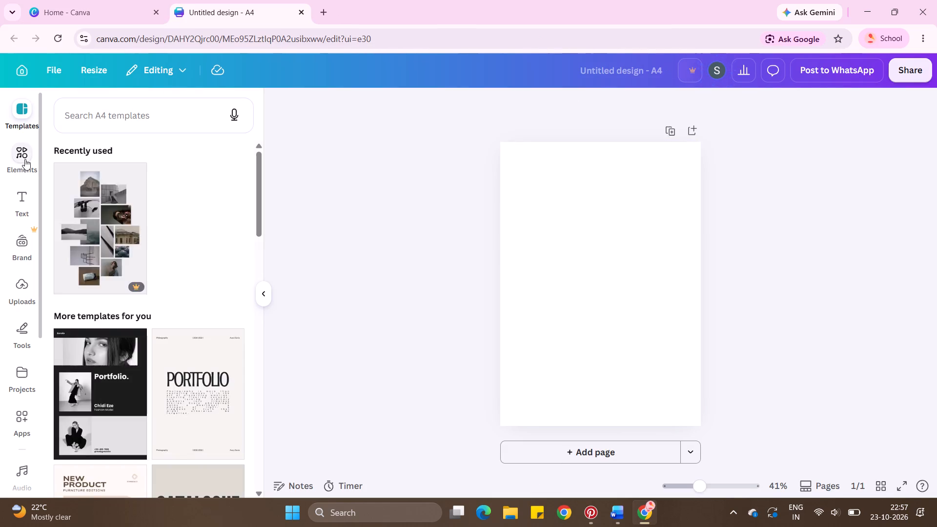
click(123, 119)
text(HEART)
click(145, 222)
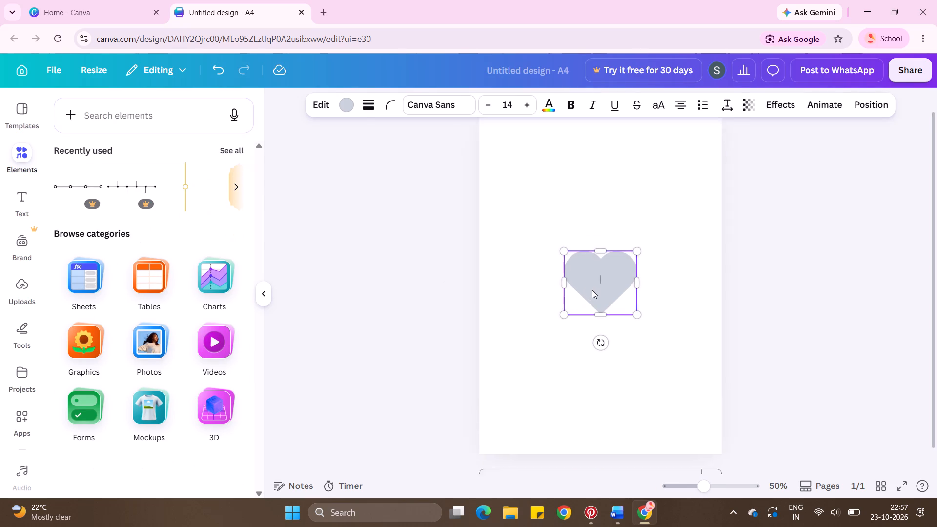
Recolour the heart with the dark red from the Brand Kit and adjust it to a brighter, more saturated red.
click(343, 103)
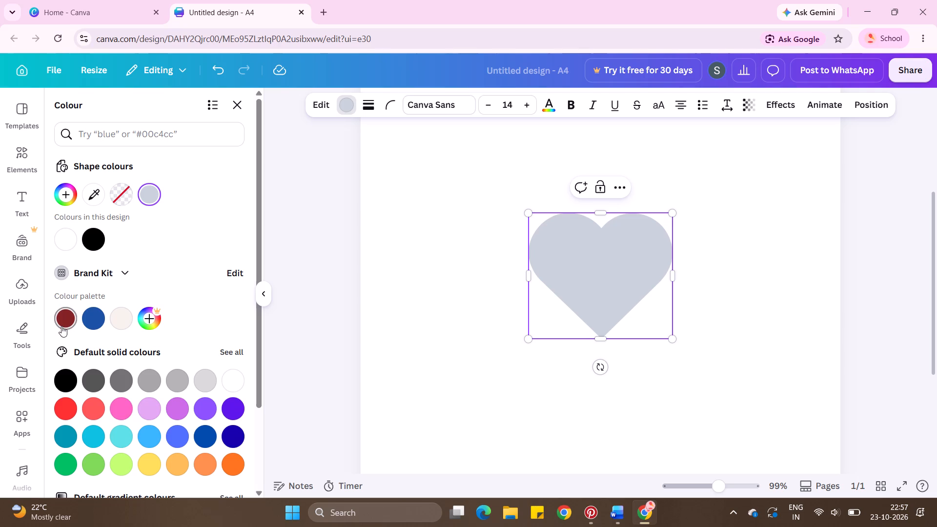
click(61, 326)
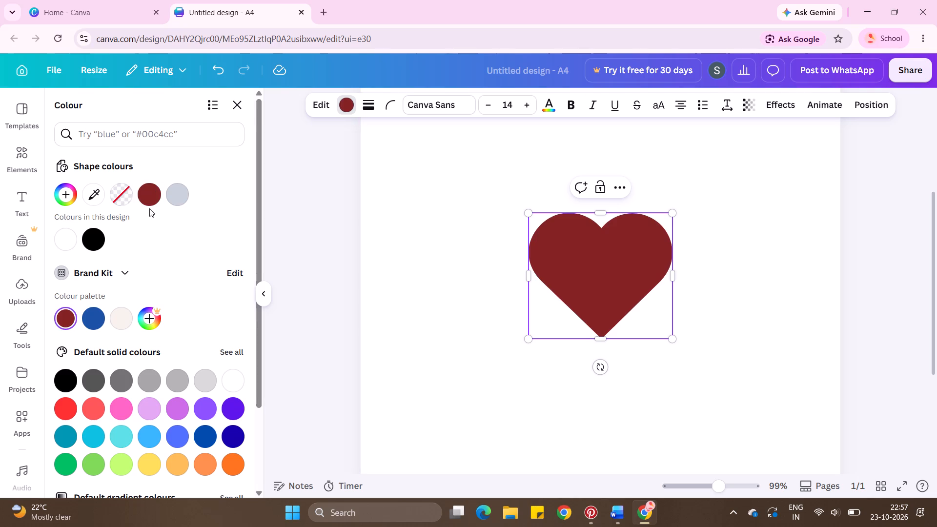
click(146, 196)
click(146, 191)
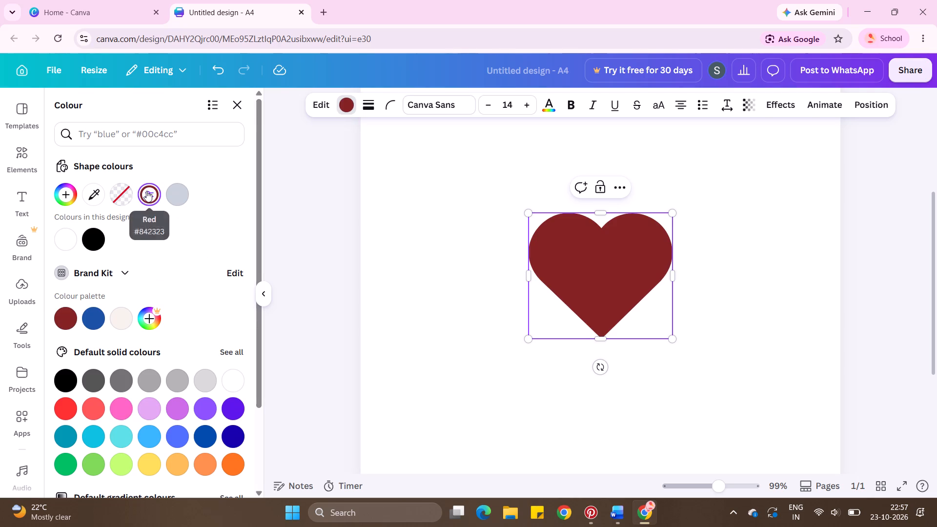
click(217, 276)
drag(217, 276, 234, 269)
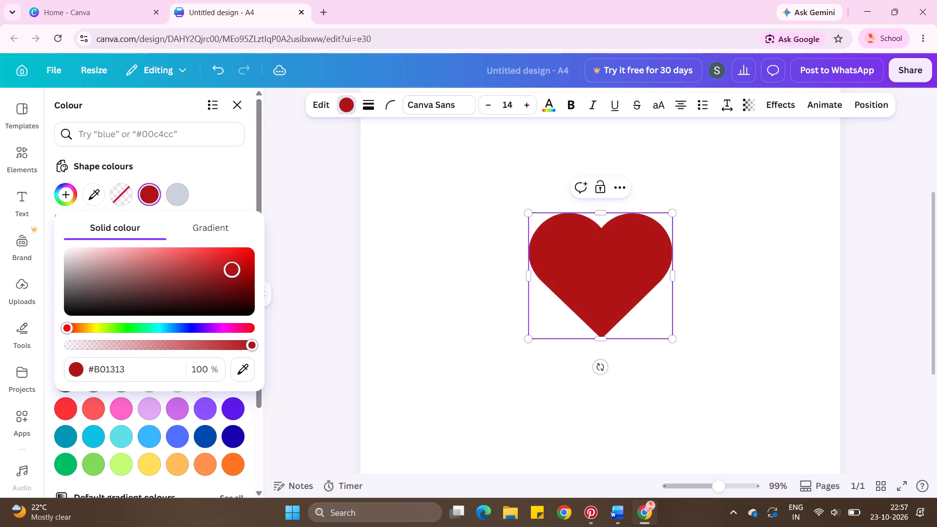
drag(234, 269, 240, 269)
triple_click(473, 306)
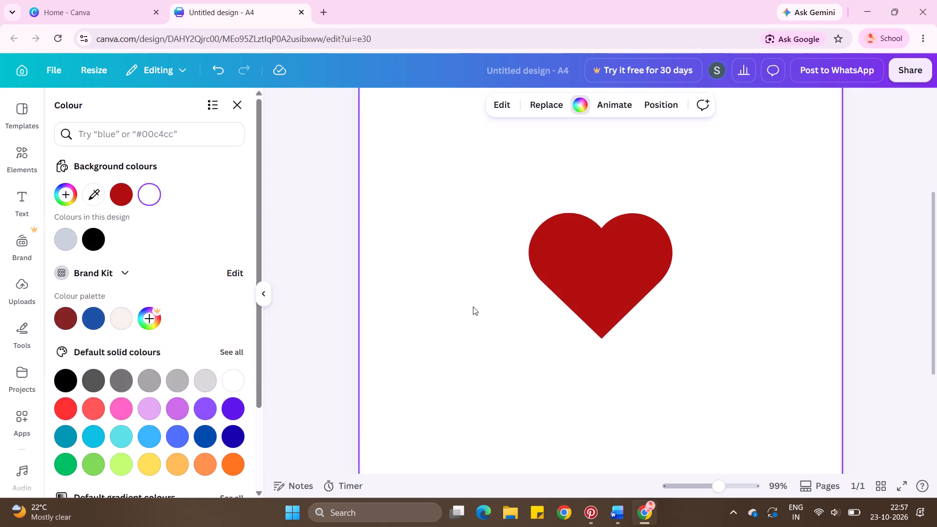
Move the red heart to the upper-left corner of the A4 page.
drag(596, 282, 560, 201)
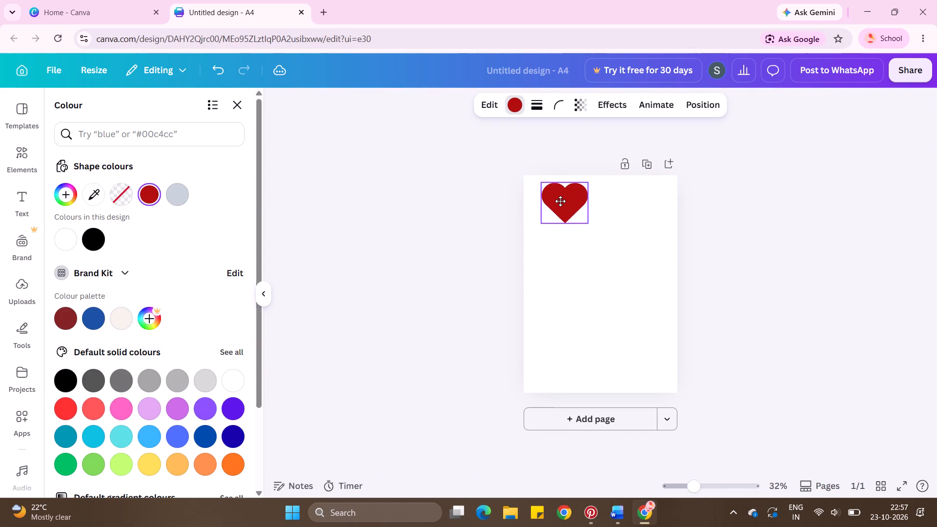
drag(560, 201, 559, 205)
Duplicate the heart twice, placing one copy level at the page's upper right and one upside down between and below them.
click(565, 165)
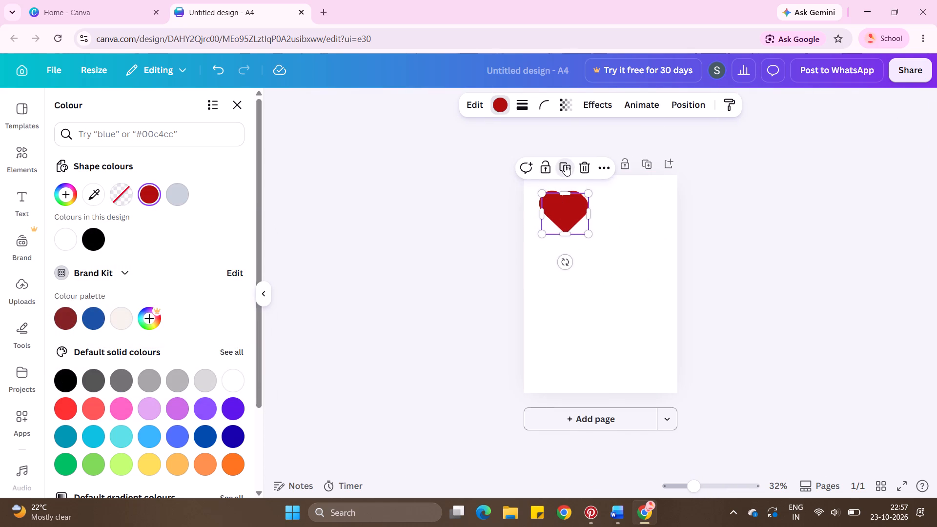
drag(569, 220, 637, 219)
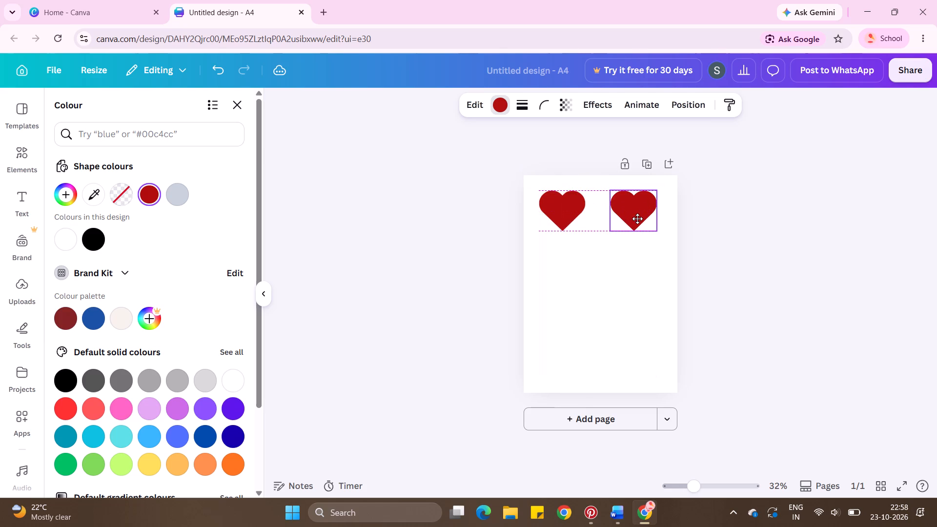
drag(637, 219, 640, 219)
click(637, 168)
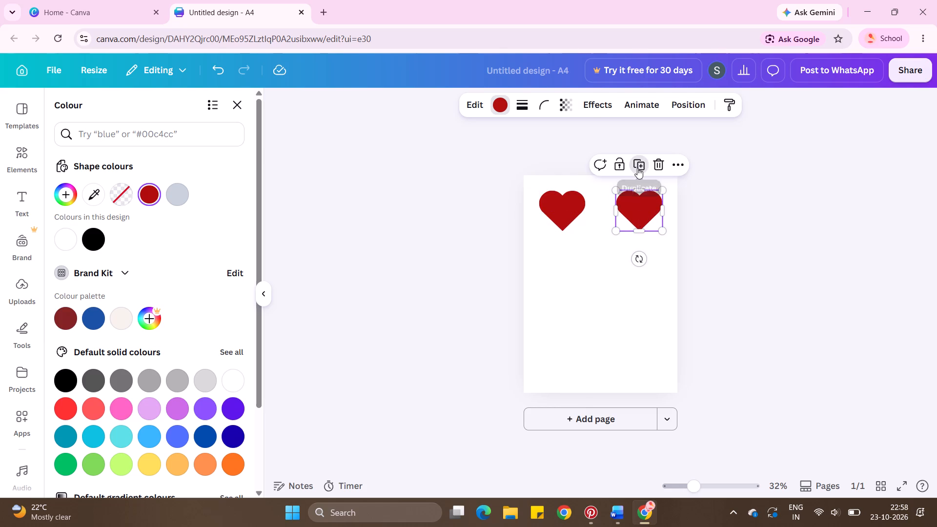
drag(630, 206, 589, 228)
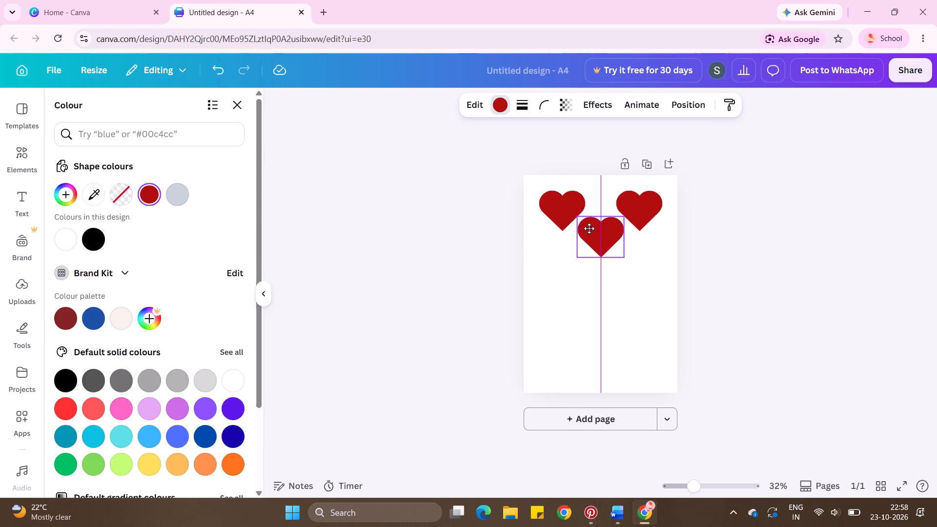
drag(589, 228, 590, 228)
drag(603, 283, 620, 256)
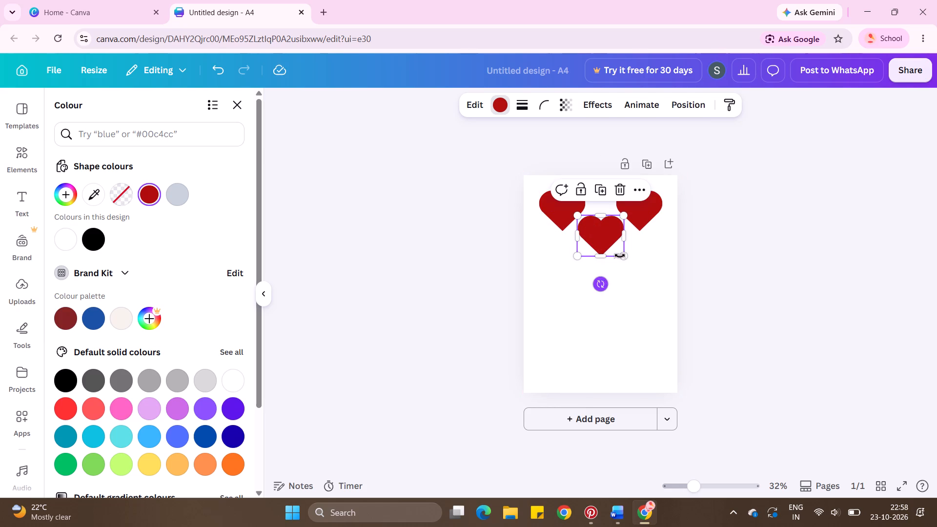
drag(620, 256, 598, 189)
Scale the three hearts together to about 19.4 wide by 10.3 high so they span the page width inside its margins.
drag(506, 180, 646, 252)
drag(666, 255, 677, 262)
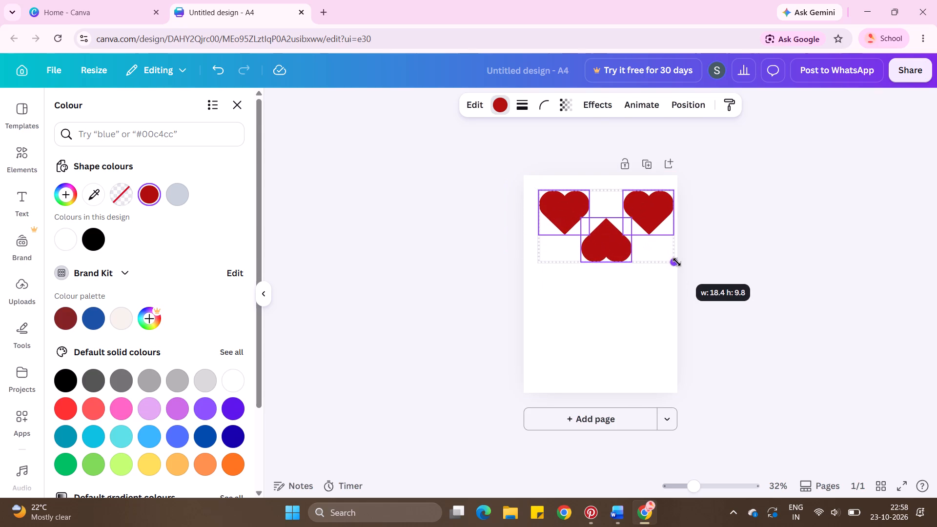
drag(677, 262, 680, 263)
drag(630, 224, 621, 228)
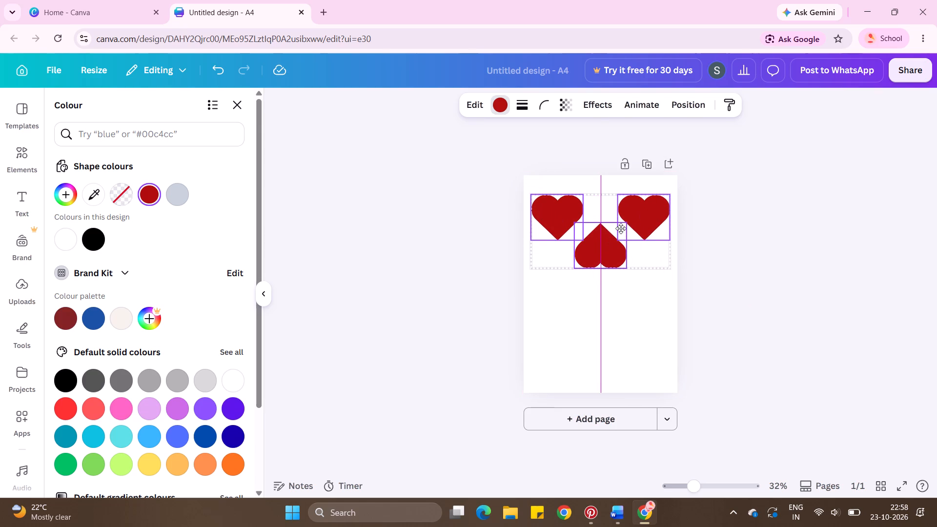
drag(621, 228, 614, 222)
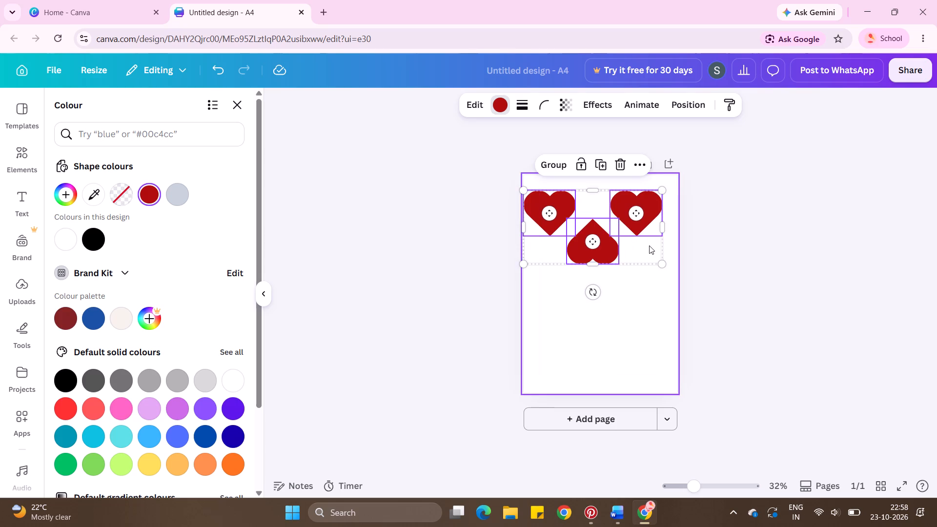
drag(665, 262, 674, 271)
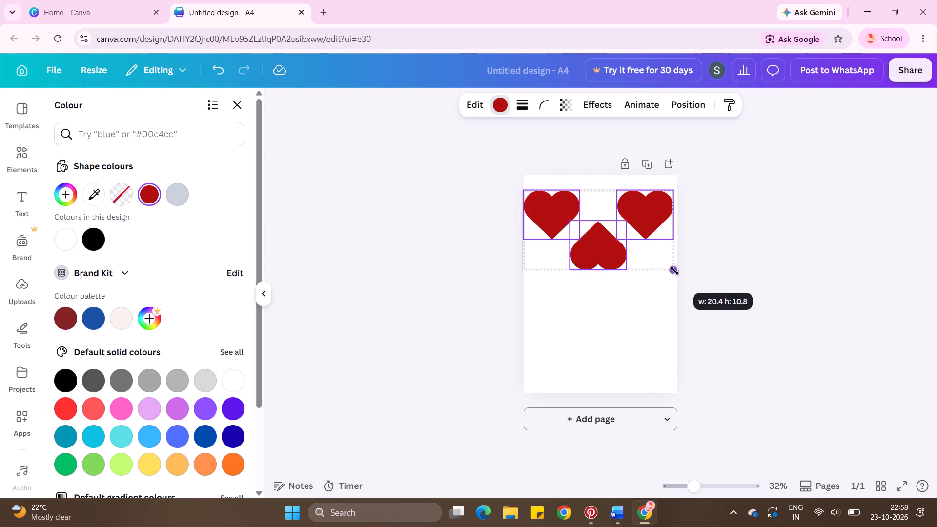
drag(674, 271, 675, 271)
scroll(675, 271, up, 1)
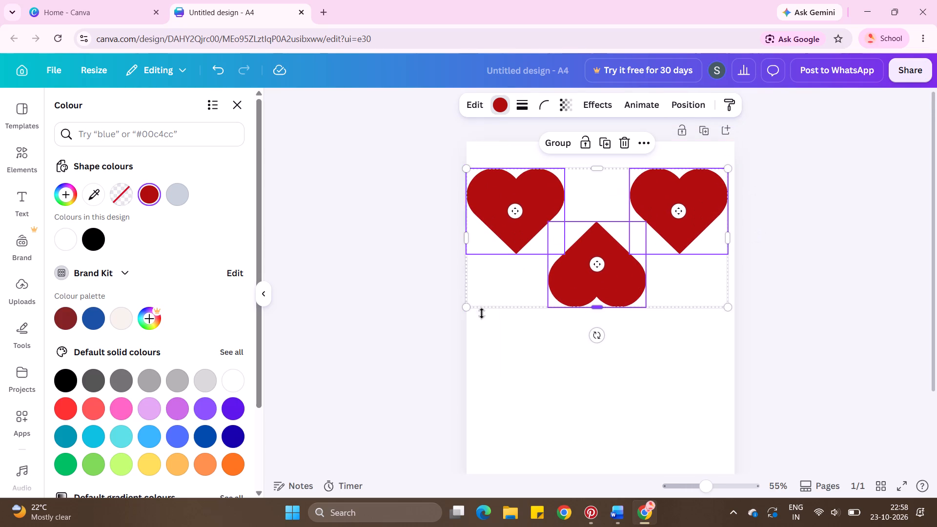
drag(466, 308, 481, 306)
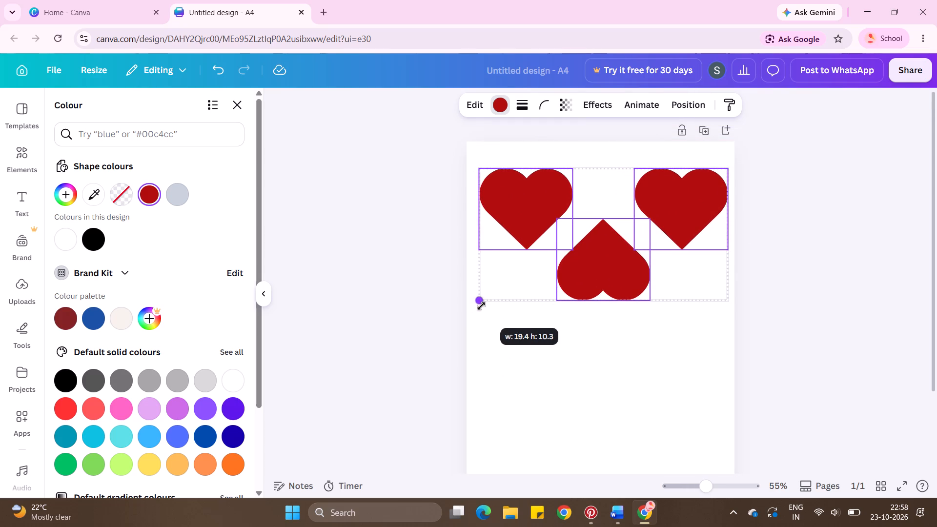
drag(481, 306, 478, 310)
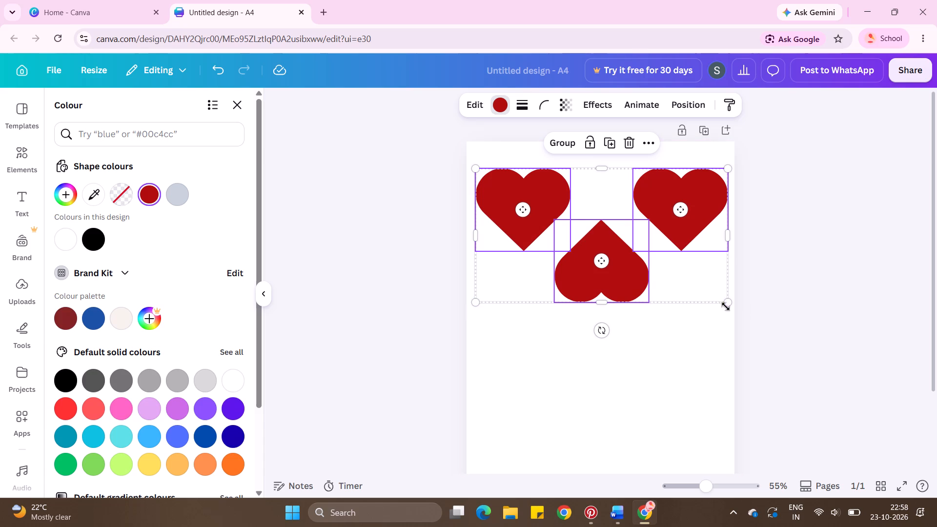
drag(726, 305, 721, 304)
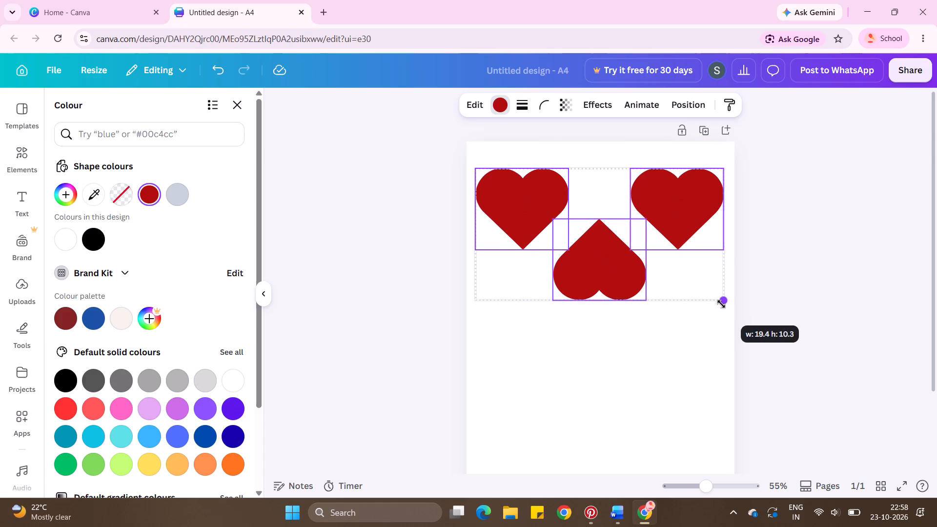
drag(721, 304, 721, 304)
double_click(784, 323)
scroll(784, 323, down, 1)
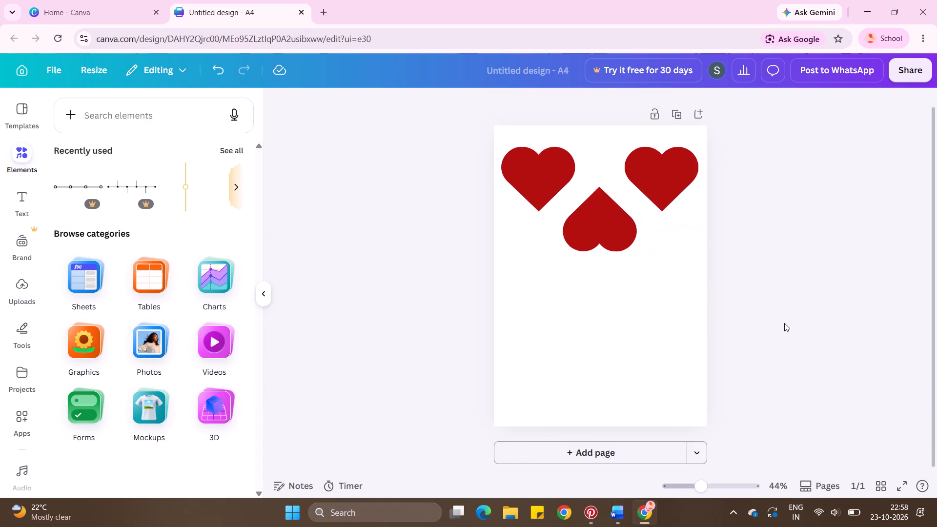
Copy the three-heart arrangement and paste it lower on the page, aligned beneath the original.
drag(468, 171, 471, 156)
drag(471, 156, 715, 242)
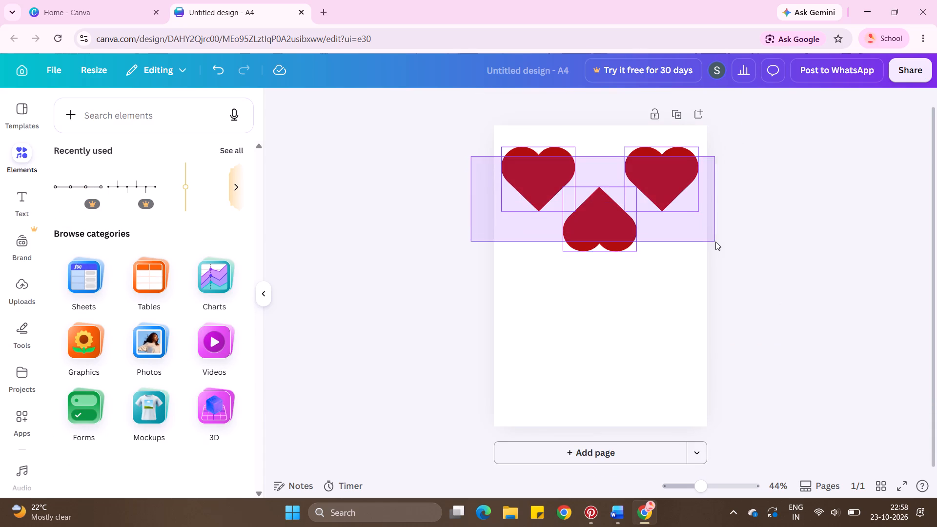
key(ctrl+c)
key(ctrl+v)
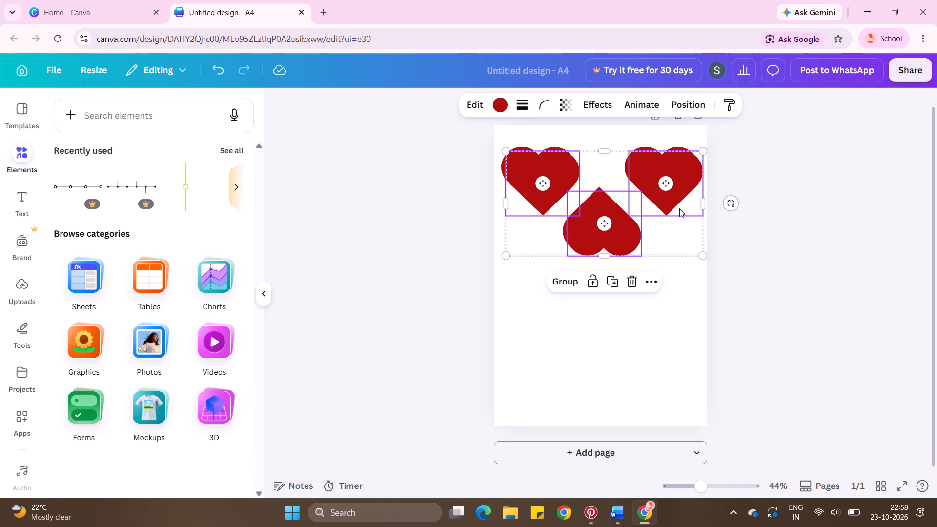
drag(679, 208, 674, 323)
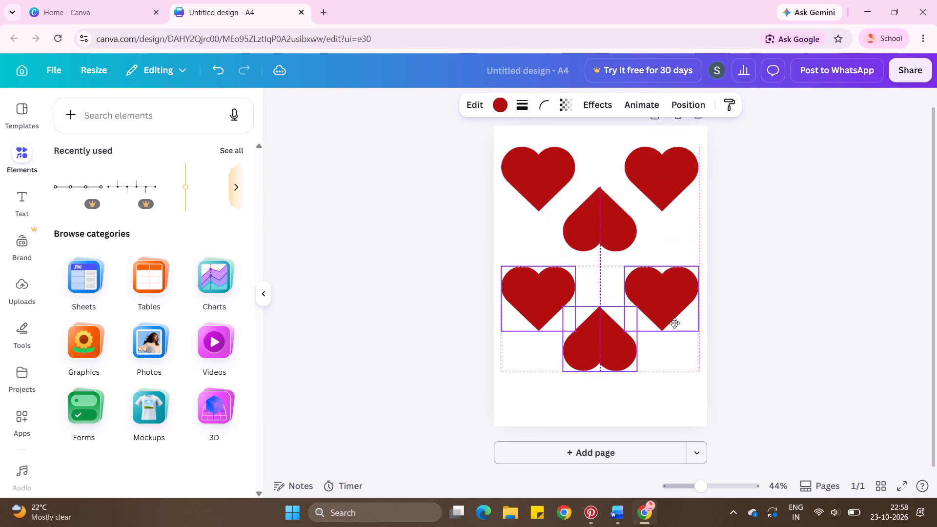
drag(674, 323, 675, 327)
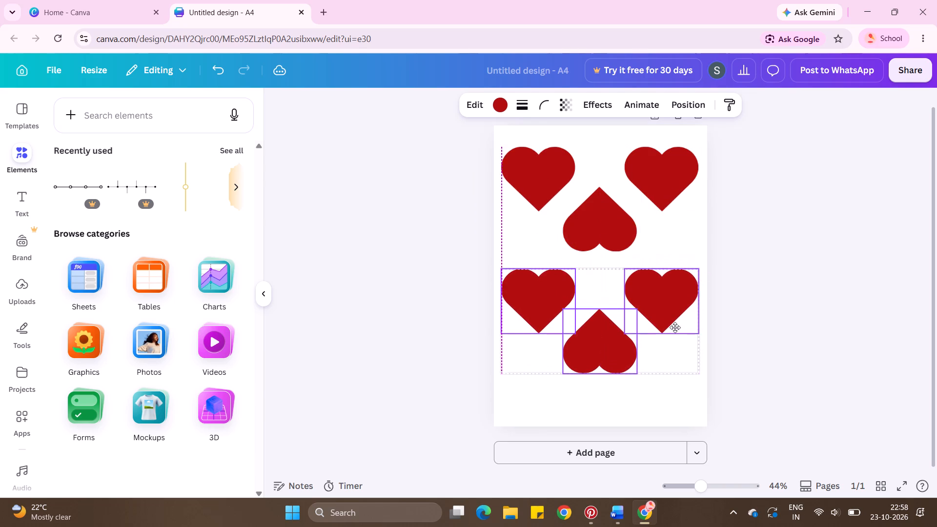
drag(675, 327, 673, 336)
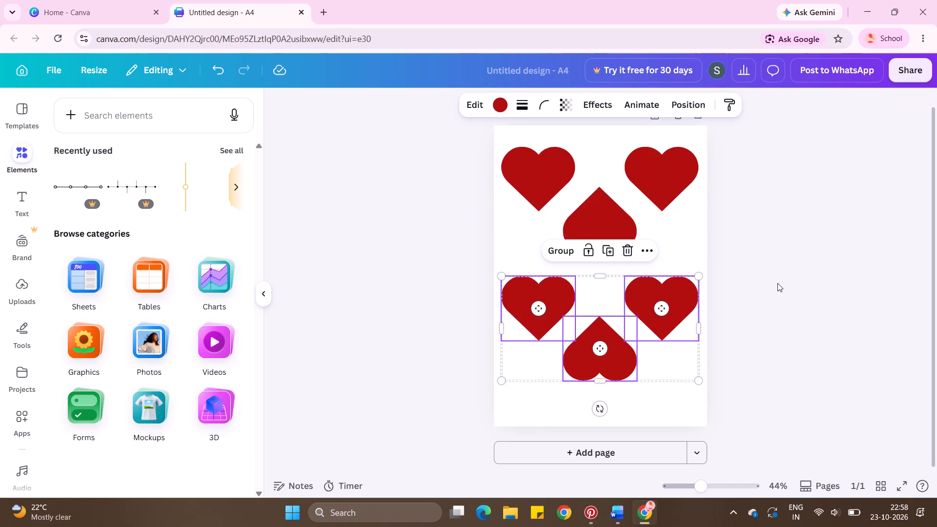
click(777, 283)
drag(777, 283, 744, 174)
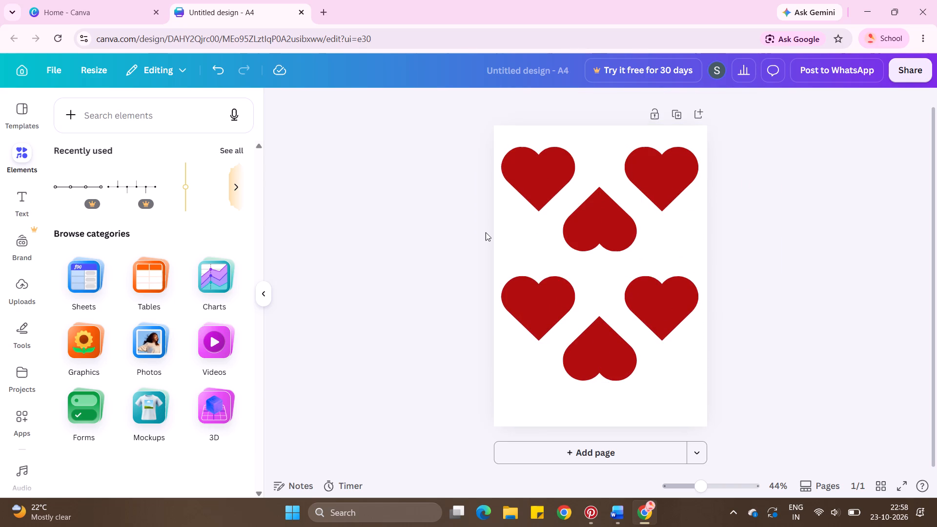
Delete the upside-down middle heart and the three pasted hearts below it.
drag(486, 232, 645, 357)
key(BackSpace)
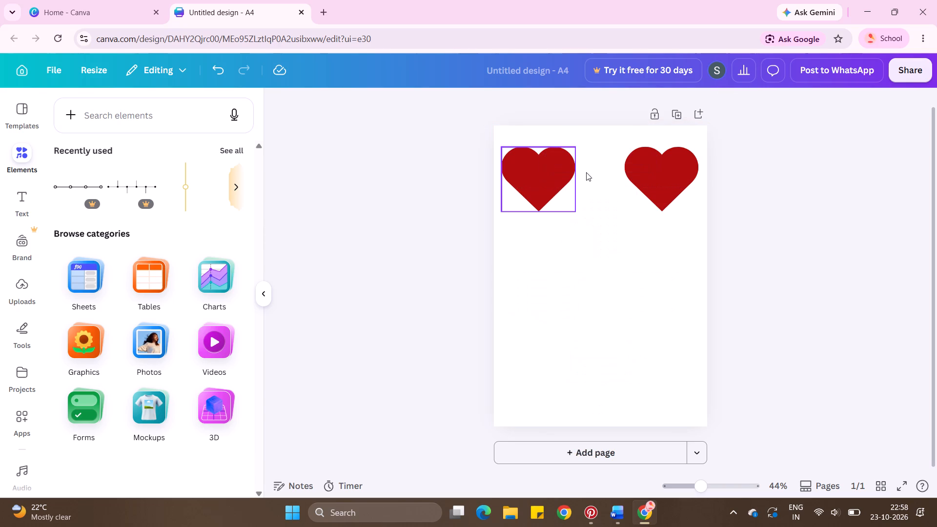
Shift the upper-left heart slightly inward and paste two copies beneath it to form an evenly spaced column of three.
drag(551, 178, 563, 179)
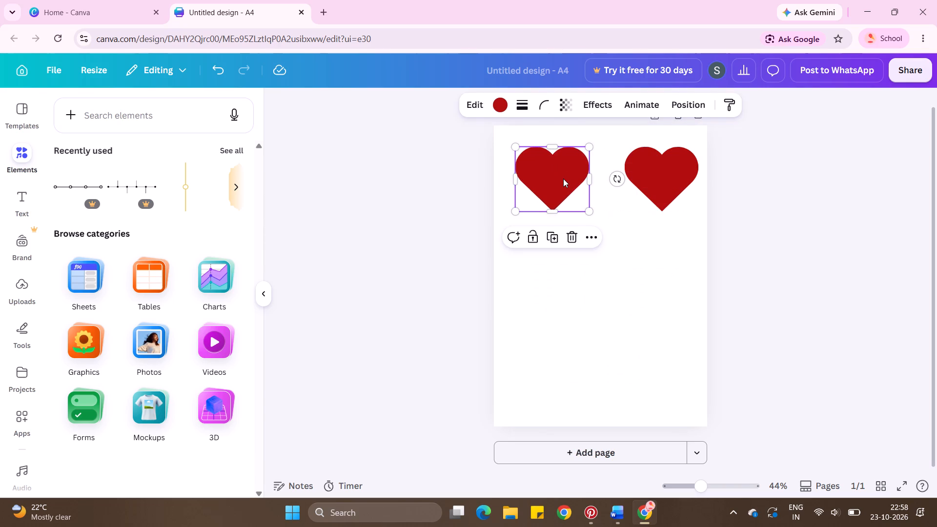
key(ctrl+c)
key(ctrl+v)
drag(563, 179, 558, 257)
key(ctrl+c)
key(ctrl+v)
drag(558, 257, 557, 297)
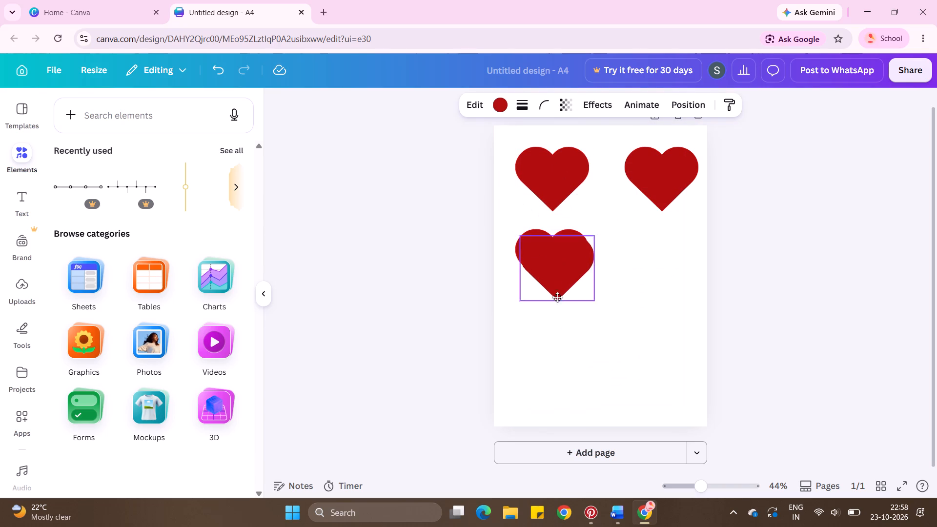
drag(557, 297, 550, 338)
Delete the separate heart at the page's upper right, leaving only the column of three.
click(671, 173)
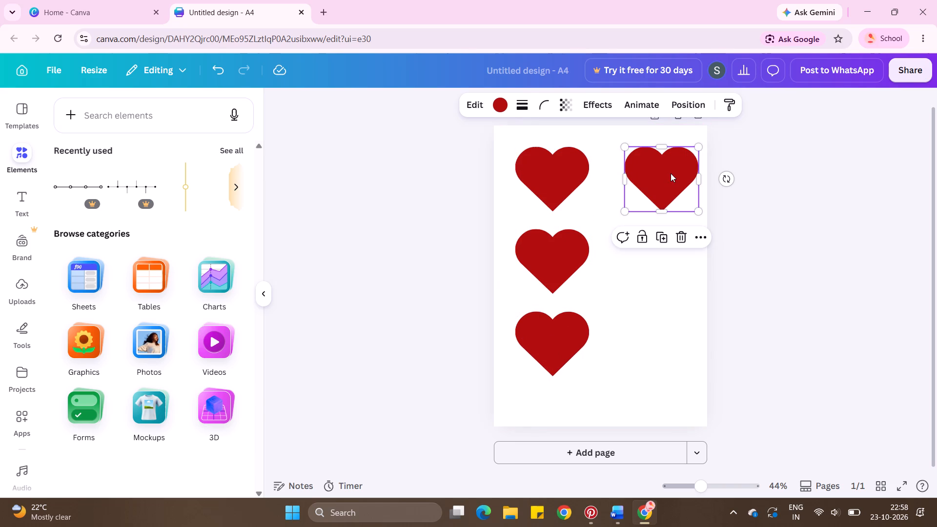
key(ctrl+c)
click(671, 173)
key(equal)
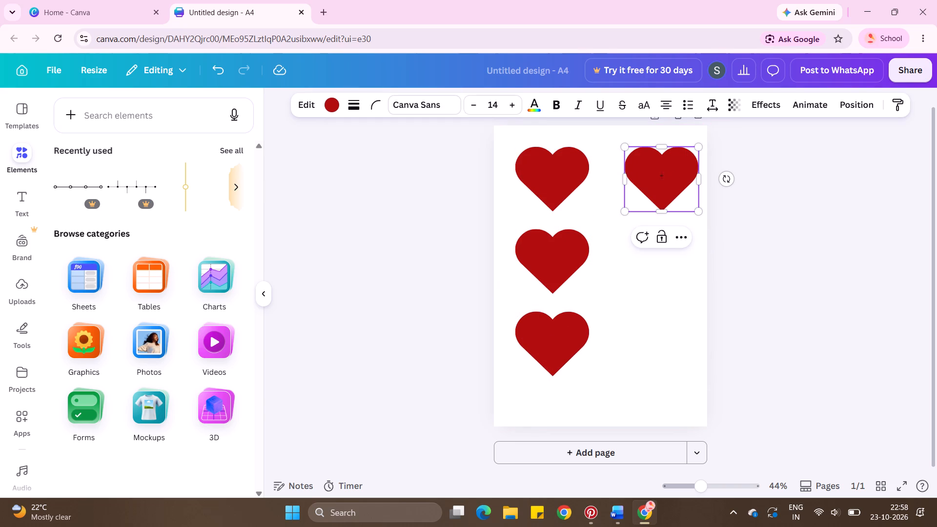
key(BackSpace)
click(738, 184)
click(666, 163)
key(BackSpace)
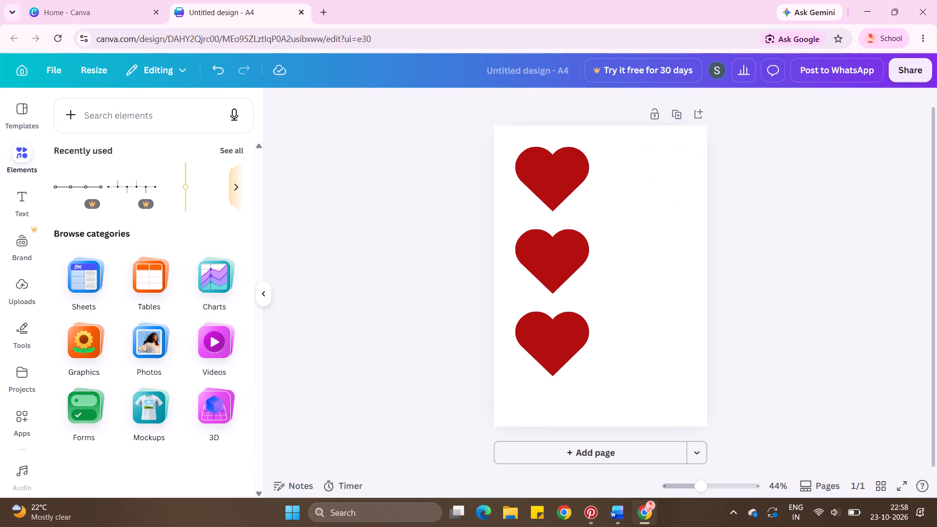
Duplicate the column of three hearts and place the copy beside it to form a two-by-three grid.
drag(487, 153, 576, 363)
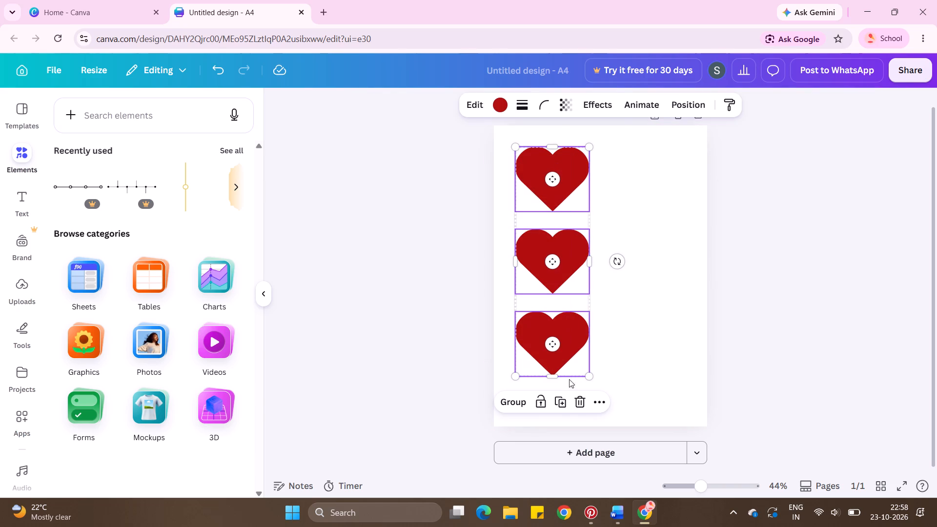
click(563, 400)
drag(570, 226, 590, 223)
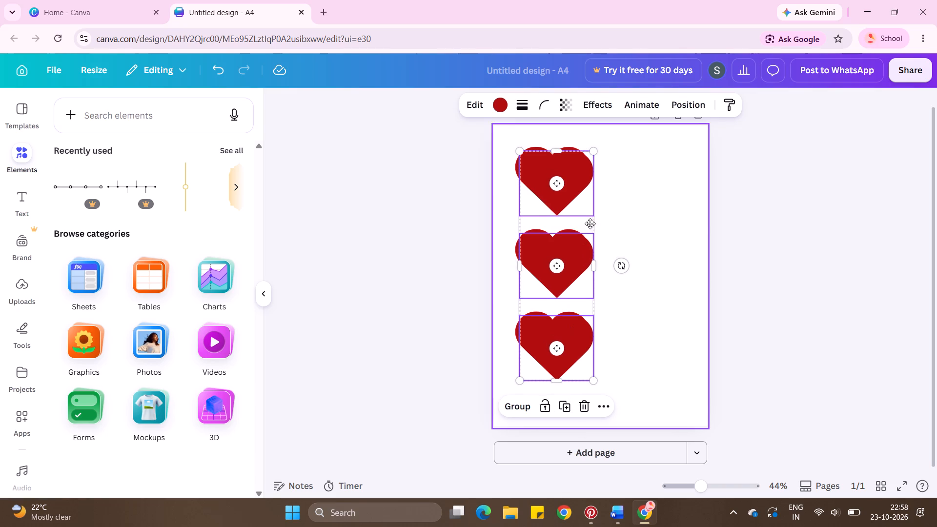
drag(590, 223, 650, 222)
Enlarge all six hearts together to nearly fill the A4 page and centre the grid on it.
drag(473, 143, 649, 372)
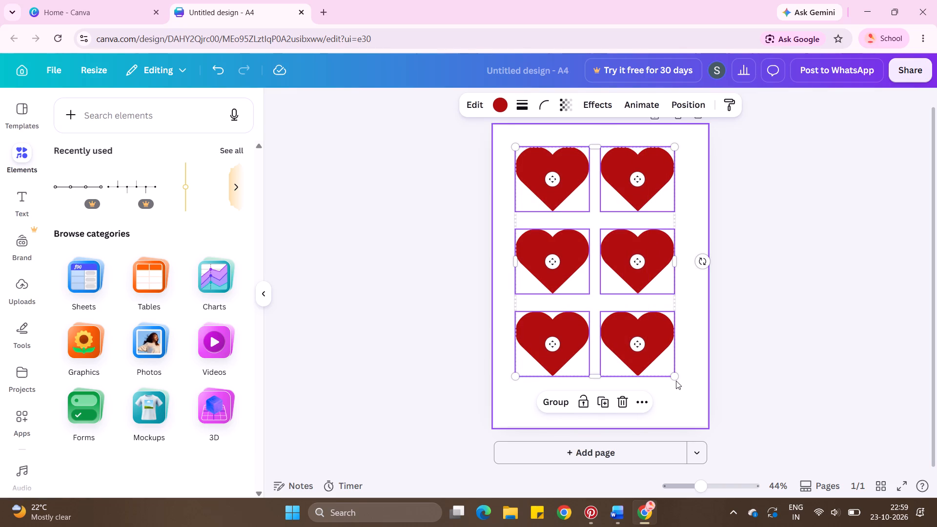
drag(674, 377, 694, 409)
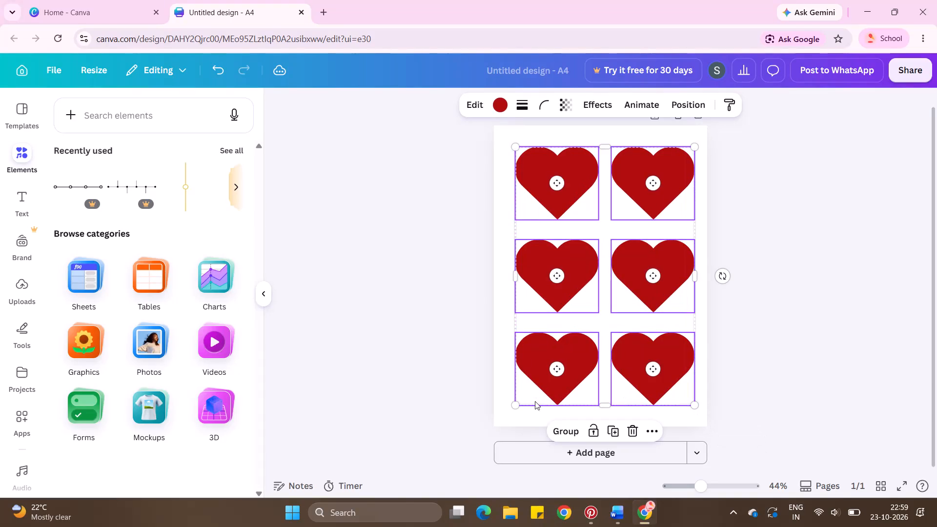
drag(510, 405, 502, 419)
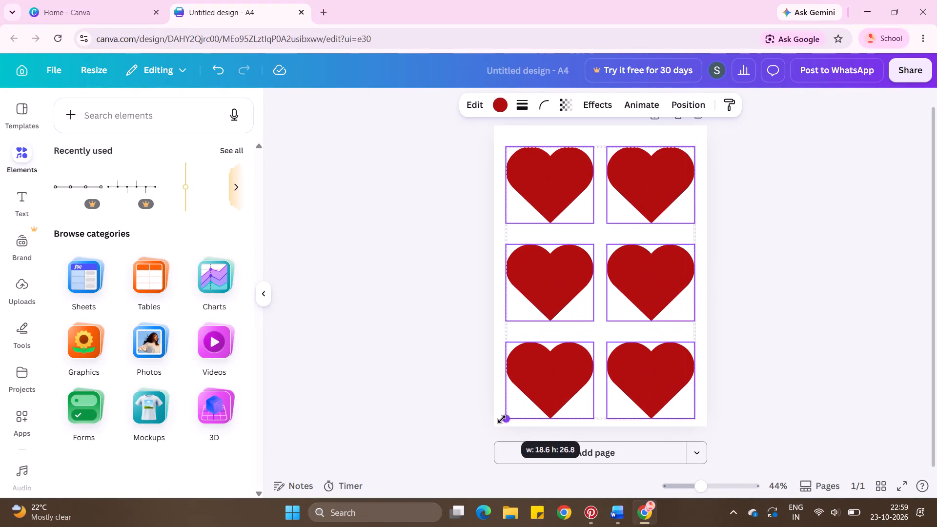
drag(502, 419, 499, 423)
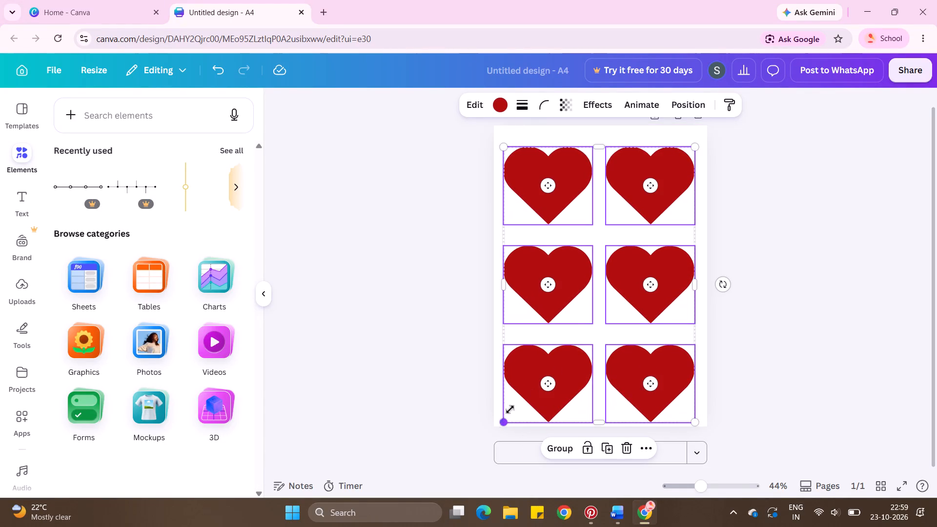
drag(583, 361, 582, 354)
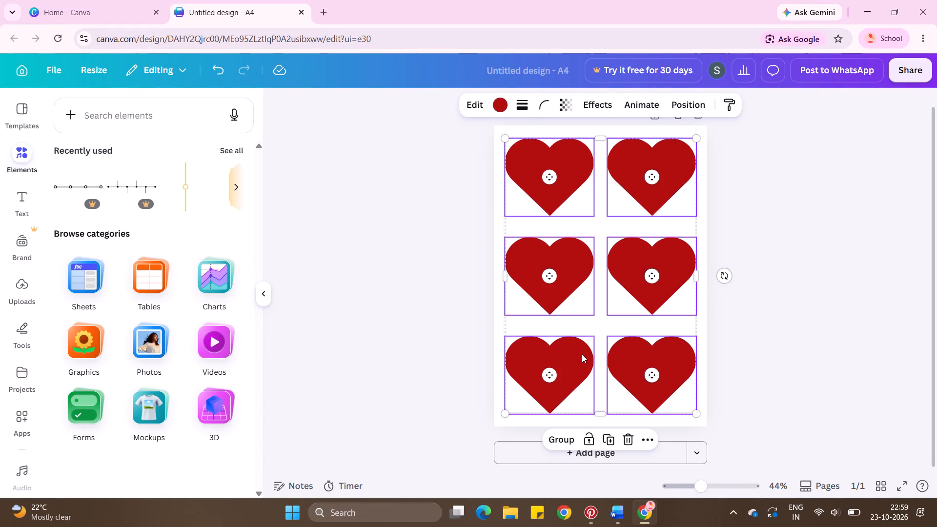
click(764, 295)
drag(764, 295, 836, 257)
click(836, 257)
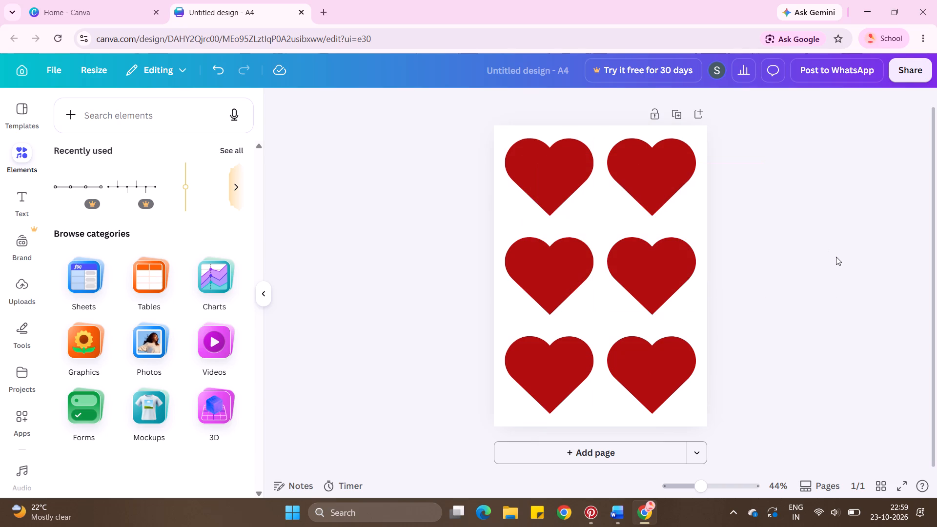
Enter the word "love" on three separate lines inside the upper-left heart.
double_click(572, 136)
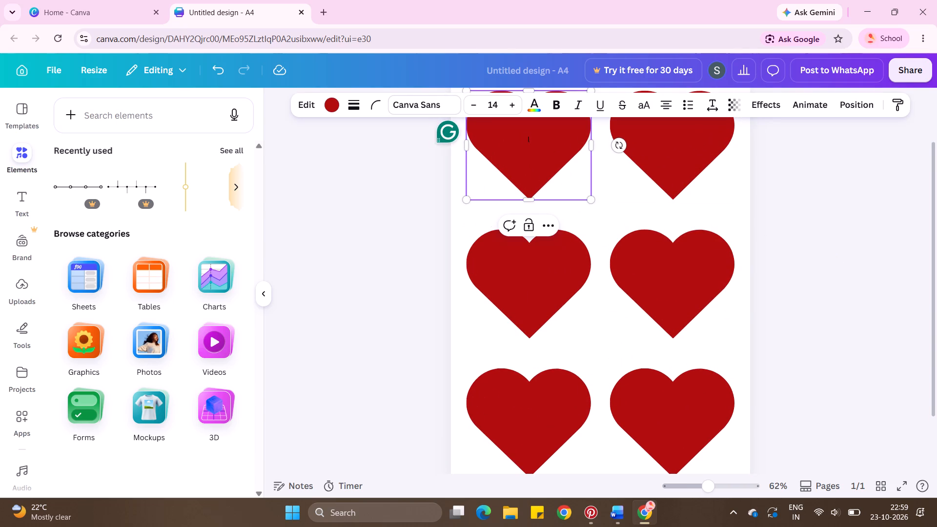
text(ove)
key(Return)
text(love)
key(Return)
text(love)
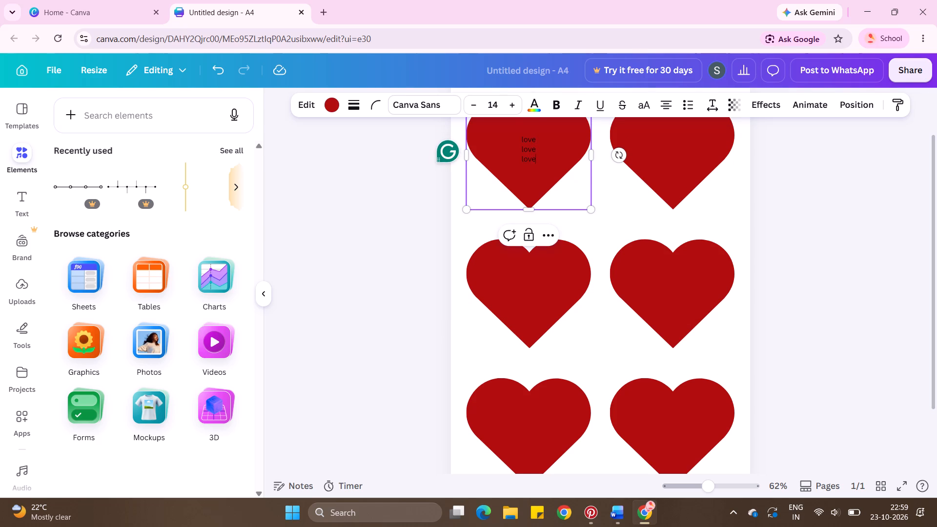
Colour all three lines of the heart's text white (#ffffff).
click(536, 107)
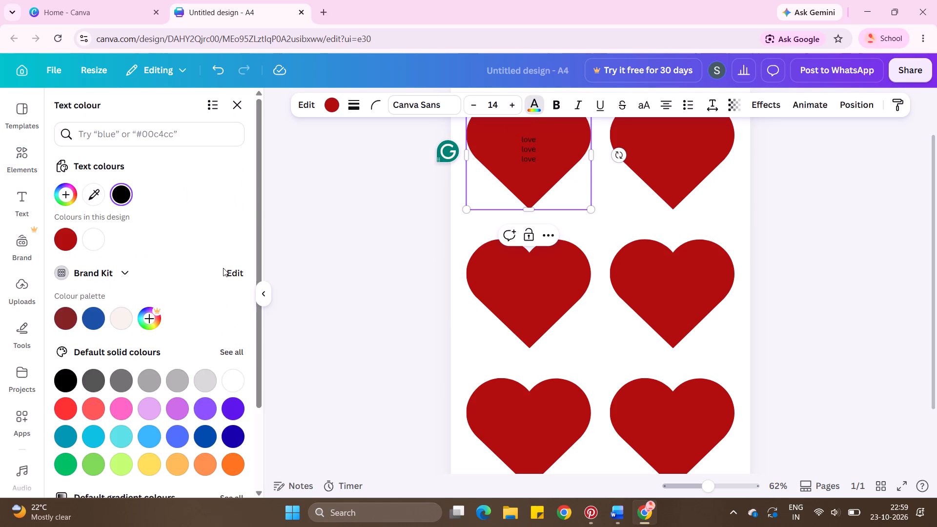
click(98, 242)
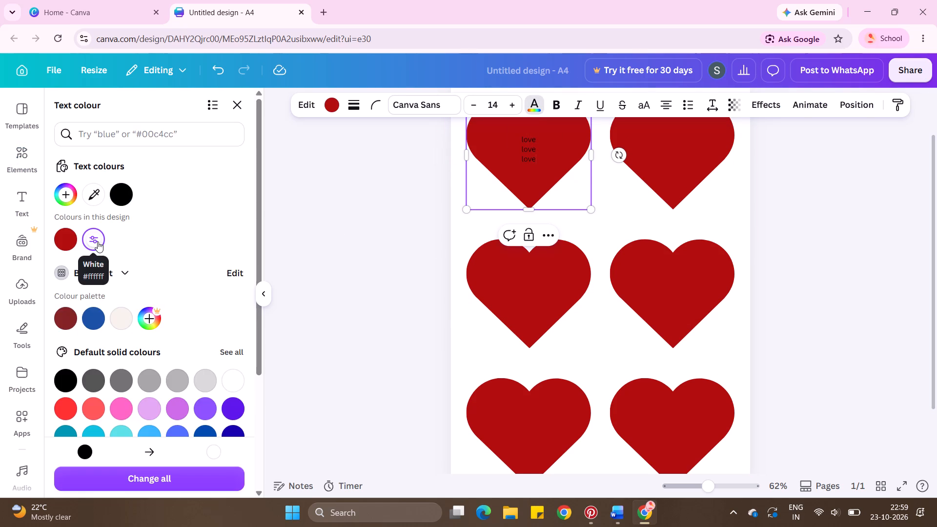
key(ctrl+a)
click(100, 238)
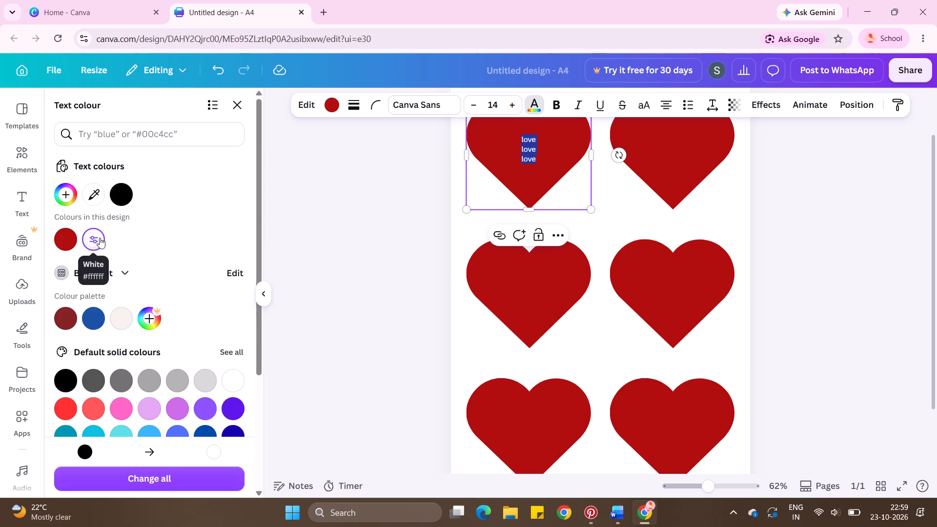
Find the IM Fell font and apply it to the three lines of love text.
click(421, 100)
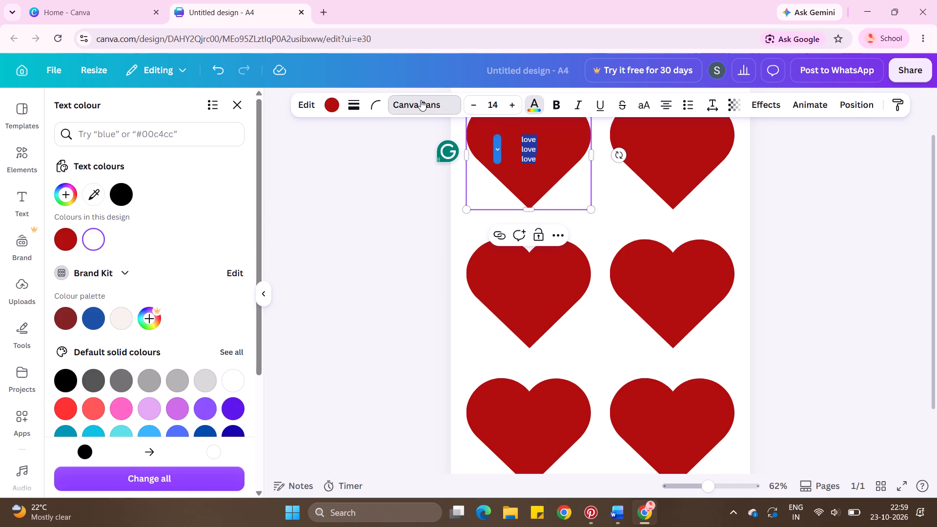
click(185, 162)
text(type)
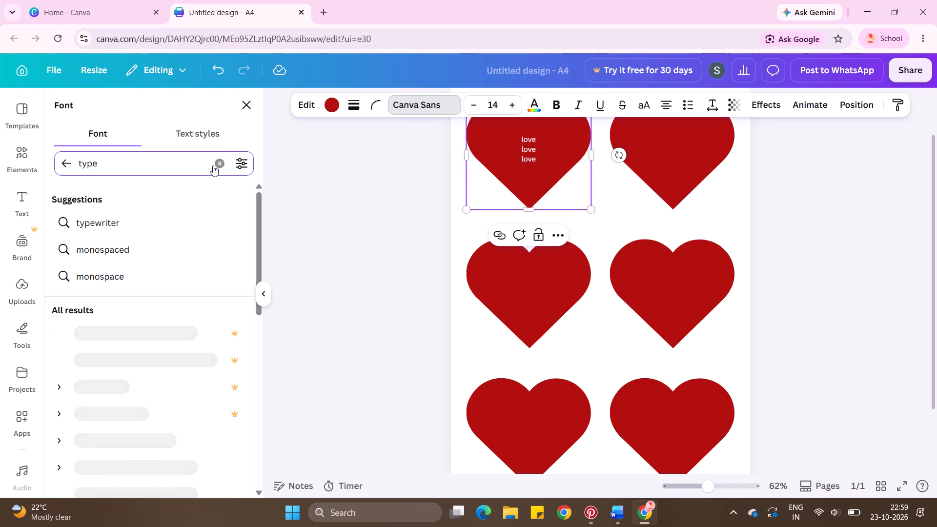
drag(112, 169, 67, 166)
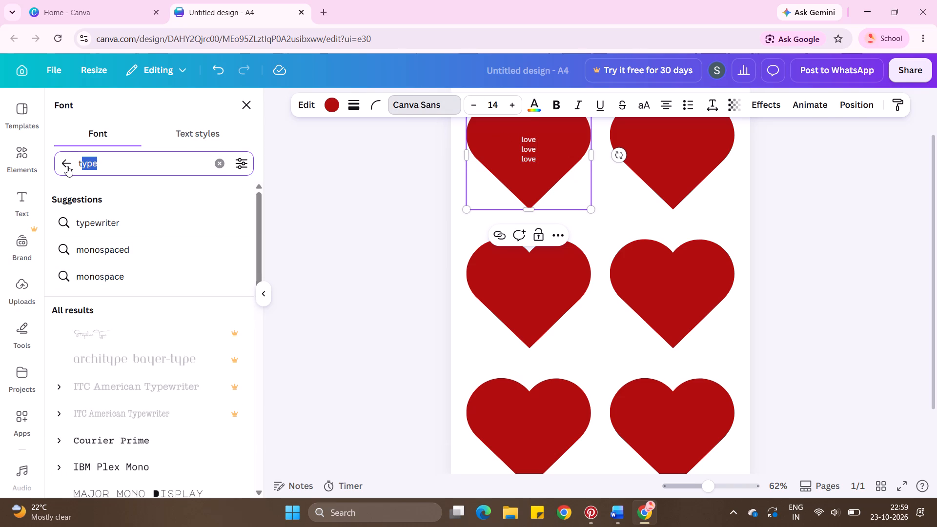
drag(67, 166, 67, 166)
text(im)
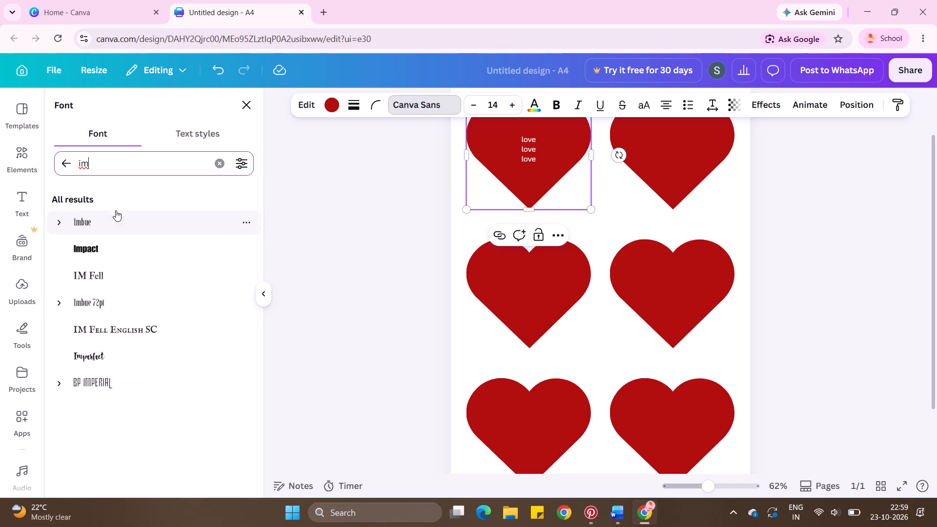
click(115, 285)
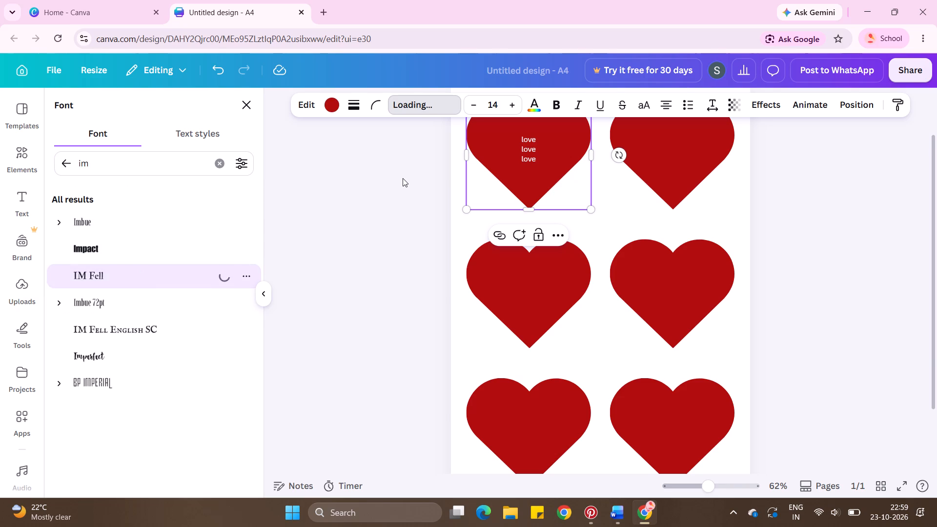
scroll(403, 178, up, 2)
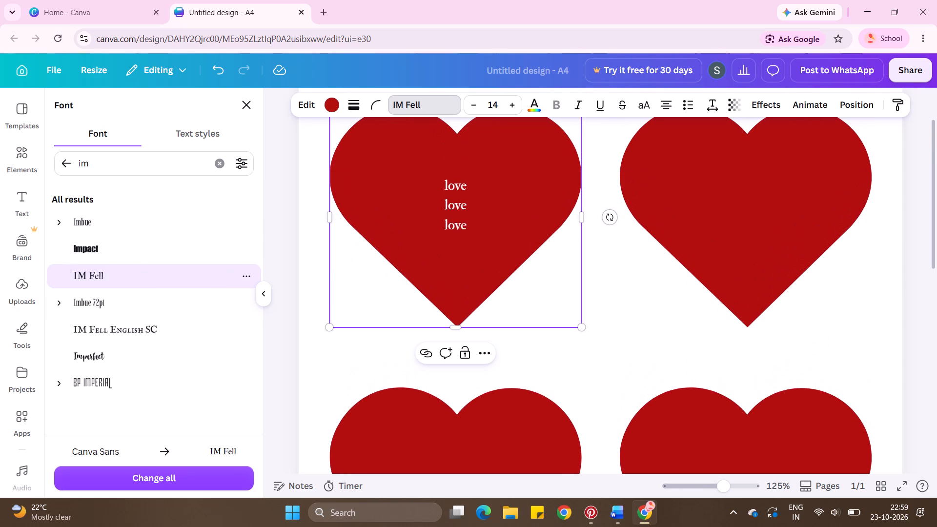
click(576, 108)
click(576, 108)
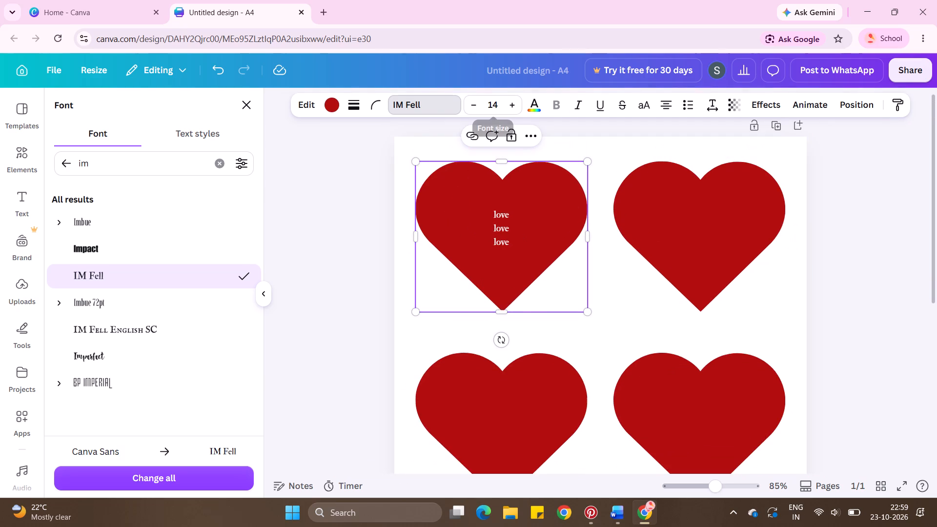
Enlarge the love text in the upper-left heart to font size 25.
click(491, 103)
text(20)
key(Return)
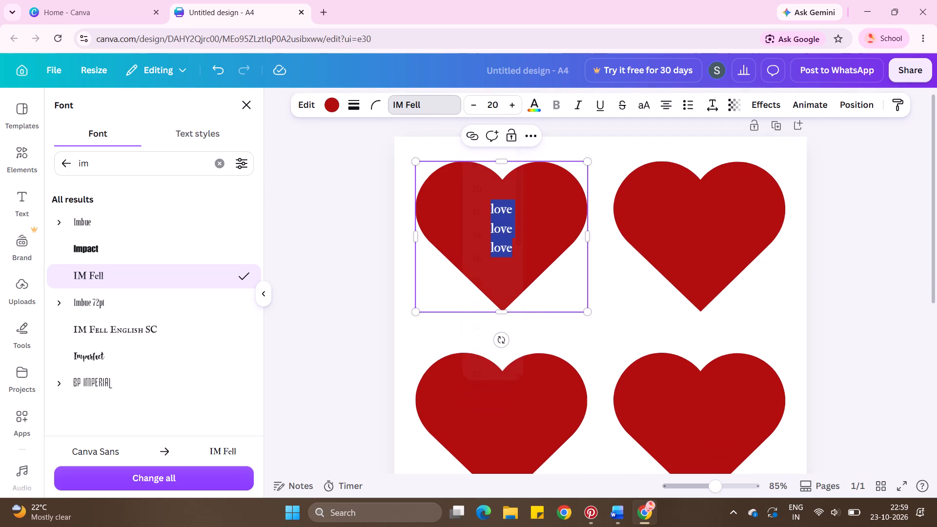
click(503, 99)
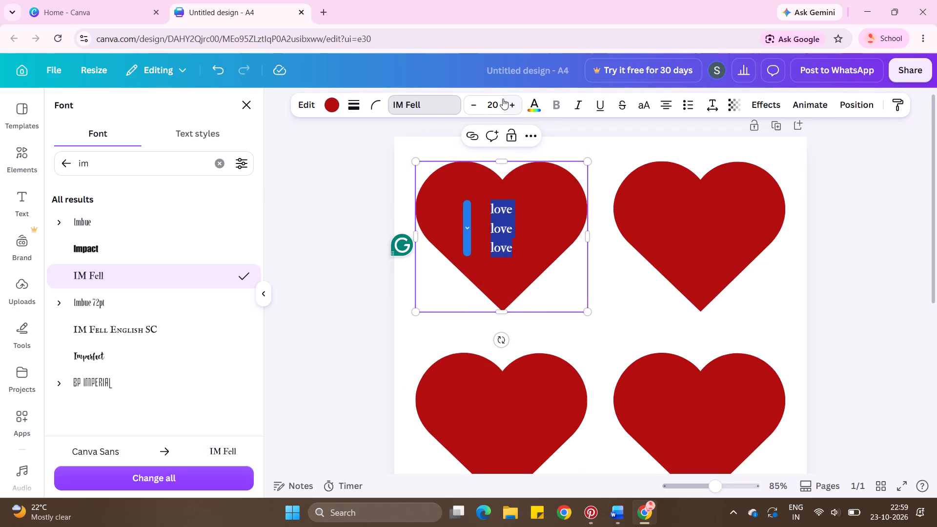
triple_click(510, 103)
double_click(510, 103)
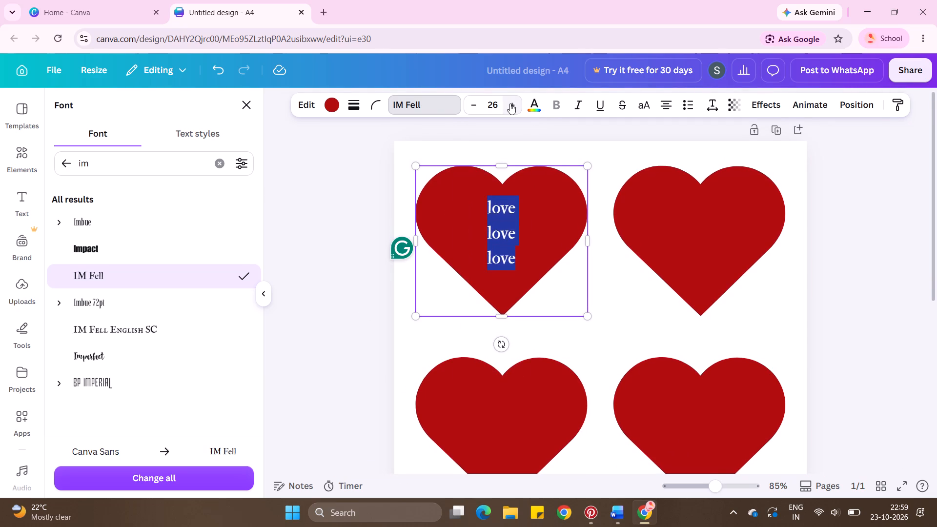
click(473, 105)
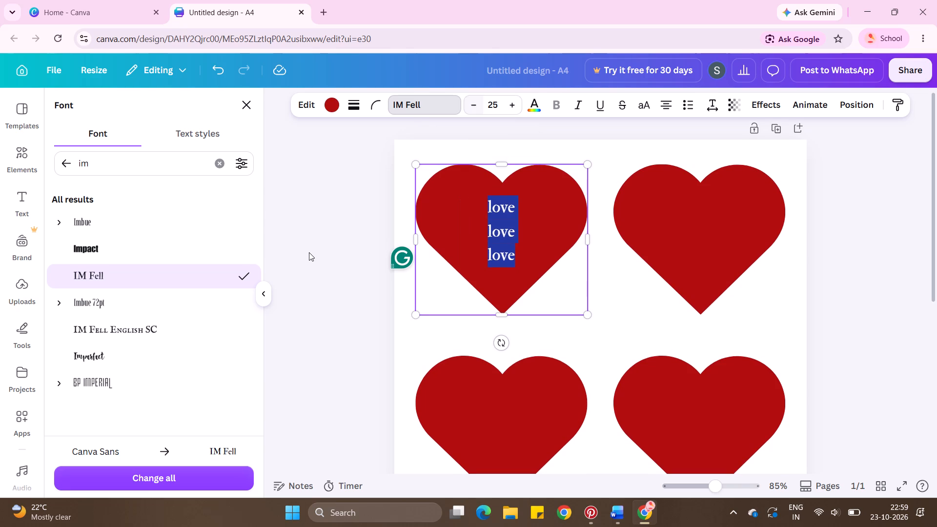
triple_click(309, 252)
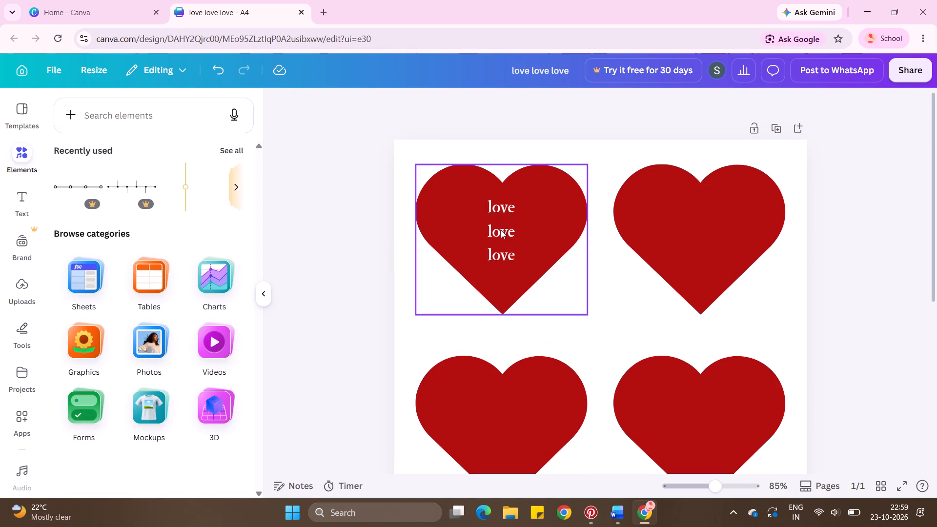
Set the line spacing of the three love lines to 1.3.
click(501, 230)
double_click(508, 224)
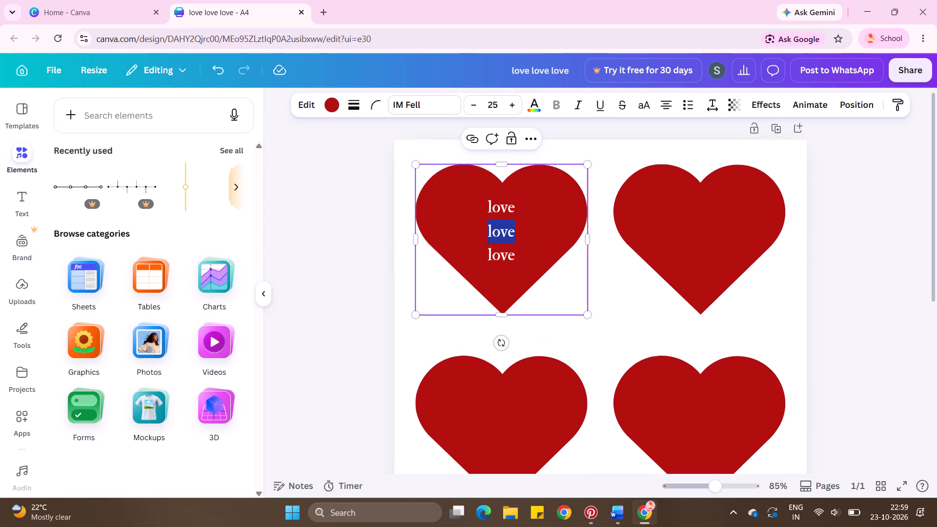
drag(517, 258, 484, 200)
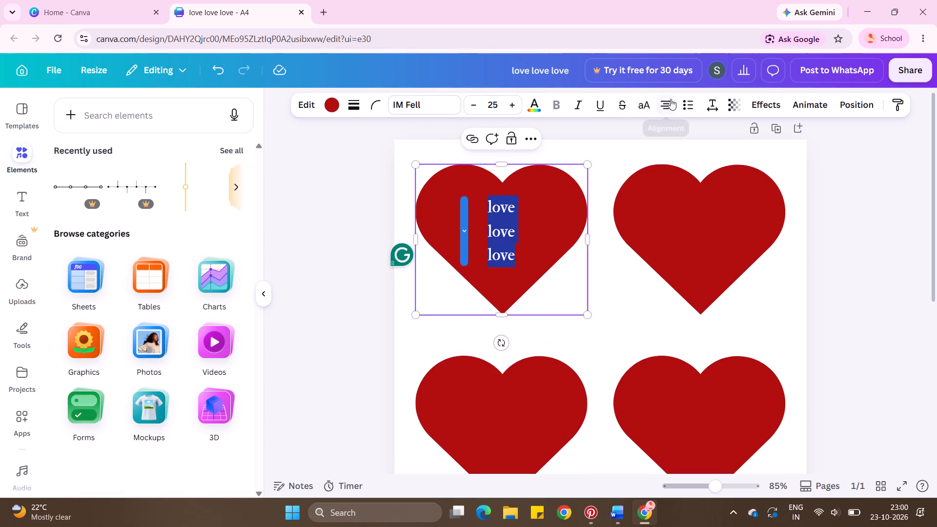
click(710, 107)
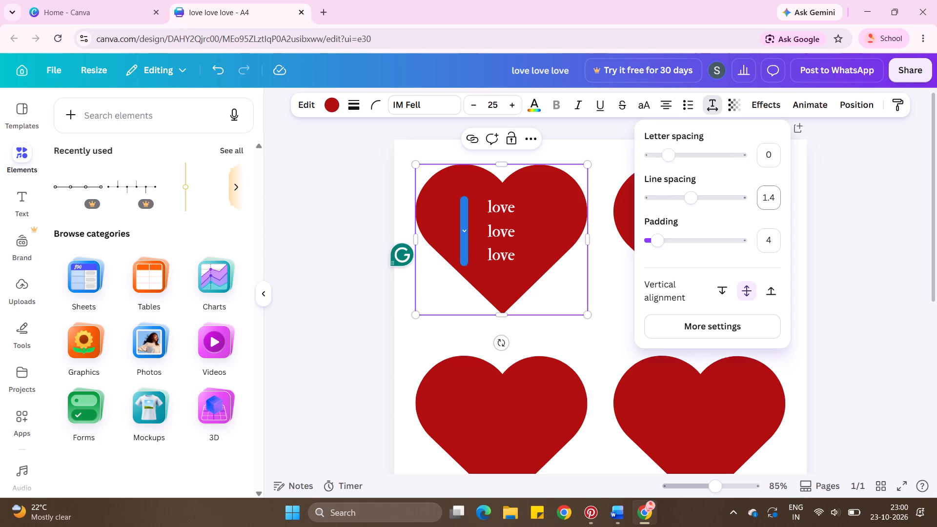
click(772, 197)
text(1.)
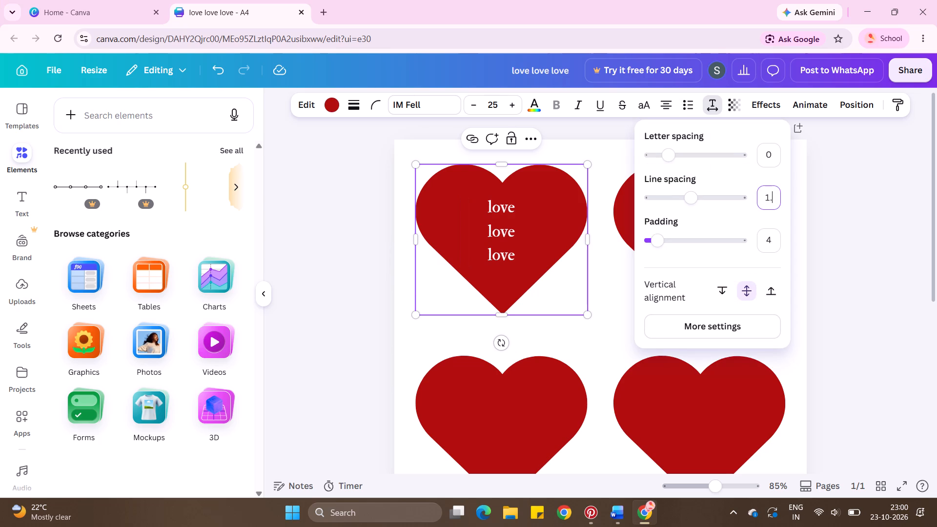
key(3)
key(Return)
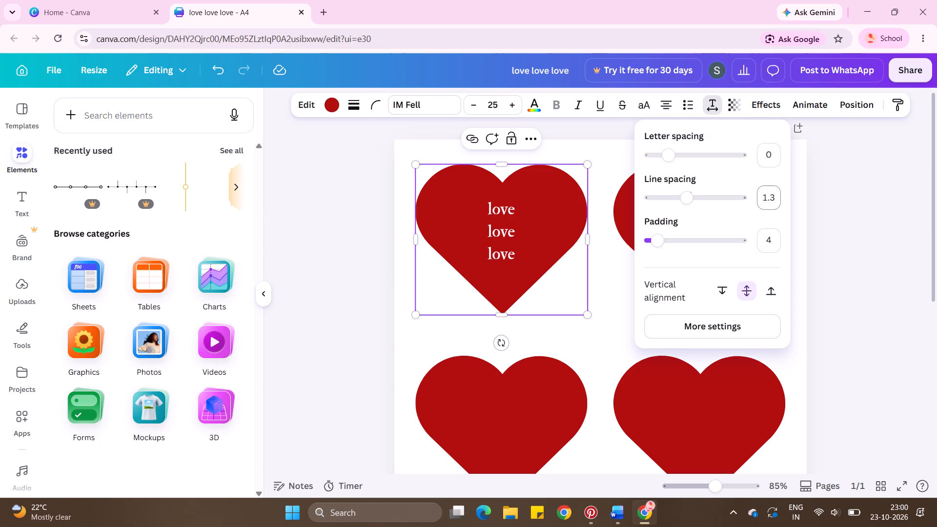
double_click(310, 294)
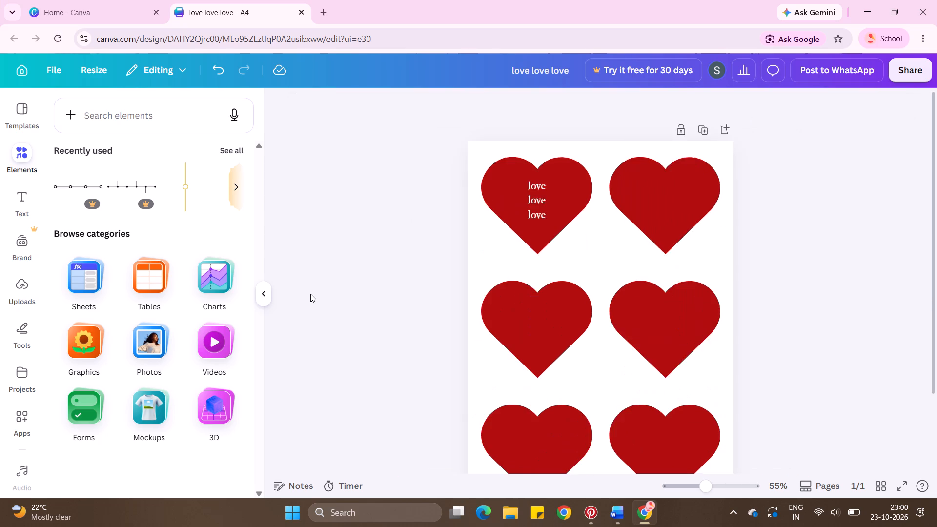
Delete the five blank hearts, keeping only the heart with the love text.
drag(719, 199, 606, 496)
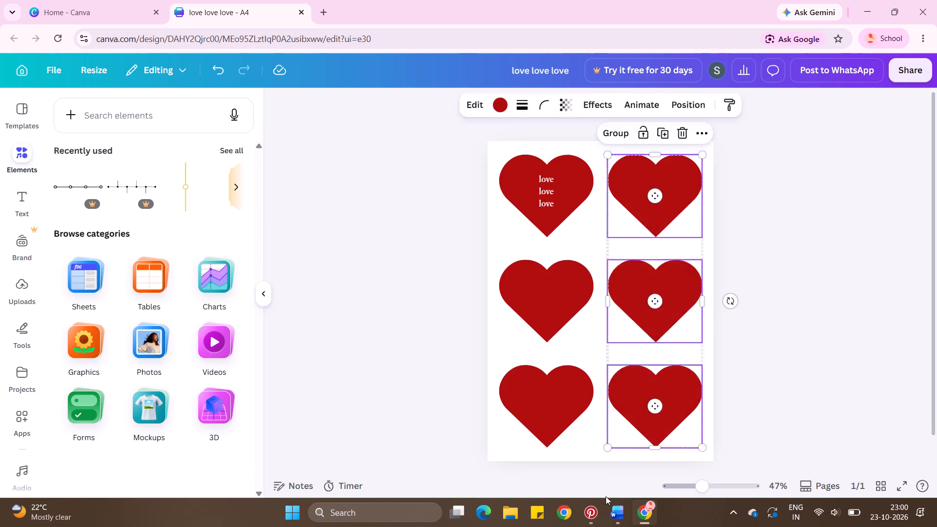
key(BackSpace)
drag(431, 288, 578, 440)
key(BackSpace)
Paste three copies of the lettered heart, one beside the original and two below, to fill the top and middle rows.
click(541, 203)
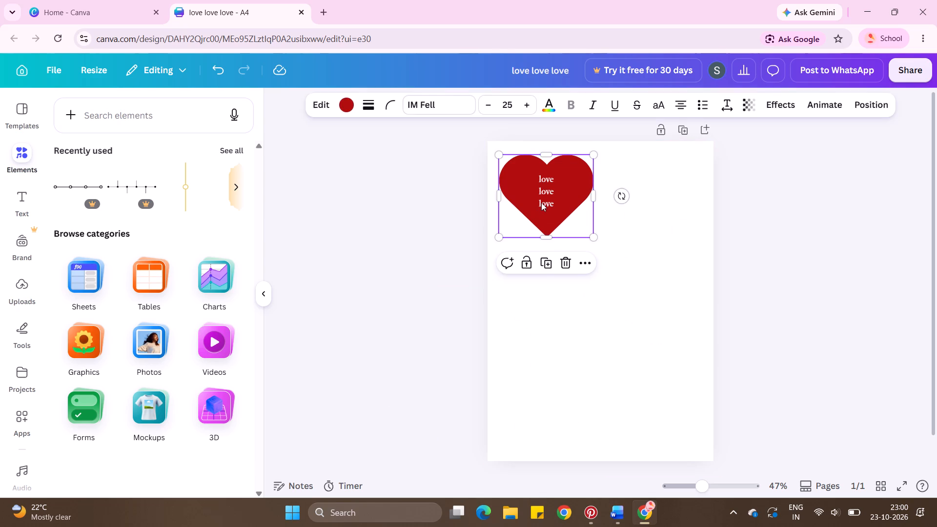
key(ctrl+c)
key(ctrl+v)
drag(541, 203, 642, 199)
key(ctrl+c)
key(ctrl+v)
drag(642, 199, 595, 278)
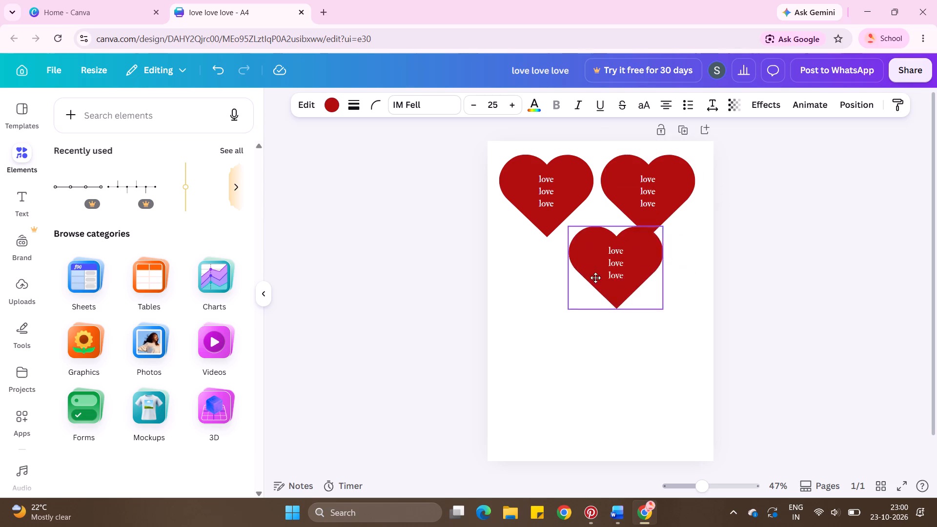
drag(595, 278, 531, 285)
key(ctrl+c)
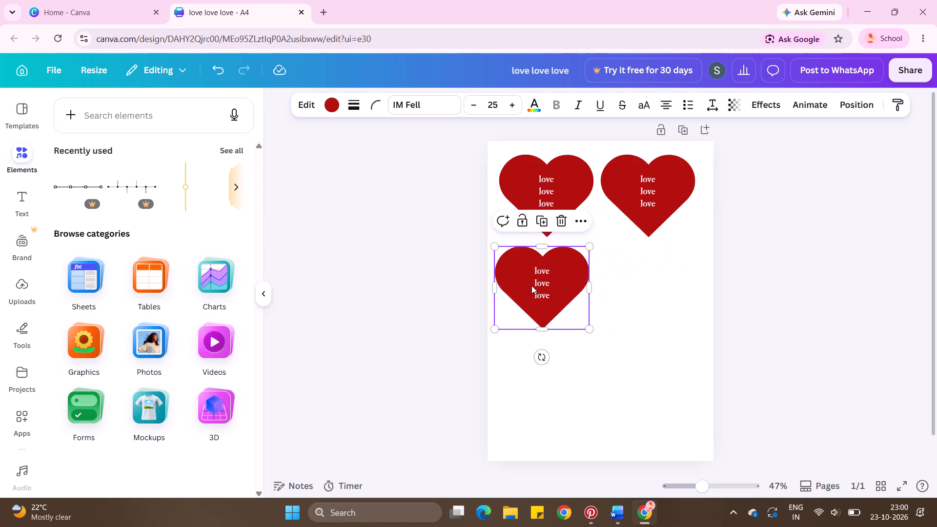
key(ctrl+v)
drag(531, 285, 634, 286)
Paste two more copies of the lettered heart side by side as the page's bottom row.
key(ctrl+c)
key(ctrl+v)
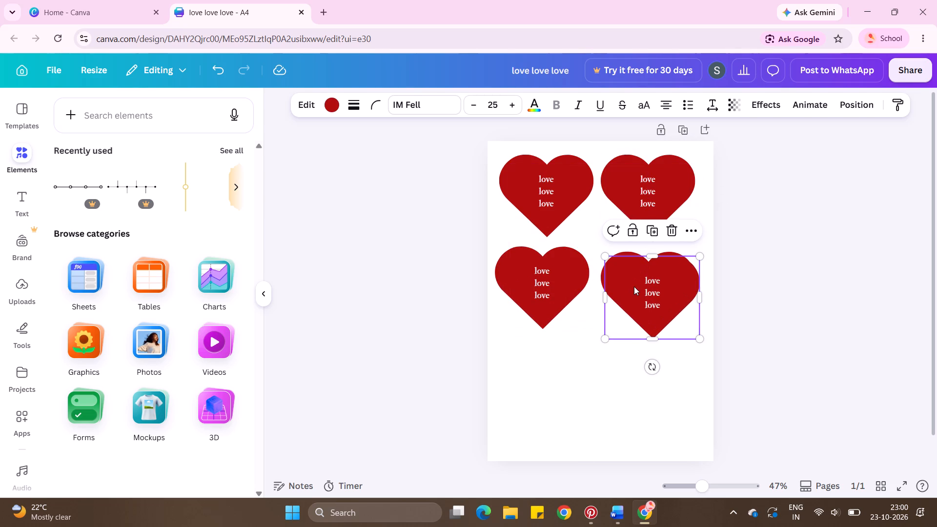
drag(634, 286, 526, 376)
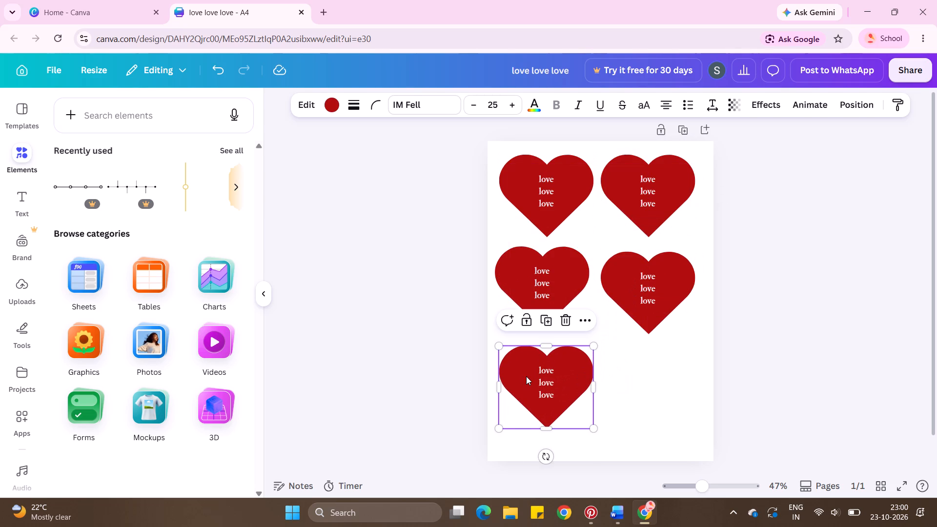
key(ctrl+c)
key(ctrl+v)
drag(552, 375, 650, 373)
double_click(776, 317)
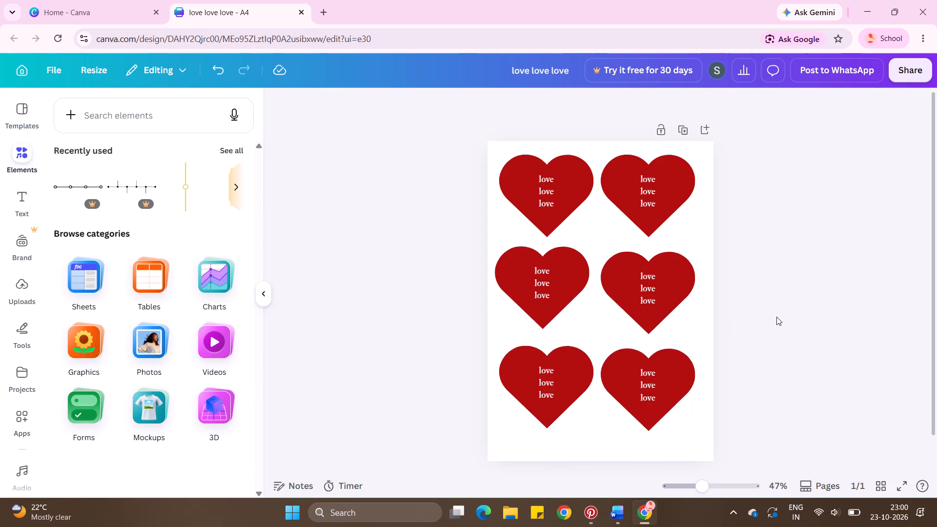
Nudge the middle-row hearts and the bottom-right heart so all six line up in an evenly spaced two-by-three grid.
click(626, 293)
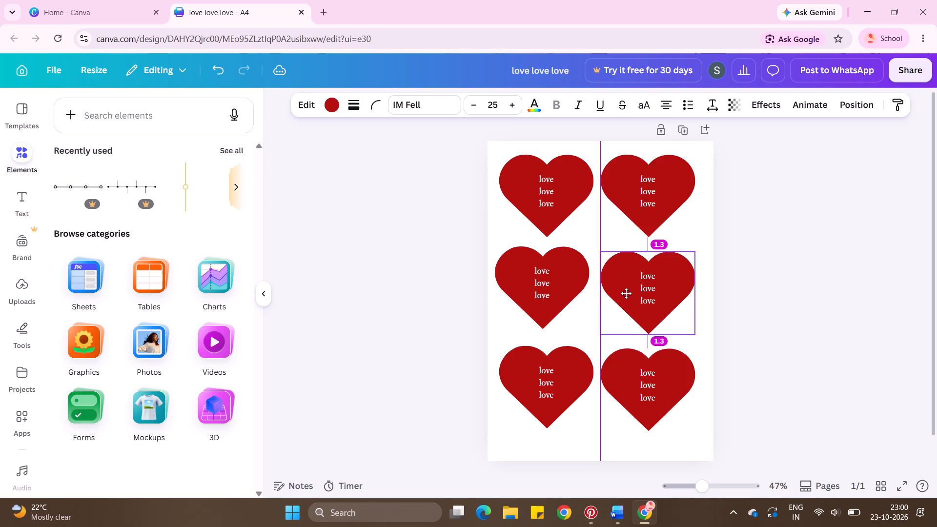
click(631, 384)
double_click(810, 264)
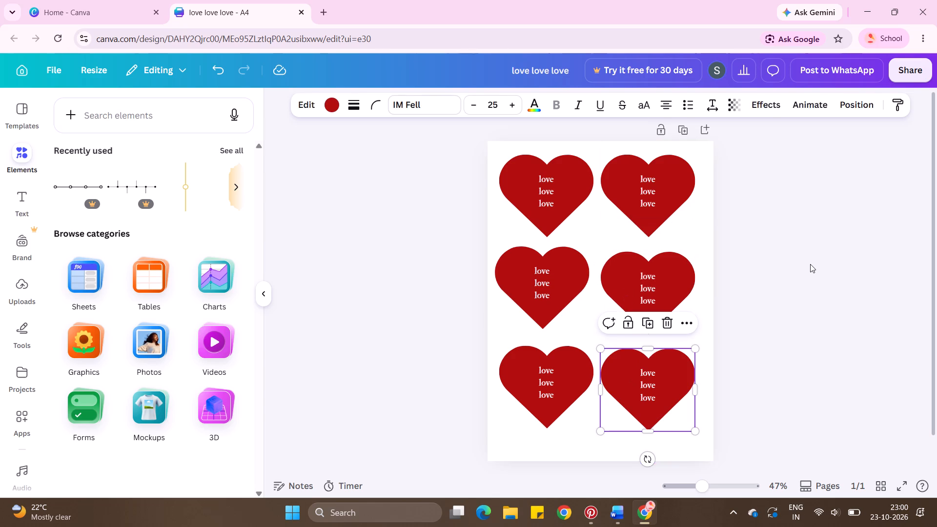
click(552, 255)
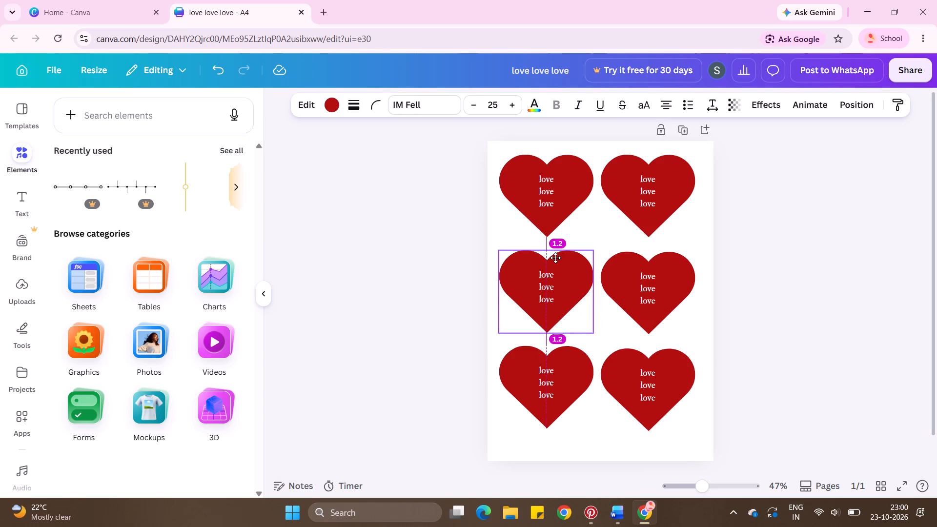
click(640, 277)
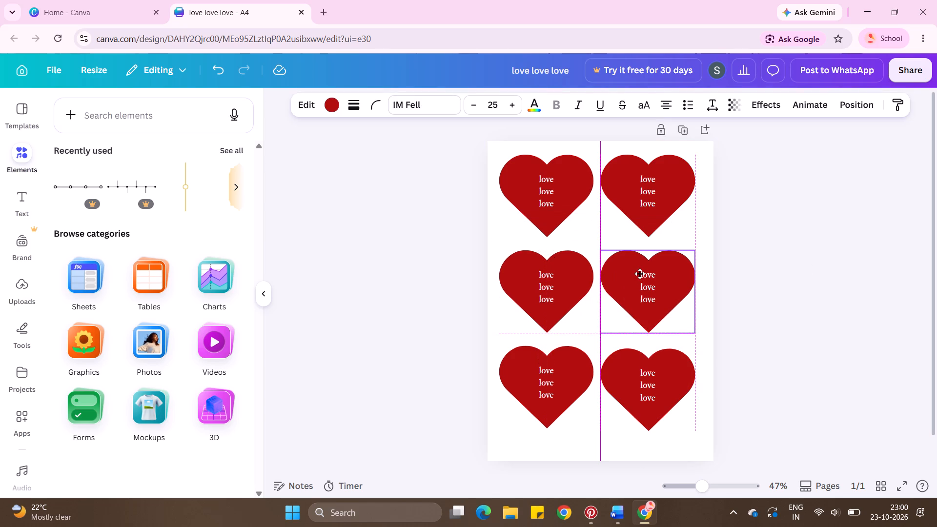
click(673, 376)
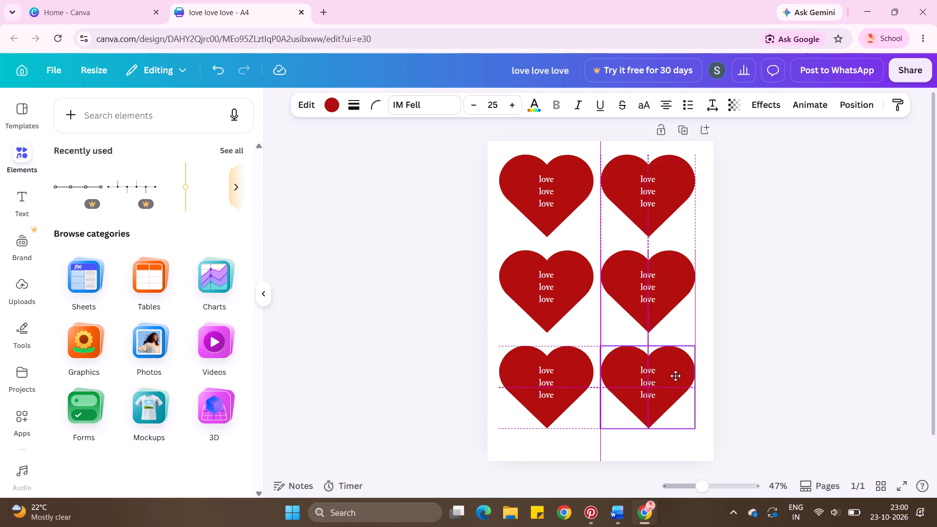
Move all six lettered hearts together so the grid is centred vertically and horizontally on the page.
double_click(758, 362)
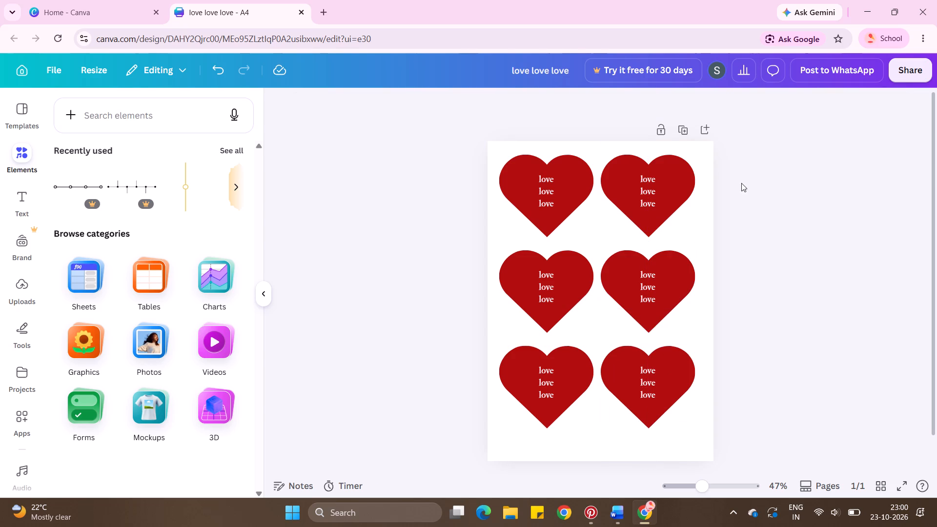
drag(455, 145, 691, 431)
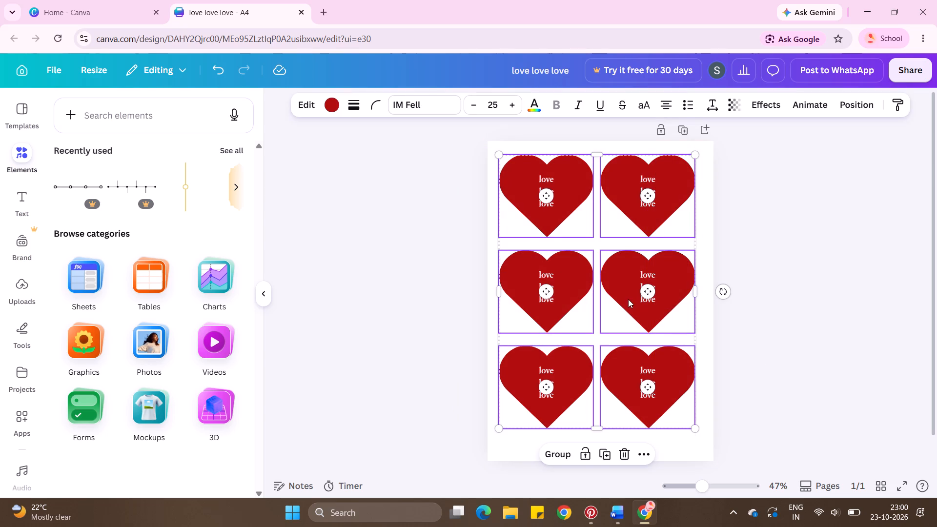
drag(628, 299, 632, 306)
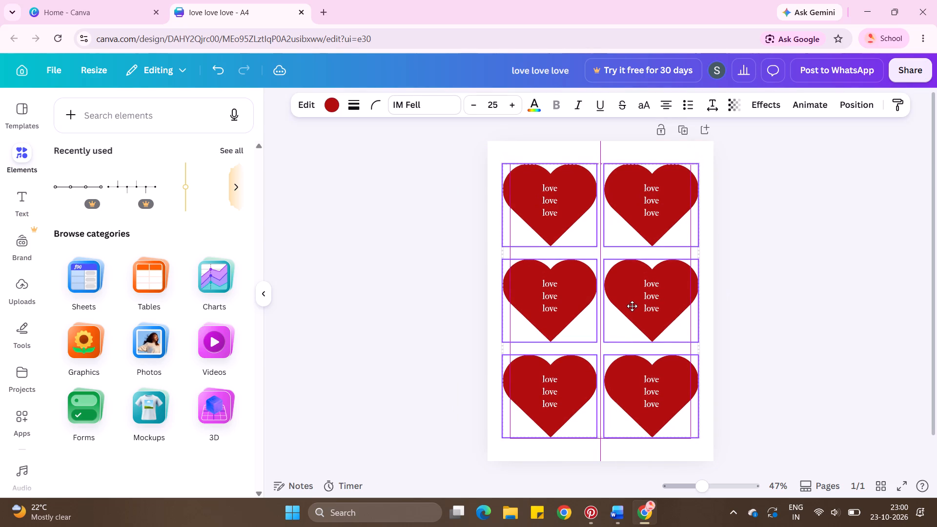
drag(632, 306, 632, 310)
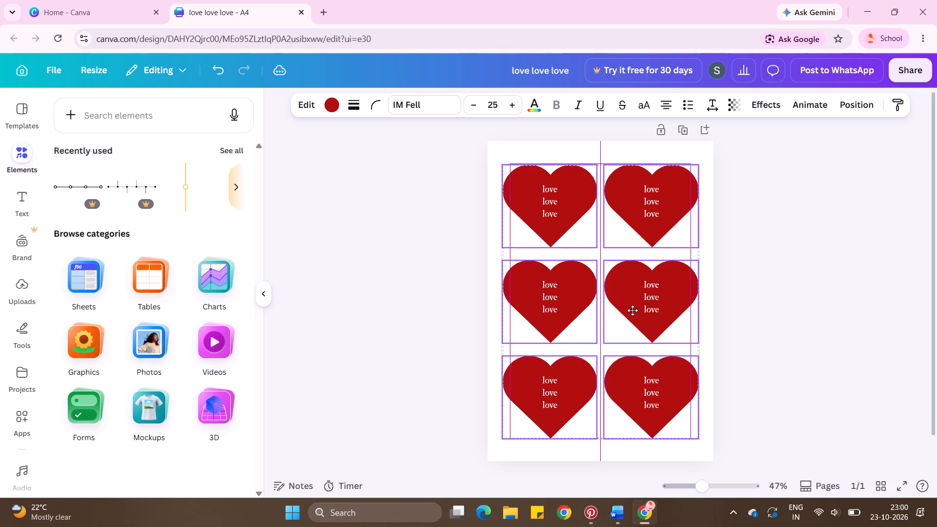
drag(632, 310, 631, 308)
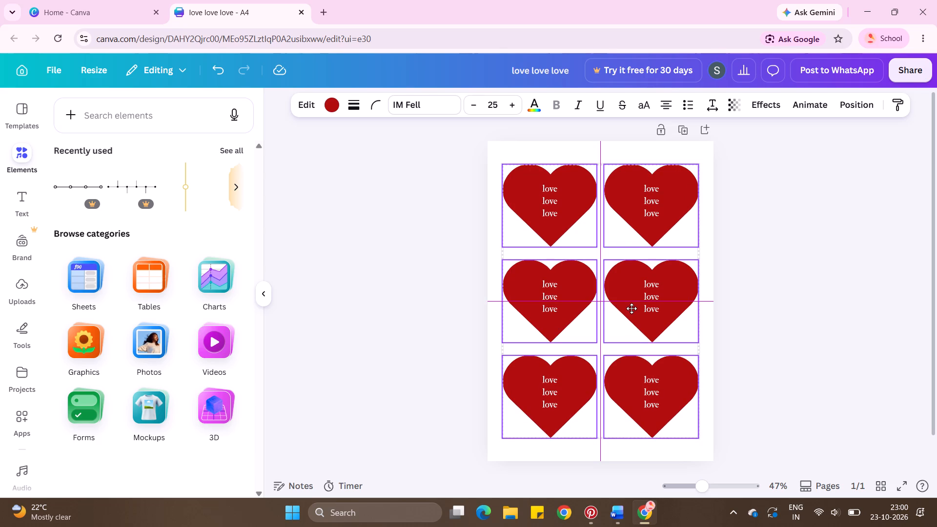
drag(631, 308, 631, 309)
double_click(769, 295)
Add a blank second page after the heart sticker sheet.
scroll(769, 295, down, 1)
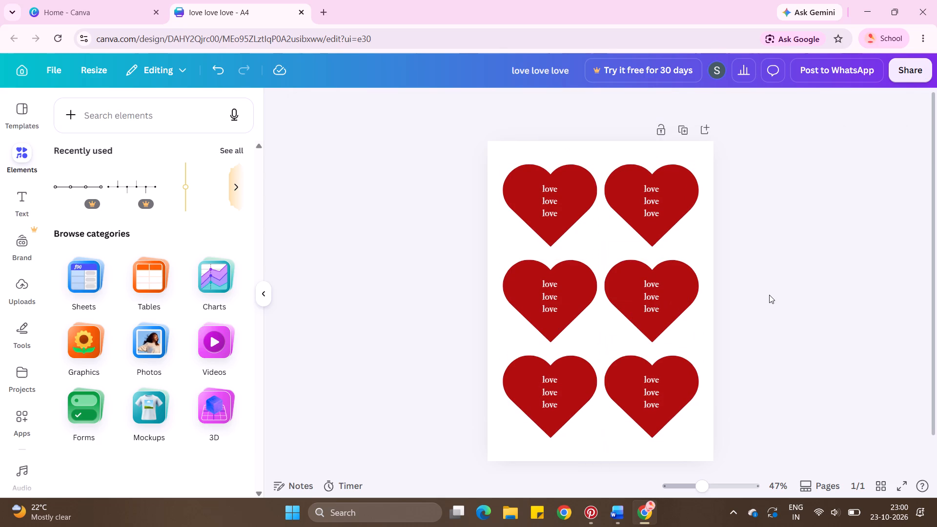
scroll(769, 295, down, 1)
click(661, 449)
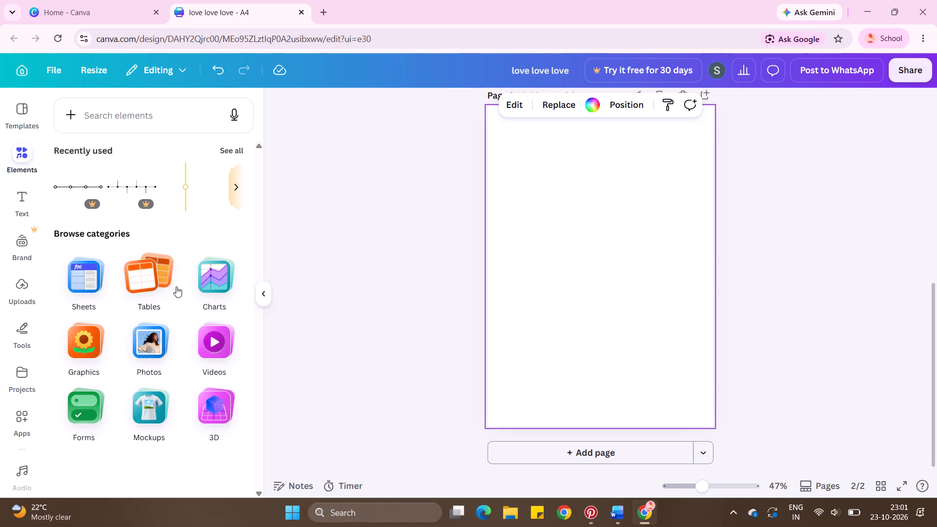
Add a heading text box to page 2 and set its font to IM Fell.
click(22, 202)
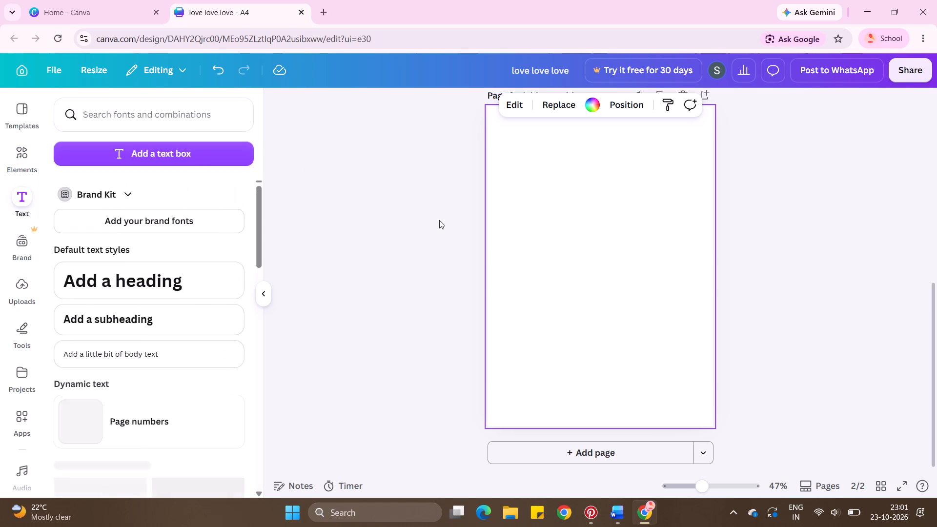
click(139, 293)
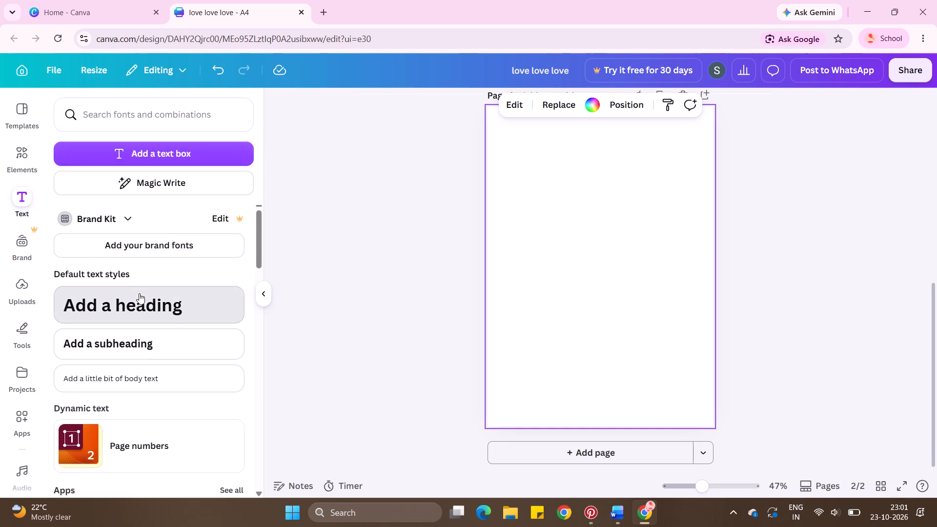
double_click(418, 165)
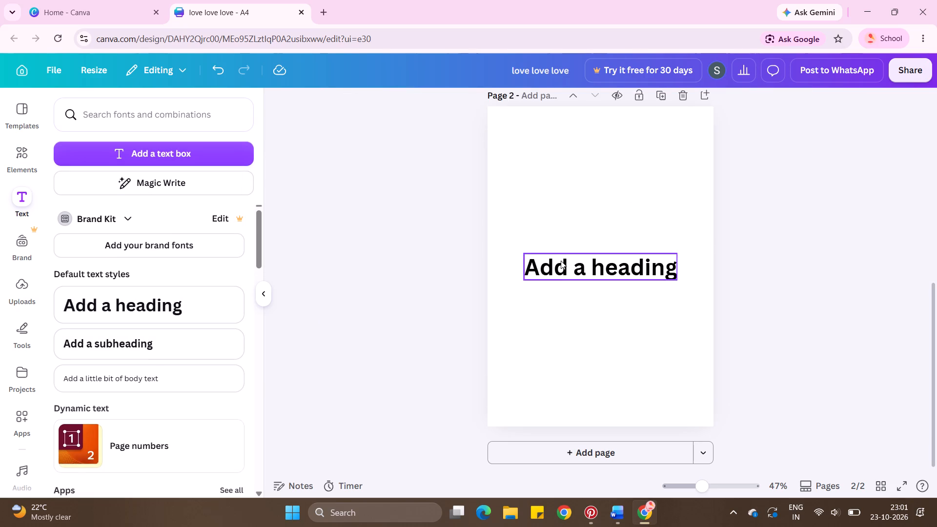
click(561, 261)
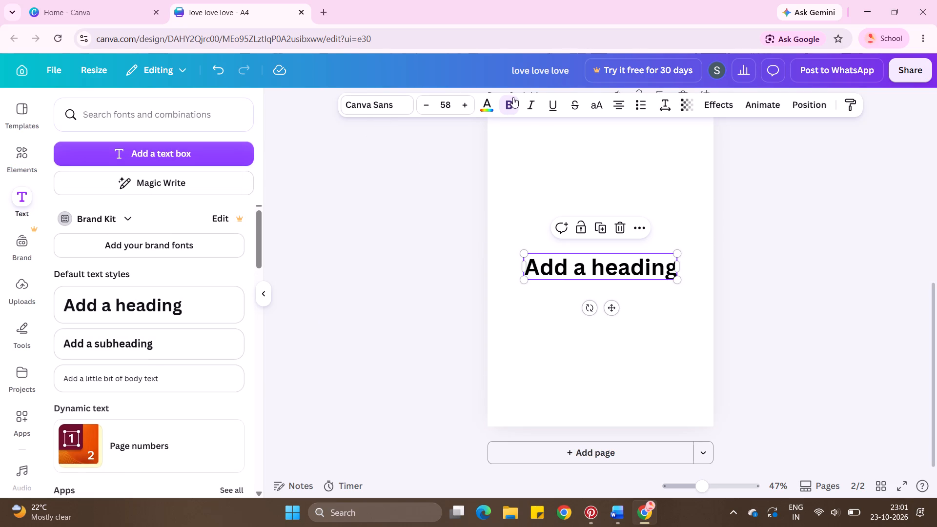
click(363, 106)
click(102, 273)
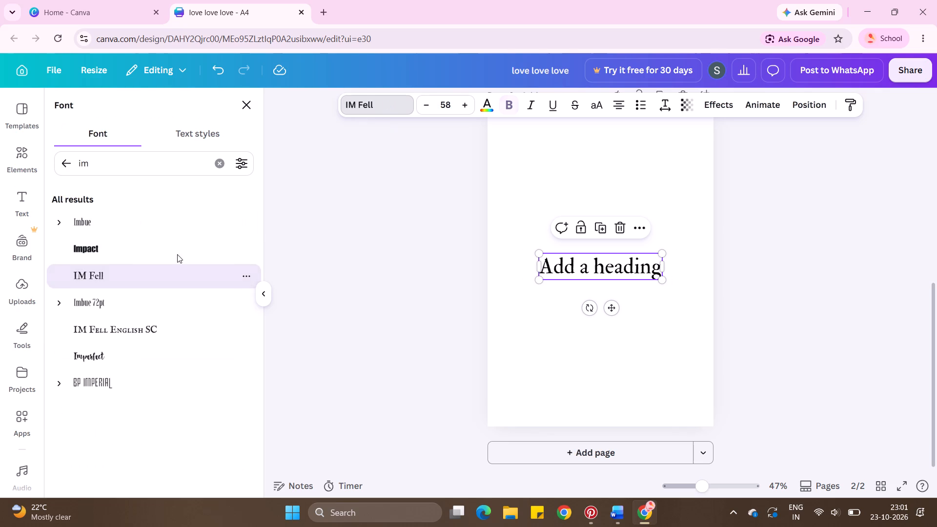
triple_click(380, 255)
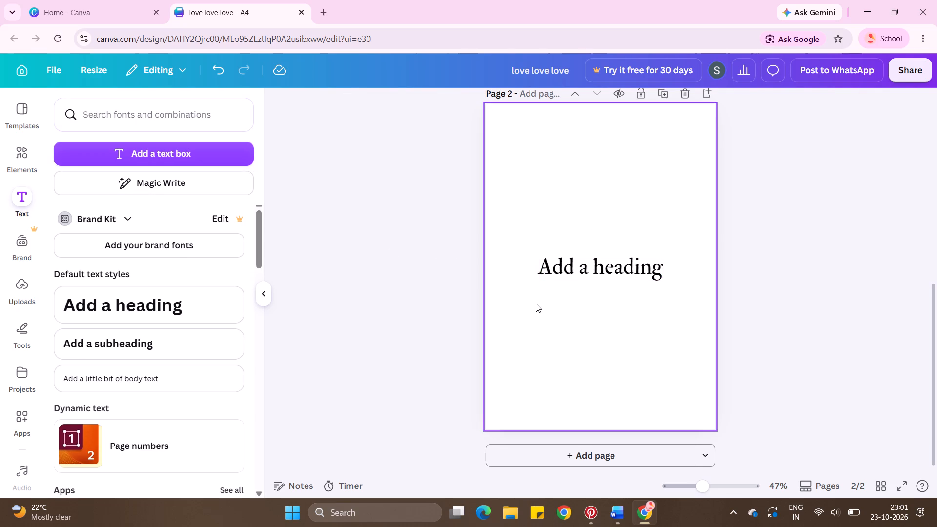
Show the rulers and place a horizontal guide across the middle of page 2, at about 14.9 on the vertical ruler.
key(shift+r)
drag(582, 95, 584, 255)
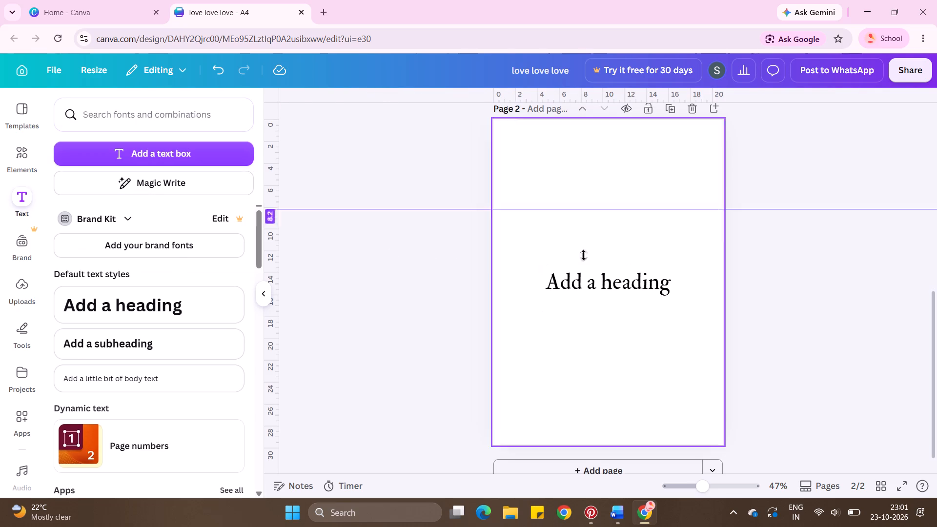
drag(584, 255, 616, 280)
double_click(754, 218)
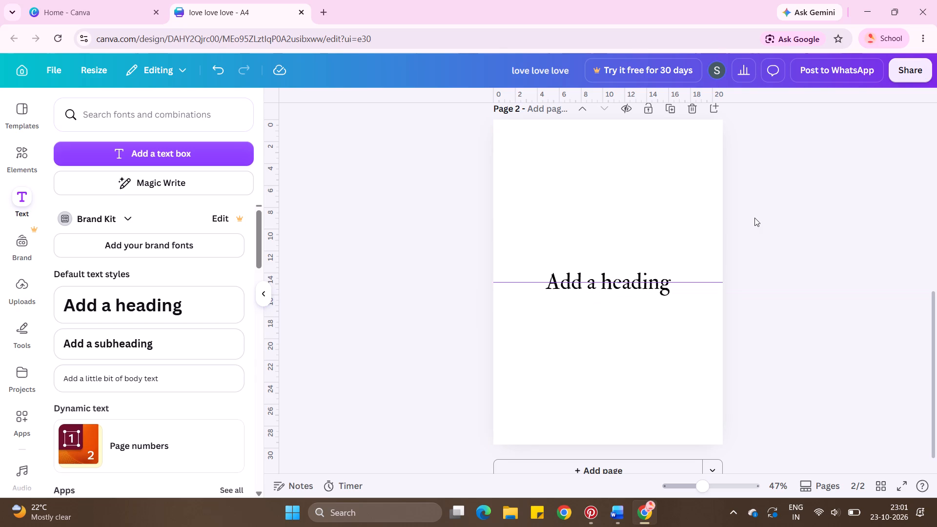
Move the heading to page 2's top-left corner and shrink it to a font size of about 27.4.
scroll(754, 218, up, 1)
drag(663, 446, 580, 162)
scroll(580, 162, up, 1)
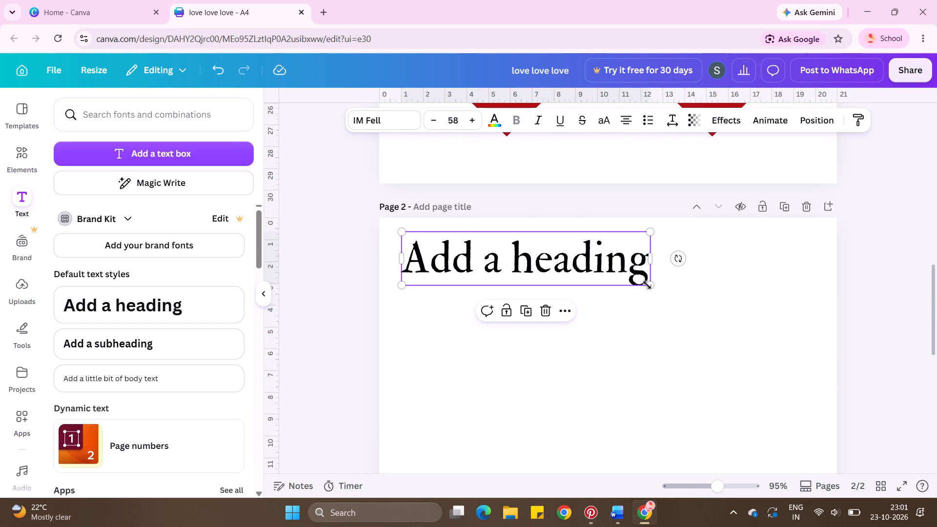
drag(647, 286, 518, 247)
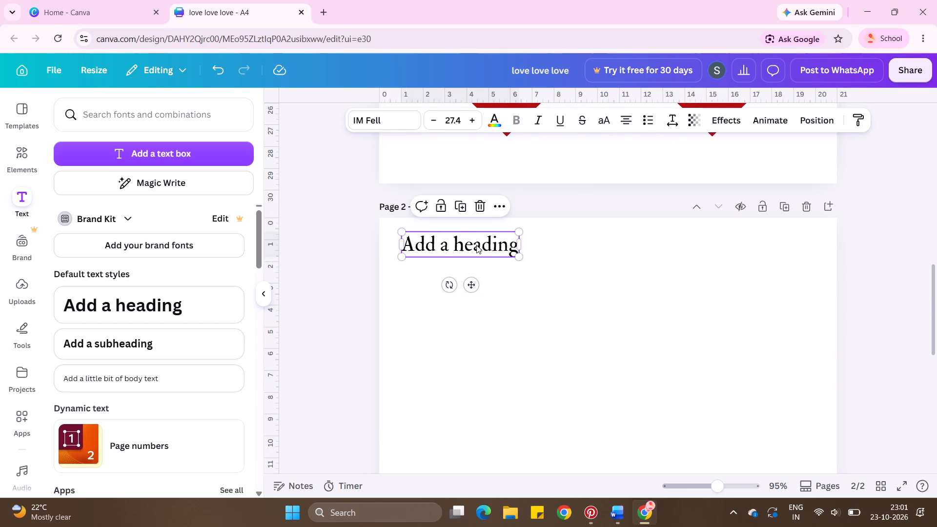
drag(476, 245, 481, 248)
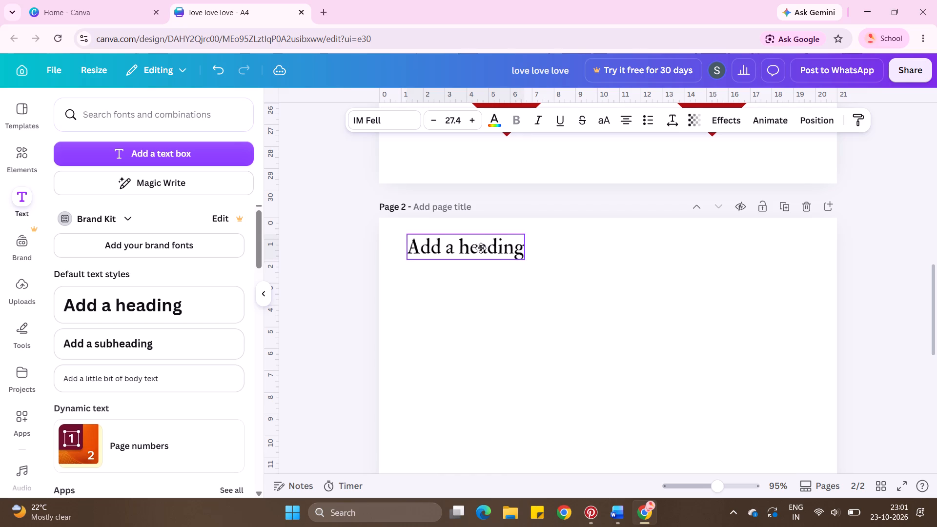
drag(481, 248, 472, 252)
Replace the placeholder heading text with the greeting "Dear Anurag,".
double_click(472, 252)
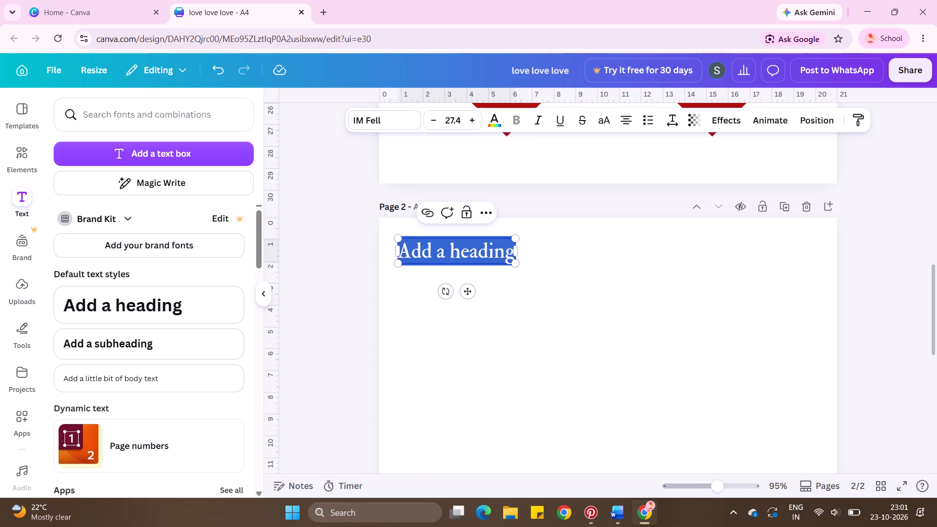
key(space)
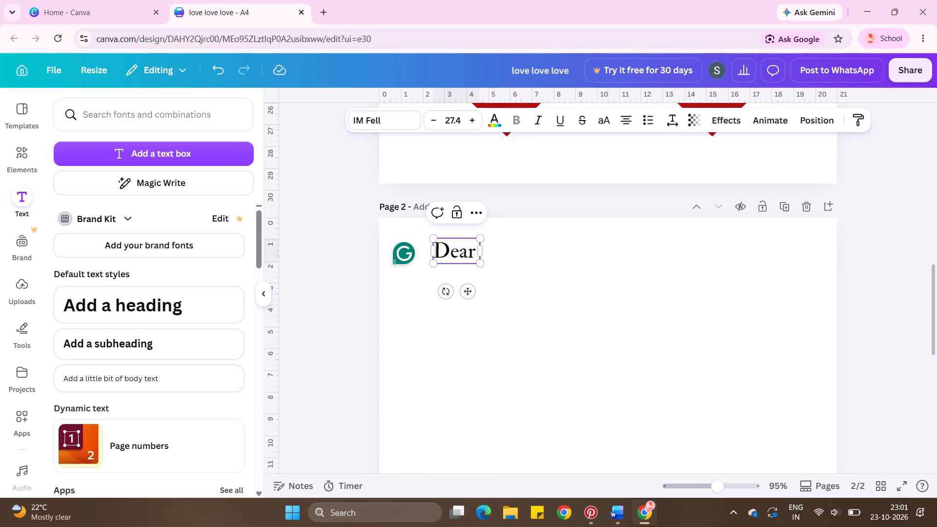
text(nurag)
key(comma)
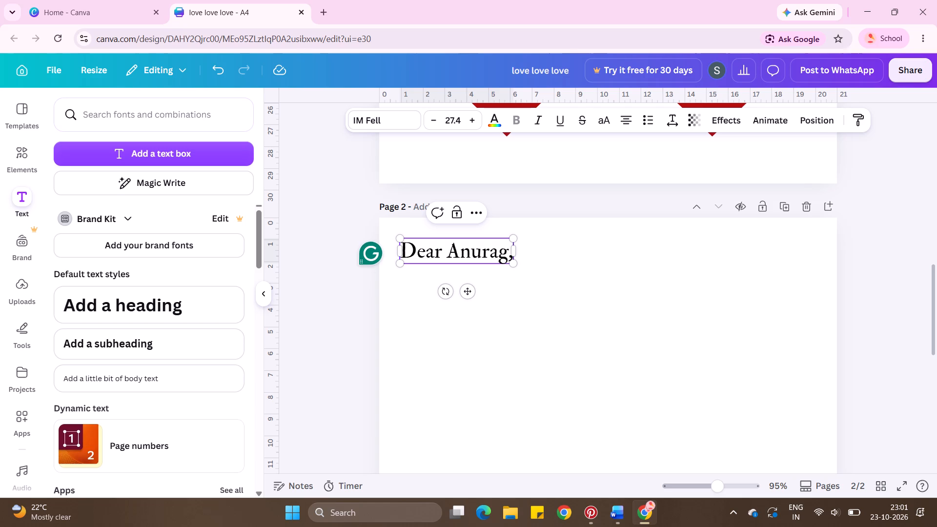
double_click(552, 309)
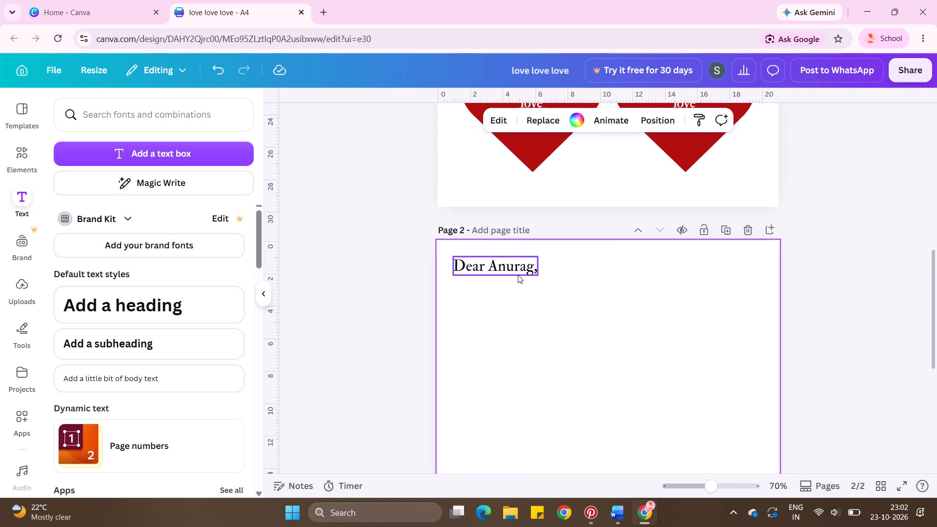
Set the greeting's font size to 21 and reposition it near page 2's top-left corner.
click(518, 273)
click(451, 115)
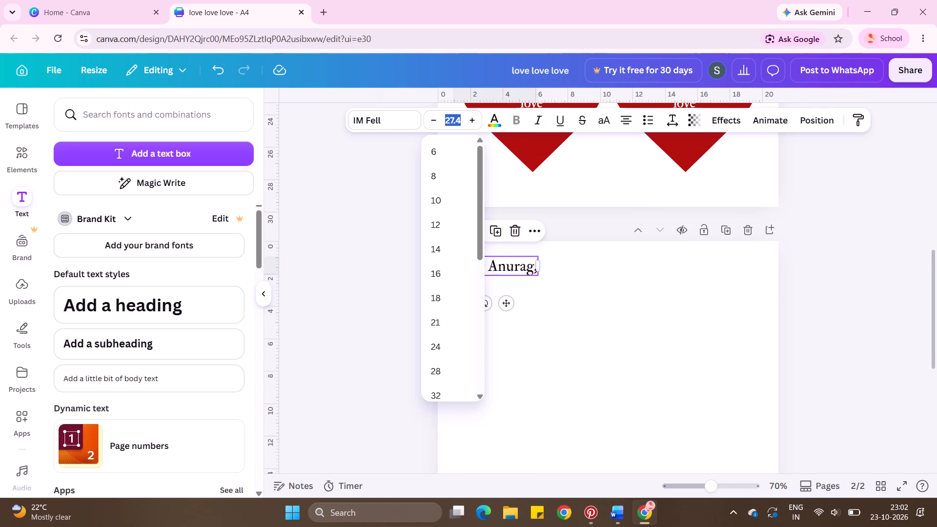
text(21)
key(Return)
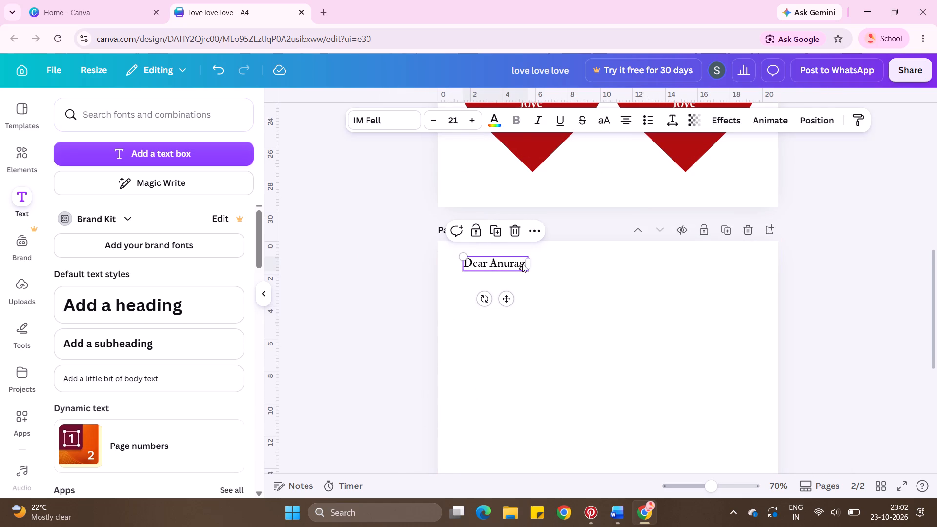
triple_click(558, 287)
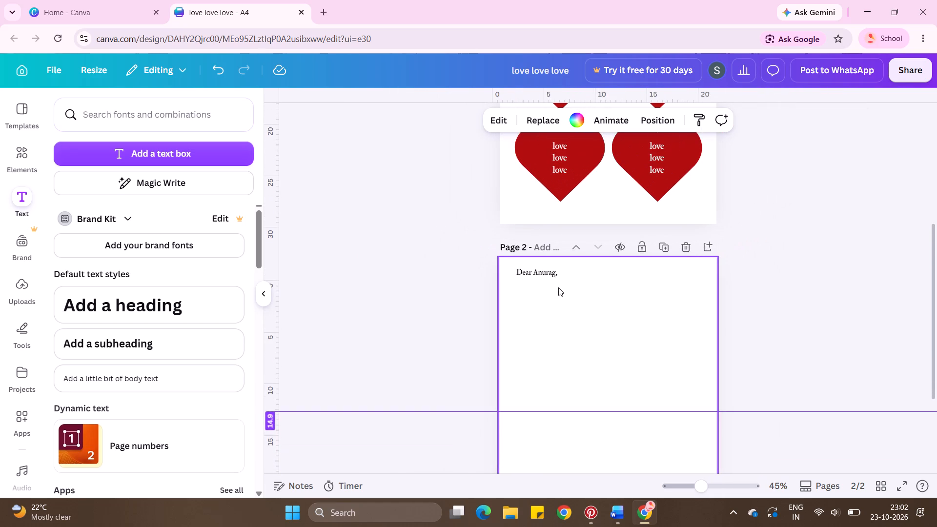
drag(548, 271, 542, 272)
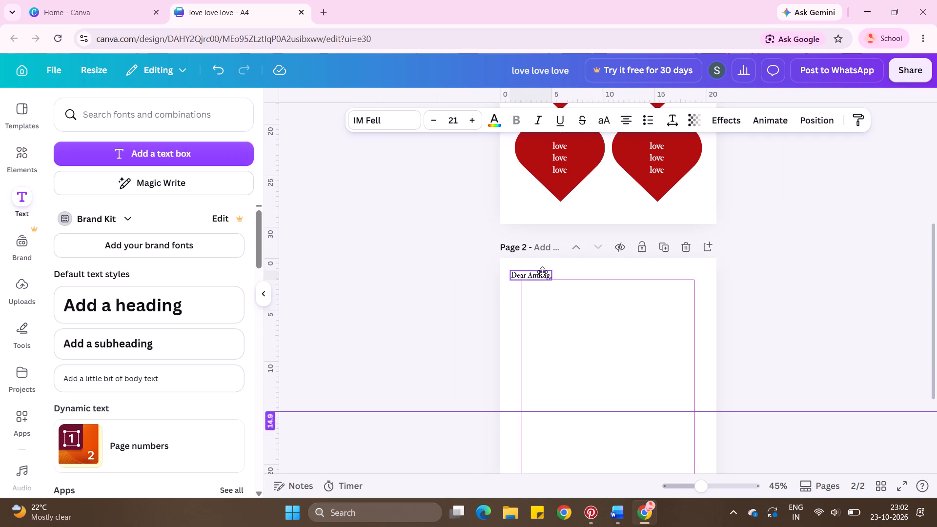
drag(542, 272, 543, 273)
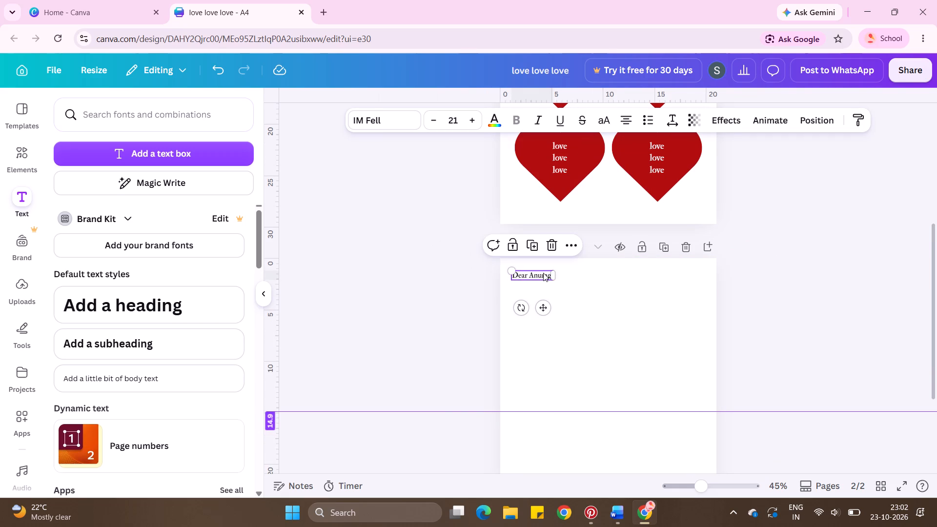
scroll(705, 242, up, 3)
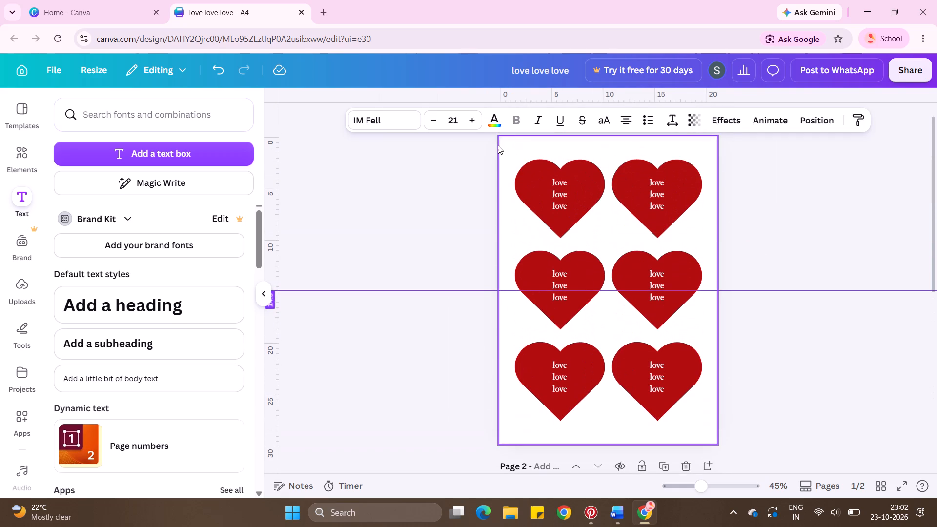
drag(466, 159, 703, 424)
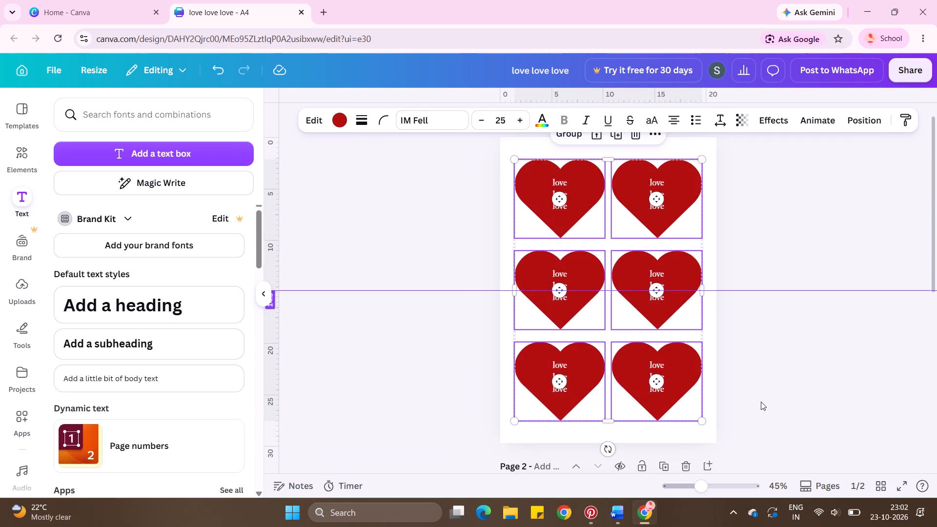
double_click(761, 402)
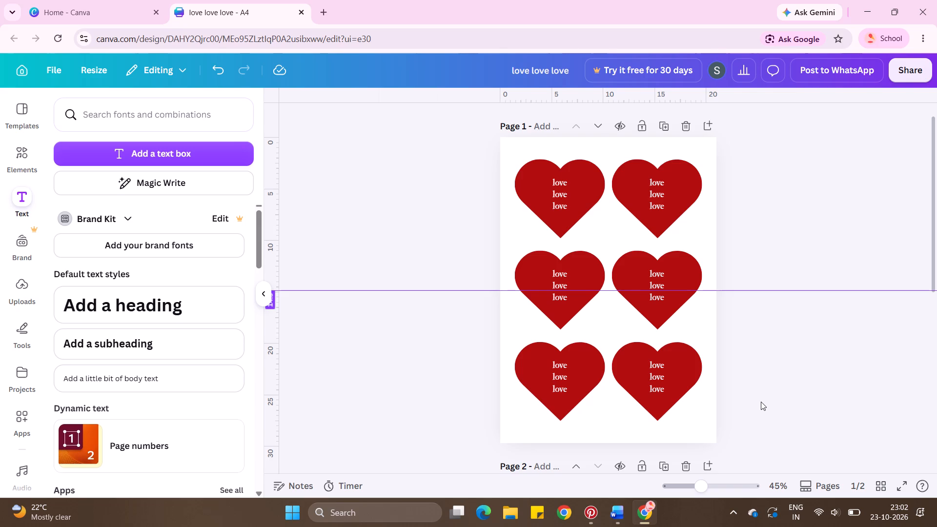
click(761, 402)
Duplicate the greeting and place the copy just below the horizontal guide, aligned with the original.
scroll(749, 338, down, 2)
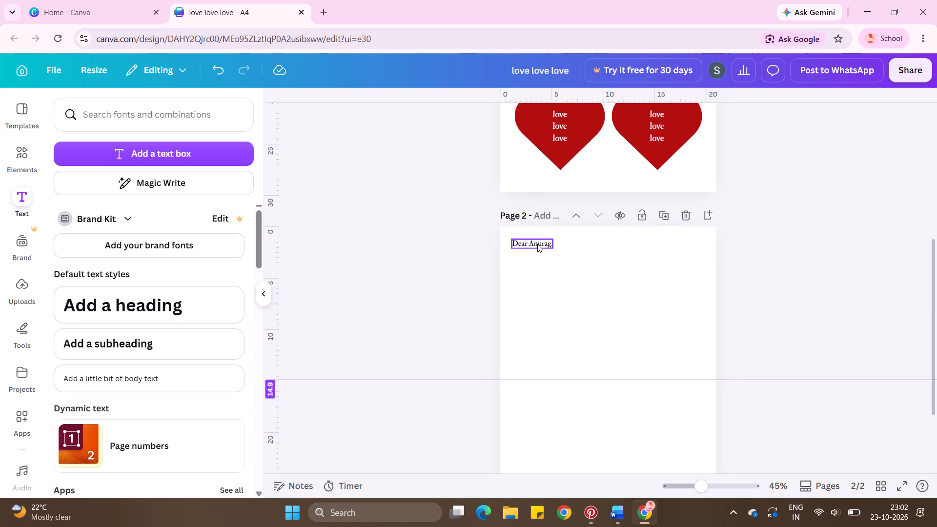
click(537, 244)
click(536, 213)
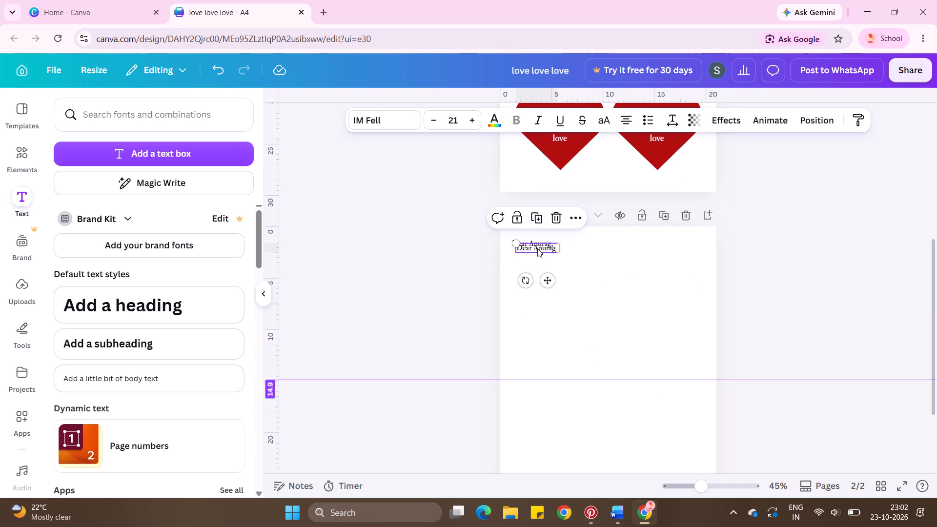
drag(537, 248, 532, 393)
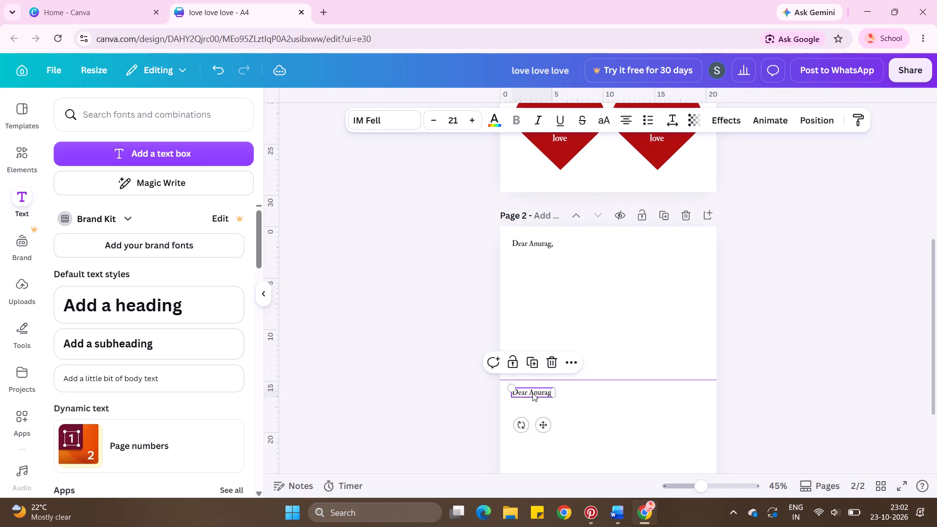
scroll(532, 393, down, 1)
Switch to Pinterest and open its search.
click(592, 508)
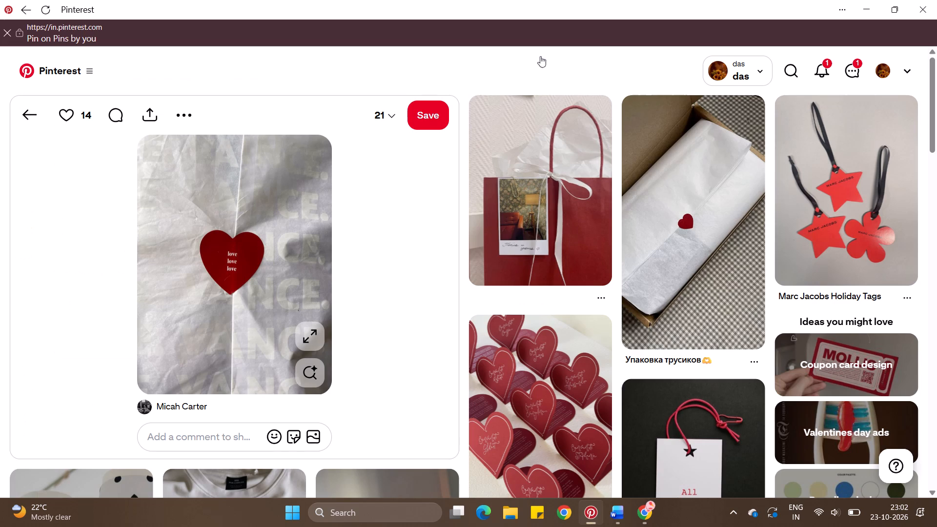
click(792, 74)
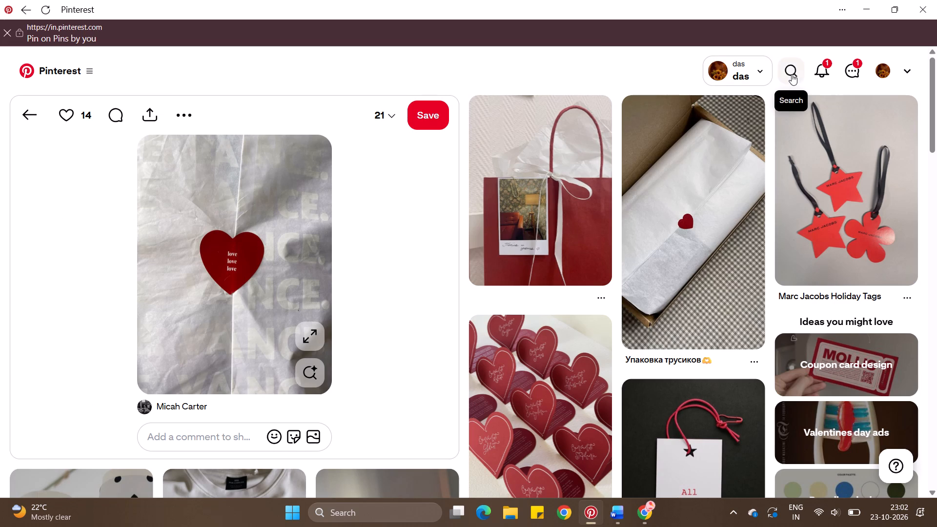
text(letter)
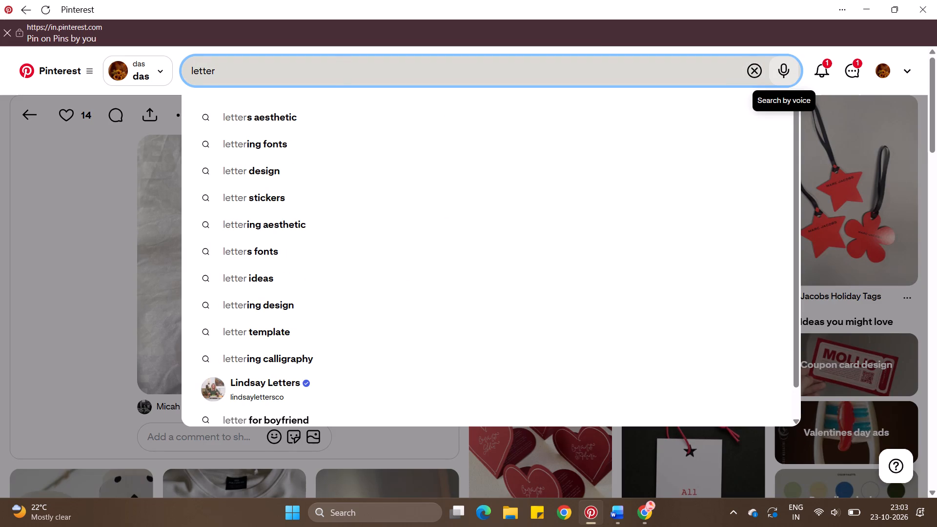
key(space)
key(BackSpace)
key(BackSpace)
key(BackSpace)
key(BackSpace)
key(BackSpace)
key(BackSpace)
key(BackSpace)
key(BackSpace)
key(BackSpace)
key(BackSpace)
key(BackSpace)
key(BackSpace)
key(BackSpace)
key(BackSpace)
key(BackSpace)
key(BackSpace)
Search Pinterest for "postcard bg".
text(postcard)
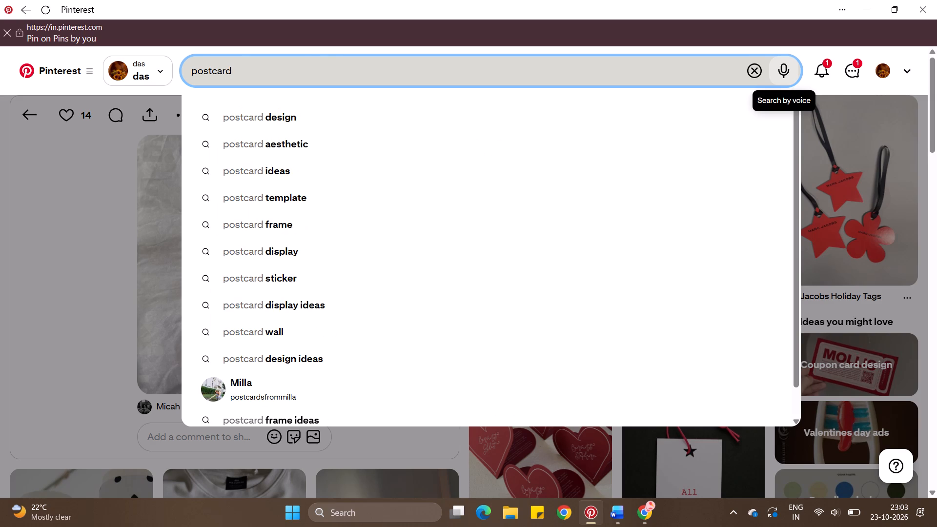
key(space)
text(bg)
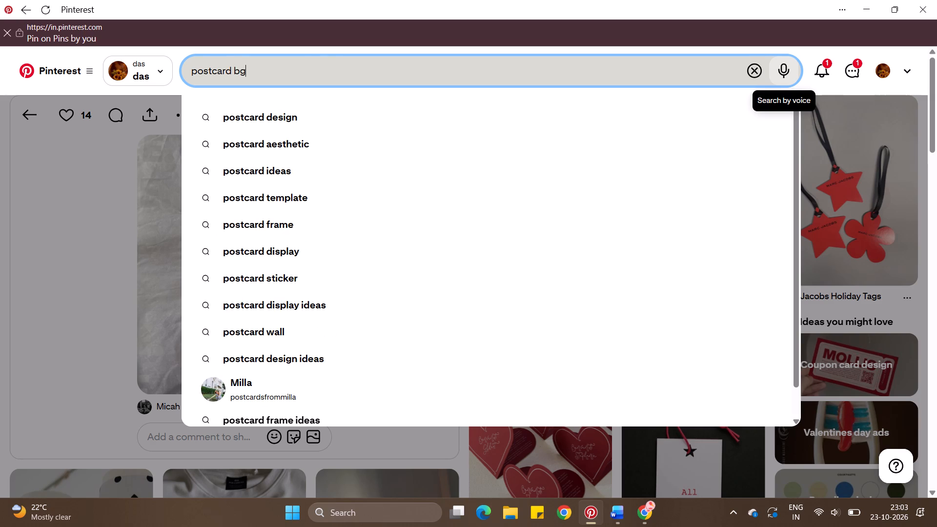
key(Return)
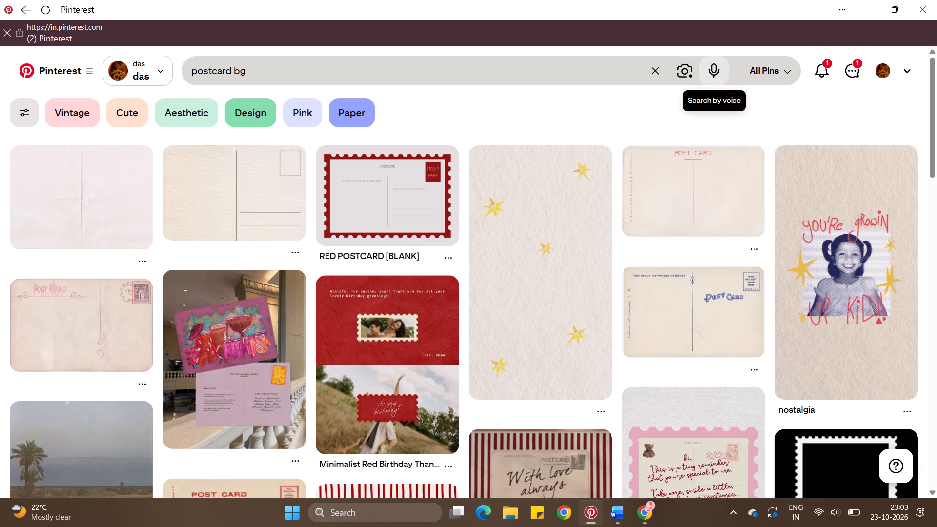
Look through the postcard background results for a design suited to the letter cards.
scroll(792, 74, down, 4)
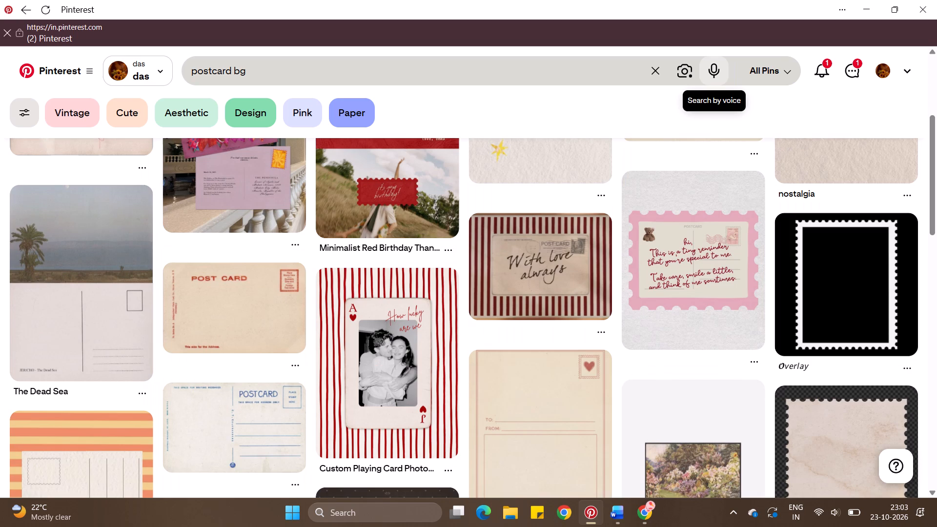
scroll(792, 74, down, 3)
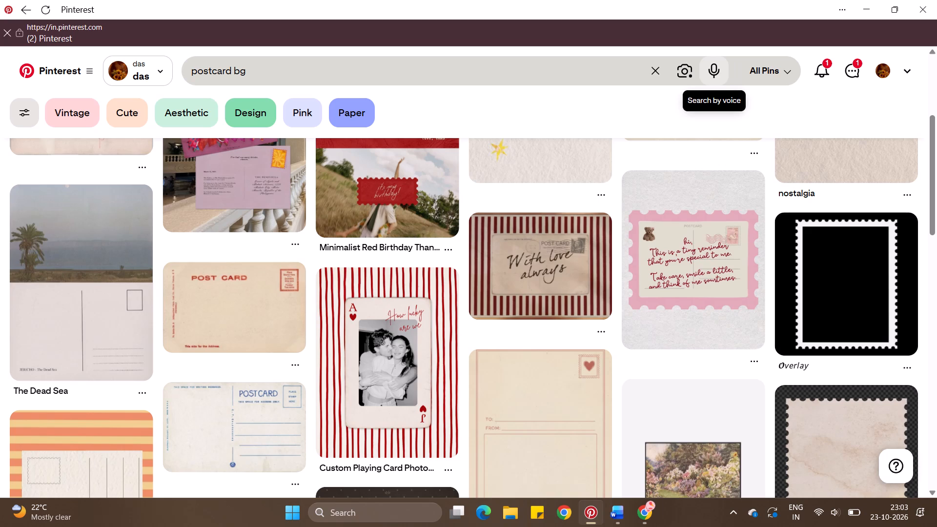
scroll(792, 74, down, 2)
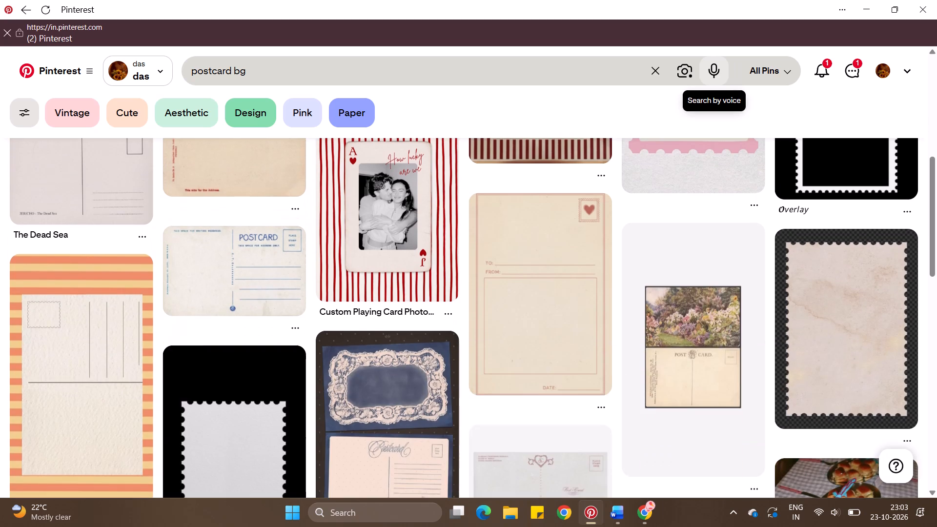
scroll(792, 74, down, 3)
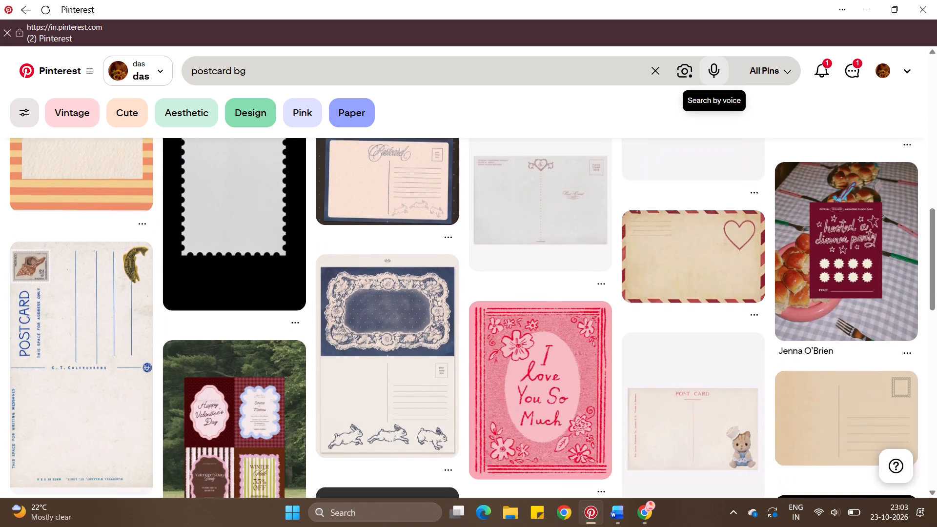
scroll(792, 74, down, 4)
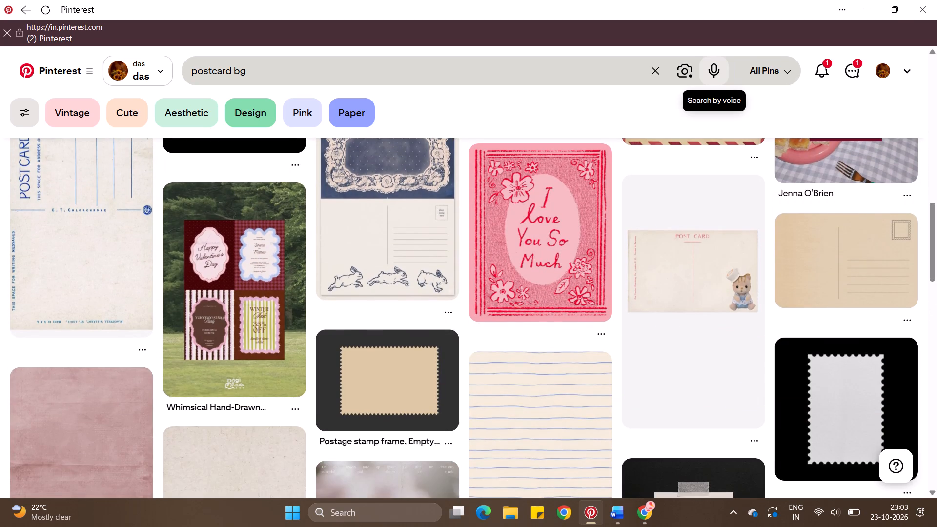
Open the "POST CARD" pin with the toy animal in a chef's hat and look through its related pins.
click(673, 344)
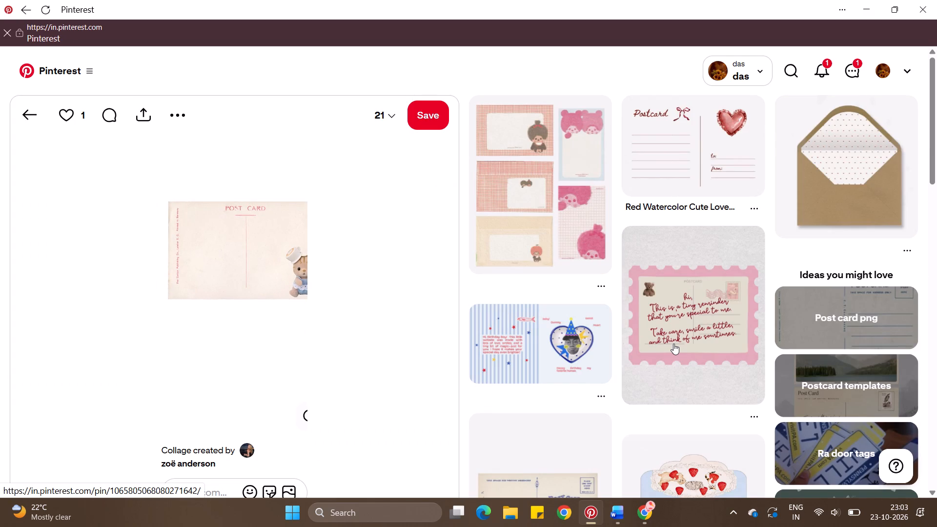
scroll(673, 344, down, 1)
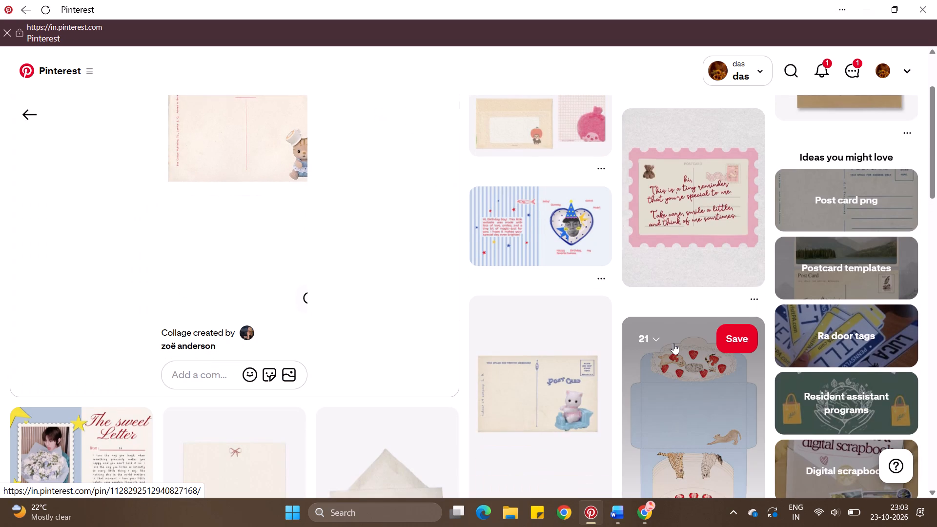
scroll(673, 344, down, 1)
Open the related postcard pin with the toy cat on a blue sofa and examine the similar pins around it.
click(528, 285)
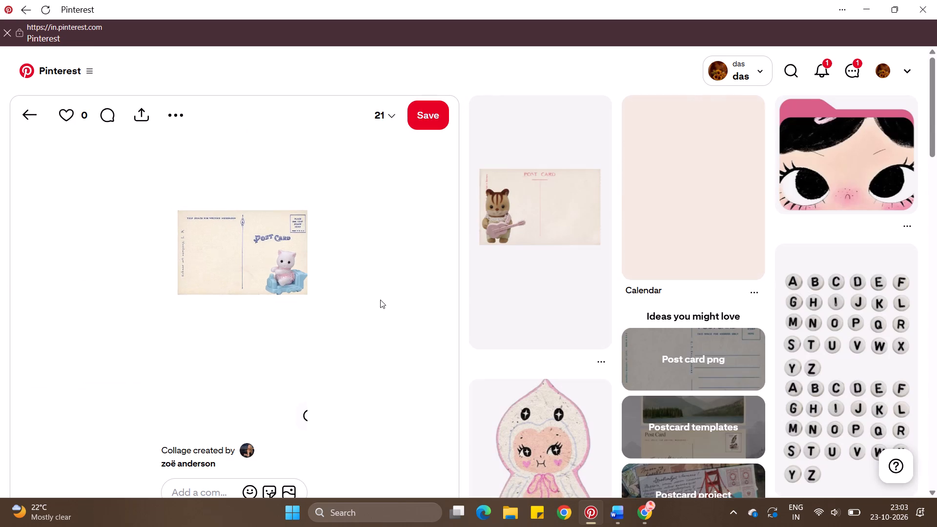
click(380, 300)
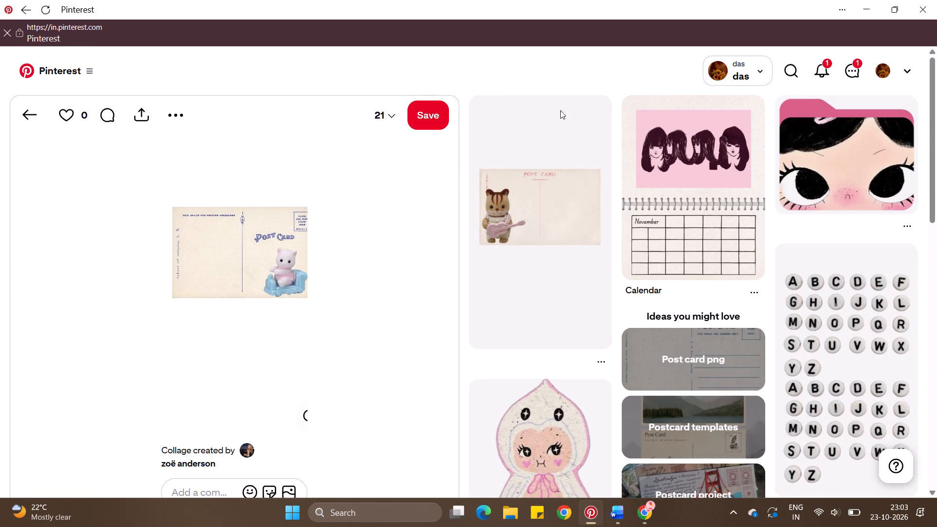
click(740, 118)
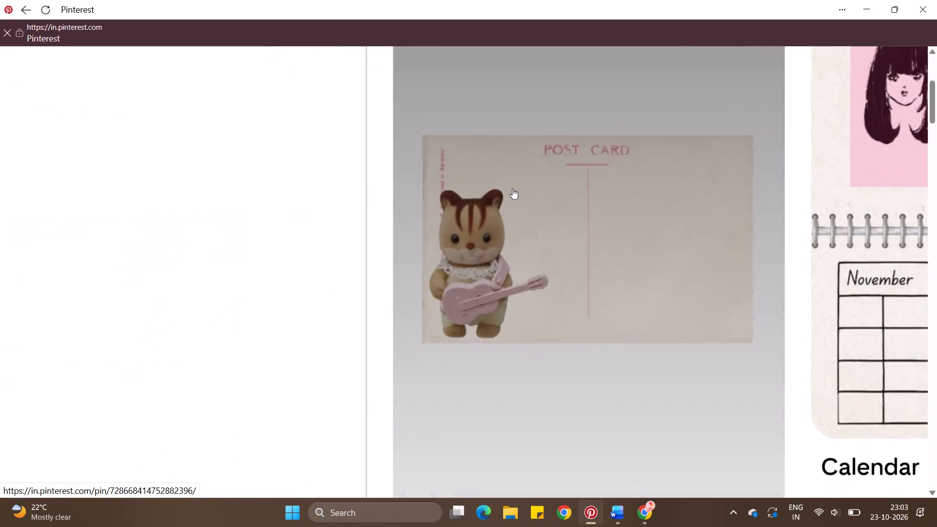
scroll(435, 306, down, 3)
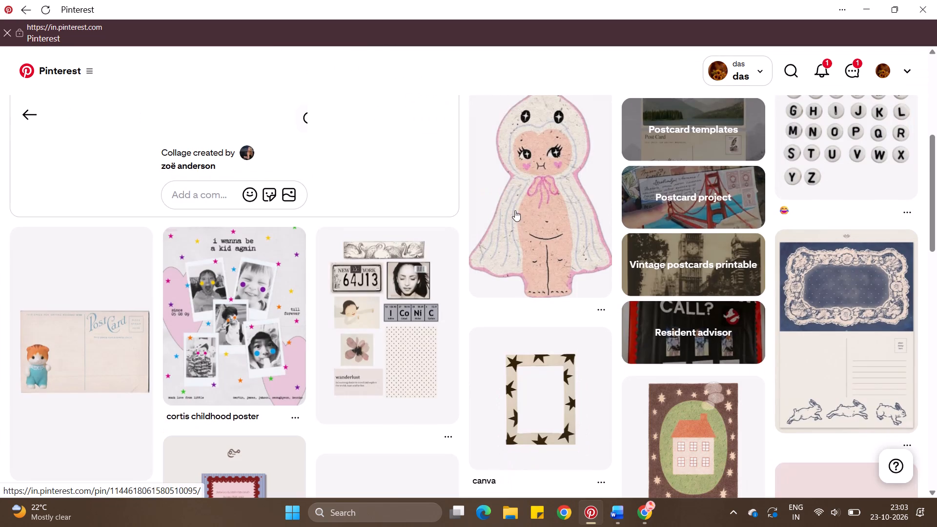
Open the pin of the kewpie doll in a white hooded cape to view it and its related pins.
click(566, 208)
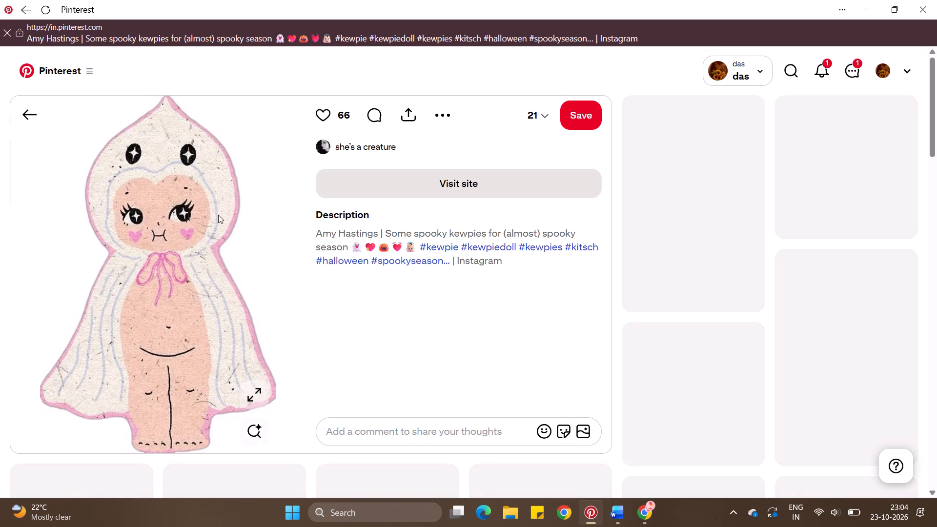
click(218, 215)
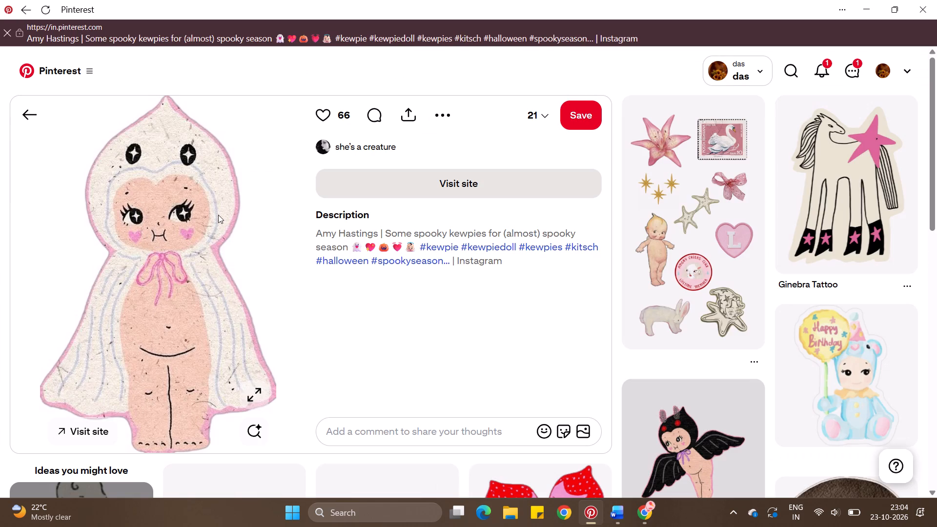
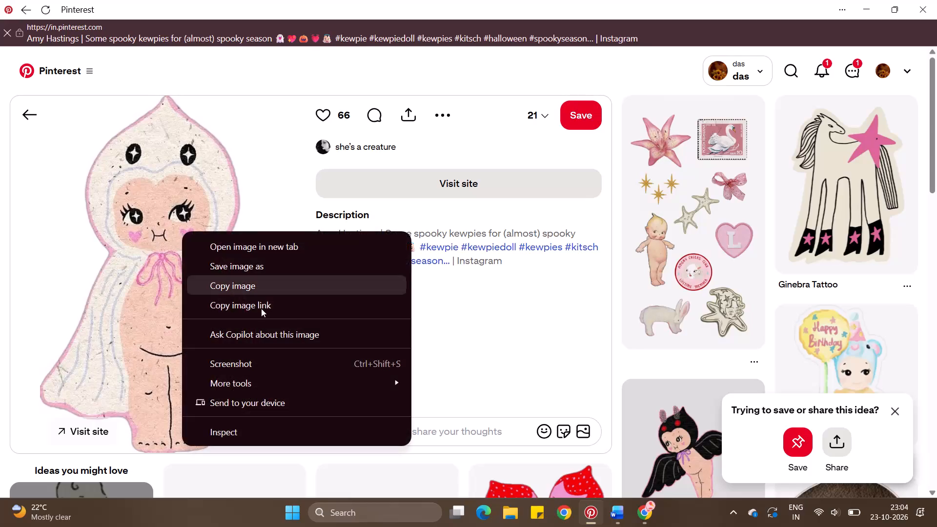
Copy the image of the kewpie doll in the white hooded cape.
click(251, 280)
Look through the pins related to the caped kewpie doll for another character suited to the letter cards.
scroll(251, 280, up, 1)
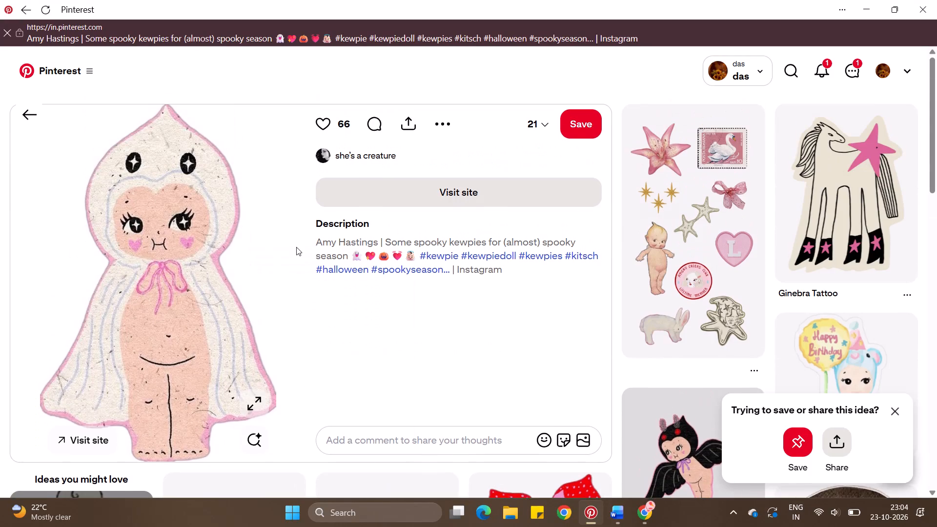
scroll(706, 219, down, 3)
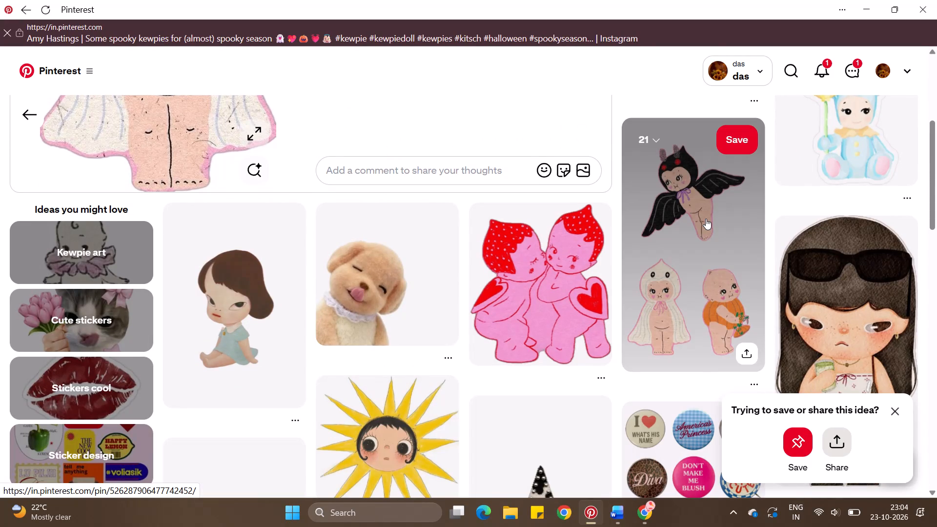
scroll(706, 219, down, 4)
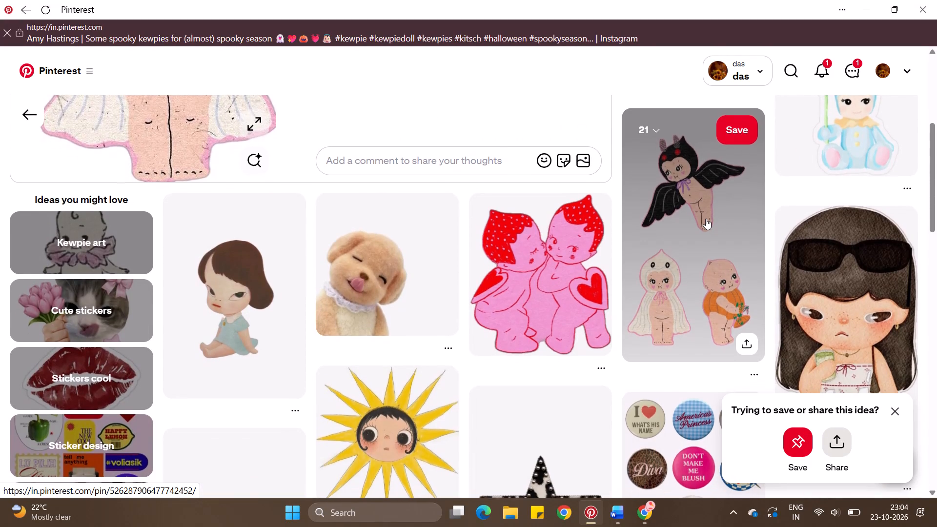
scroll(706, 219, down, 3)
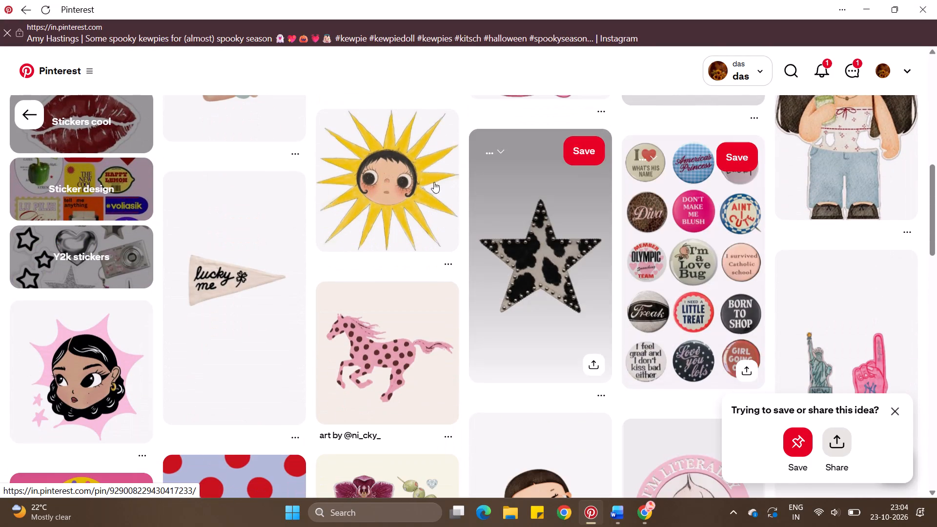
scroll(367, 249, down, 2)
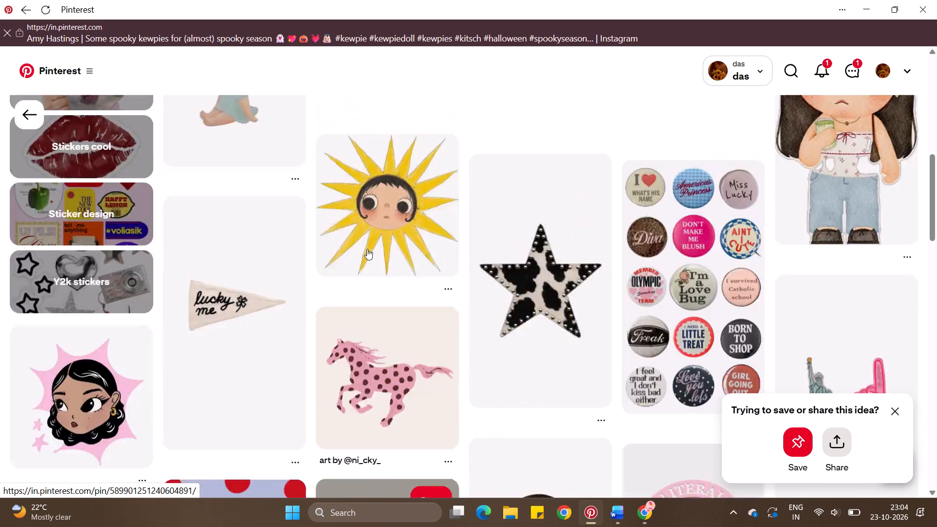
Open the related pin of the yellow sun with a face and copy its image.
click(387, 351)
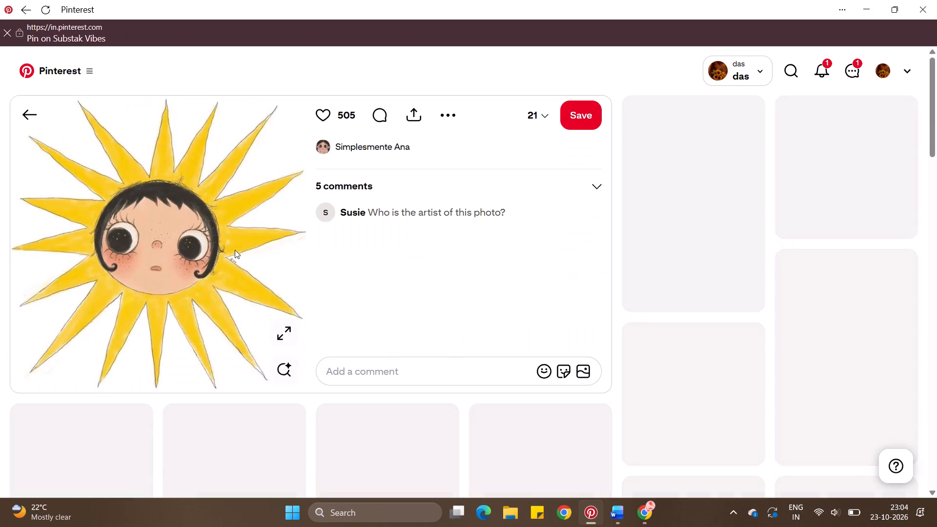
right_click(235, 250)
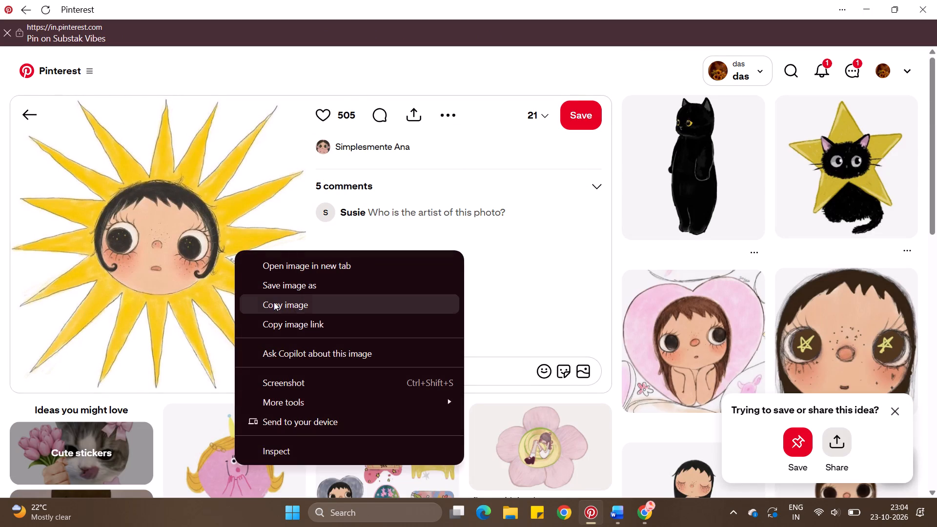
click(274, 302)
Look through the sun pin's related pins and open the one of the black-haired girl eating a croissant.
scroll(274, 302, down, 2)
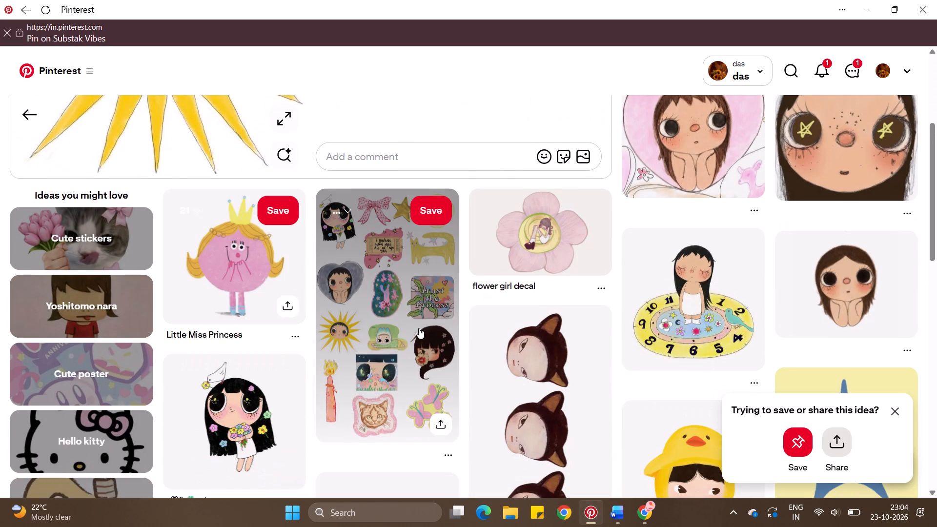
scroll(419, 328, down, 1)
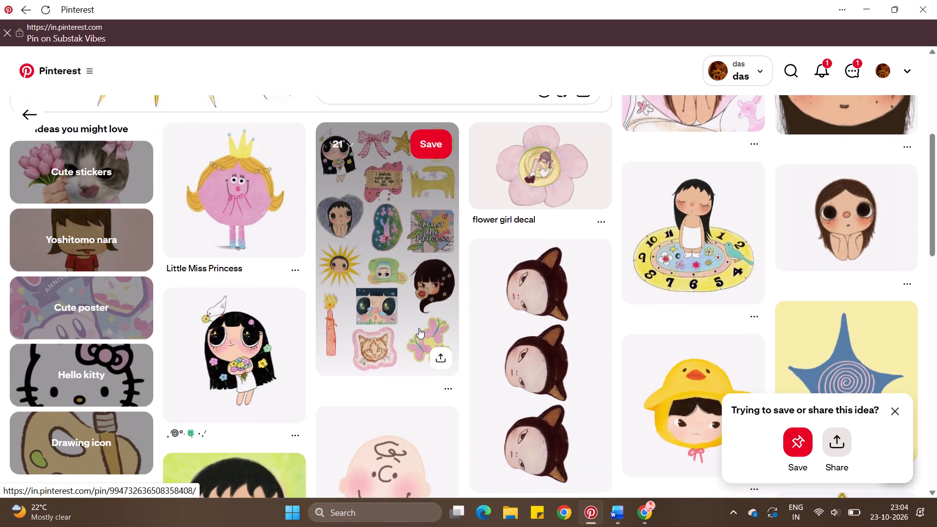
scroll(419, 328, down, 2)
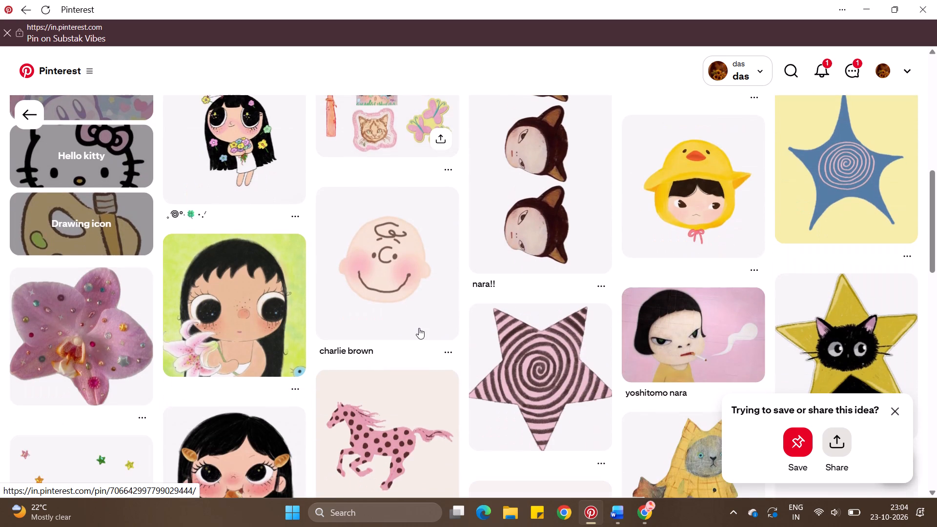
scroll(419, 328, down, 2)
scroll(476, 263, down, 1)
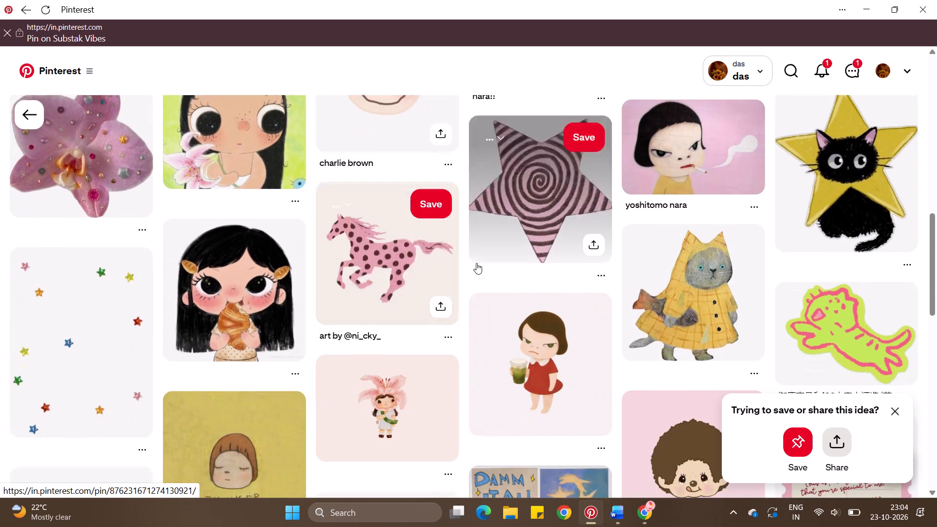
scroll(476, 263, down, 1)
click(225, 189)
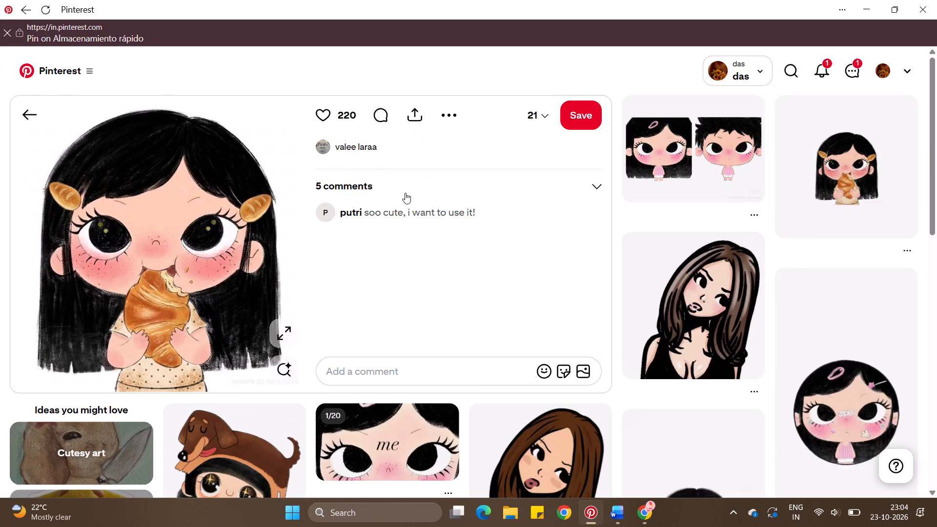
scroll(449, 262, up, 1)
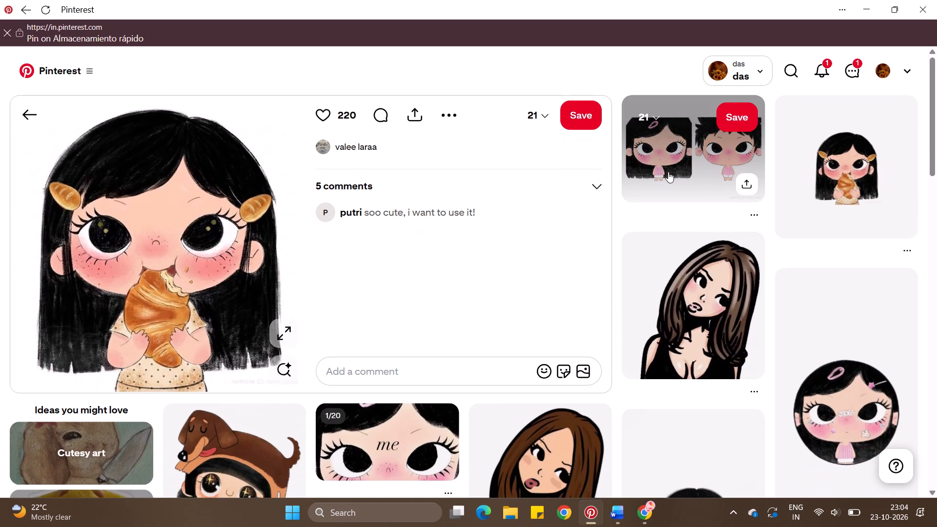
Open the related pin of the matching girl and boy characters and examine the similar pins around it.
click(668, 172)
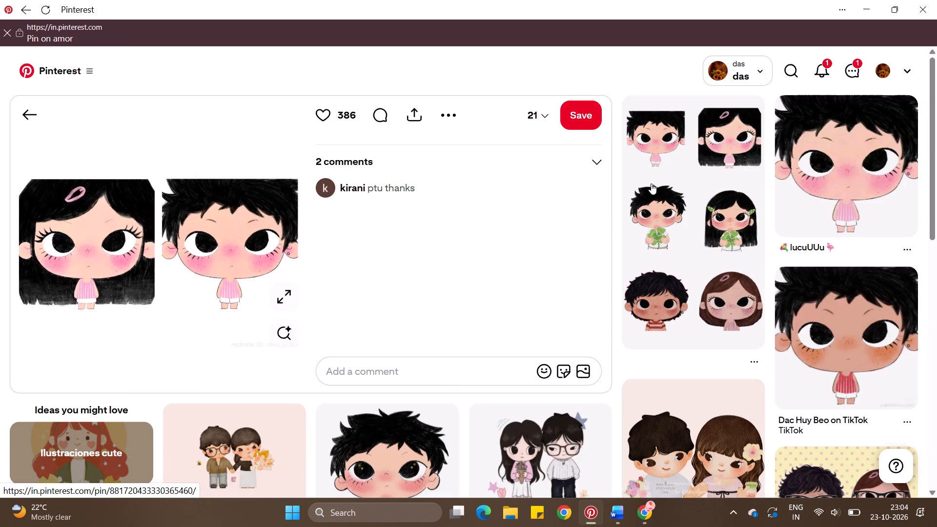
scroll(578, 263, down, 2)
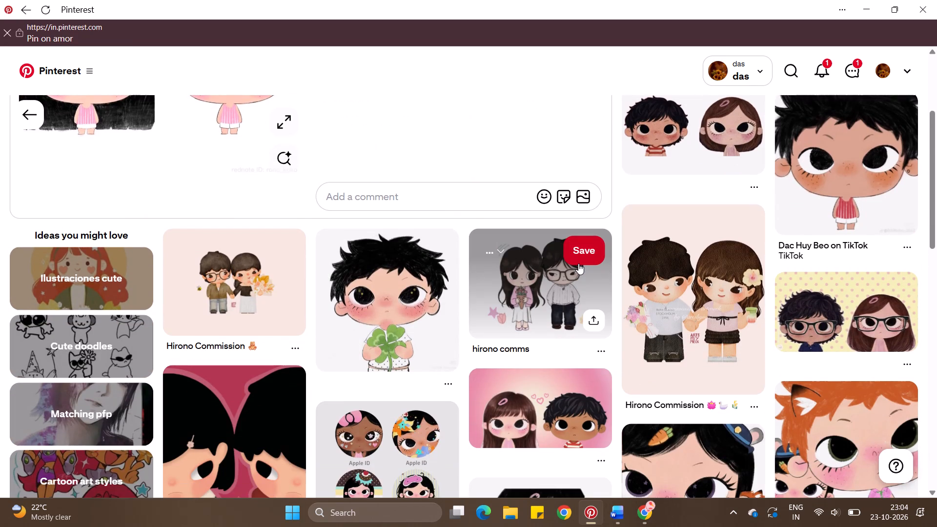
scroll(578, 263, down, 1)
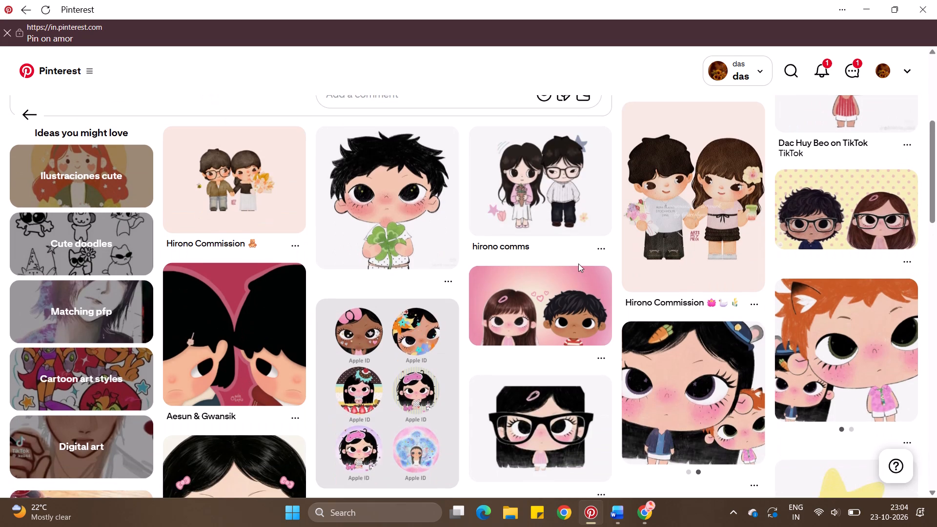
scroll(578, 263, down, 2)
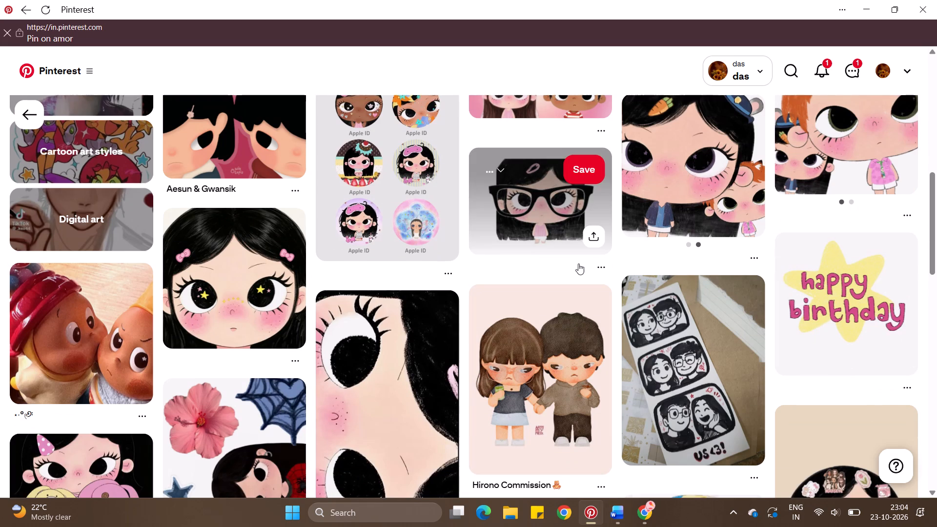
scroll(578, 263, down, 3)
scroll(181, 345, down, 2)
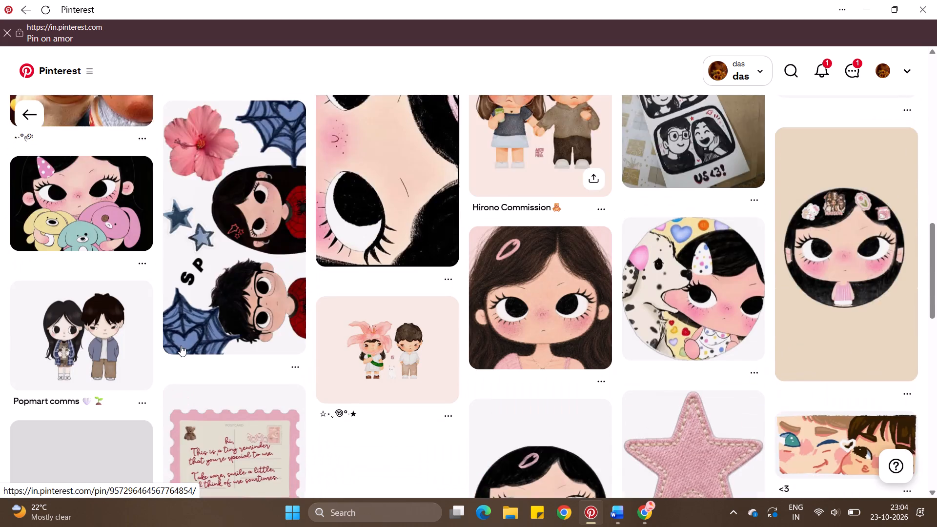
scroll(181, 345, down, 3)
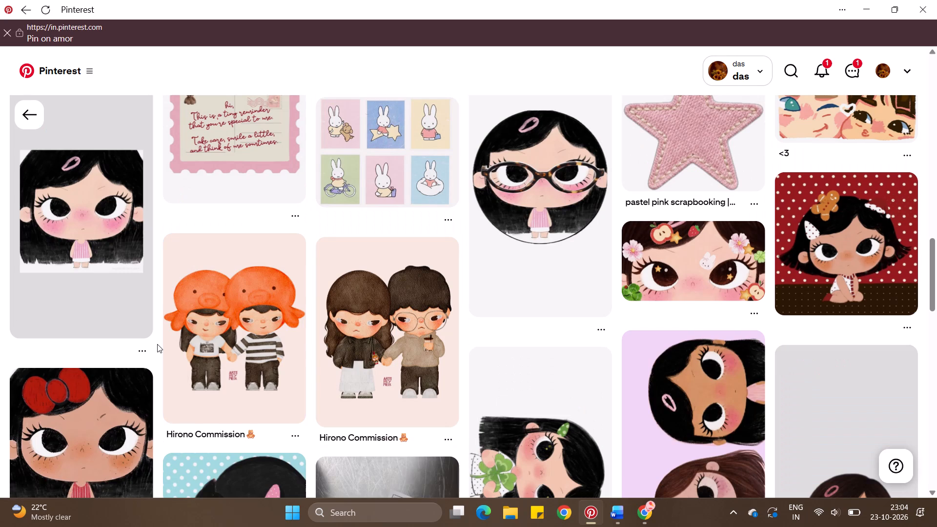
scroll(157, 344, down, 1)
scroll(217, 322, down, 2)
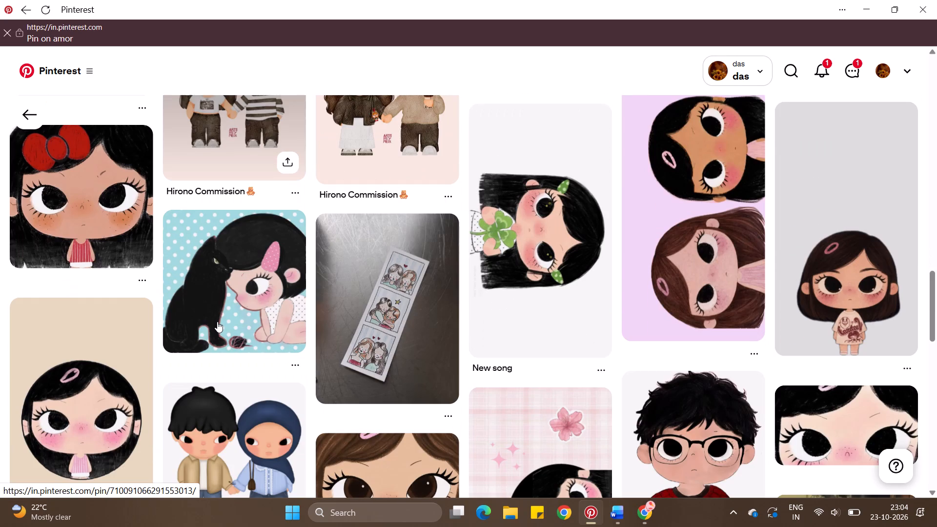
Open the collage pin of the dark-haired girl in a printed T-shirt and look through its related pins.
click(799, 241)
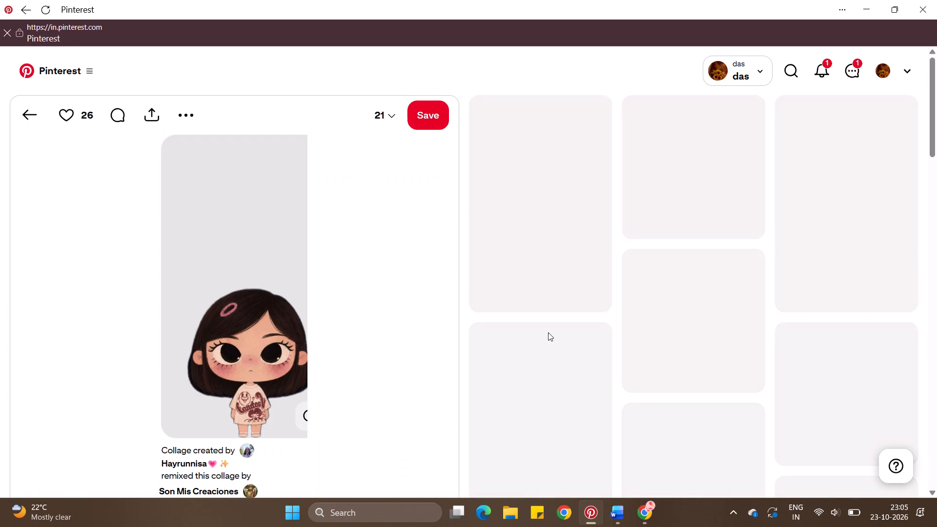
scroll(357, 203, down, 2)
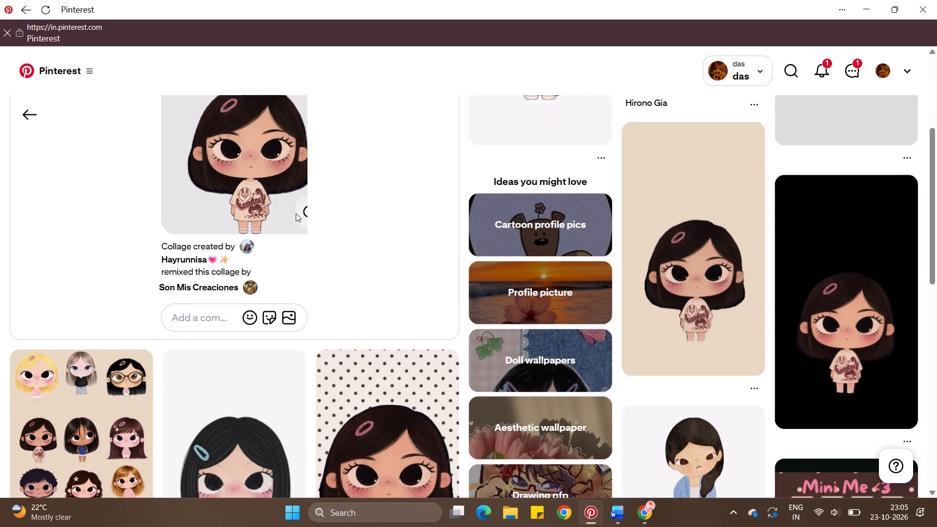
scroll(165, 187, down, 2)
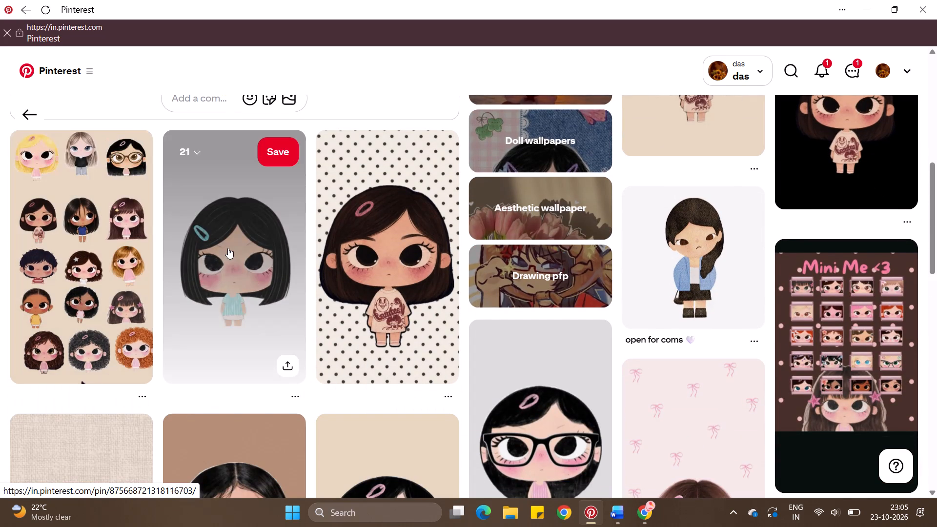
scroll(238, 289, down, 2)
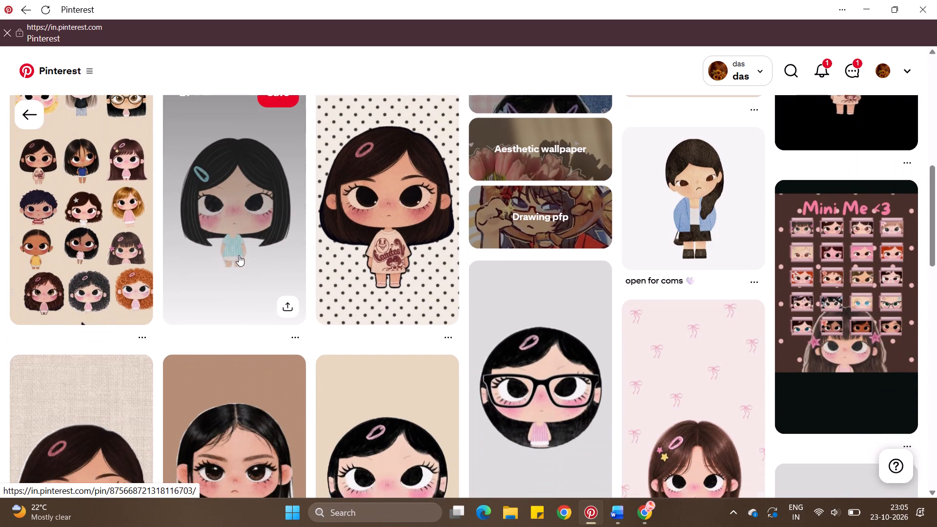
scroll(239, 255, down, 1)
View the pin of the short-haired girl with a blue hair clip and its related variant, then return to the first.
click(251, 137)
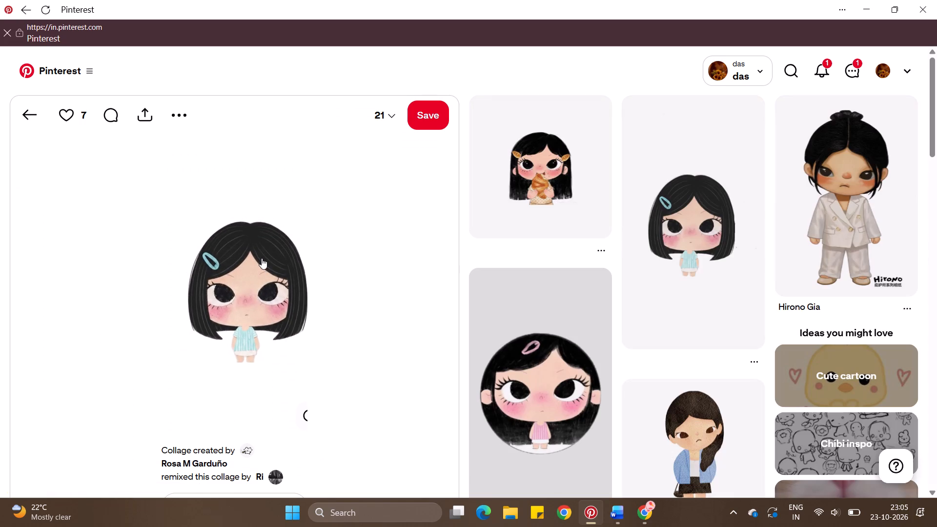
click(670, 233)
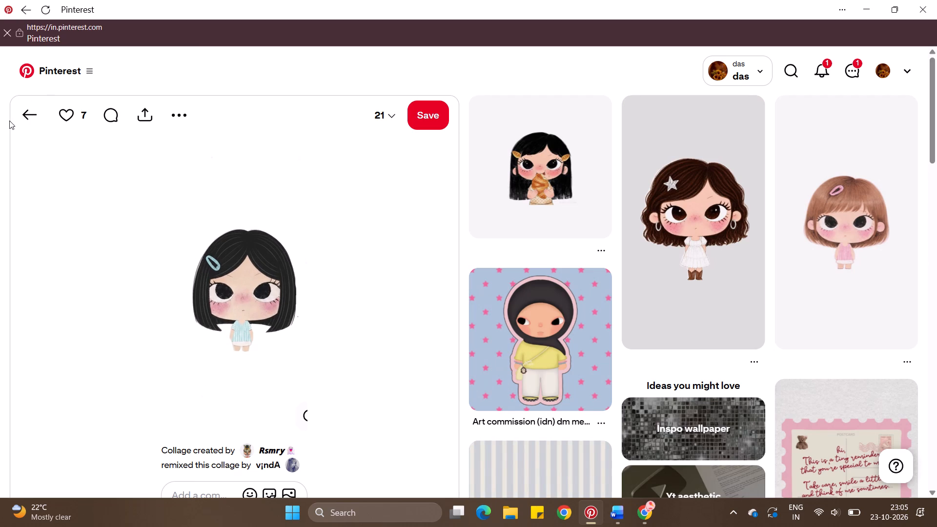
click(28, 110)
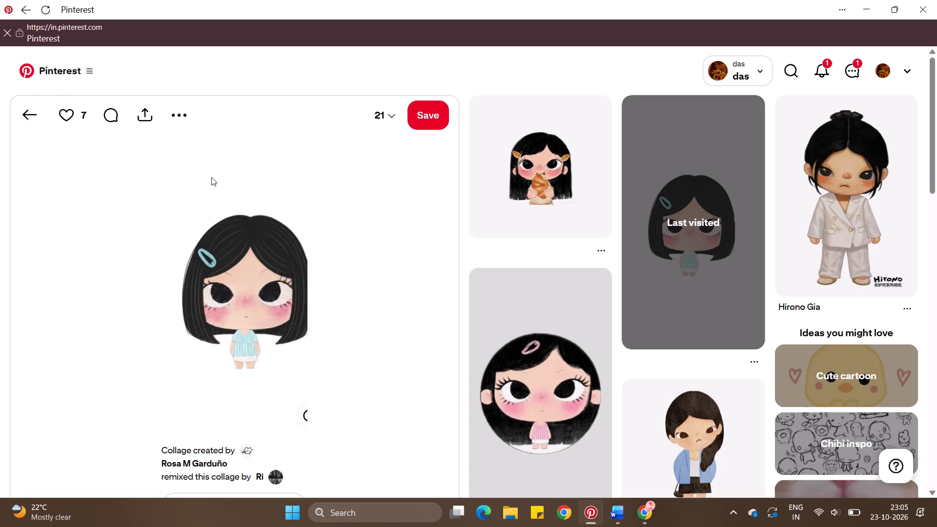
Open the related pin of the small croissant-eating girl on a white background and copy its image.
click(542, 183)
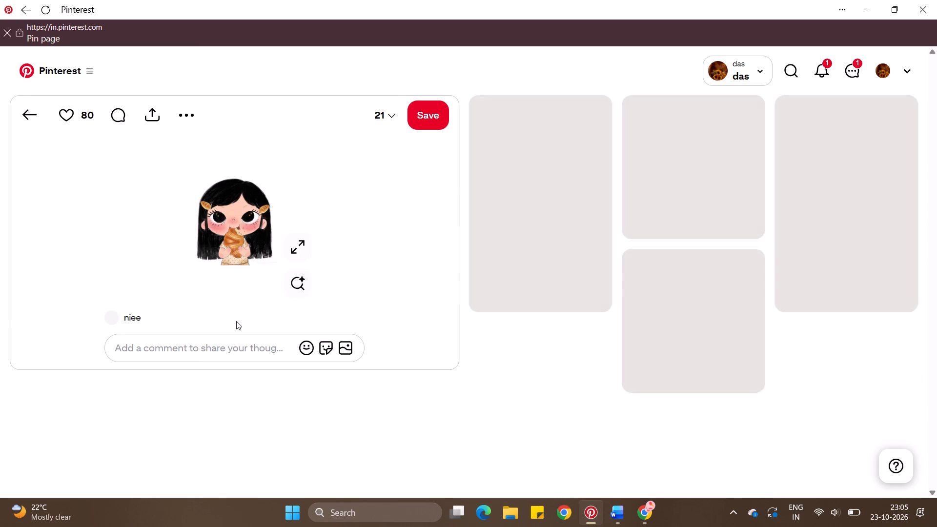
right_click(229, 205)
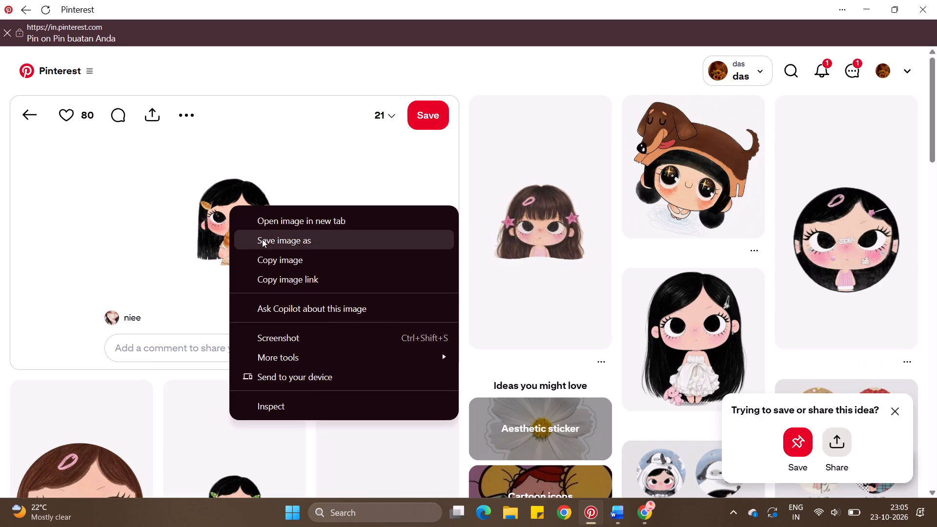
click(331, 259)
scroll(366, 340, down, 3)
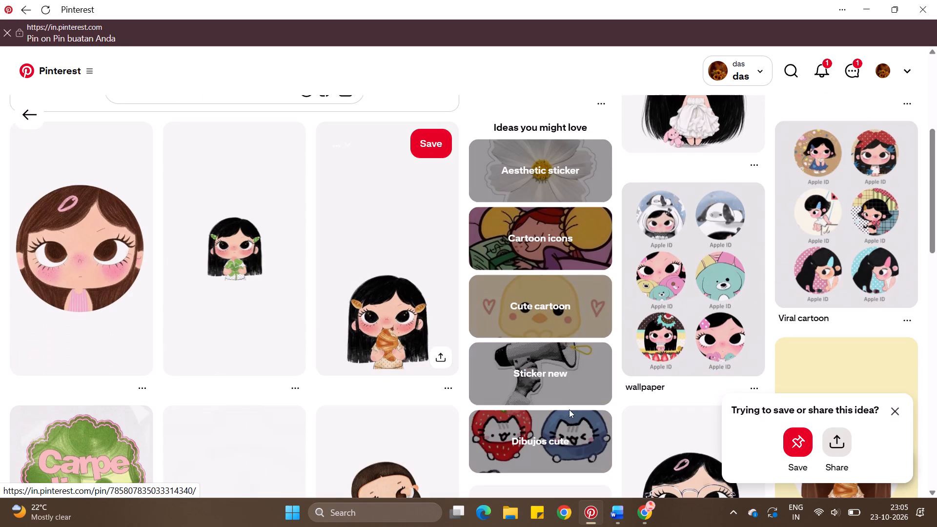
scroll(628, 365, down, 2)
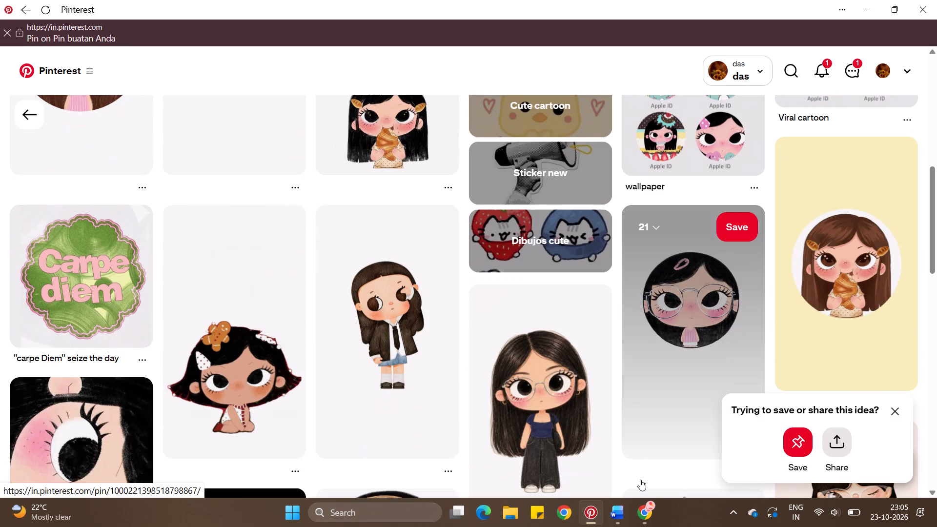
Switch to Canva, paste the croissant girl on page 2, shrink it to about 7 cm, and place it in the lower card's bottom-right corner.
click(652, 511)
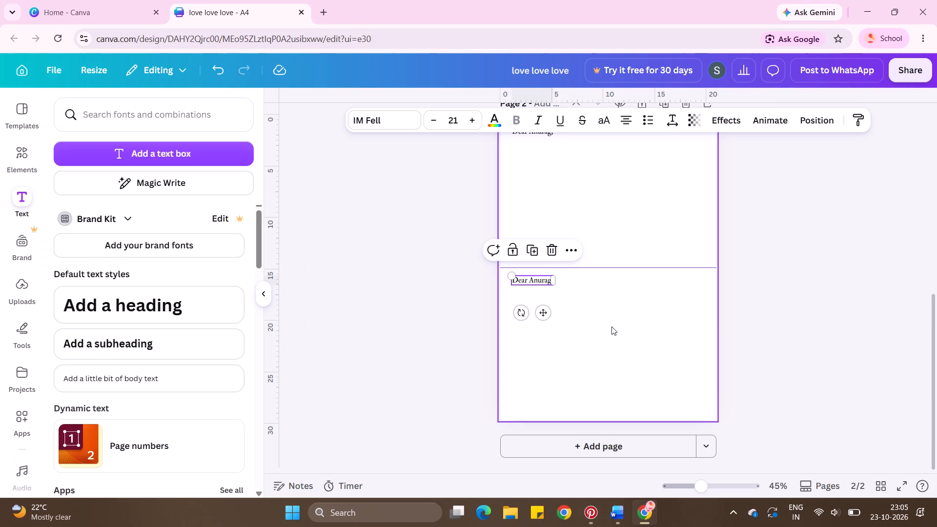
click(611, 326)
key(ctrl+v)
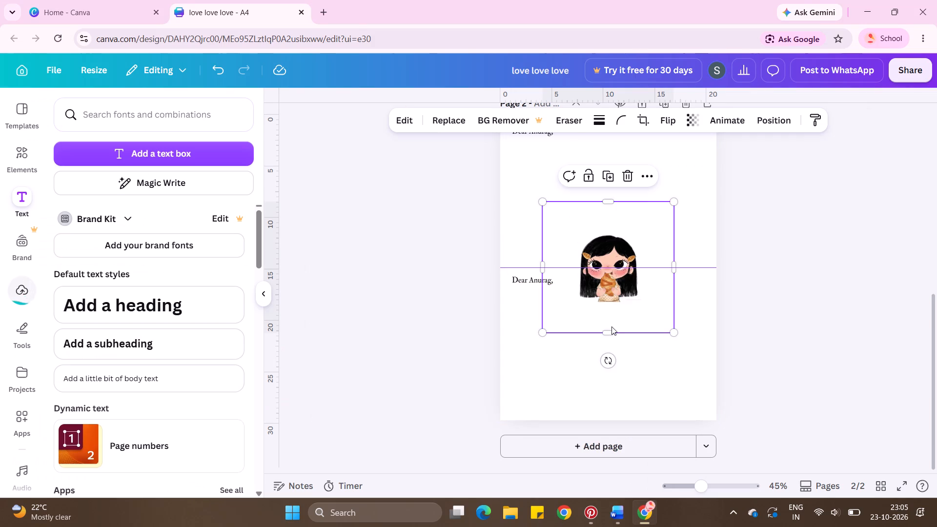
drag(673, 329, 620, 267)
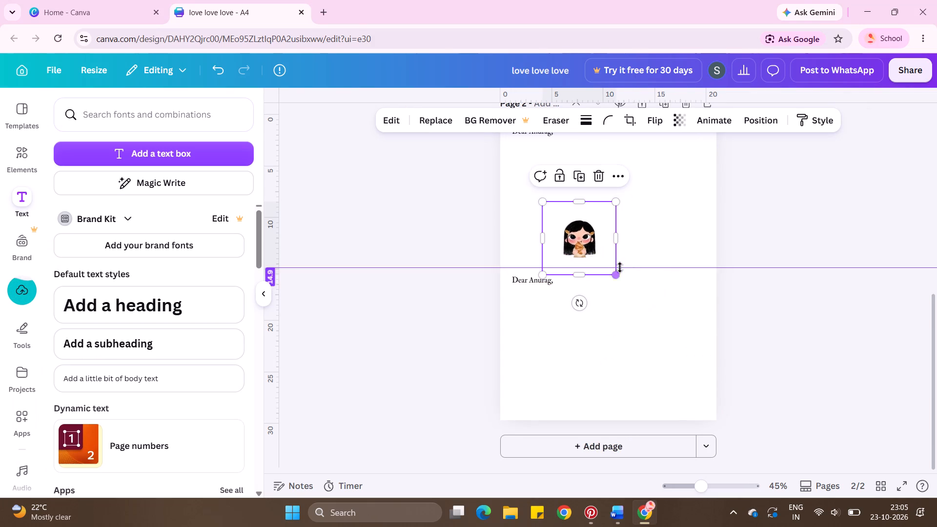
drag(581, 237, 685, 388)
Search the A4 templates for "postcard", browse the results, and clear the search.
click(25, 169)
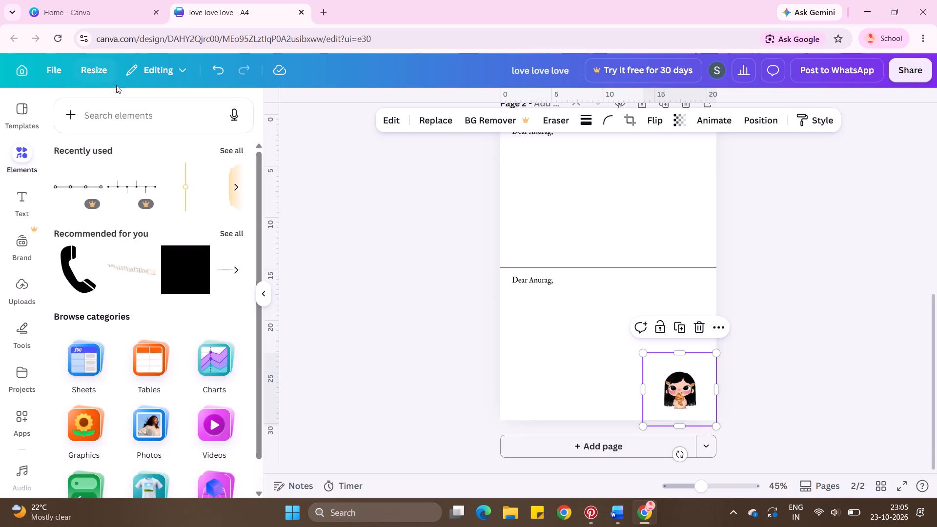
click(113, 112)
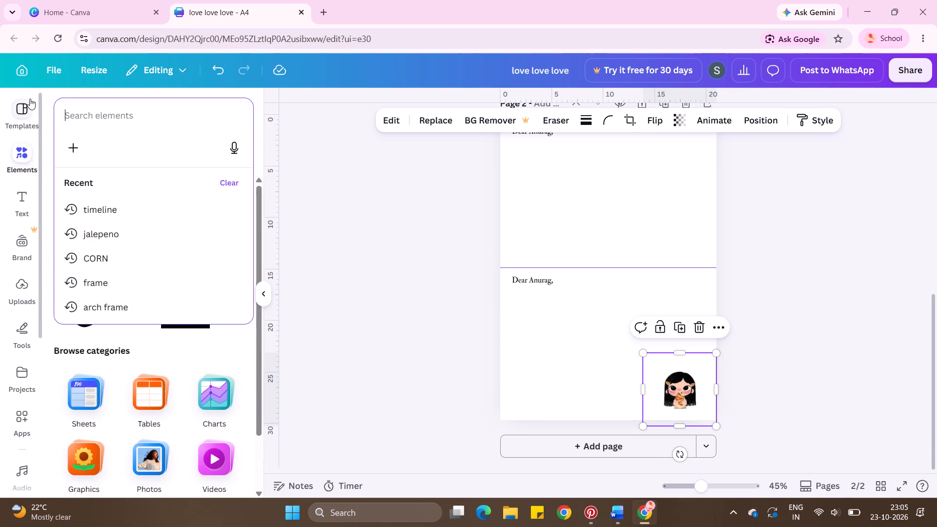
click(30, 99)
click(91, 119)
text(postcard)
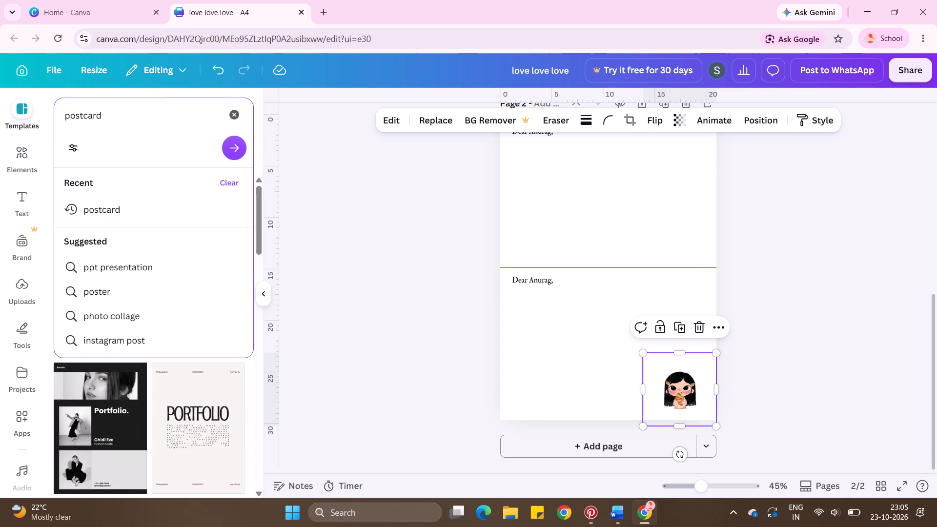
key(Return)
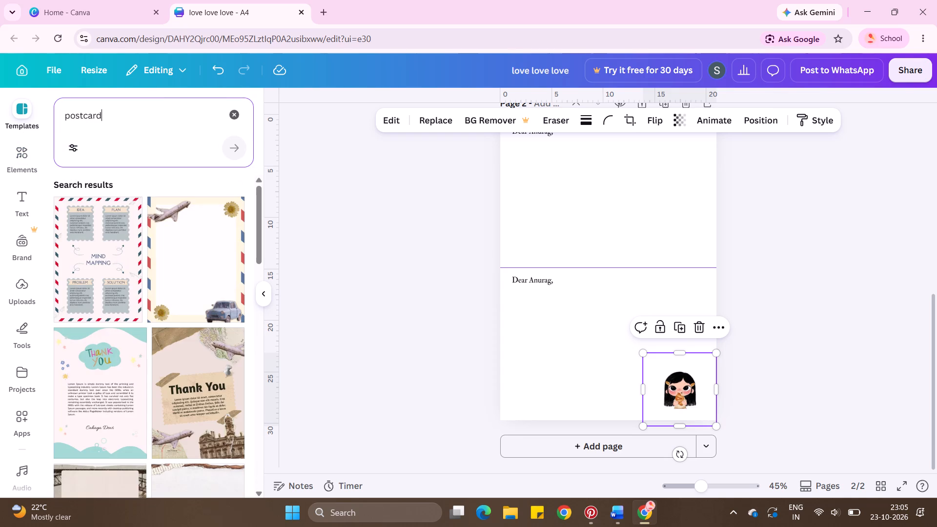
scroll(156, 378, down, 6)
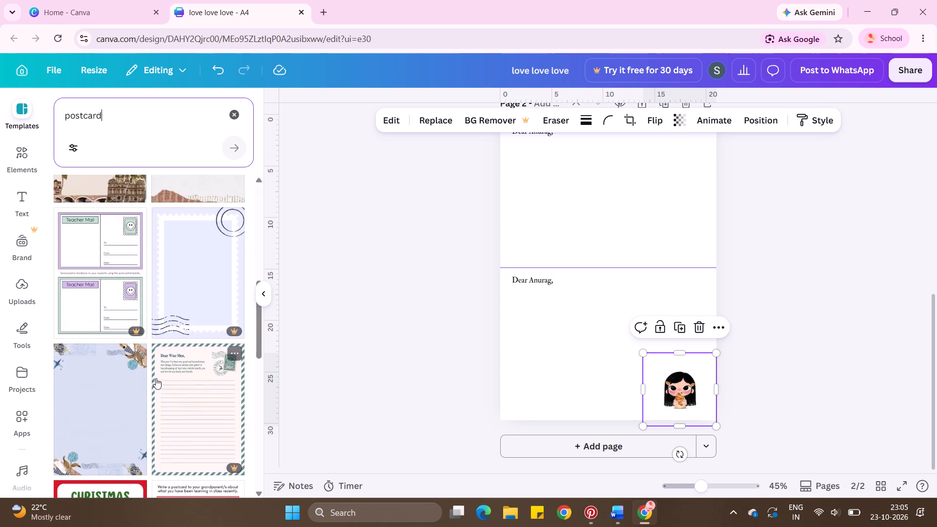
scroll(156, 378, down, 5)
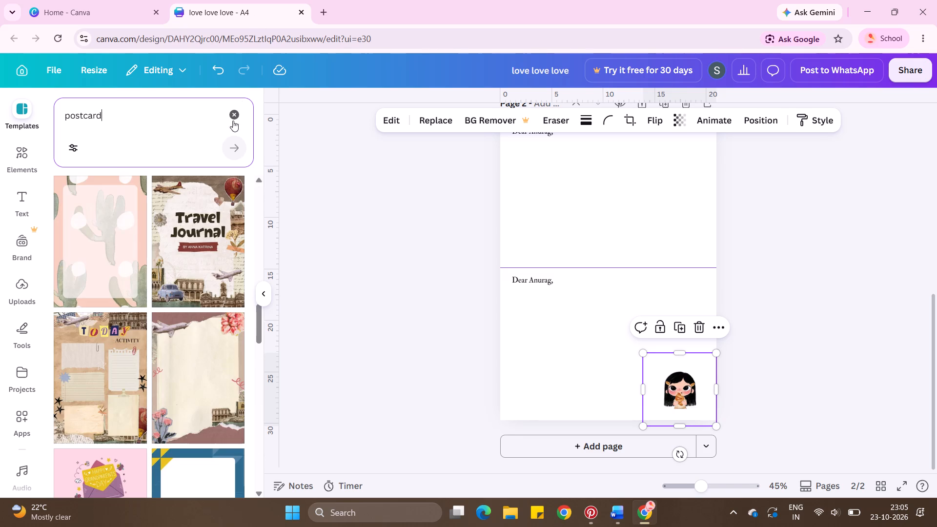
click(233, 113)
double_click(369, 211)
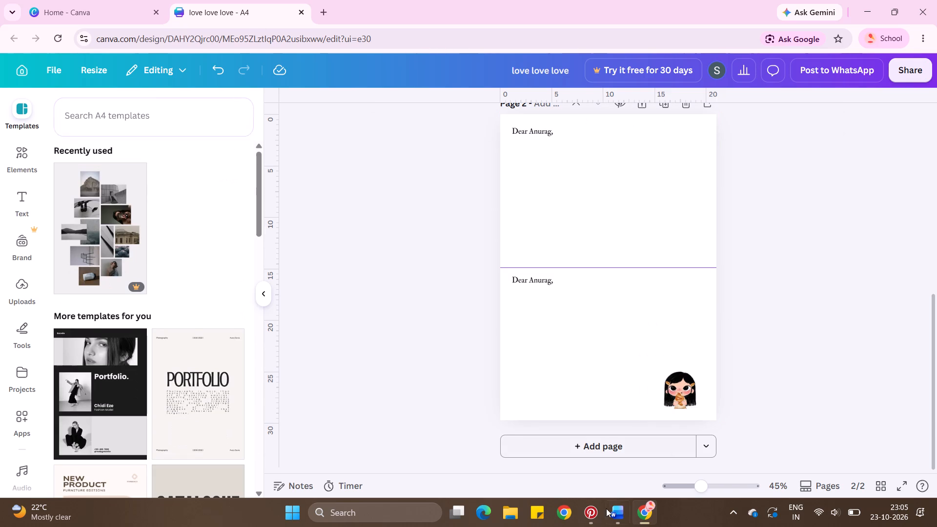
Switch to Pinterest, go back through the visited character pins to the spooky kewpies pin, and browse its related pins.
click(584, 523)
scroll(475, 403, down, 6)
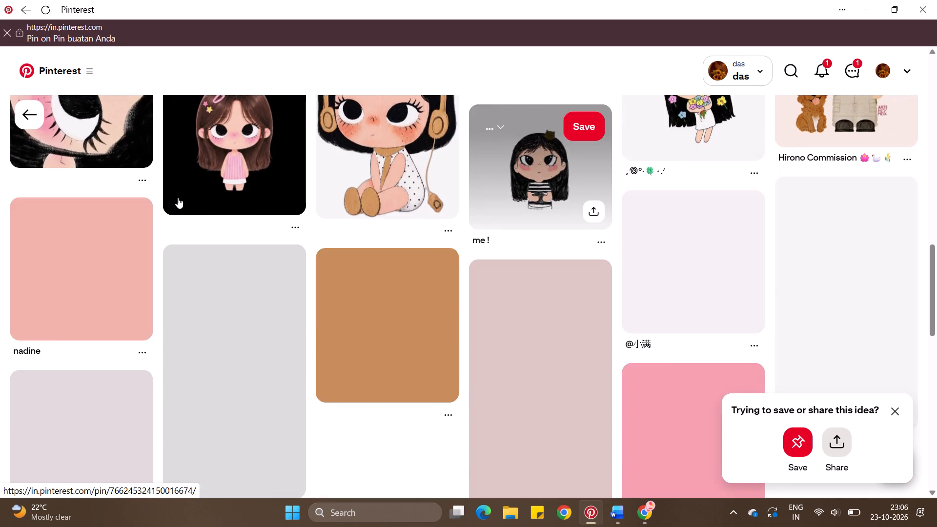
click(20, 126)
click(24, 118)
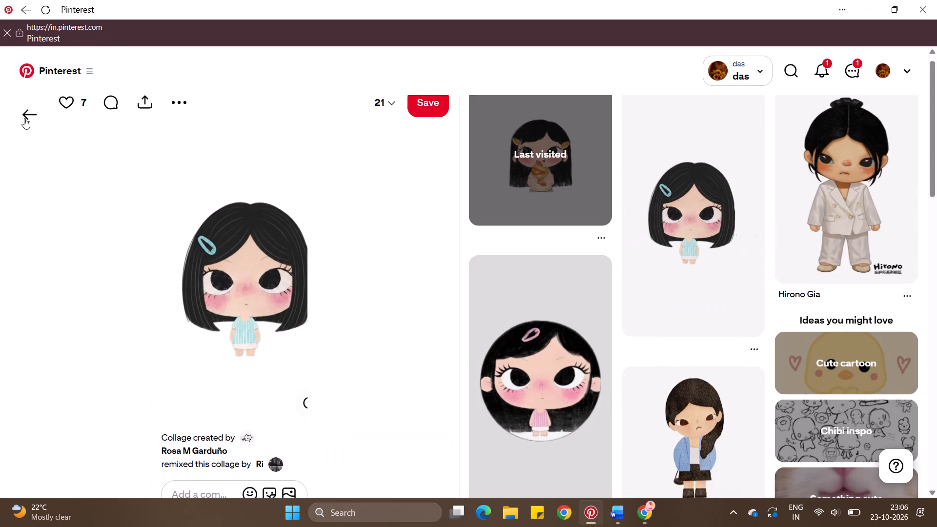
click(24, 118)
click(24, 118)
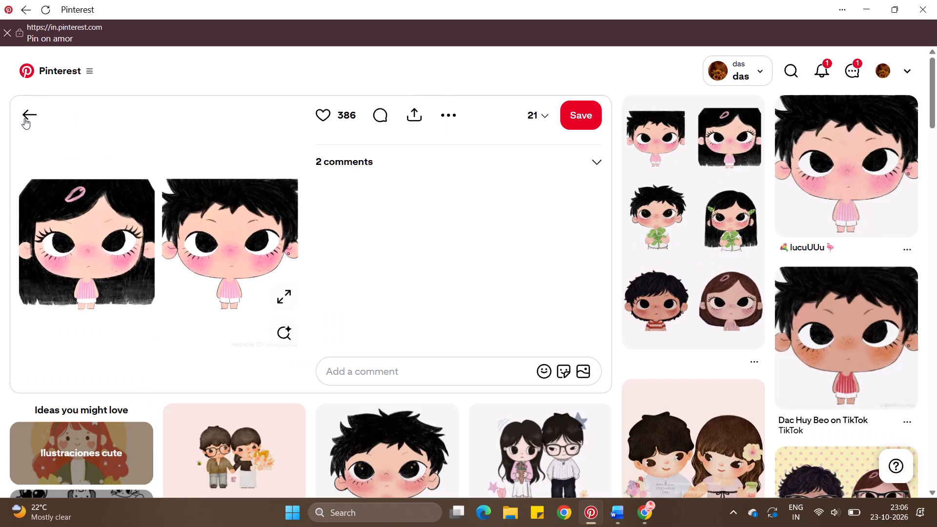
click(24, 118)
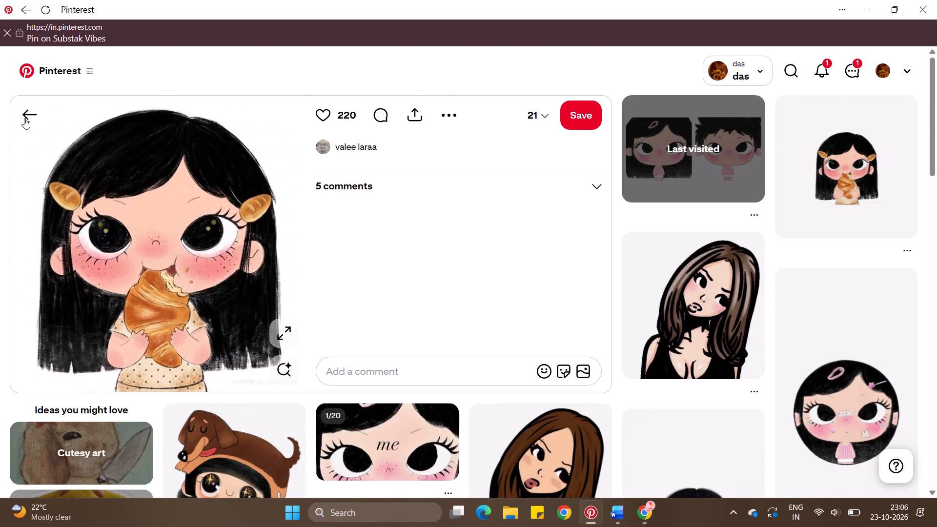
click(24, 118)
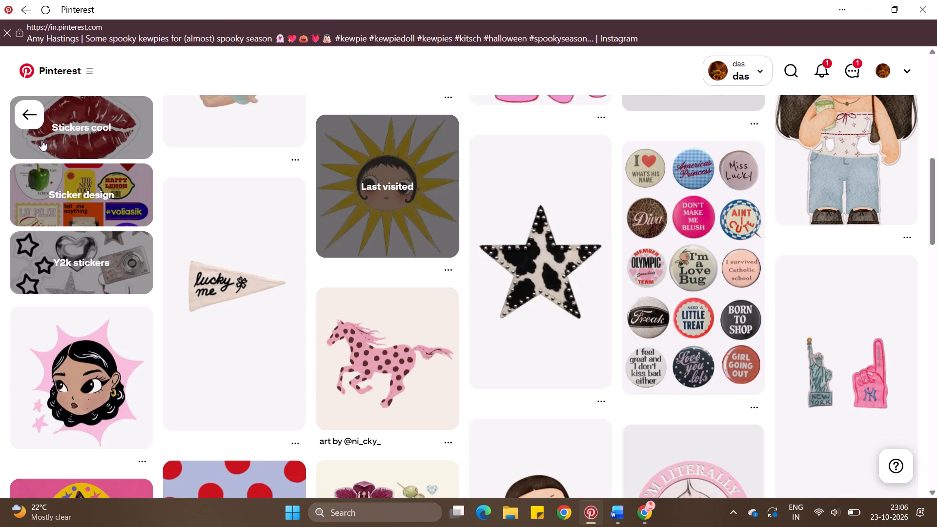
scroll(254, 311, down, 2)
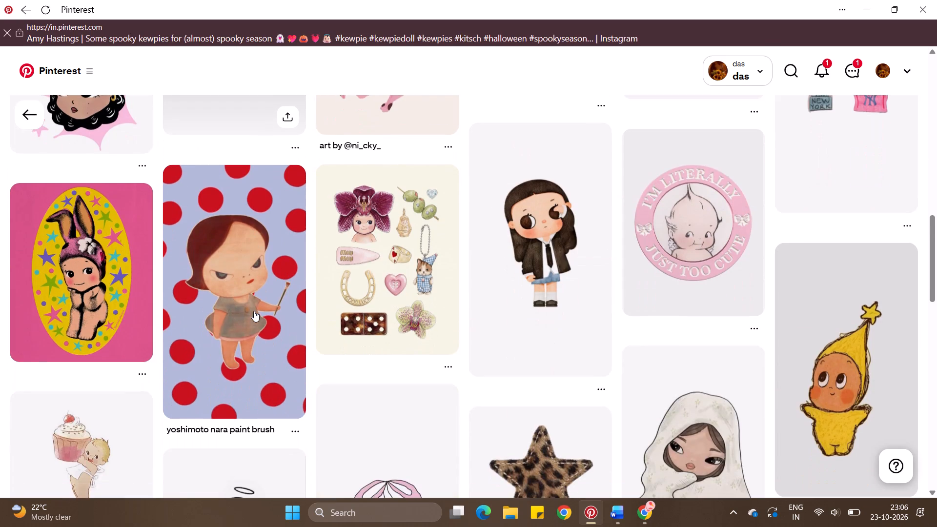
scroll(254, 311, down, 1)
Go back through the postcard collage pins to the "postcard bg" search results and browse them from the start.
click(31, 118)
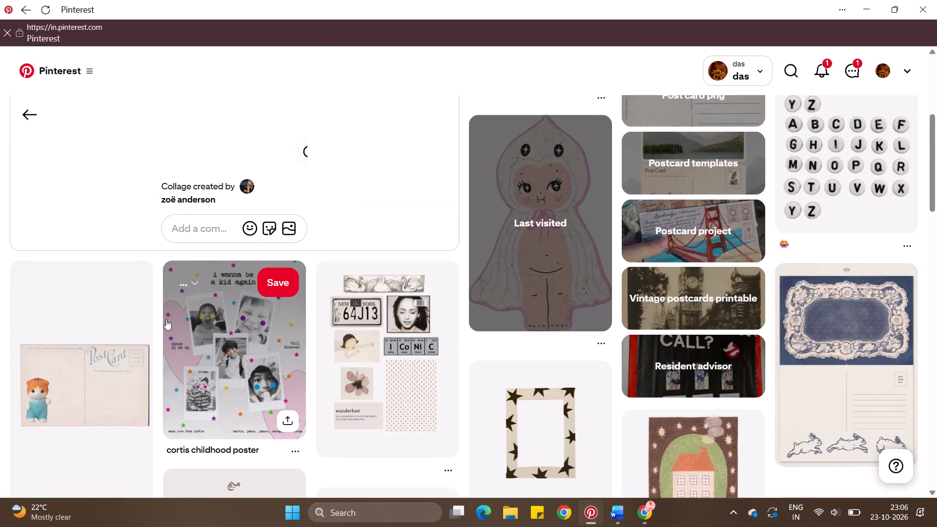
scroll(166, 319, up, 3)
click(28, 125)
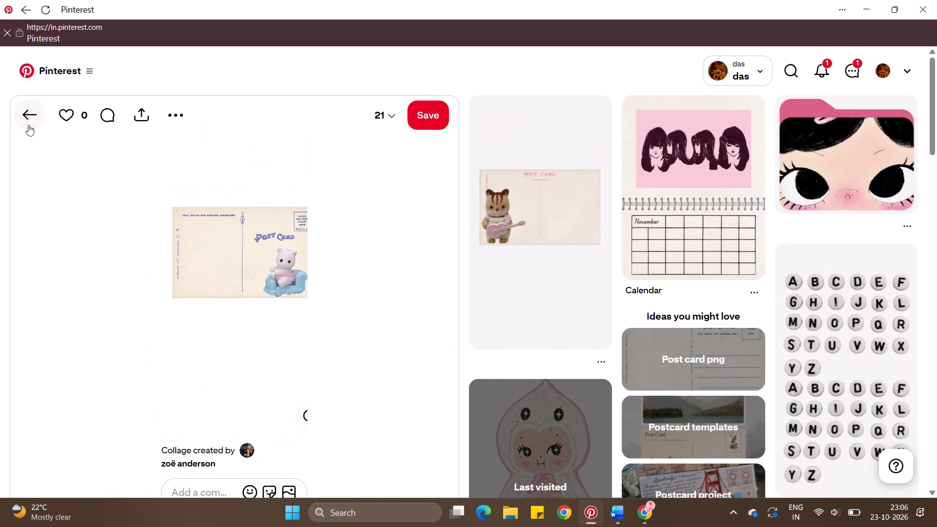
scroll(28, 282, down, 2)
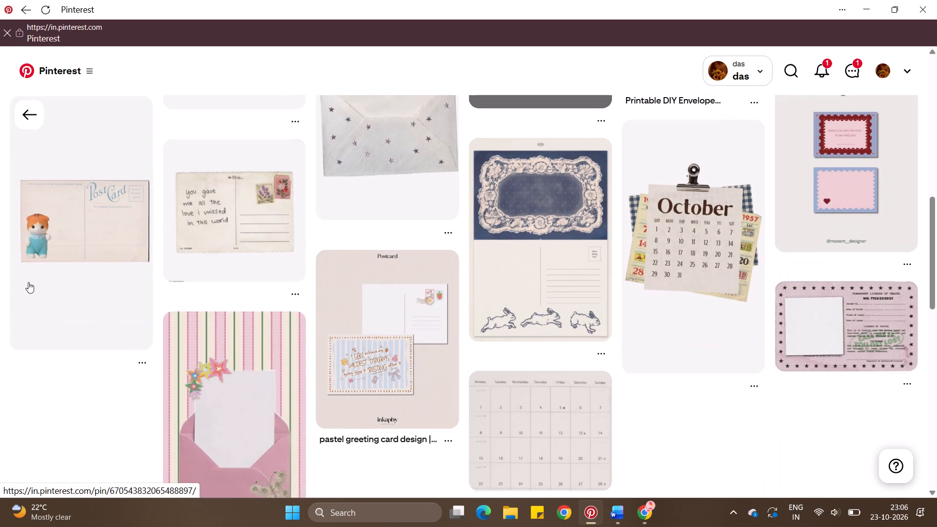
scroll(28, 282, down, 1)
click(32, 126)
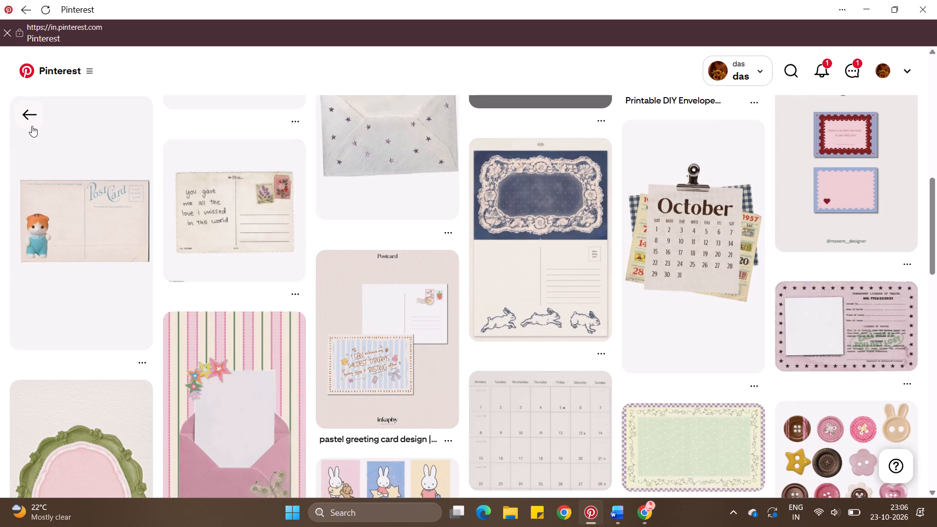
scroll(174, 214, up, 6)
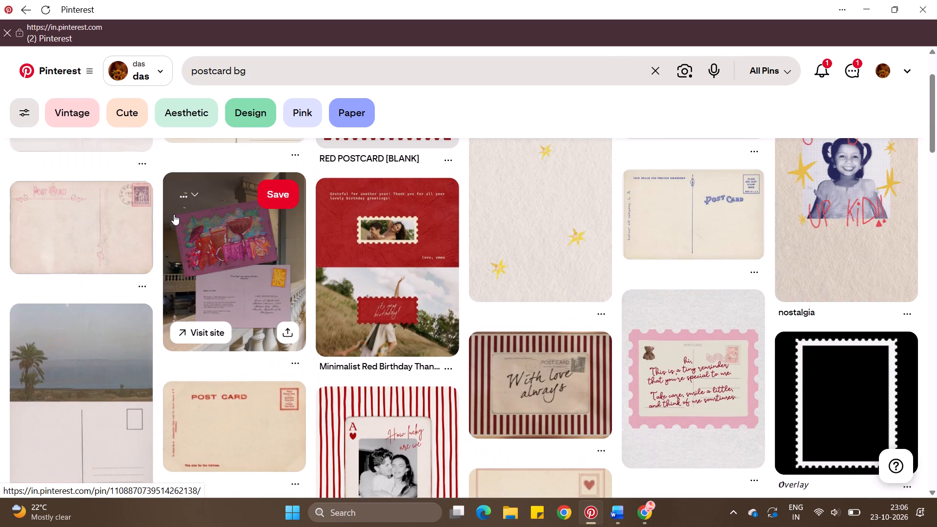
scroll(174, 214, up, 5)
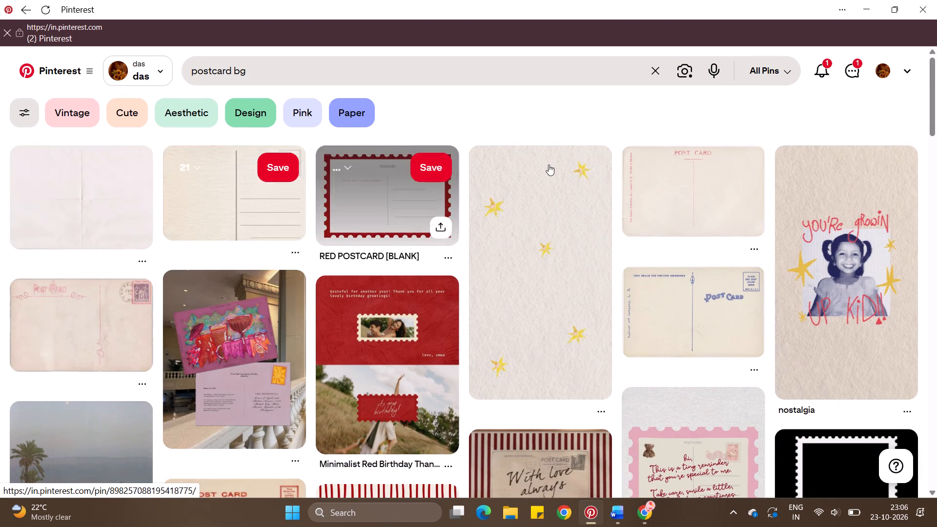
Open the blank cream postcard pin with pink "POST CARD" lettering, browse its related pins, and copy its image.
click(725, 217)
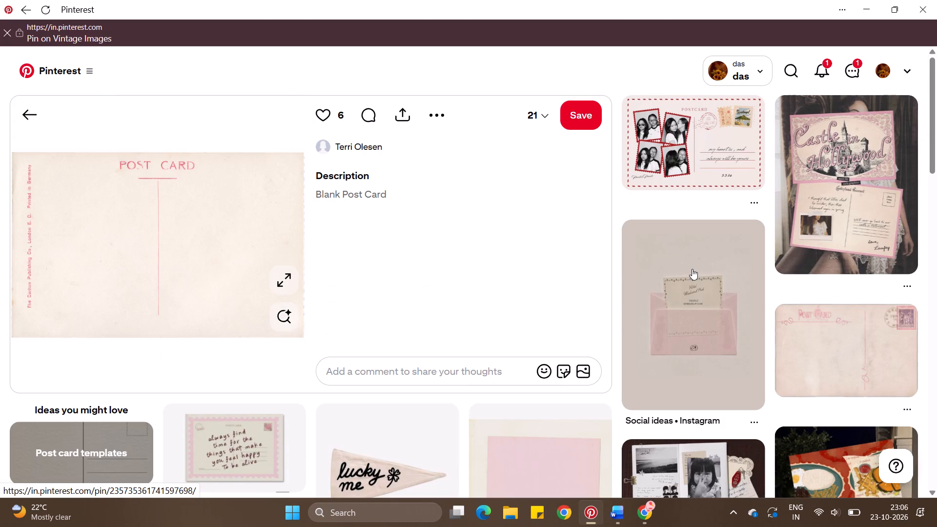
scroll(692, 269, down, 1)
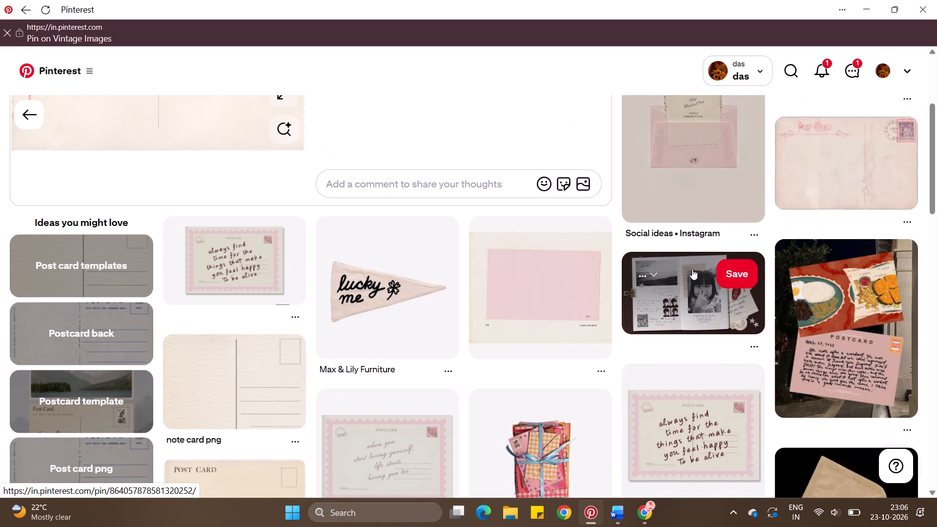
scroll(692, 269, down, 2)
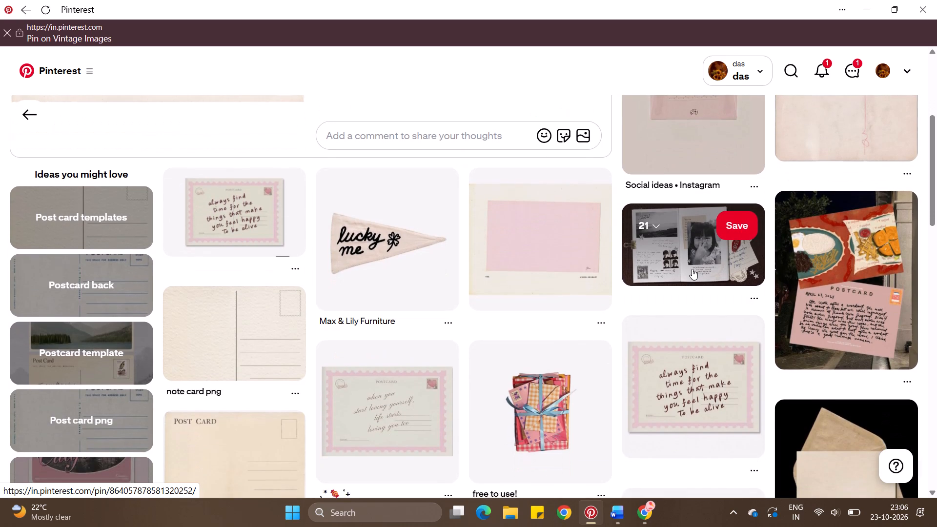
scroll(692, 269, up, 3)
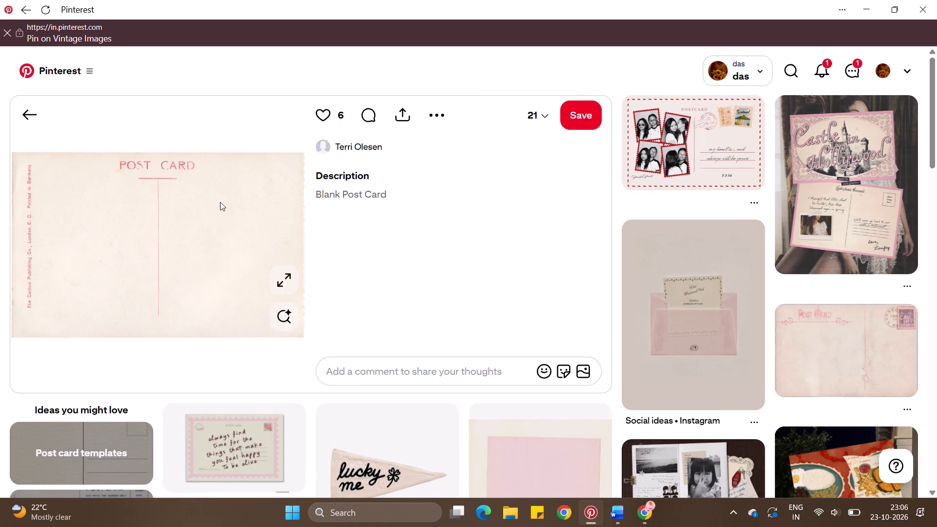
right_click(220, 202)
click(271, 263)
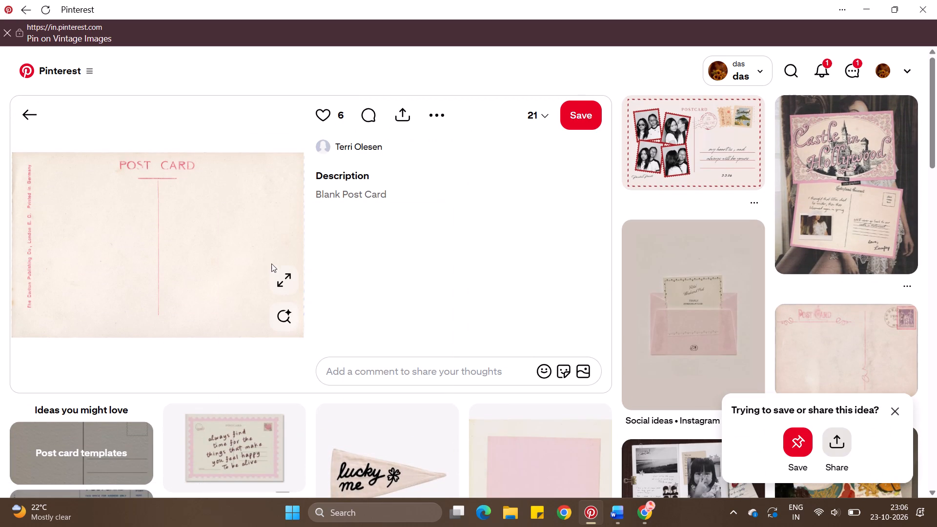
Switch to Canva, paste the blank postcard on page 2, and enlarge it to about 23 cm wide over the upper card.
click(645, 510)
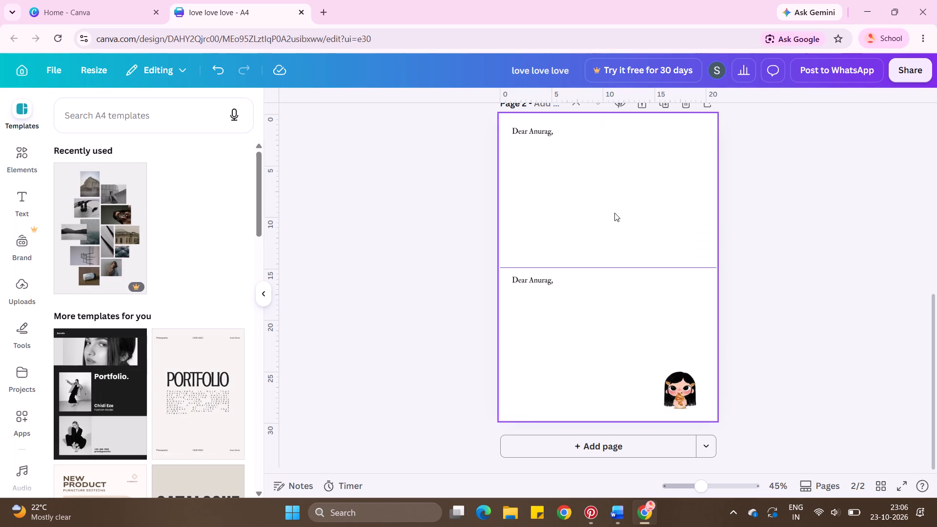
click(614, 213)
key(ctrl+v)
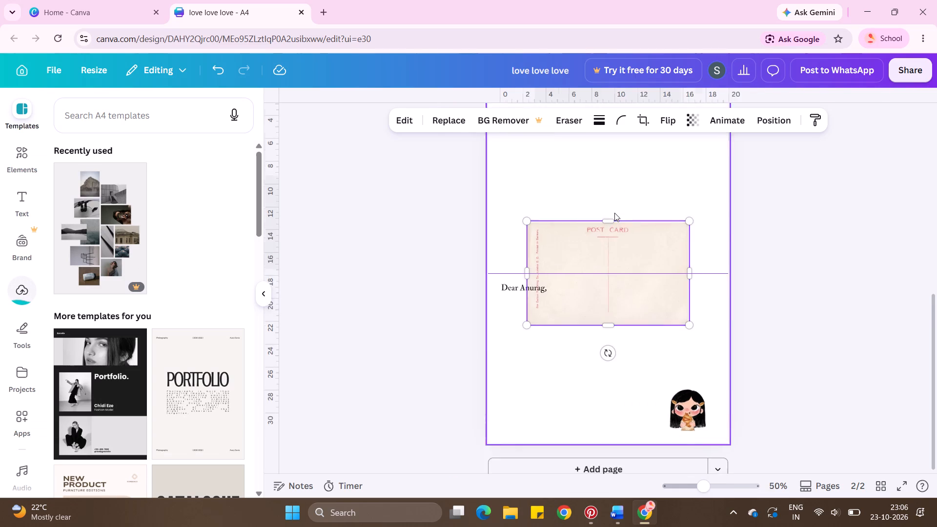
scroll(614, 213, up, 1)
drag(607, 374, 548, 199)
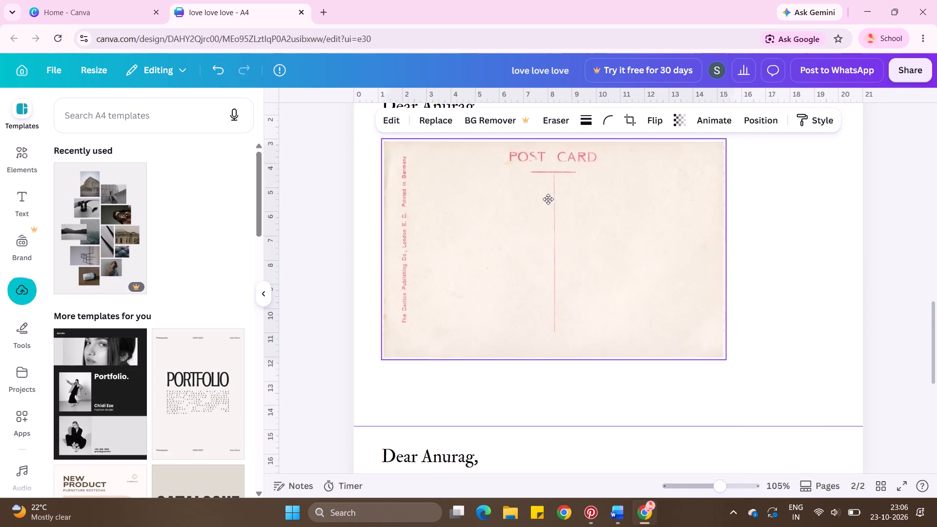
drag(548, 199, 525, 267)
scroll(525, 267, up, 1)
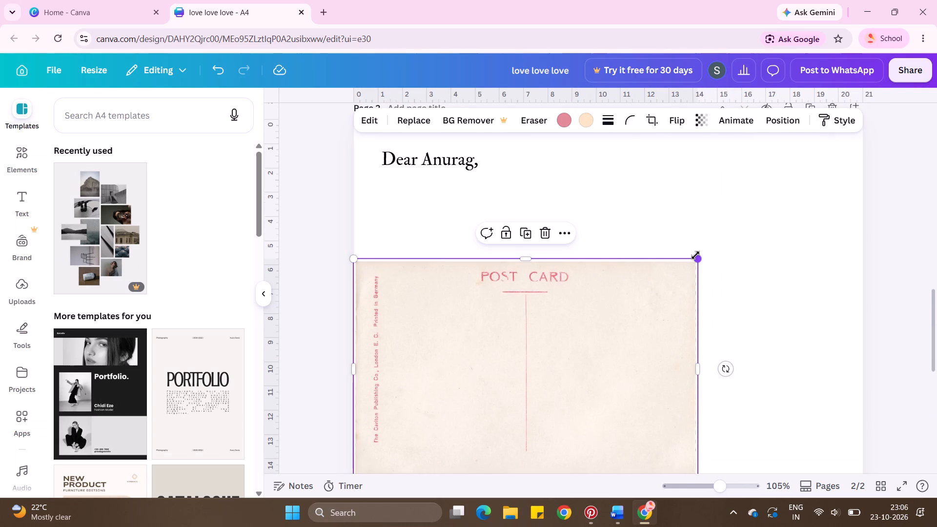
drag(695, 255, 882, 84)
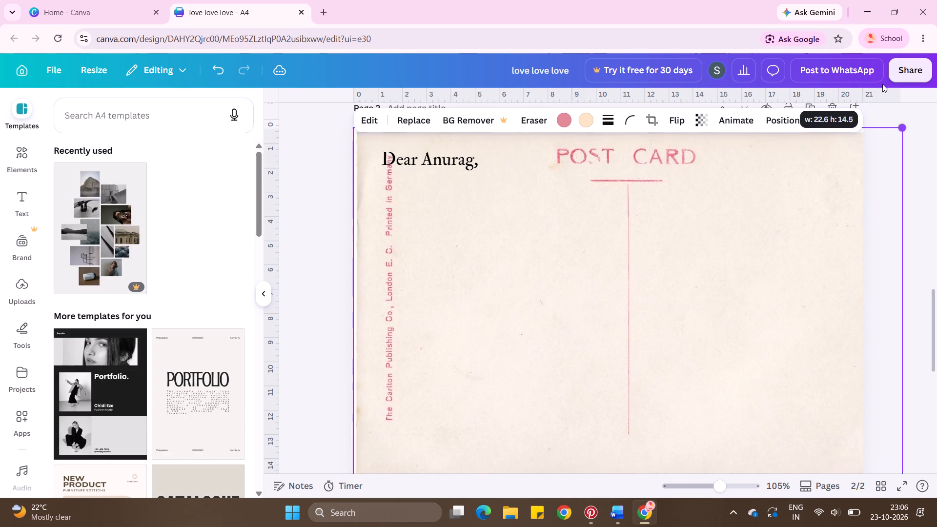
drag(882, 84, 883, 84)
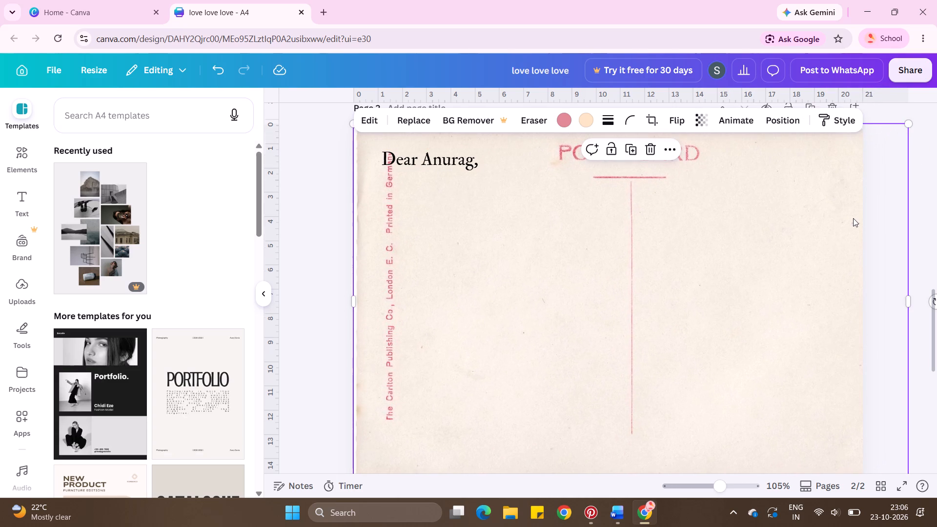
drag(836, 151, 842, 143)
drag(779, 212, 771, 209)
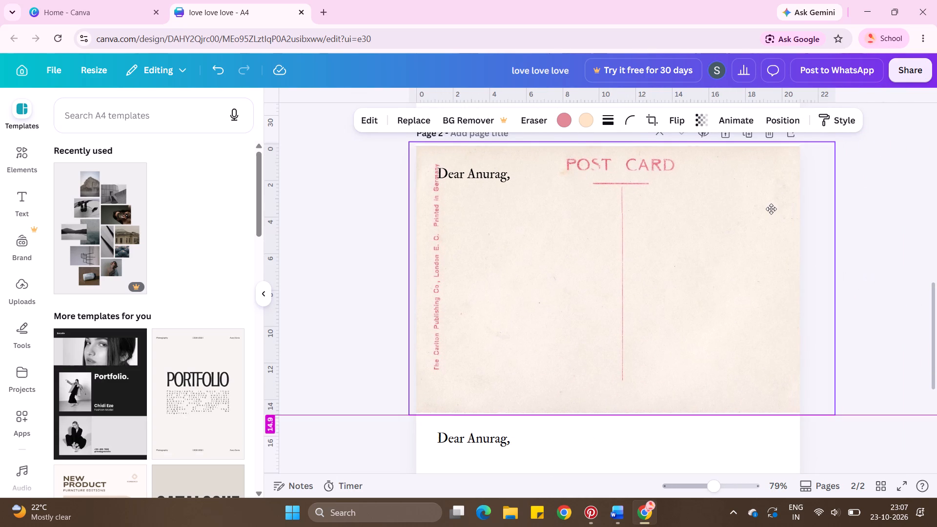
drag(771, 209, 767, 211)
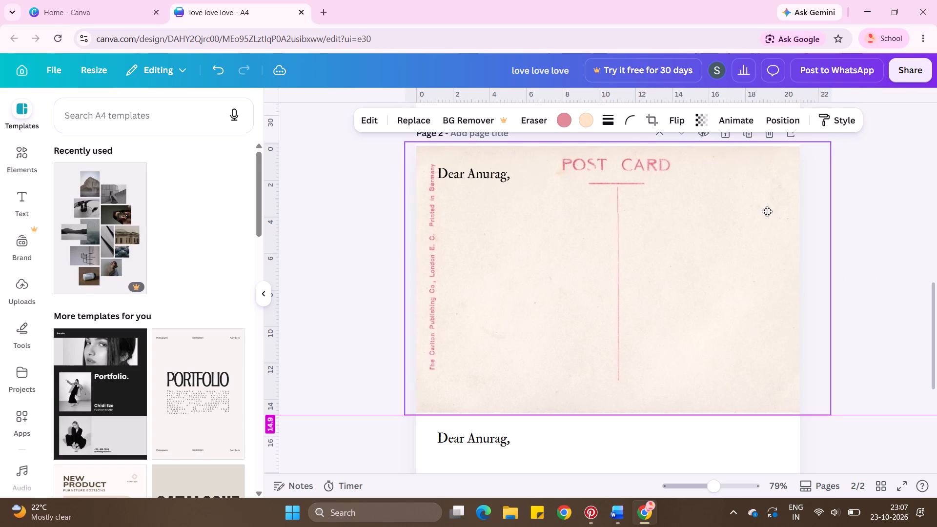
drag(767, 211, 757, 211)
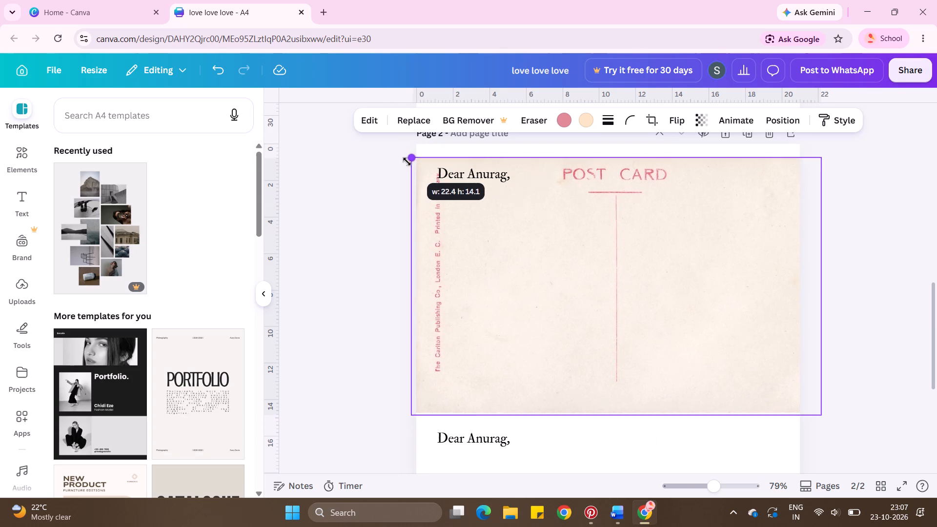
scroll(407, 162, left, 1)
drag(407, 162, 404, 161)
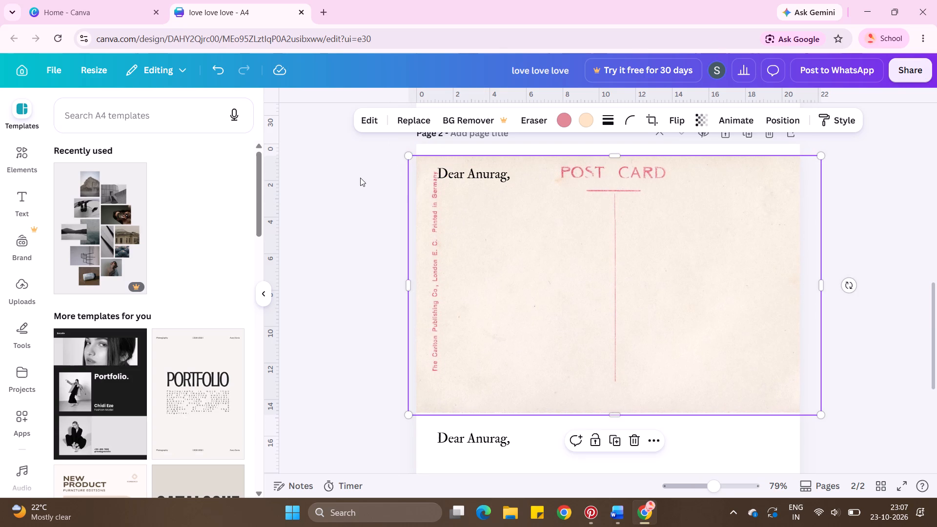
double_click(360, 178)
click(777, 352)
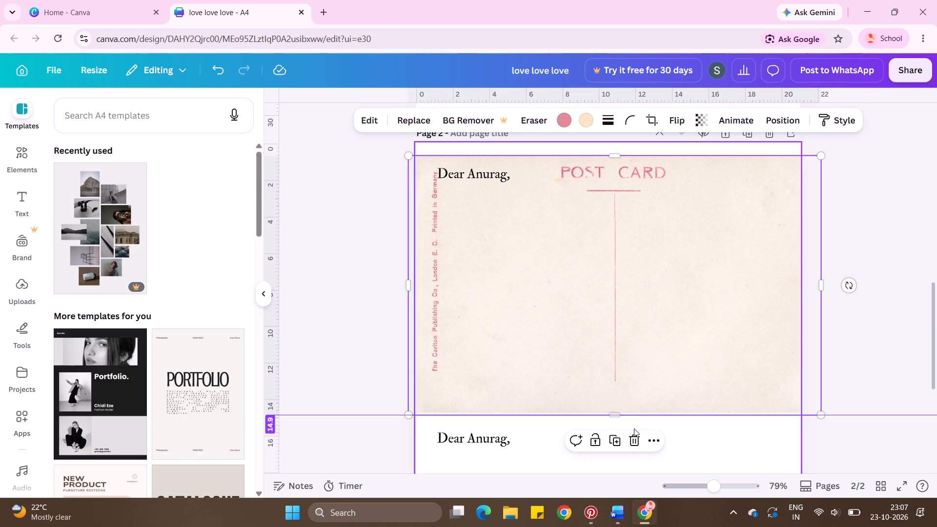
Trim the postcard's bottom edge slightly and shrink it to about 13 cm high, leaving a thin white margin at each side of the page.
drag(620, 410, 625, 409)
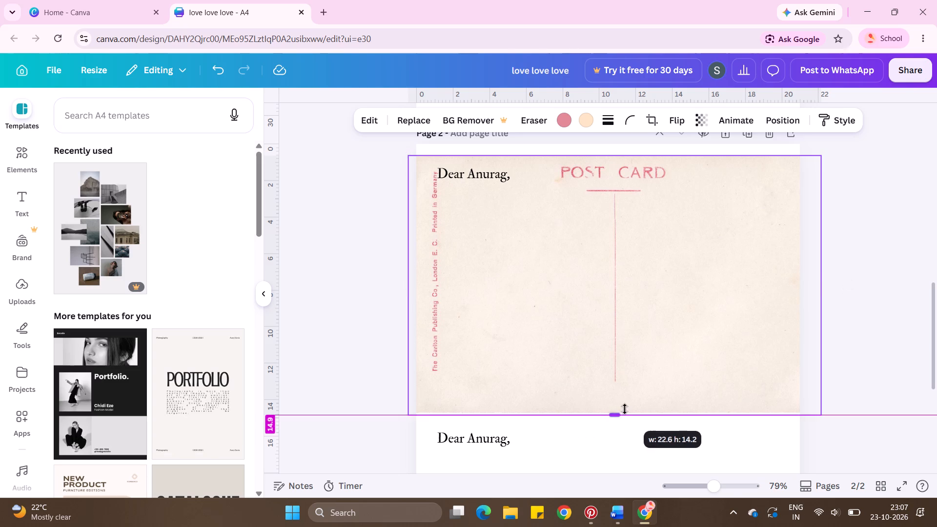
drag(625, 409, 629, 406)
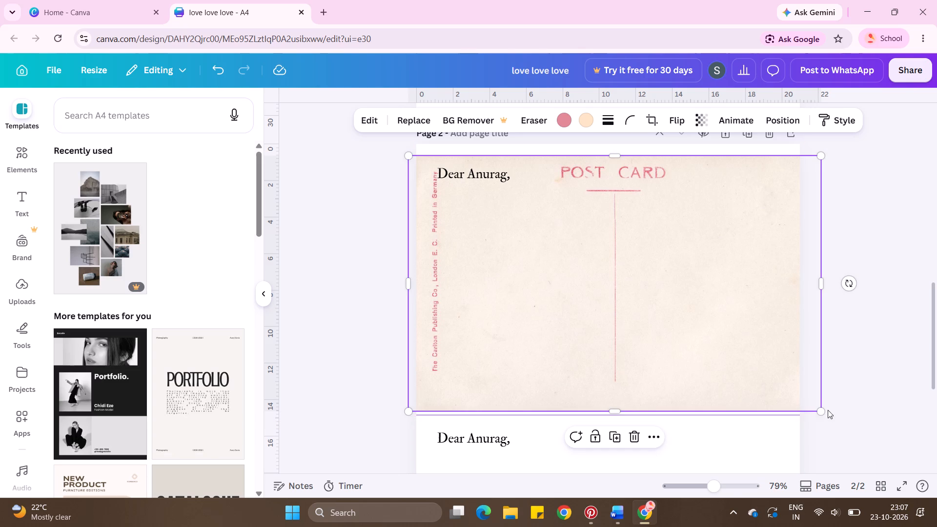
drag(824, 407, 797, 398)
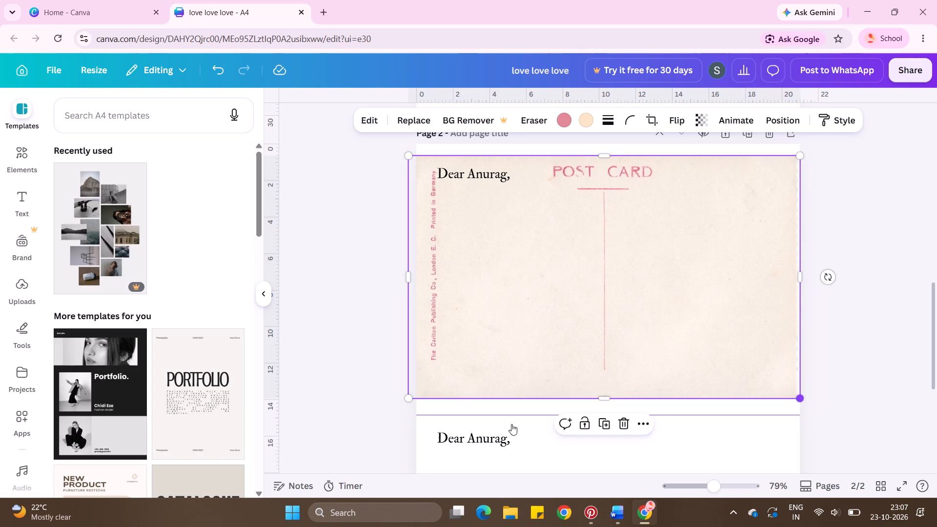
drag(406, 400, 419, 397)
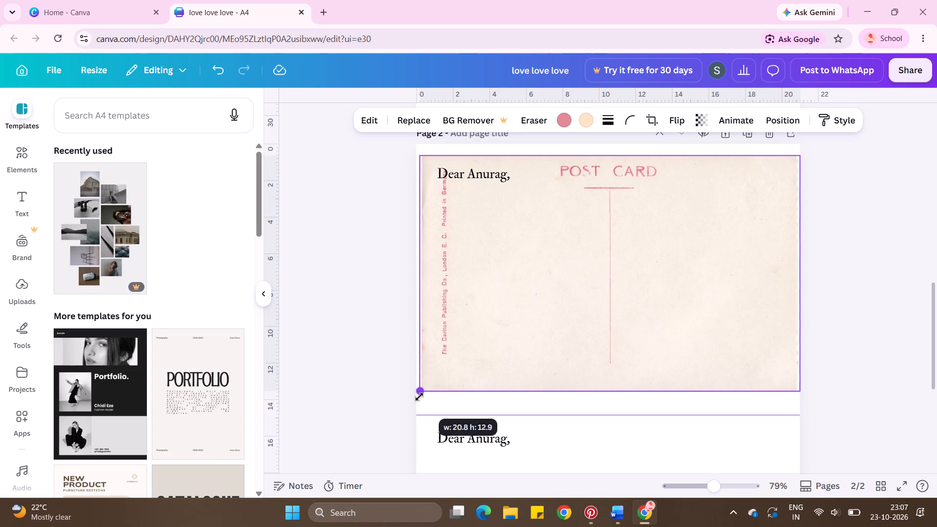
drag(419, 397, 414, 396)
click(414, 305)
drag(414, 305, 418, 312)
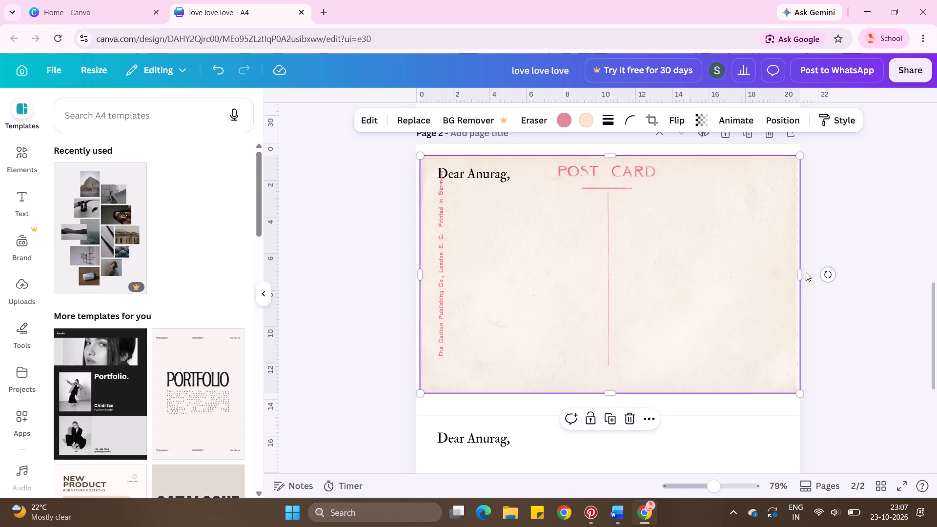
drag(802, 270, 800, 274)
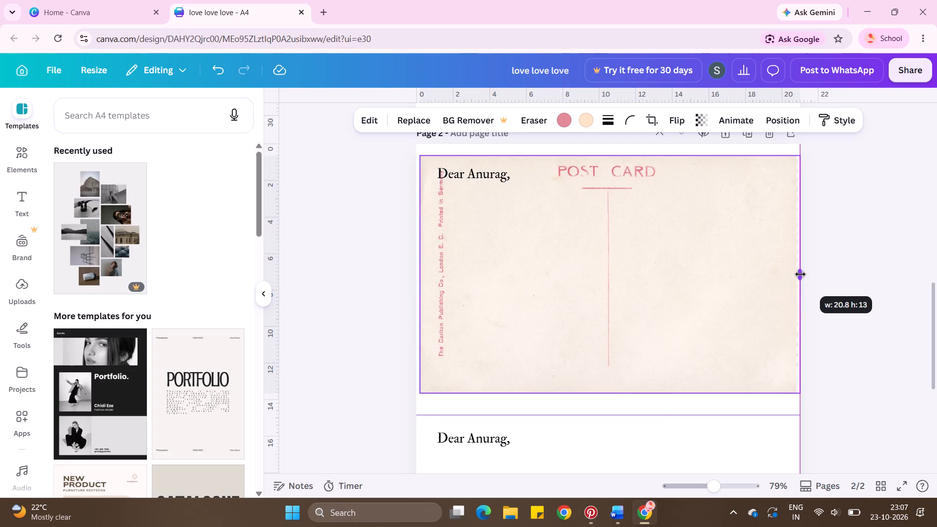
drag(800, 274, 798, 274)
double_click(840, 304)
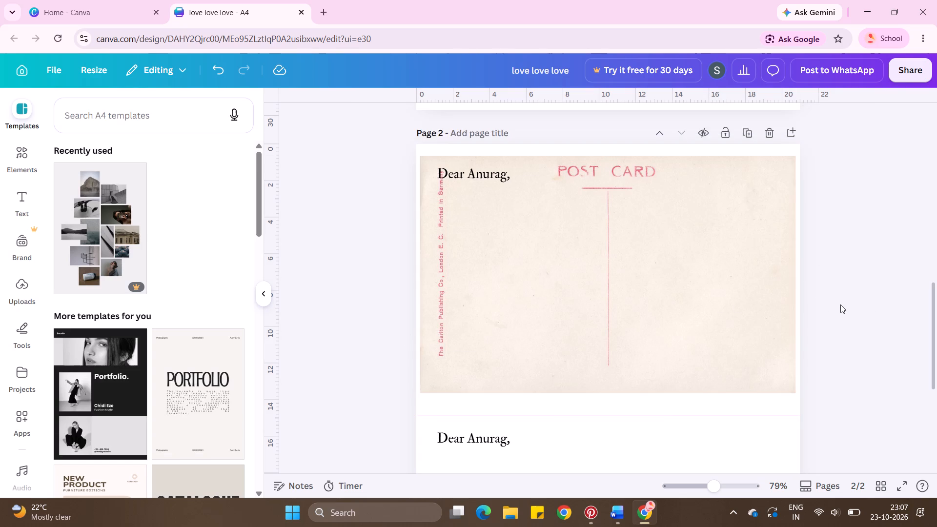
Move the upper card's greeting clear of the postcard's vertical side lettering and set its font size to 17.
scroll(840, 304, down, 1)
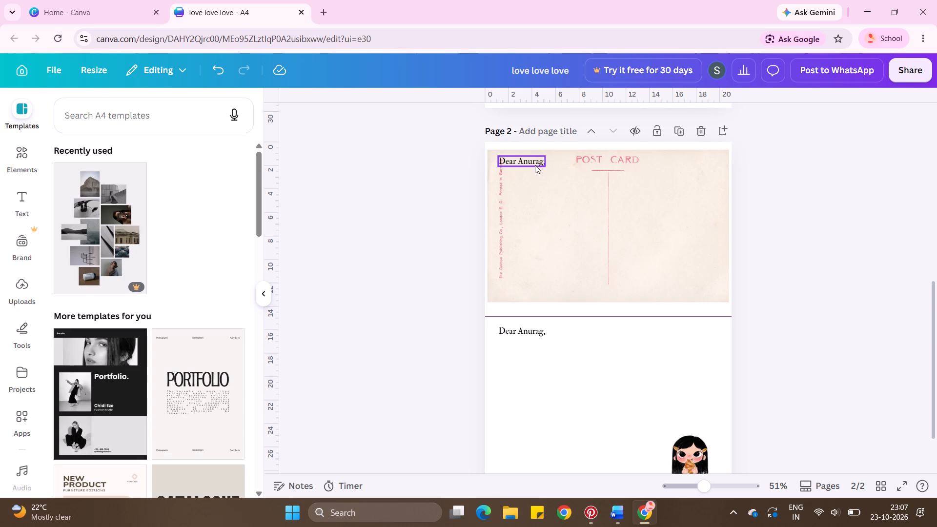
drag(535, 164, 552, 185)
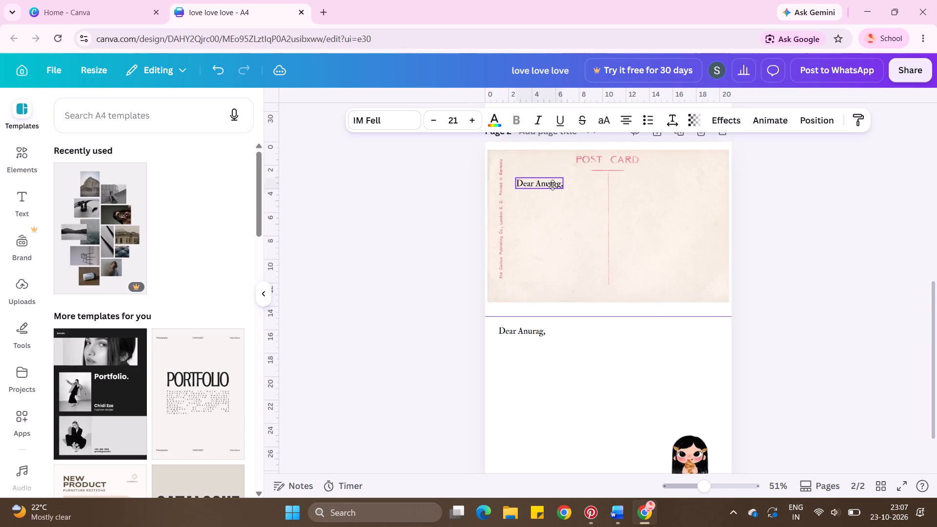
drag(552, 185, 549, 178)
click(456, 126)
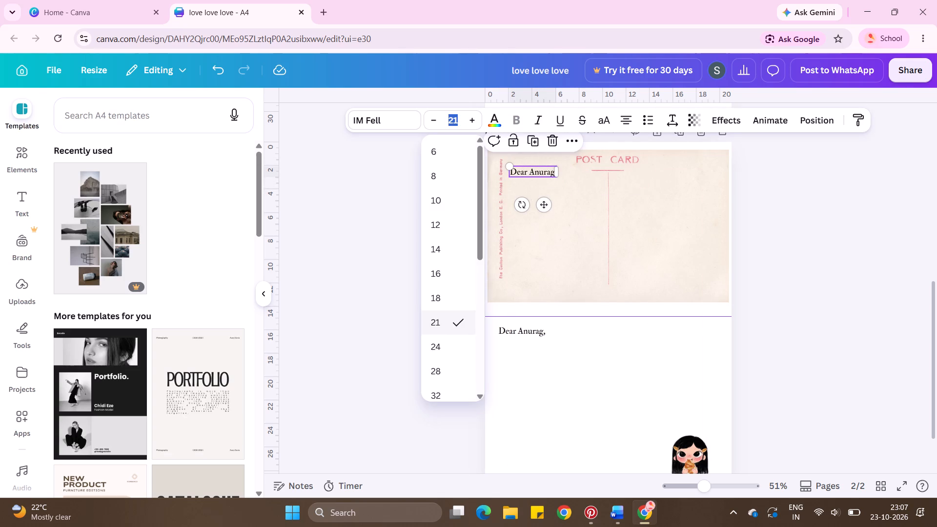
text(17)
key(Return)
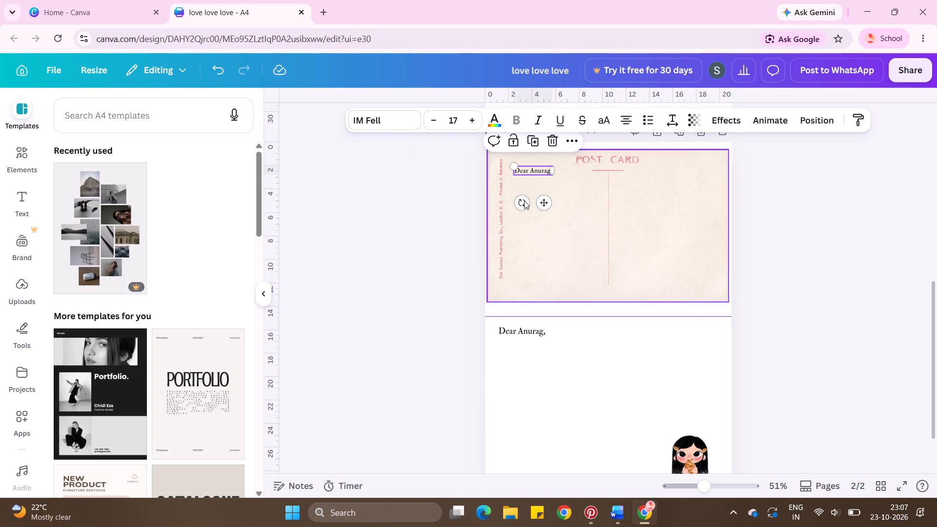
click(415, 217)
Duplicate the postcard onto the lower card, aligned with the upper one, and send it behind the greeting and character picture.
click(594, 246)
key(ctrl+c)
key(ctrl+v)
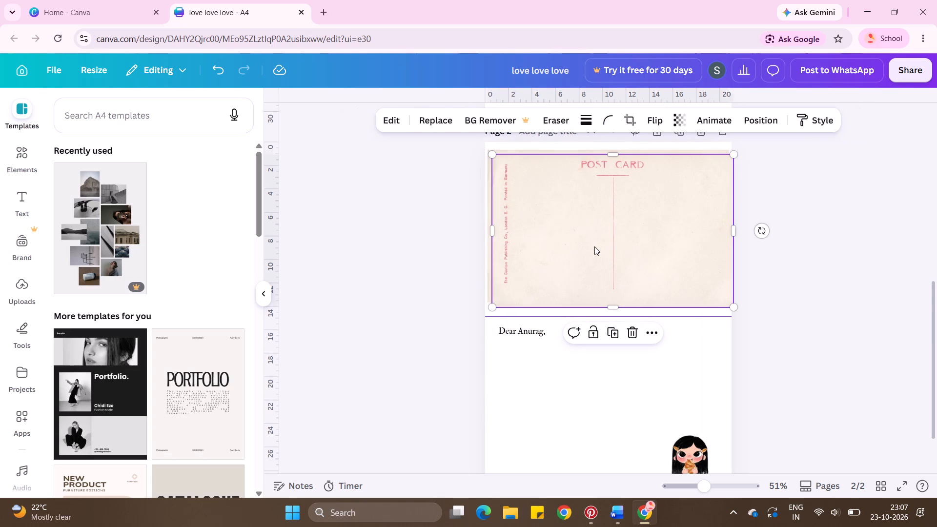
drag(594, 246, 589, 415)
key(ctrl+alt+bracketleft)
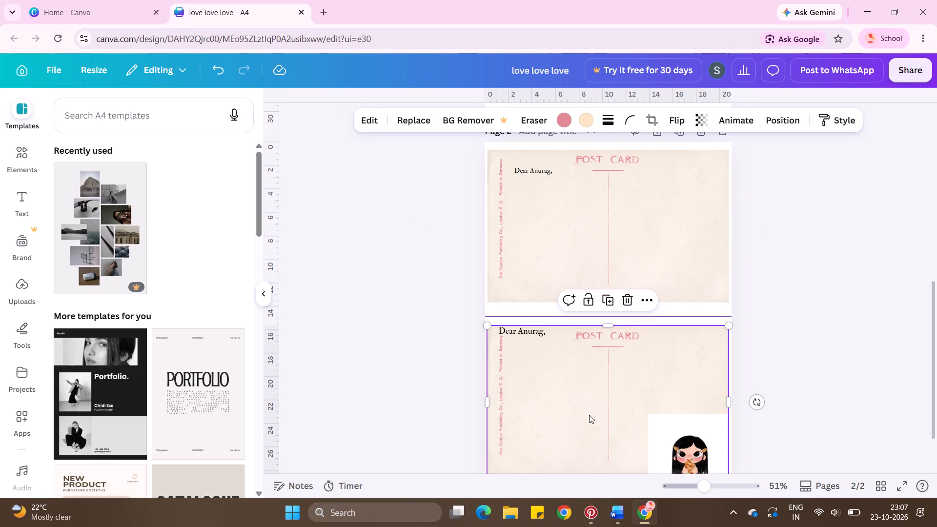
click(663, 425)
Move the black-haired girl picture up so it sits flush in the lower postcard's bottom-right corner.
scroll(663, 425, down, 1)
double_click(779, 373)
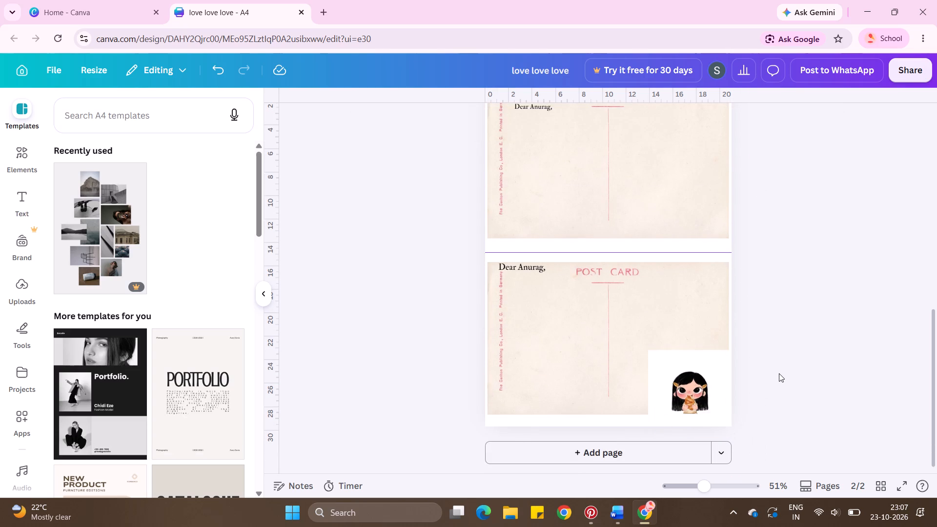
drag(688, 397, 682, 376)
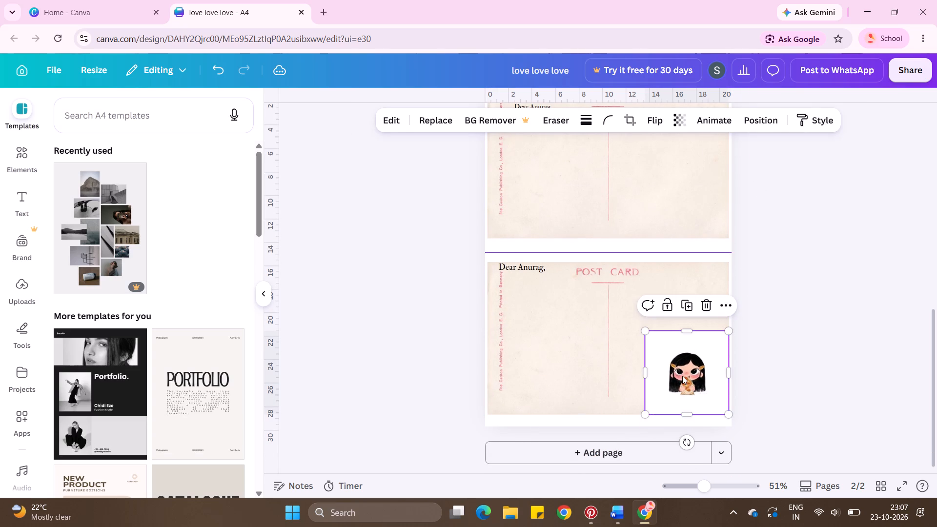
double_click(765, 376)
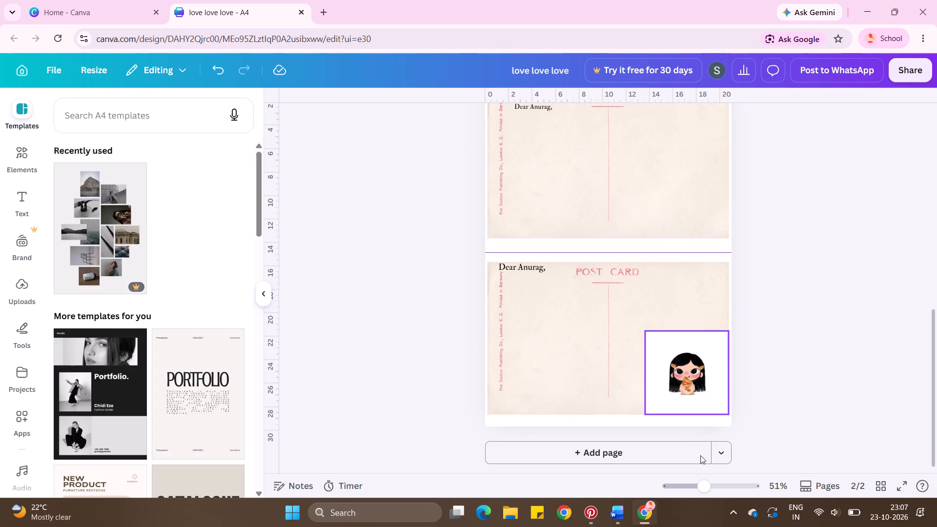
Switch to Pinterest, search for "fun stickers", and browse the sticker designs.
click(591, 509)
scroll(593, 327, down, 2)
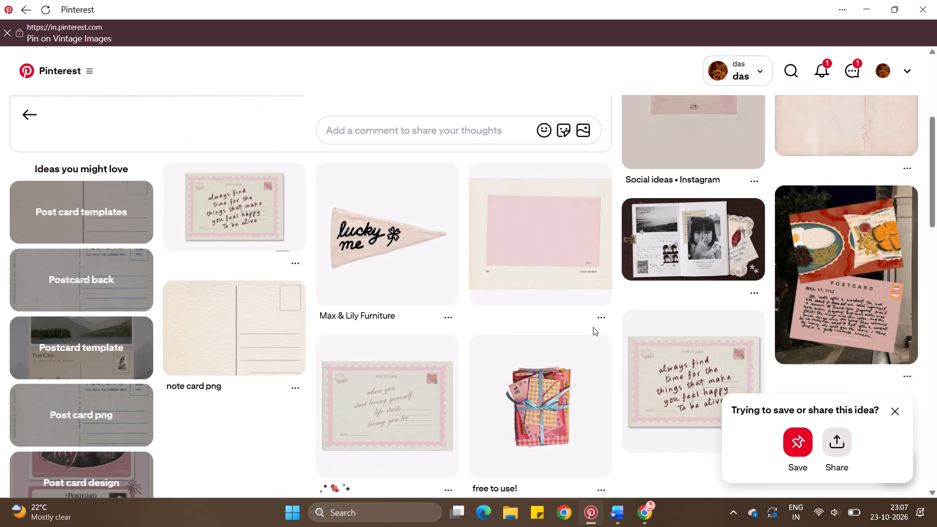
scroll(593, 327, down, 1)
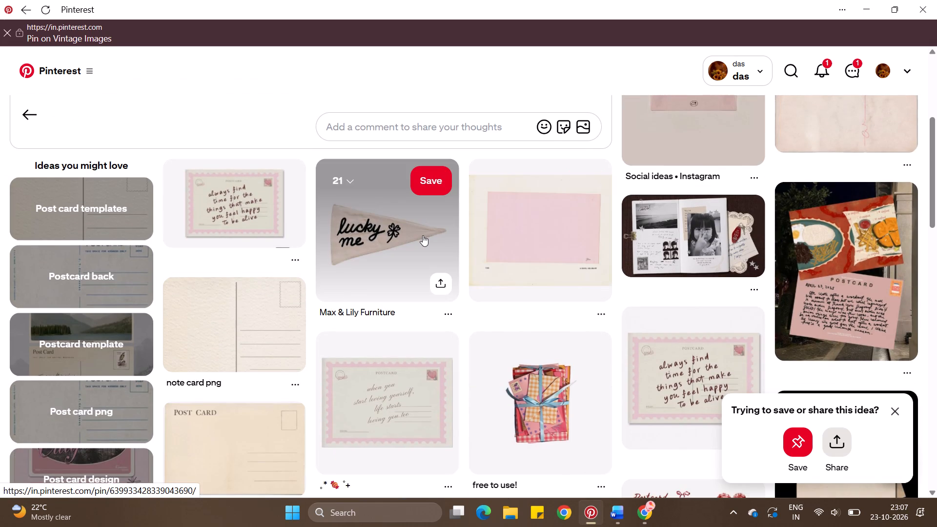
scroll(427, 195, down, 2)
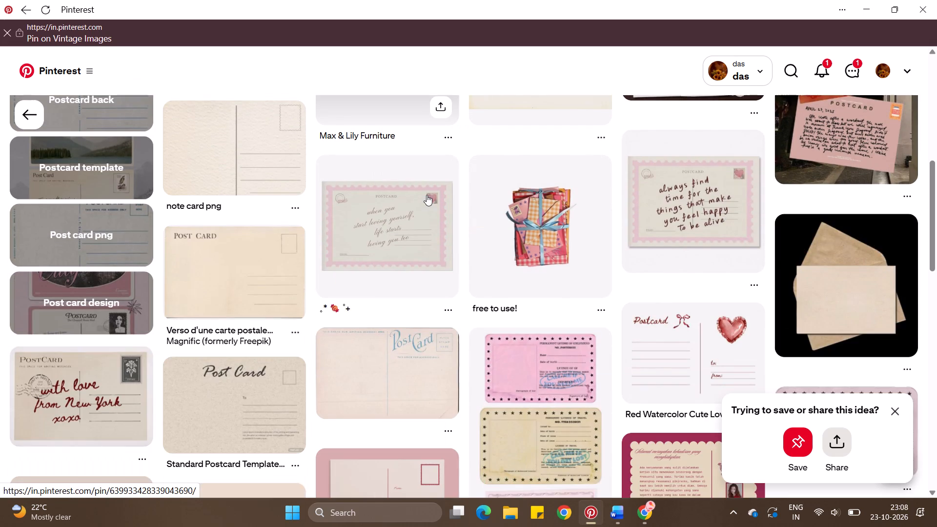
scroll(427, 195, up, 7)
click(785, 75)
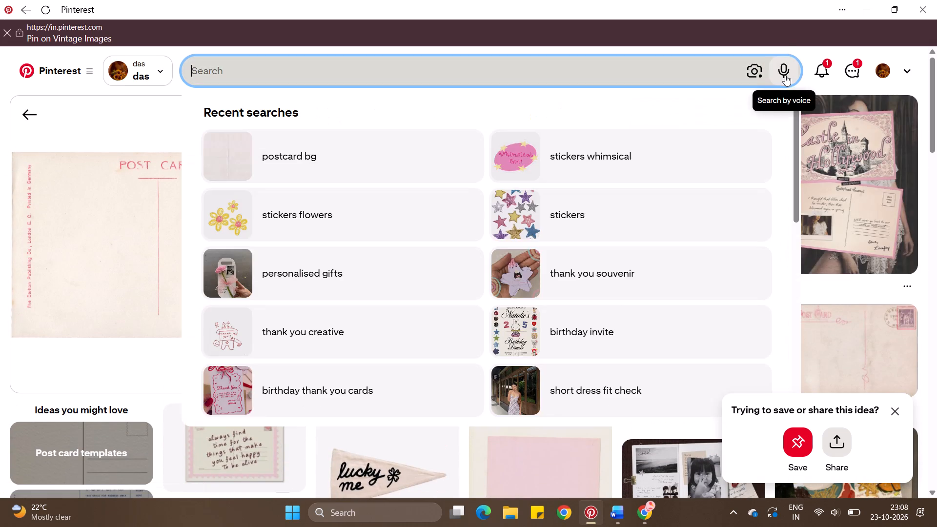
text(fun stickers)
key(space)
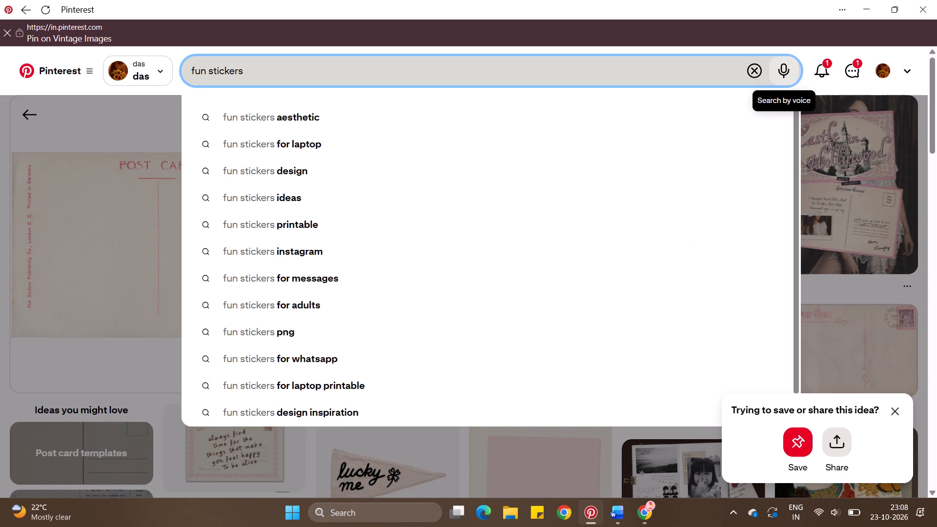
key(Return)
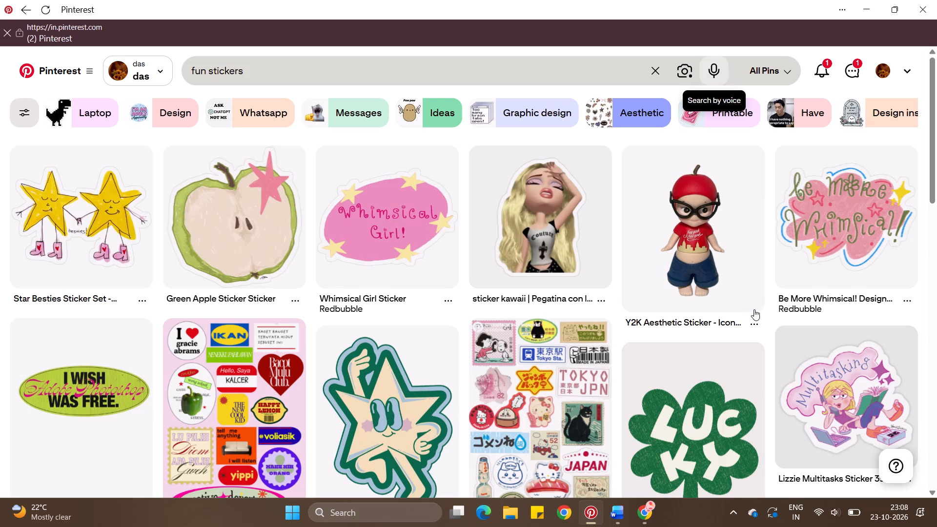
scroll(754, 309, down, 3)
scroll(754, 309, up, 2)
scroll(754, 309, down, 2)
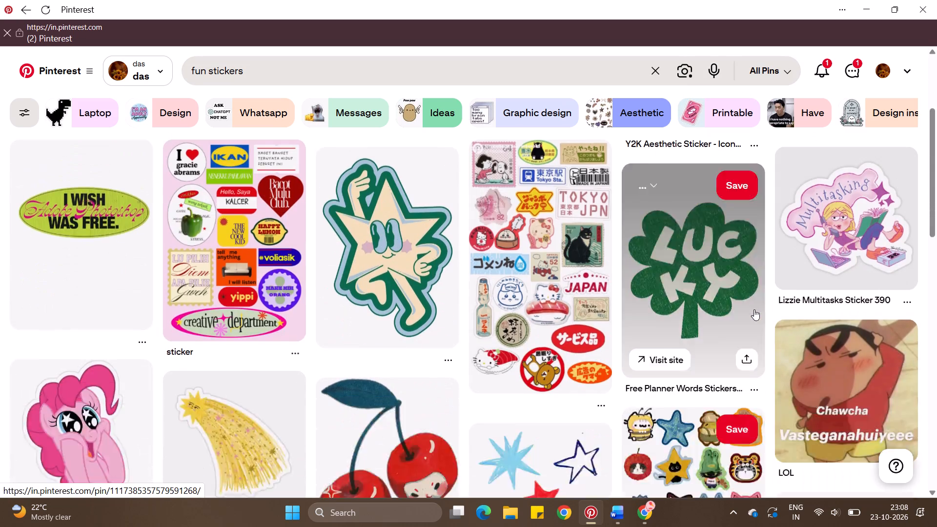
scroll(754, 309, down, 1)
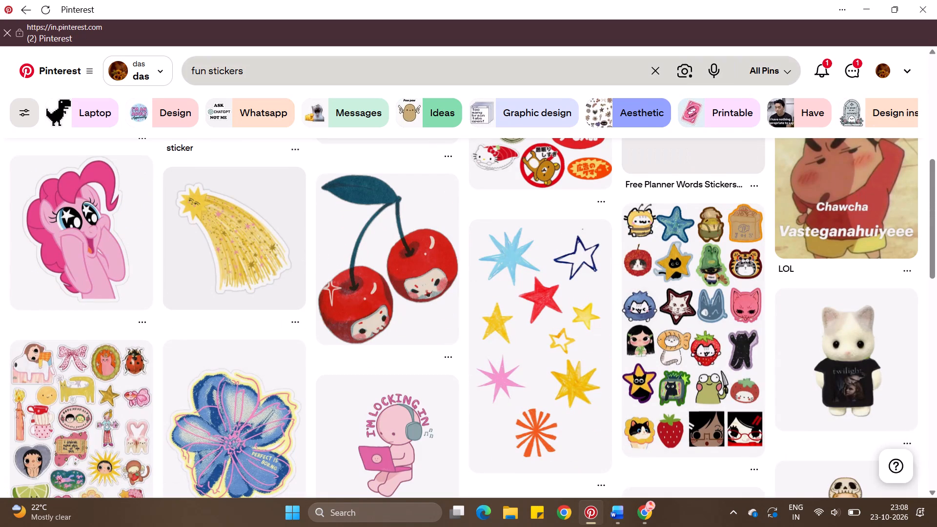
Search for "brat stickers png", open the green star pin lettered "brat", and copy its image.
drag(251, 74, 174, 75)
text(brat sti)
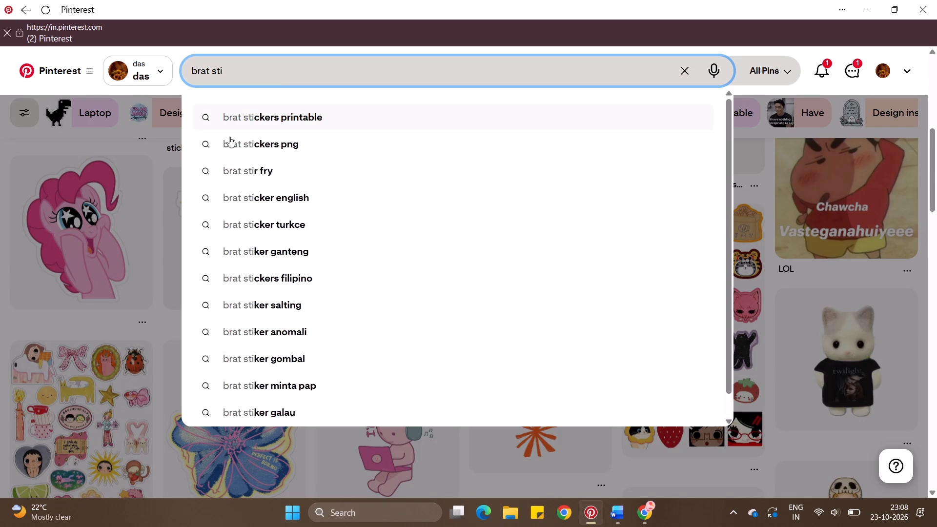
click(233, 142)
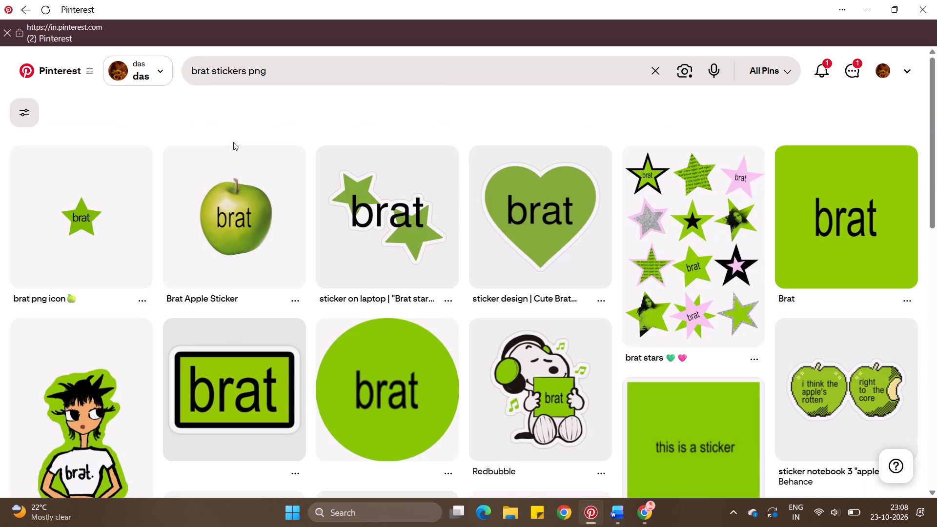
click(115, 213)
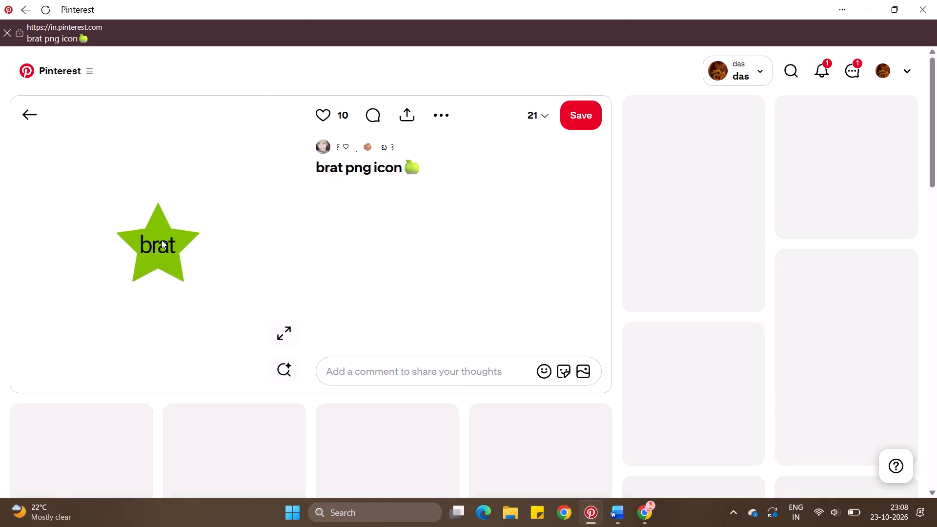
right_click(161, 240)
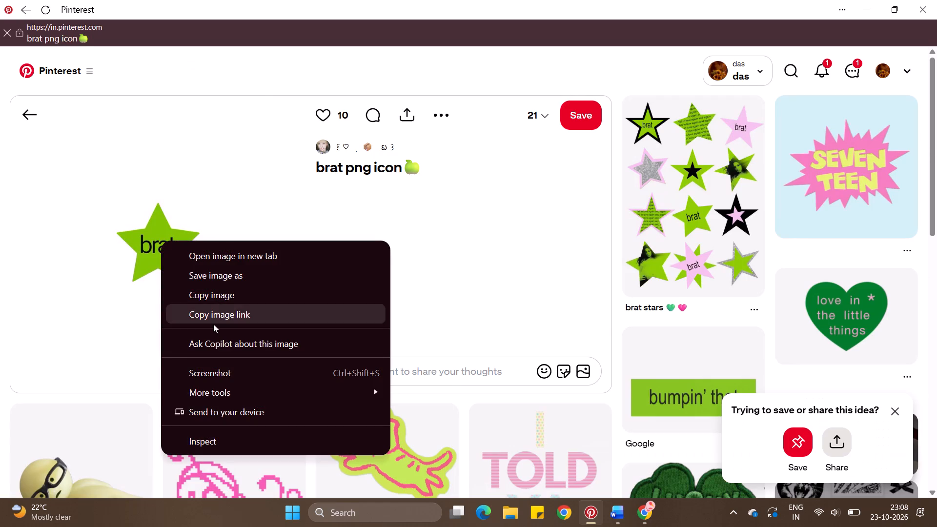
click(209, 292)
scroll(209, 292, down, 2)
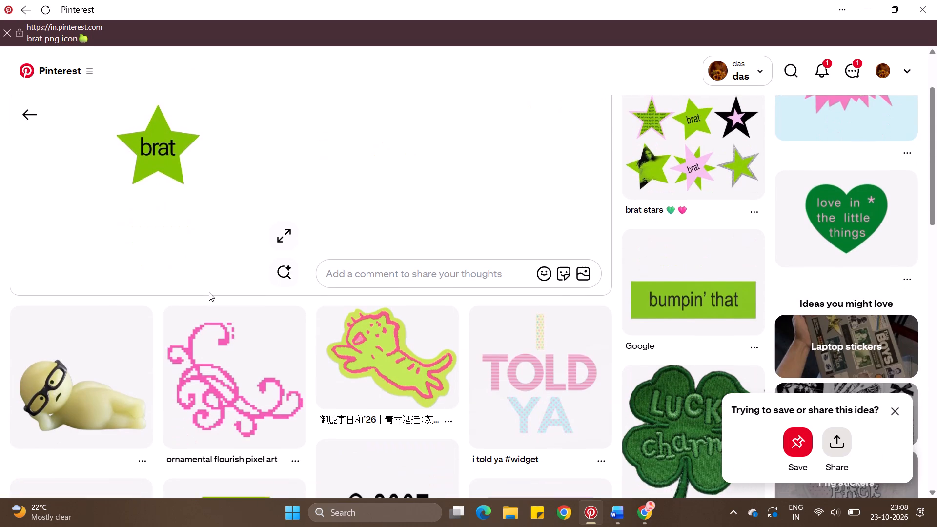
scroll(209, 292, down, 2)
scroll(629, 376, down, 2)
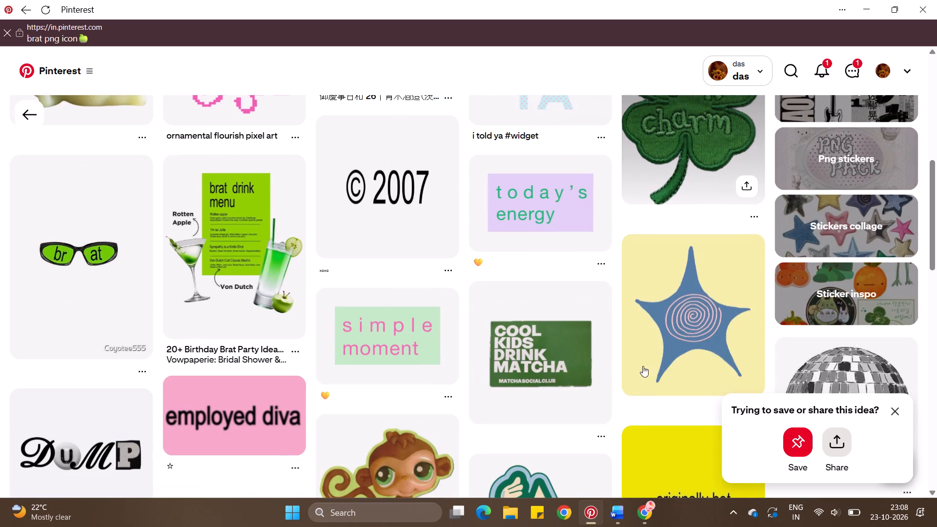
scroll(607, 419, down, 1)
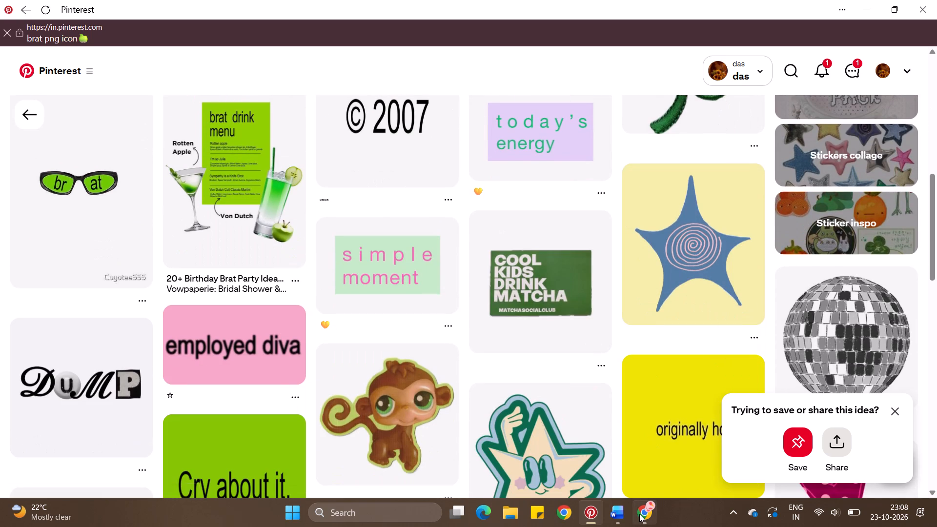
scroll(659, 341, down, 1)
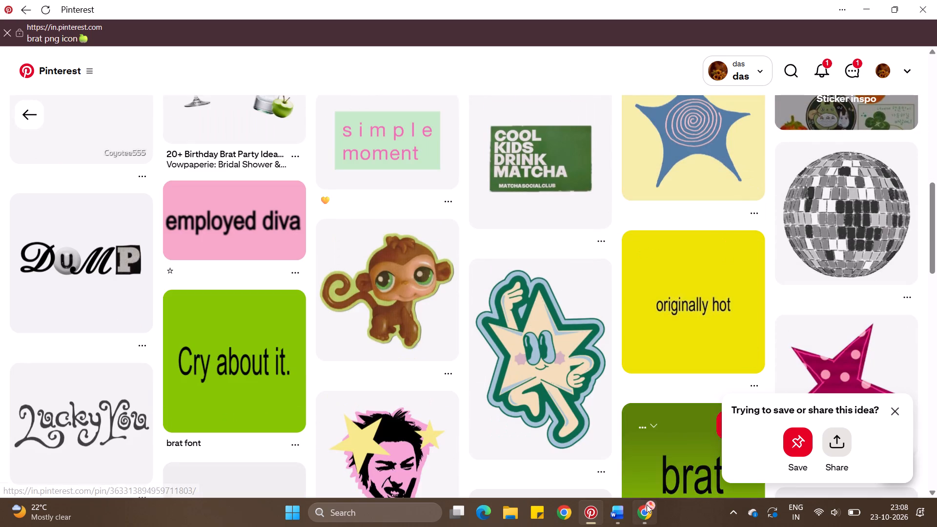
Switch to the Canva design, add a blank third page and paste the copied green "brat" star onto it.
click(647, 510)
scroll(631, 389, down, 1)
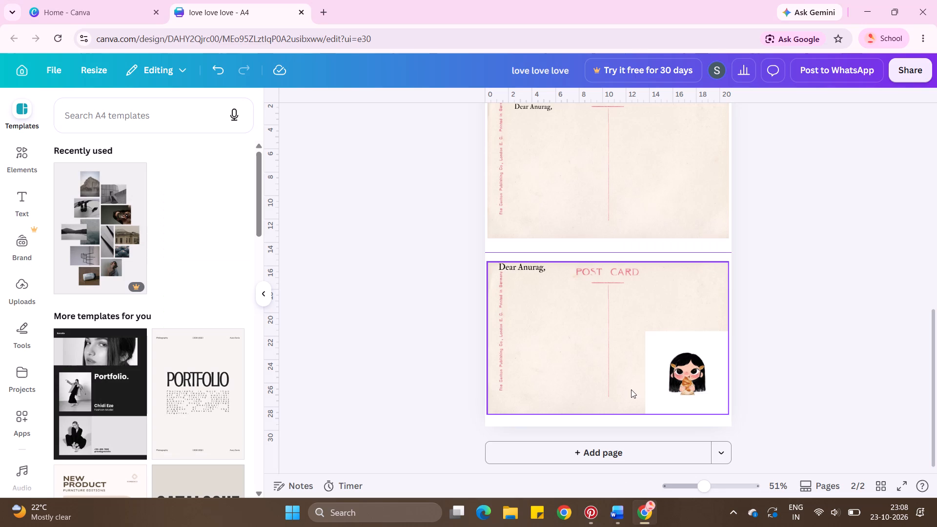
scroll(631, 389, down, 2)
click(630, 459)
click(589, 293)
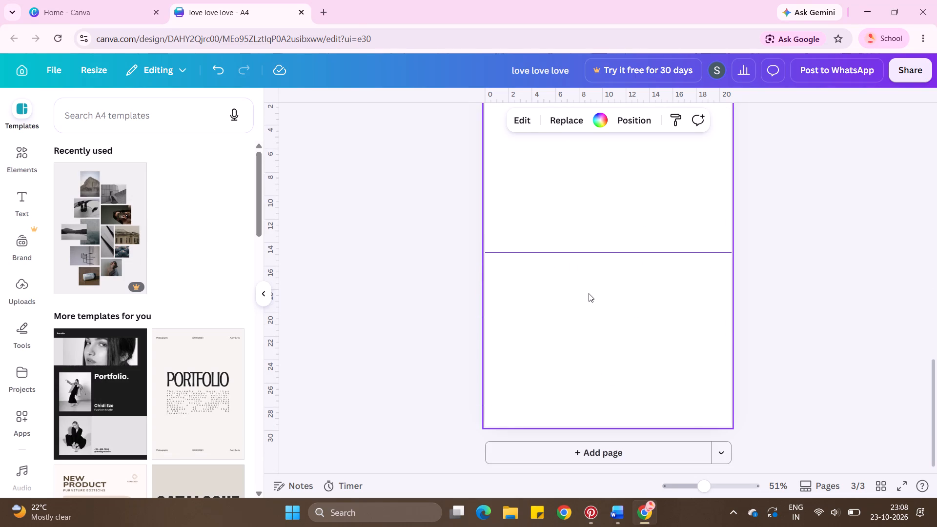
key(ctrl+v)
Crop the pasted image on all four sides so its frame fits closely around the green "brat" star.
scroll(573, 271, up, 1)
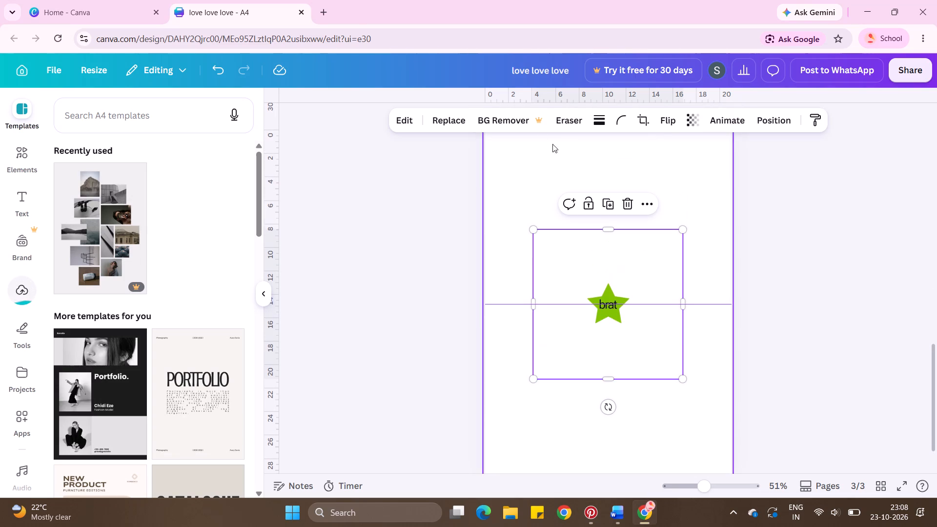
drag(611, 376, 623, 328)
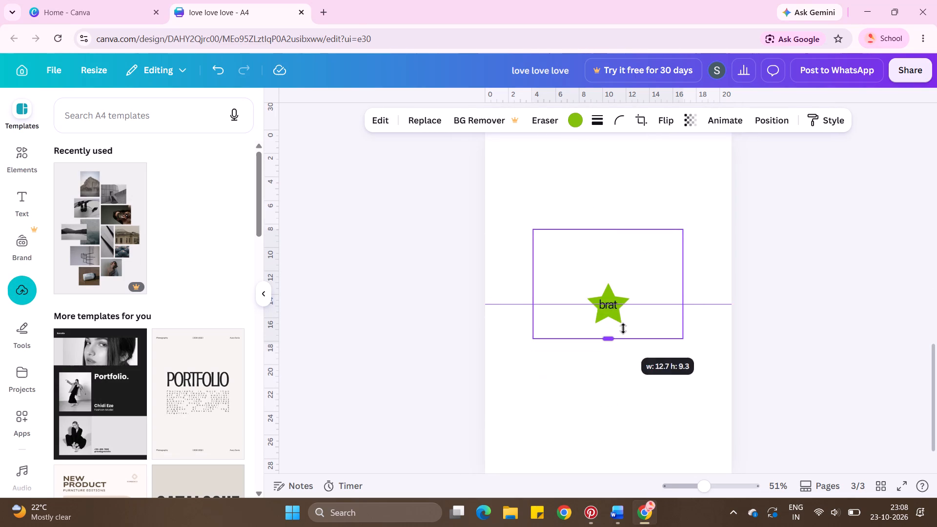
drag(623, 328, 624, 325)
drag(533, 273, 578, 289)
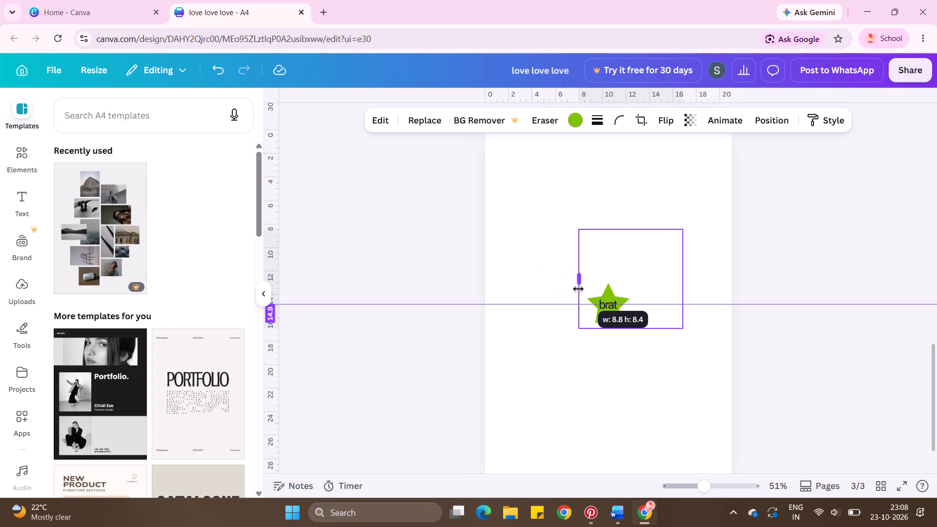
drag(578, 289, 584, 290)
drag(688, 287, 680, 286)
drag(680, 286, 631, 282)
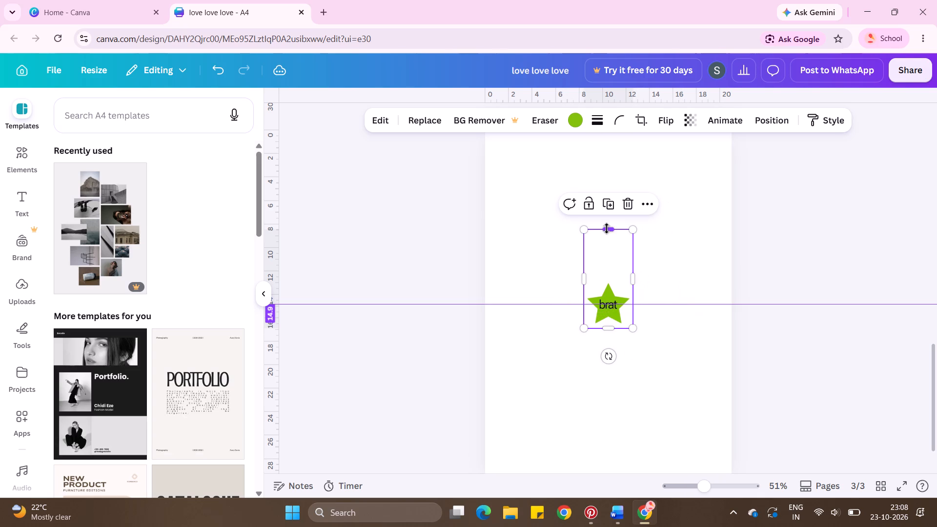
drag(607, 228, 602, 279)
Move the cropped "brat" star into the top-left corner of page 3.
drag(608, 318, 545, 247)
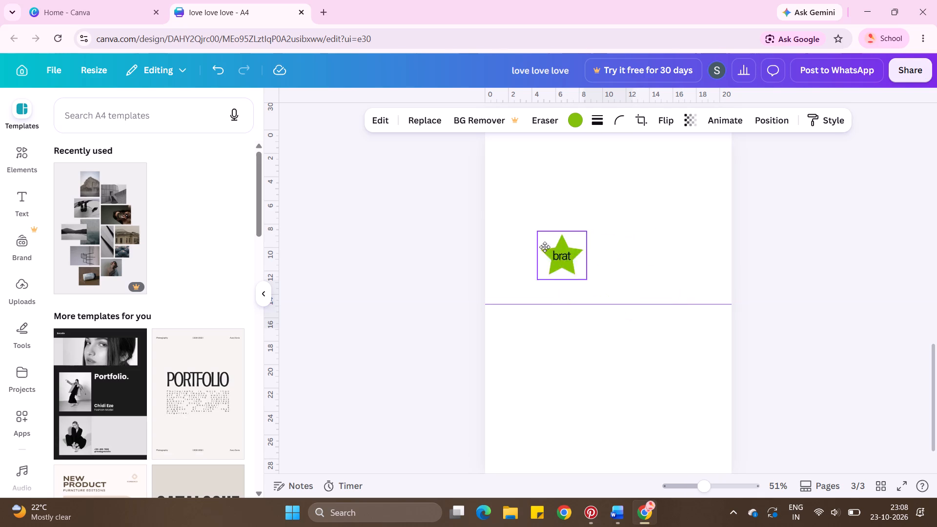
drag(545, 247, 531, 213)
scroll(531, 213, up, 1)
drag(539, 290, 520, 246)
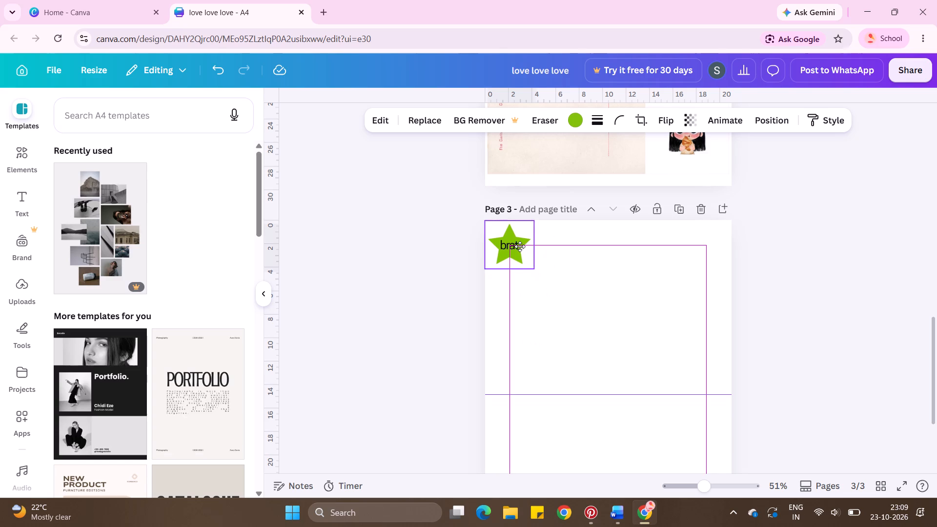
drag(520, 246, 522, 249)
drag(522, 249, 517, 249)
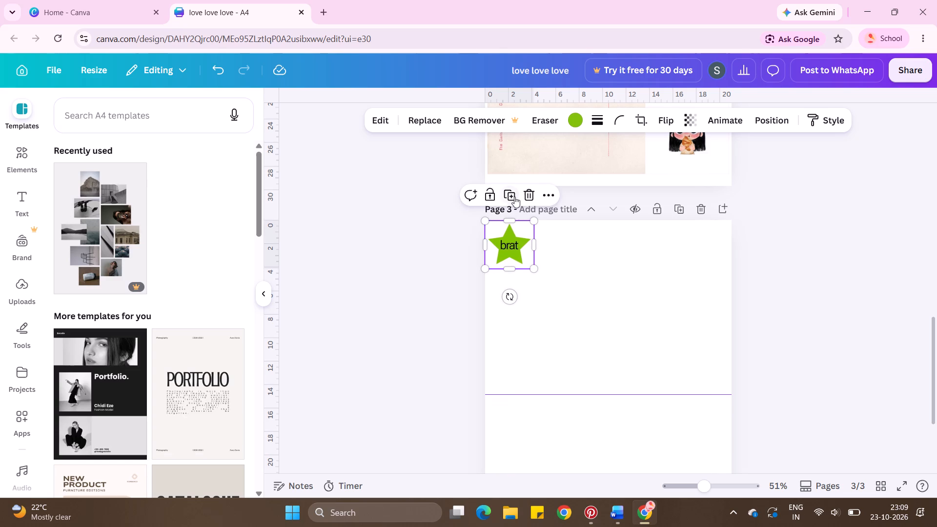
Duplicate the "brat" star four times to make an evenly spaced row of five across the top of page 3.
click(514, 197)
drag(516, 238, 556, 231)
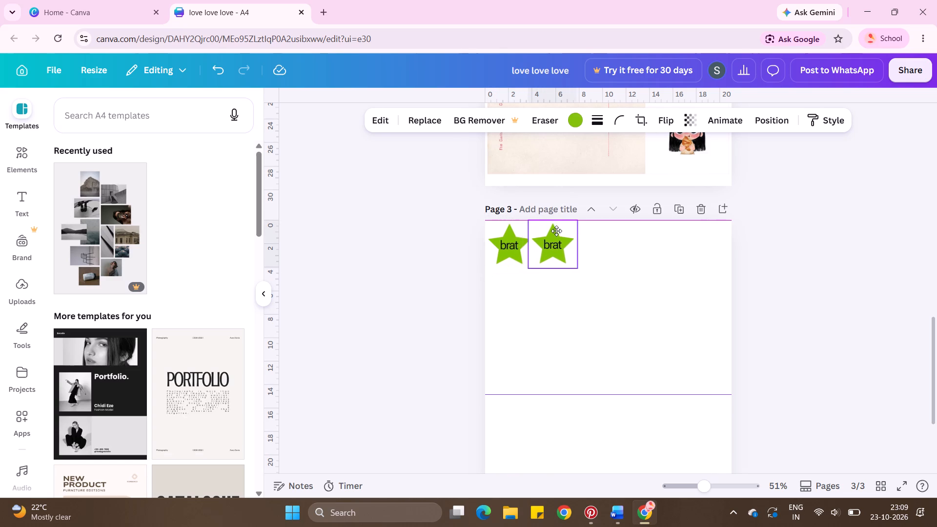
drag(556, 231, 557, 231)
click(556, 194)
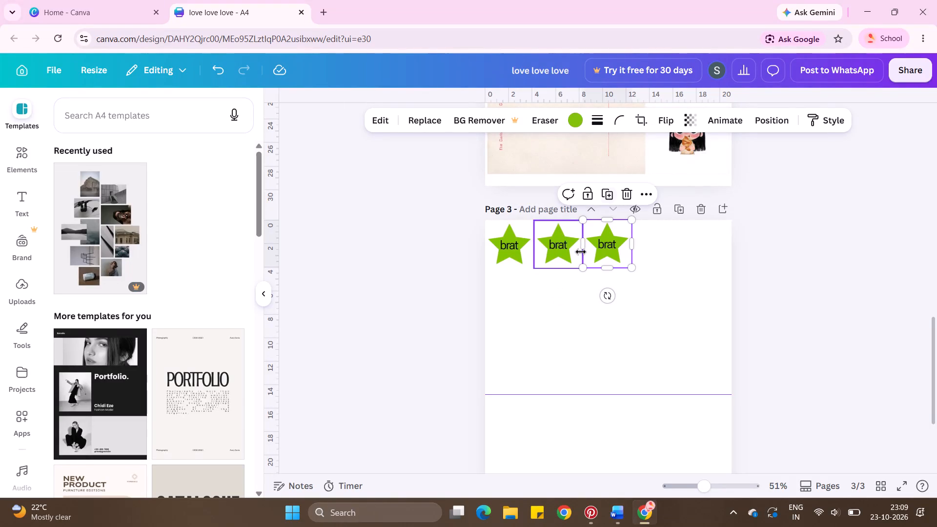
click(612, 196)
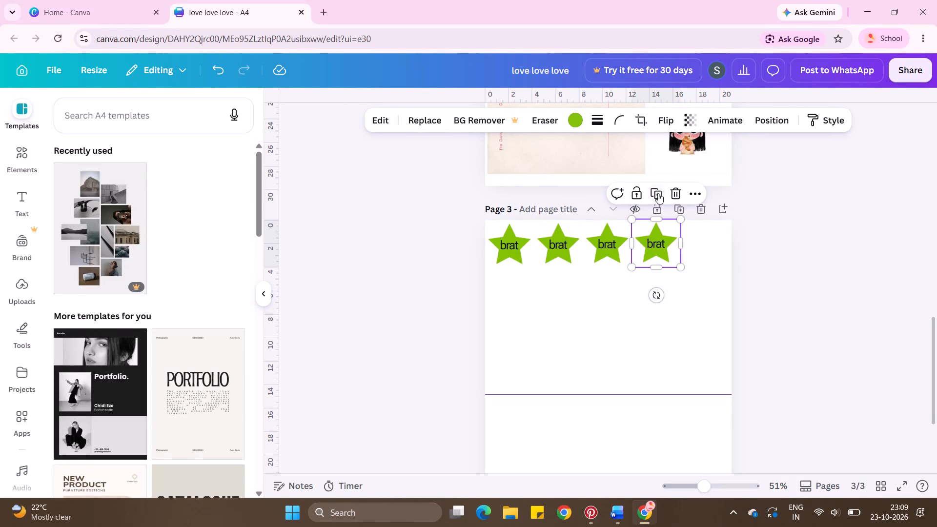
click(658, 192)
double_click(814, 291)
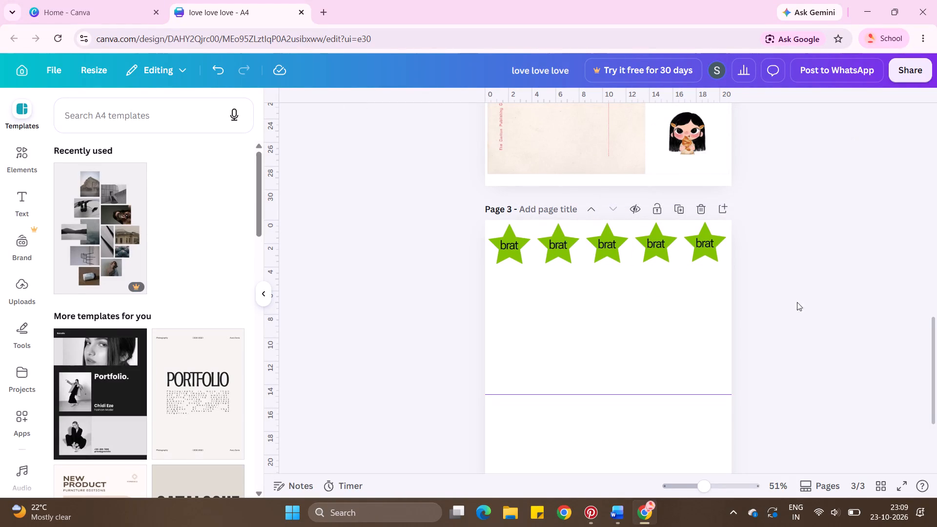
Switch to Pinterest and open the yellow "originally hot" pin from the related pins.
click(593, 511)
scroll(592, 367, down, 1)
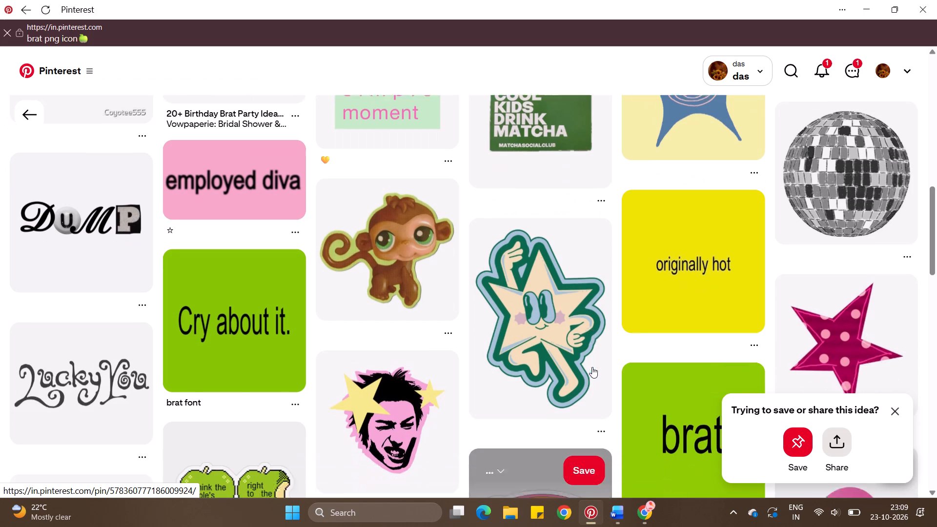
click(651, 252)
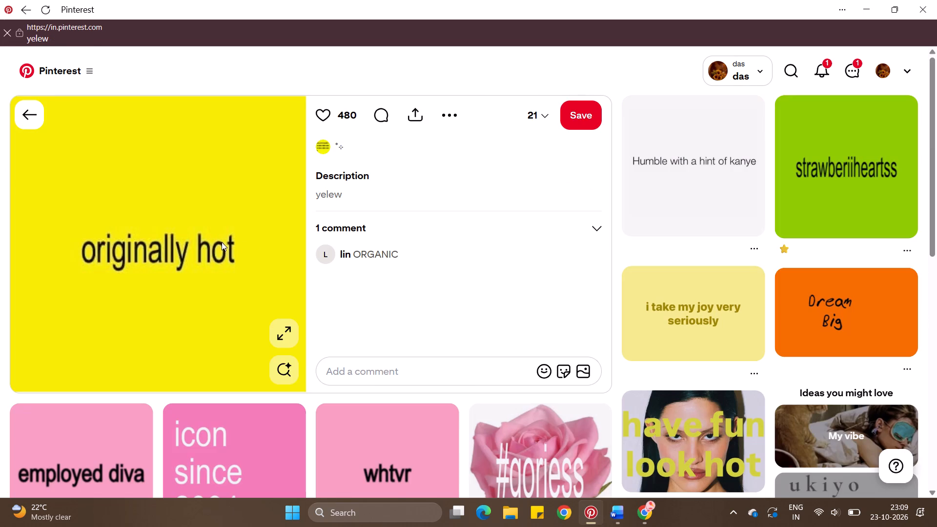
Browse the related pins under "originally hot" for another colourful text or sticker design to use.
scroll(221, 242, down, 3)
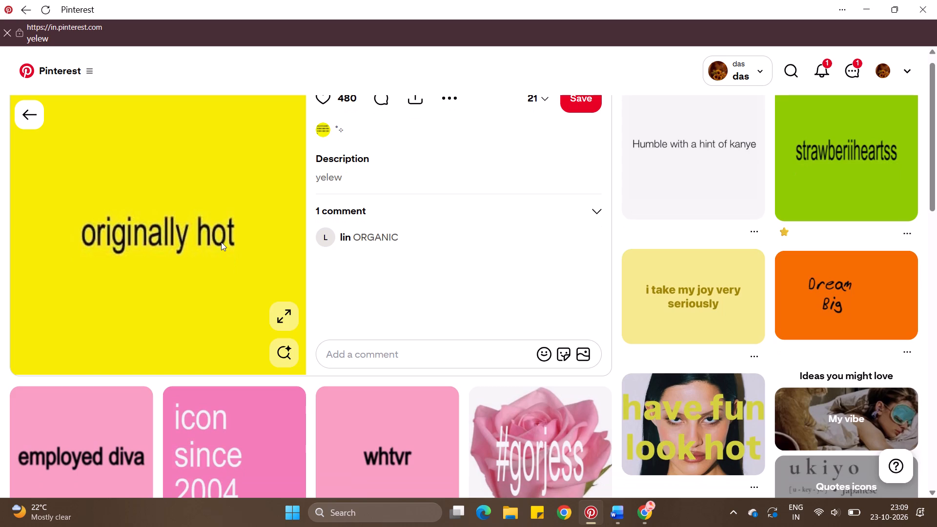
scroll(221, 242, down, 1)
scroll(205, 415, down, 1)
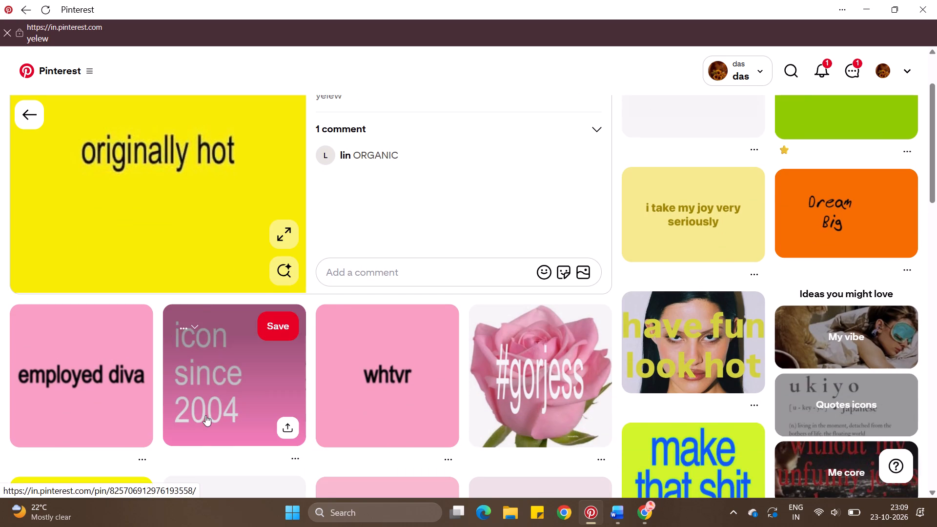
scroll(205, 415, down, 3)
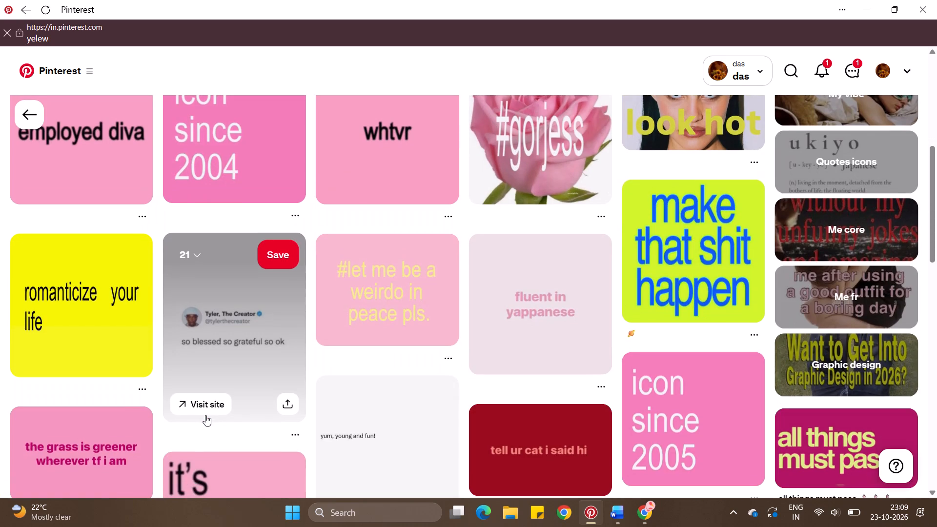
scroll(205, 415, down, 2)
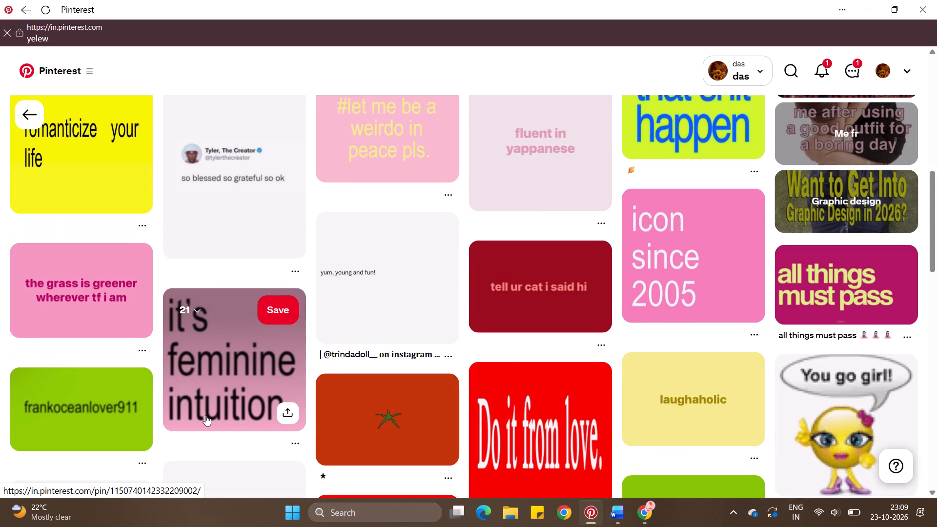
scroll(205, 415, down, 3)
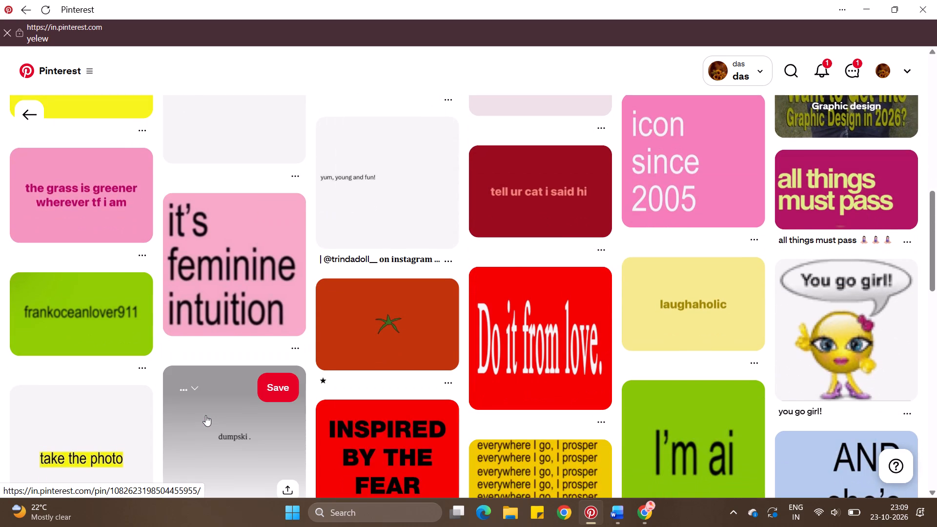
scroll(205, 415, down, 3)
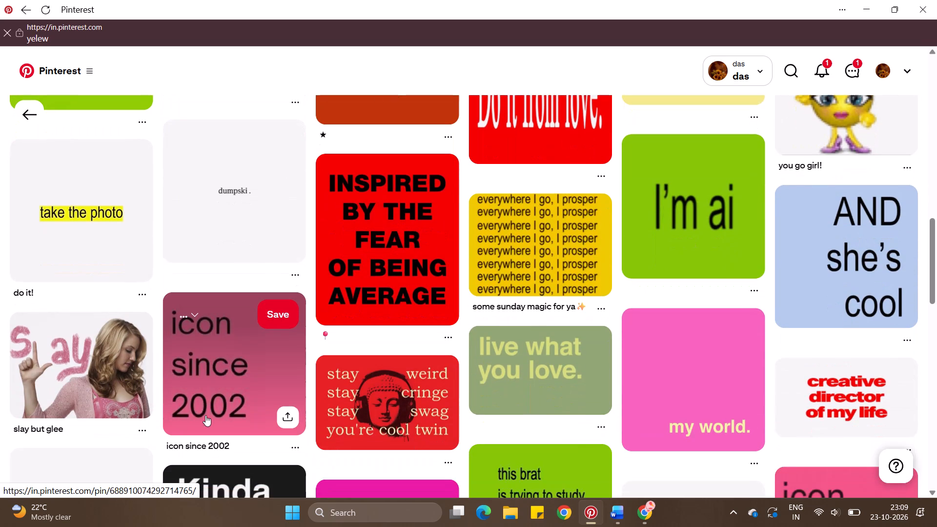
scroll(205, 415, down, 1)
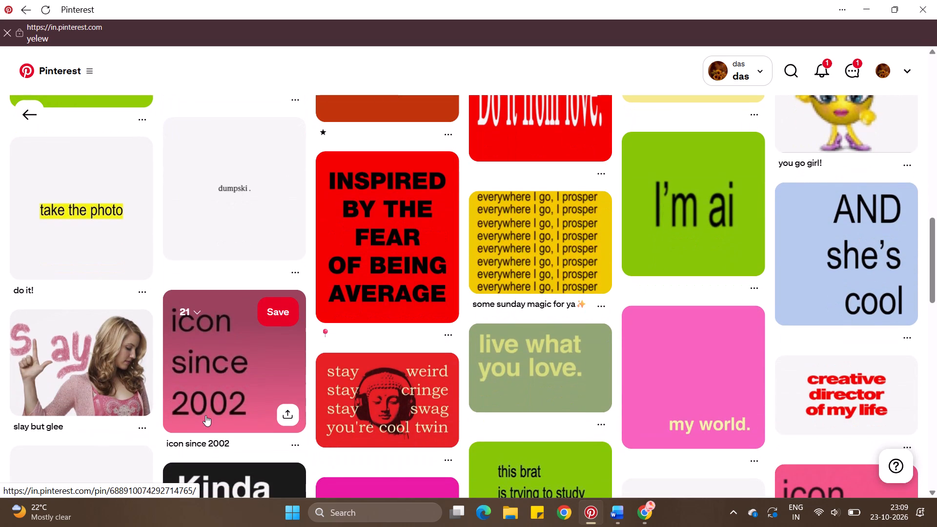
scroll(205, 415, down, 2)
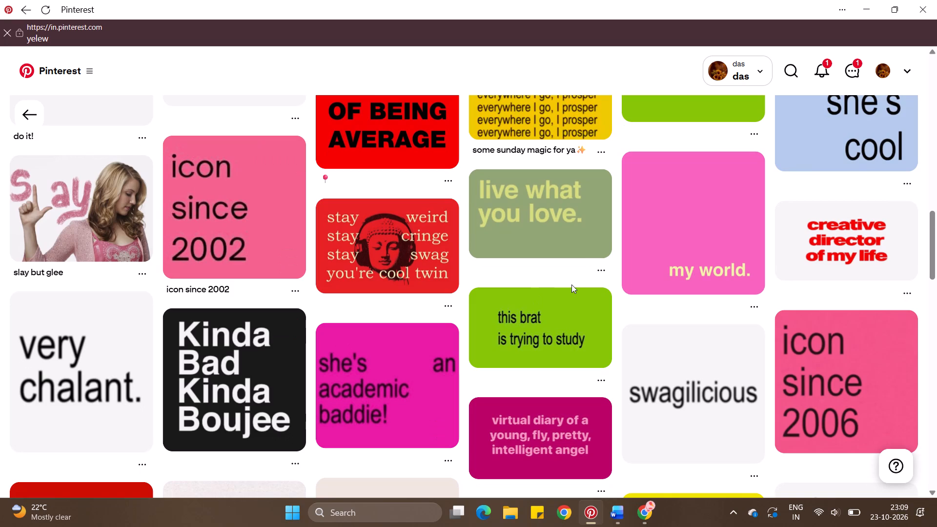
scroll(571, 284, up, 2)
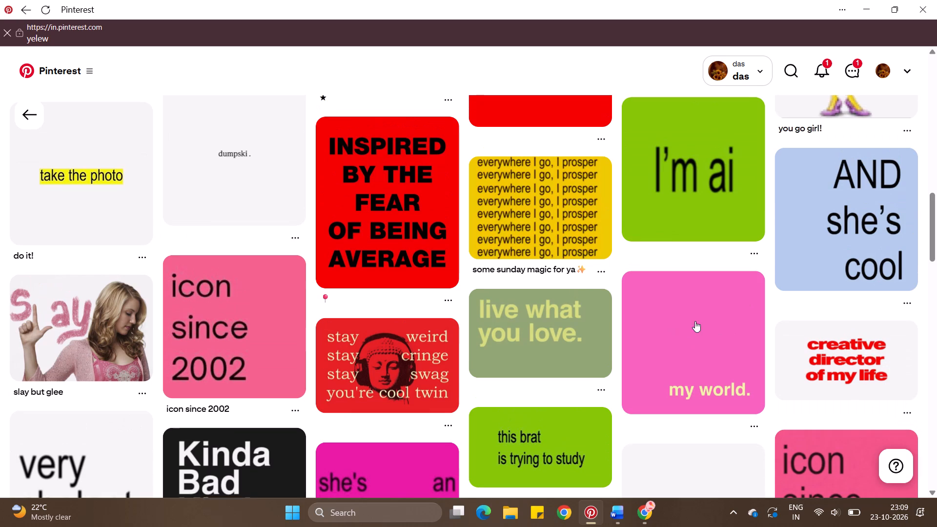
scroll(722, 165, up, 2)
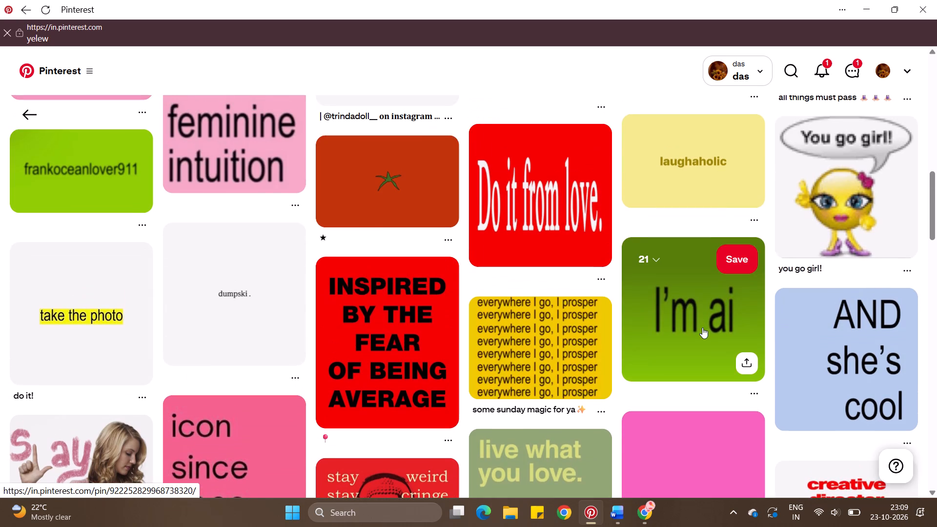
scroll(702, 327, down, 1)
scroll(809, 323, down, 2)
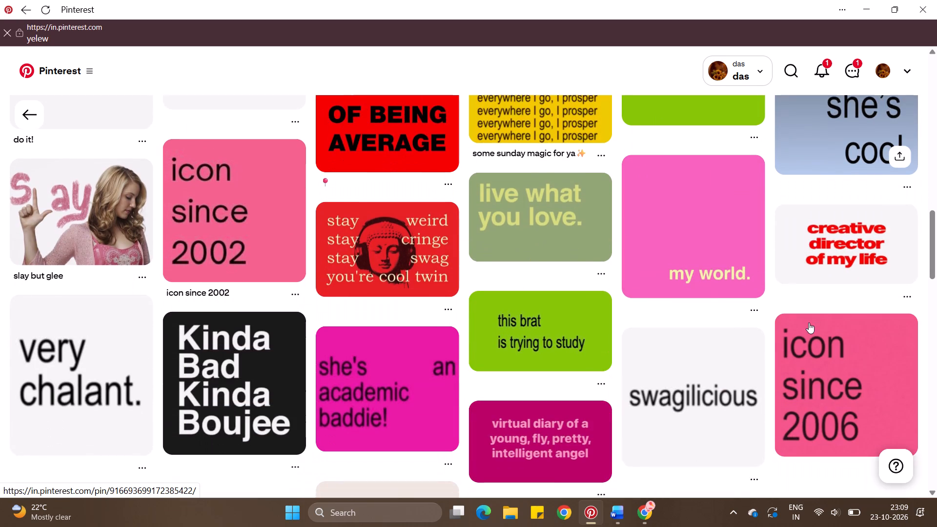
scroll(849, 180, down, 2)
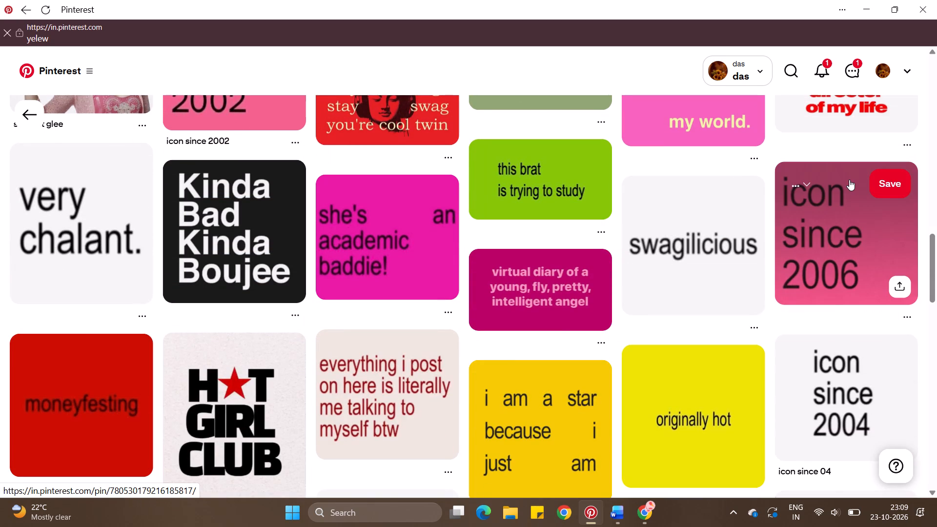
scroll(849, 180, down, 2)
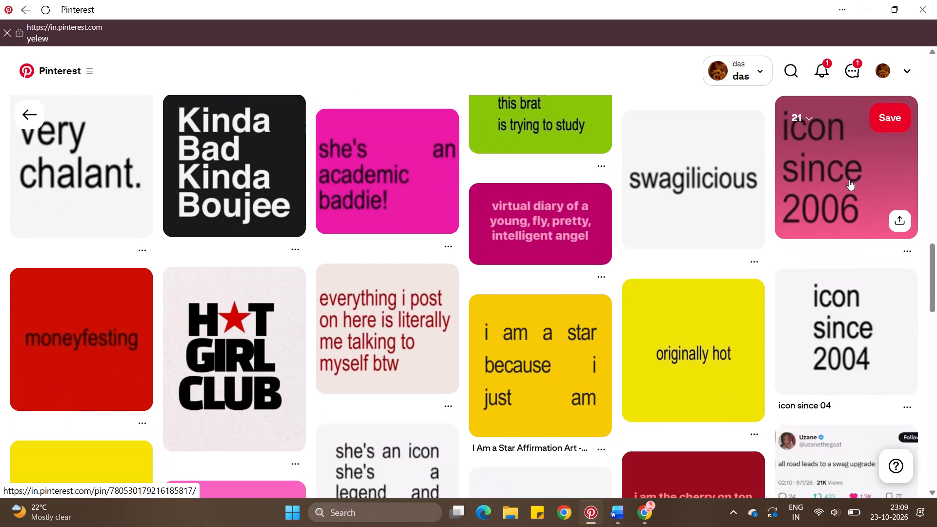
scroll(849, 180, down, 4)
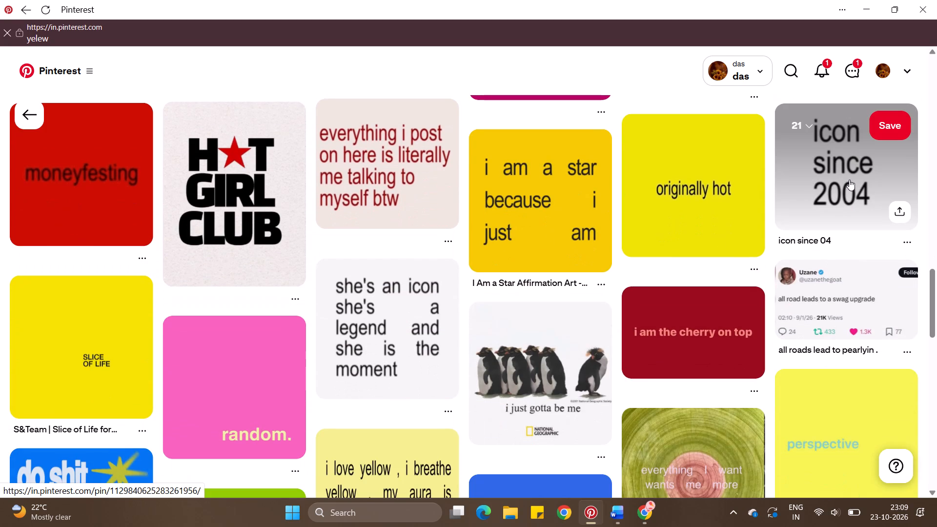
scroll(849, 180, down, 1)
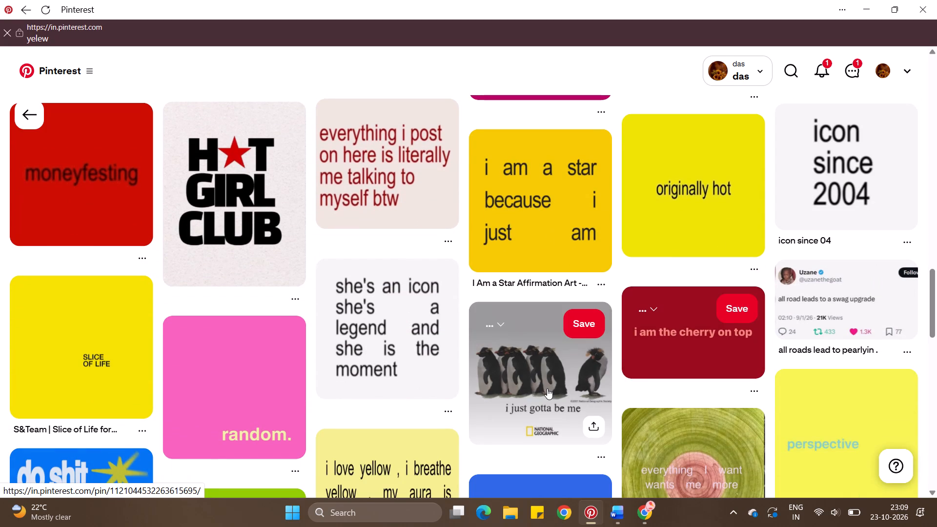
Copy the "i just gotta be me" penguin image from its Pinterest pin and paste it onto page 3 of the Canva design.
click(547, 388)
right_click(254, 238)
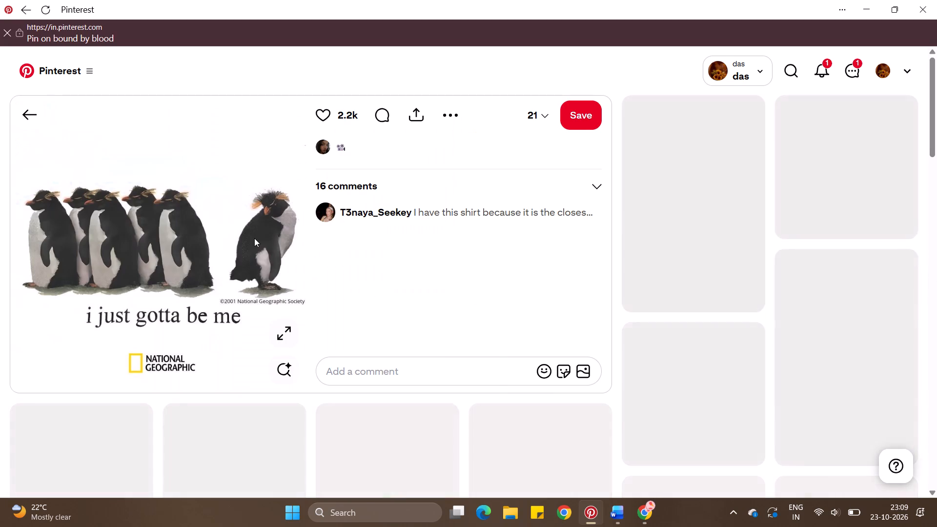
click(311, 296)
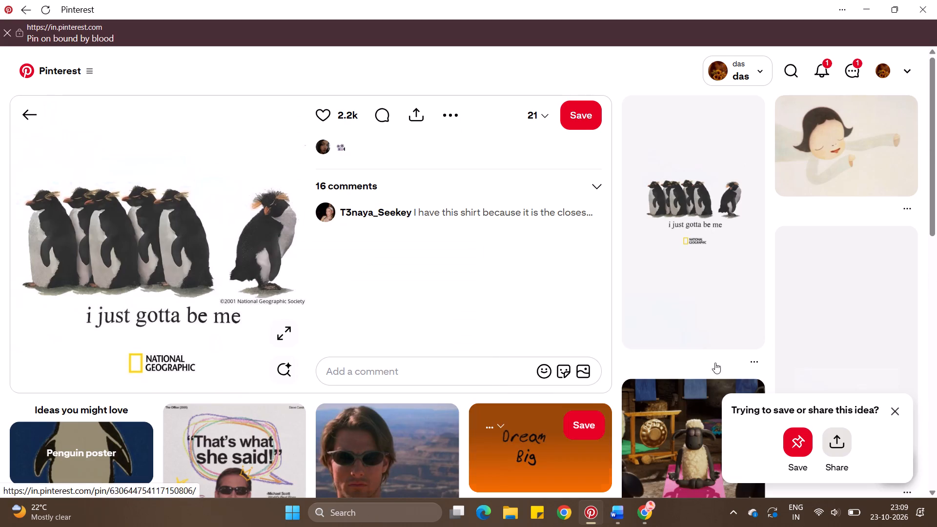
click(640, 520)
click(543, 353)
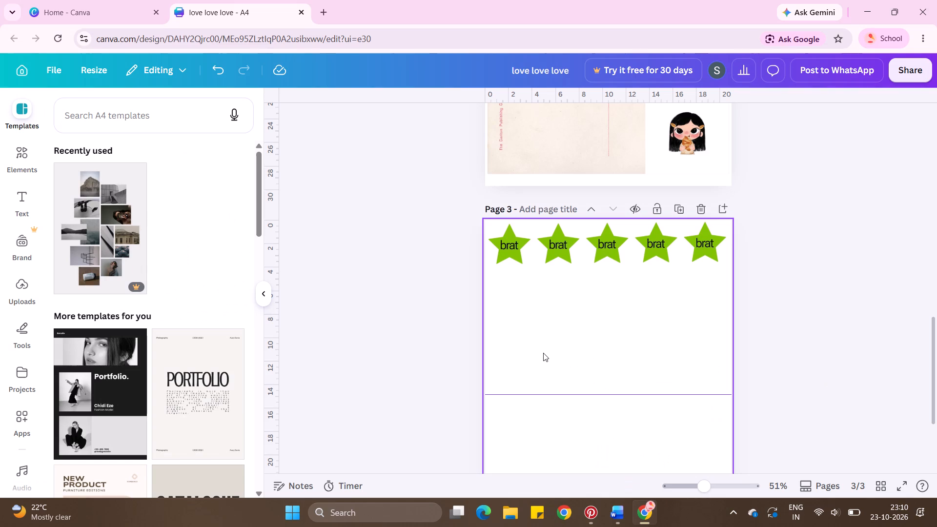
key(ctrl+v)
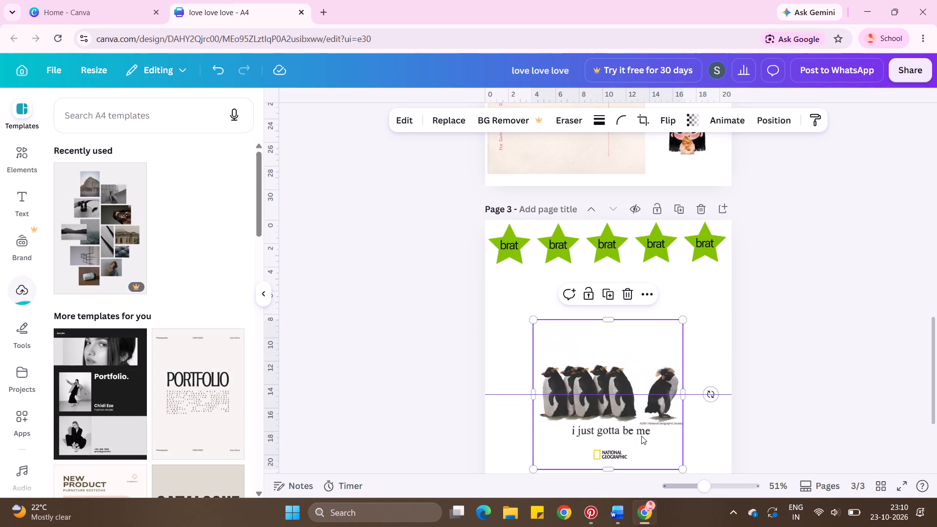
Place the penguin image at the page's left edge below the "brat" stars and shrink it to about 7 cm square.
drag(641, 436, 595, 391)
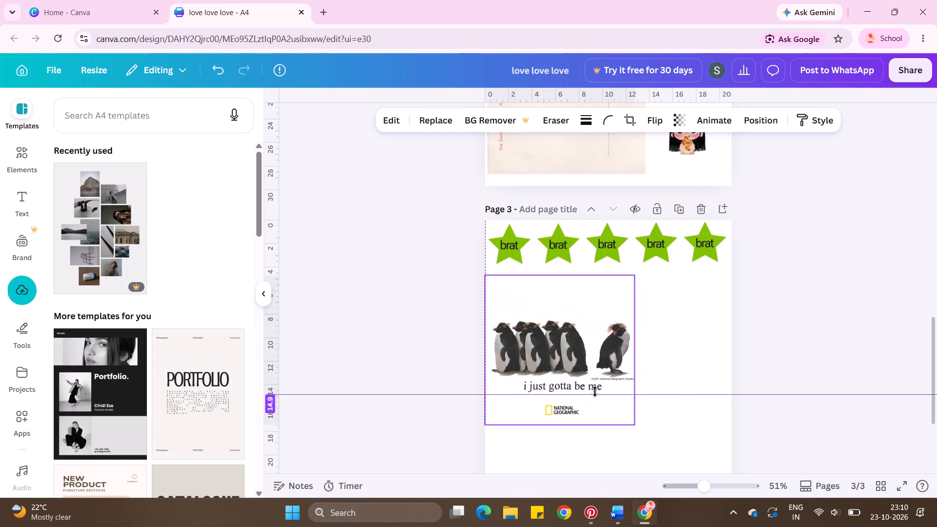
drag(635, 428, 544, 347)
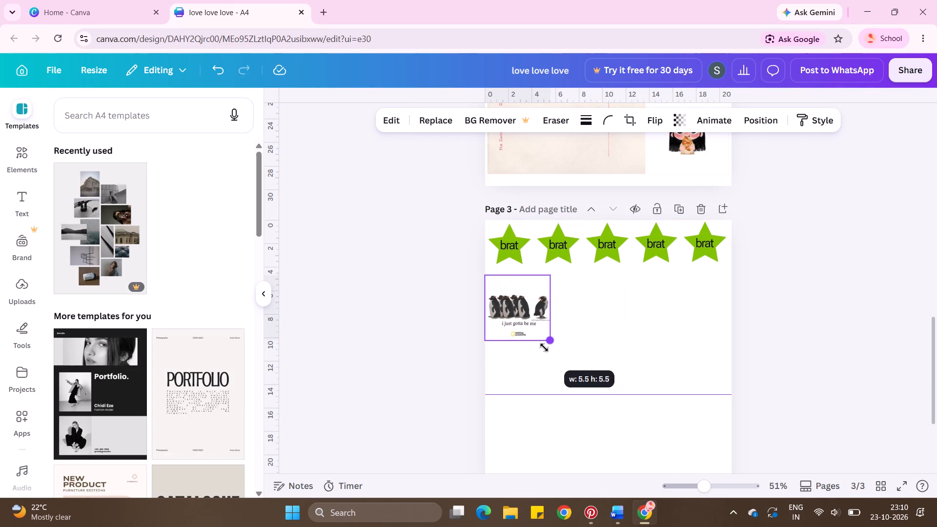
drag(544, 347, 573, 363)
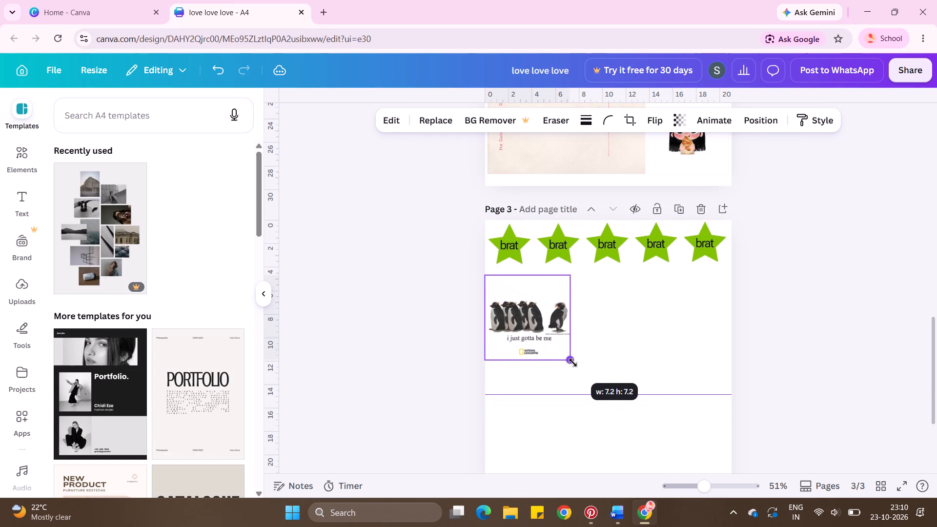
drag(573, 363, 574, 364)
Duplicate the penguin image into an evenly spaced row of three below the stars, scaling the first two down so the third fits.
click(532, 258)
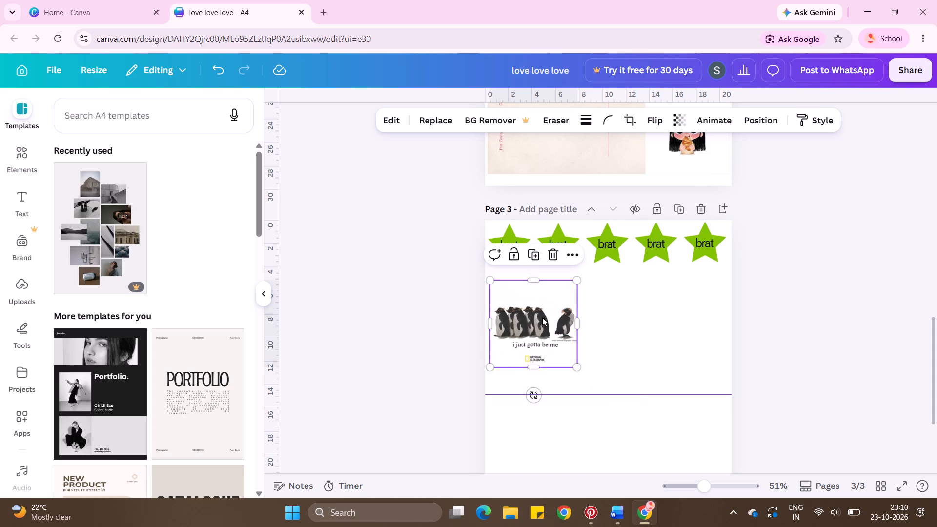
drag(542, 317, 628, 313)
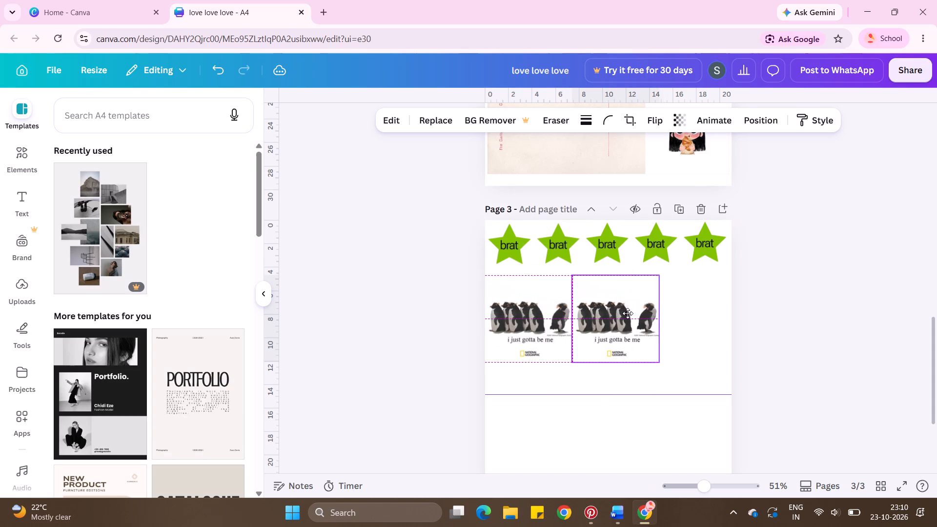
drag(628, 313, 629, 314)
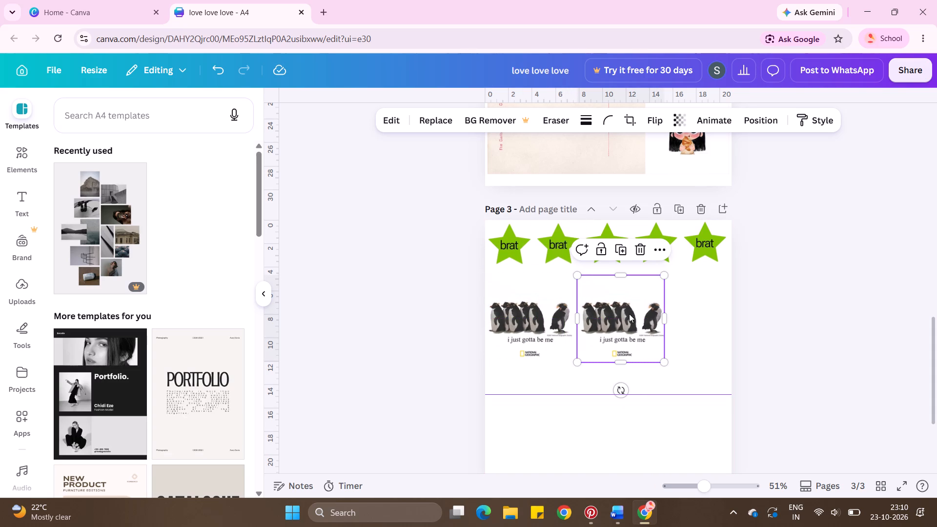
drag(459, 304, 631, 324)
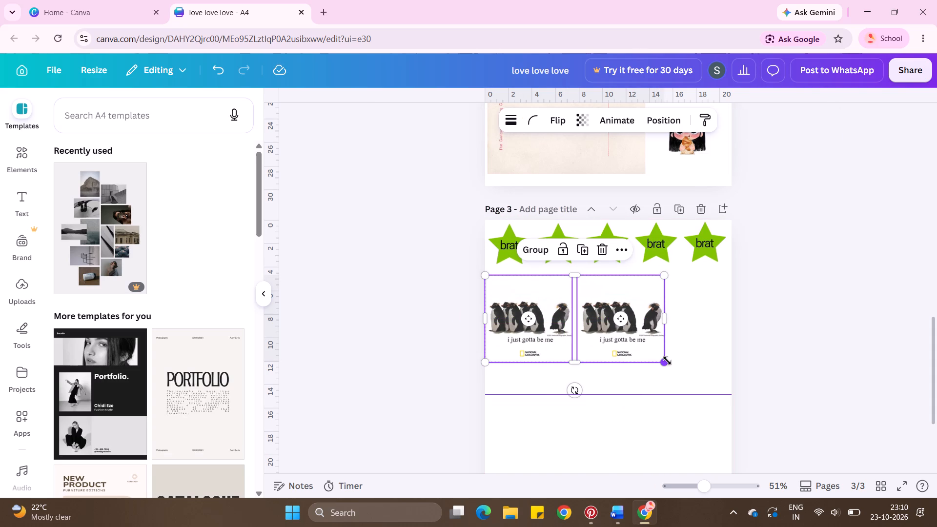
drag(667, 361, 643, 344)
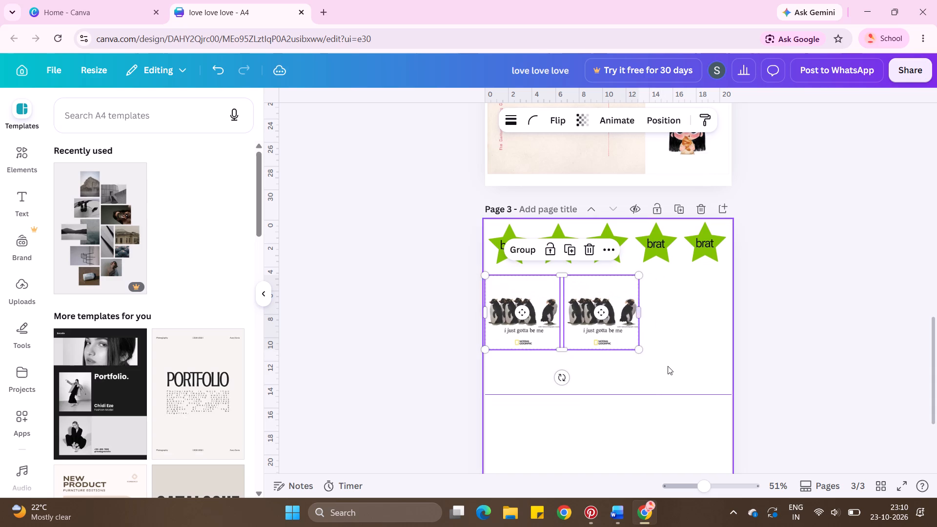
click(668, 366)
click(615, 322)
click(604, 253)
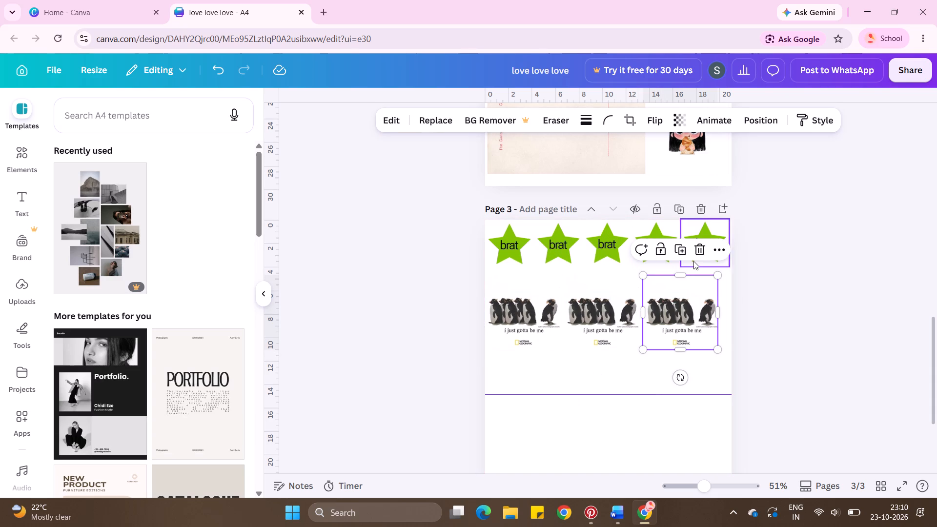
Copy the last "brat" star in the top row and place the copy directly below the penguin row, near the page's right edge.
click(706, 232)
key(ctrl+c)
key(ctrl+v)
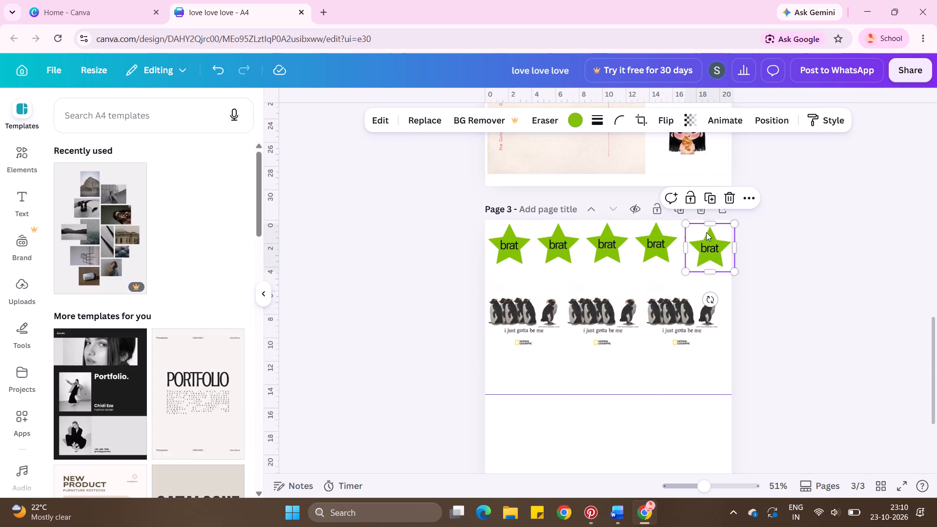
drag(708, 251, 704, 377)
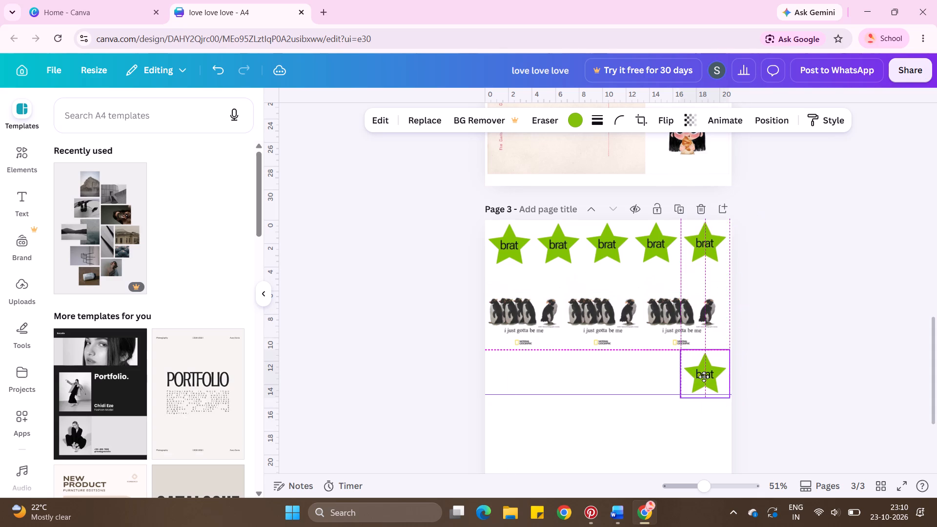
drag(704, 377, 705, 378)
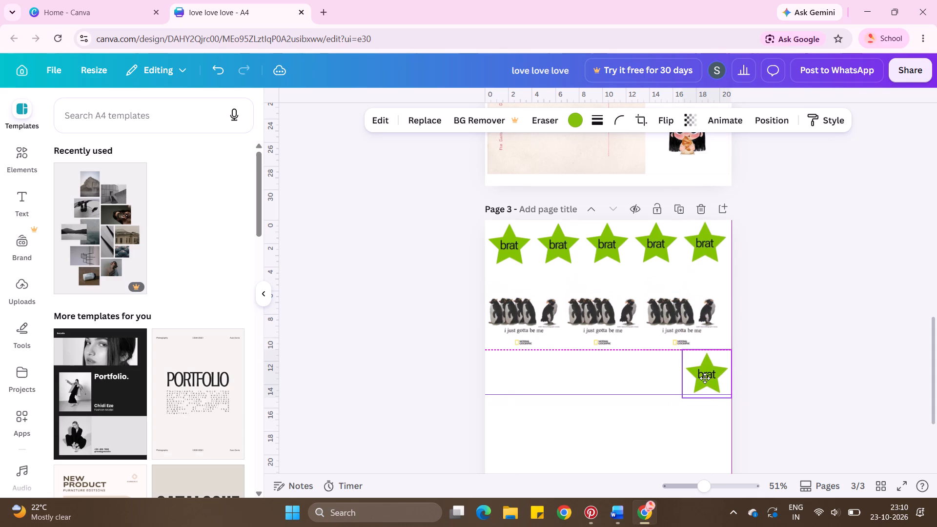
drag(705, 378, 704, 379)
double_click(751, 393)
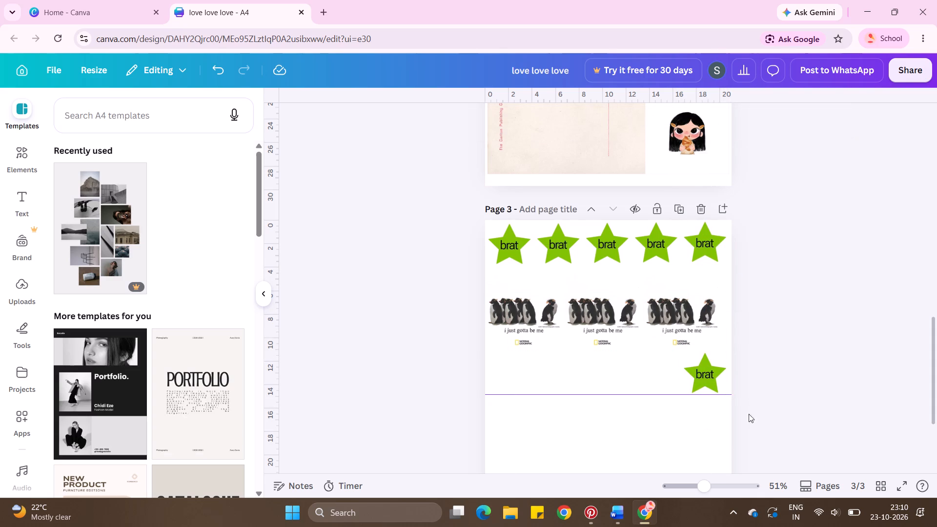
Switch to Pinterest, look through the related pins under the penguin pin, and return to the "originally hot" pin's related pins.
click(591, 509)
scroll(553, 378, down, 2)
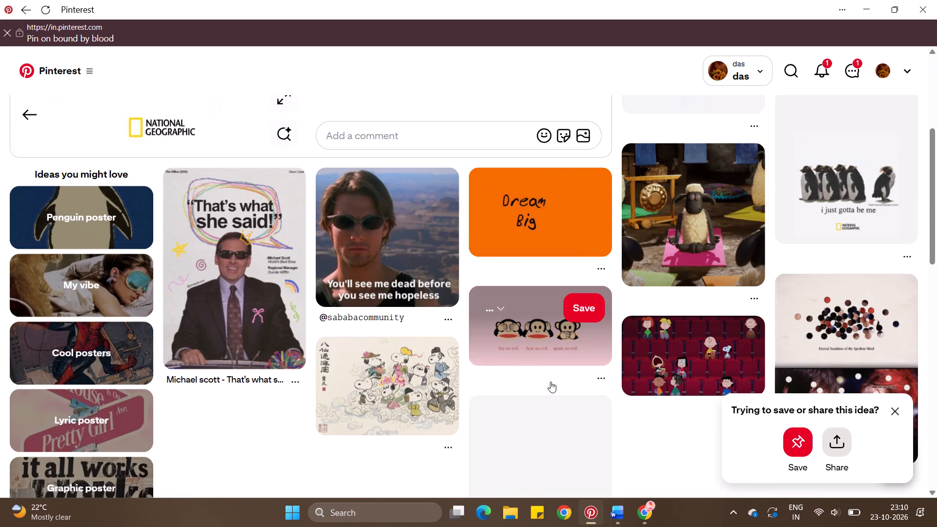
scroll(424, 413, down, 3)
scroll(386, 441, down, 2)
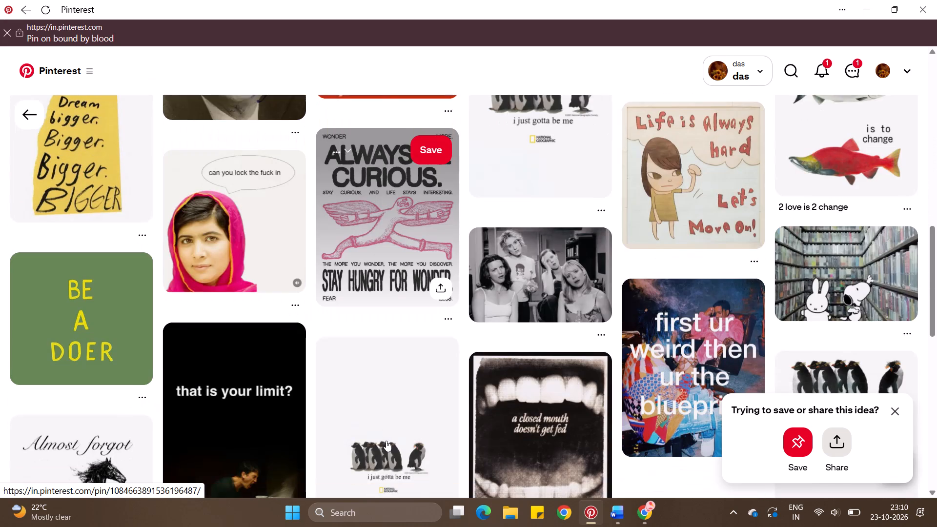
click(19, 103)
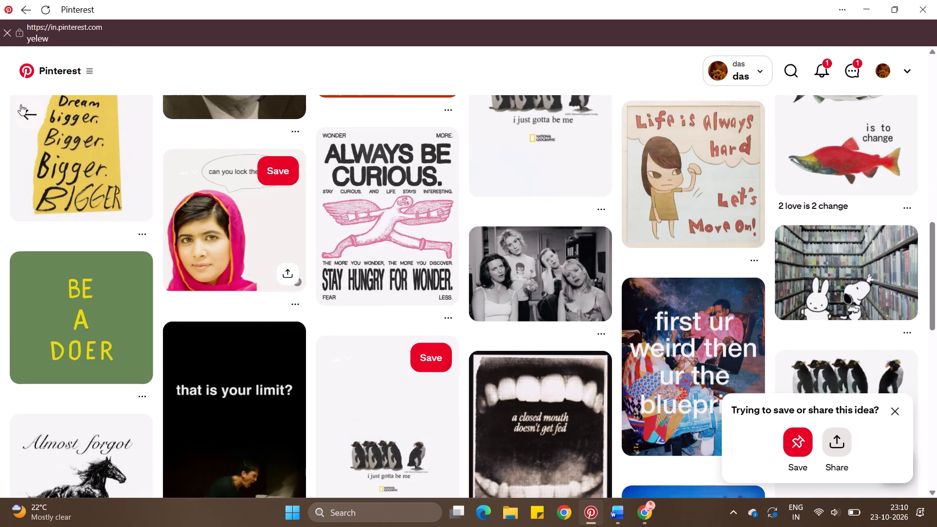
Look over the related pins of the "originally hot" pin and return to the start of its related pins.
scroll(252, 300, down, 2)
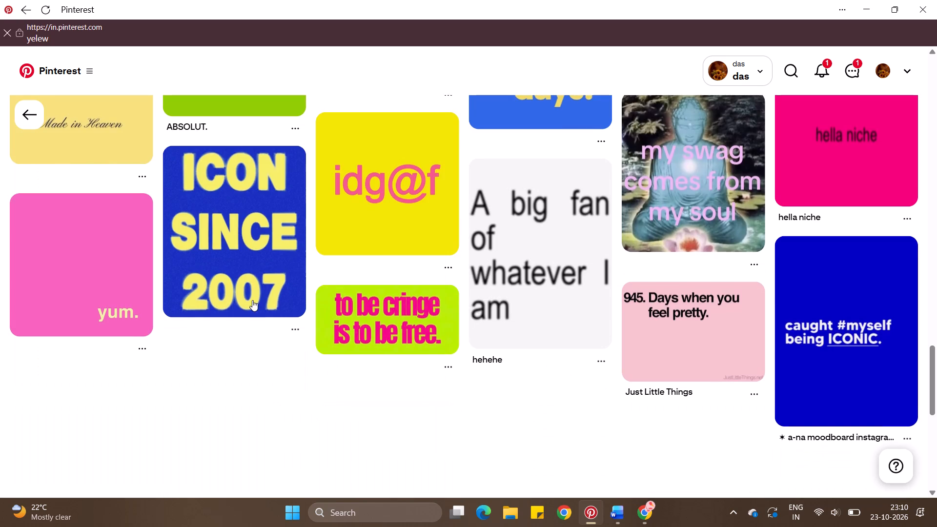
scroll(252, 300, down, 1)
scroll(252, 300, up, 2)
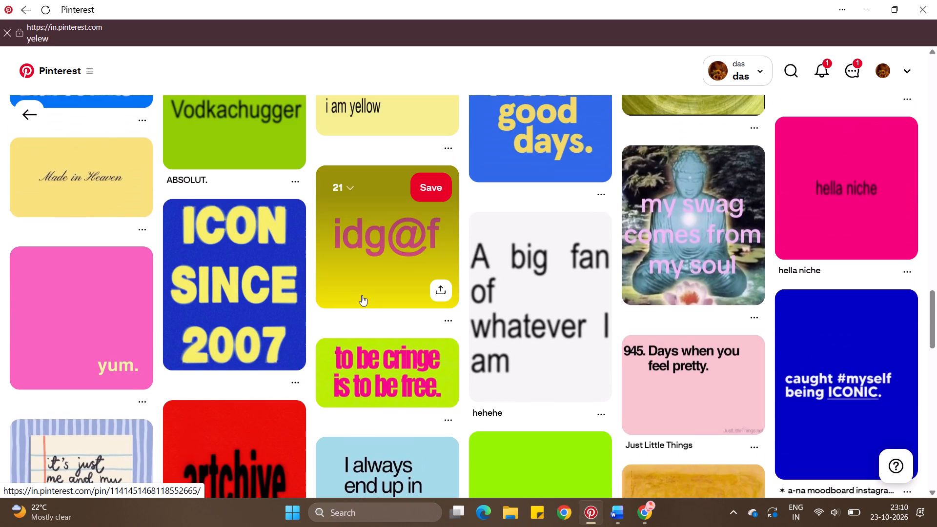
scroll(362, 295, up, 4)
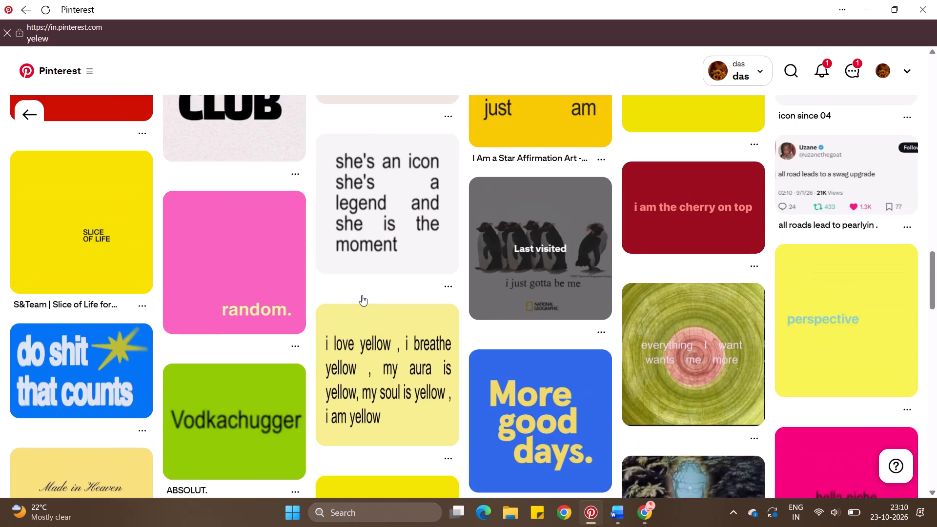
scroll(362, 295, down, 4)
scroll(362, 295, up, 3)
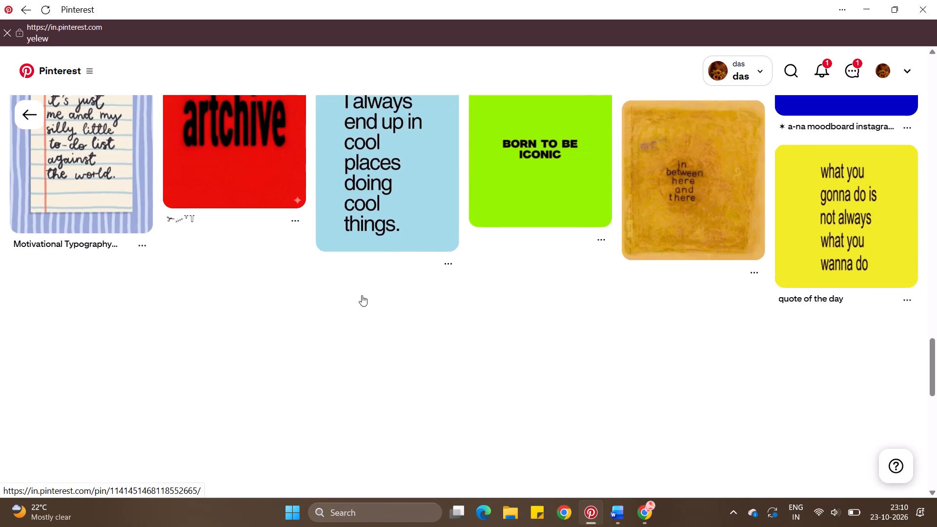
scroll(362, 295, up, 7)
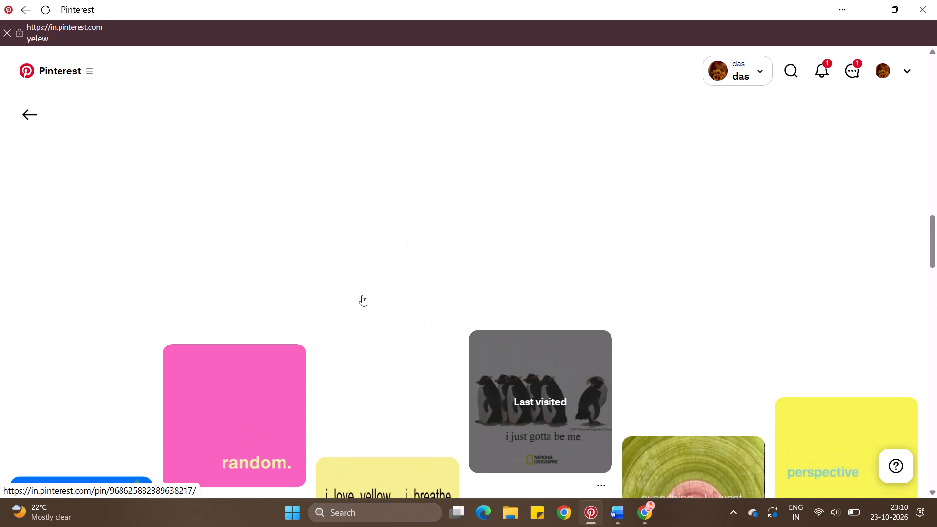
scroll(362, 295, up, 1)
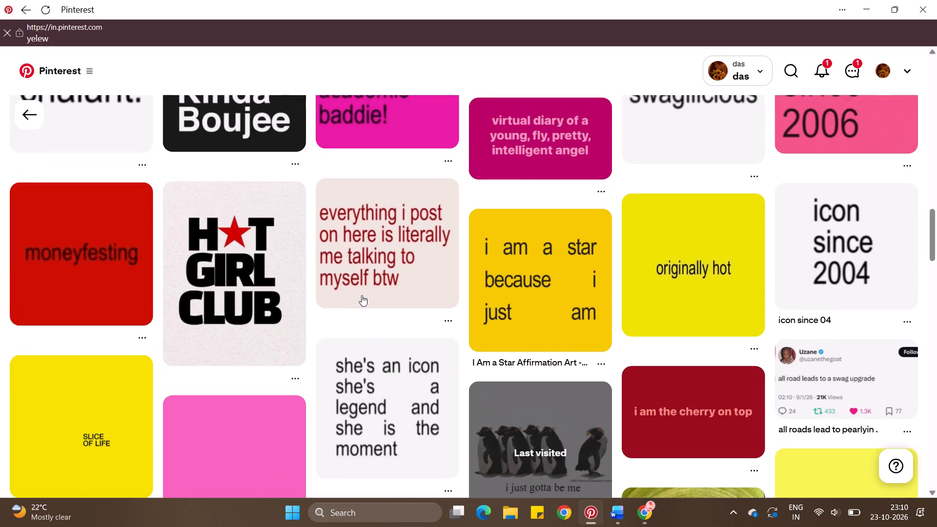
scroll(362, 295, up, 4)
scroll(577, 241, up, 4)
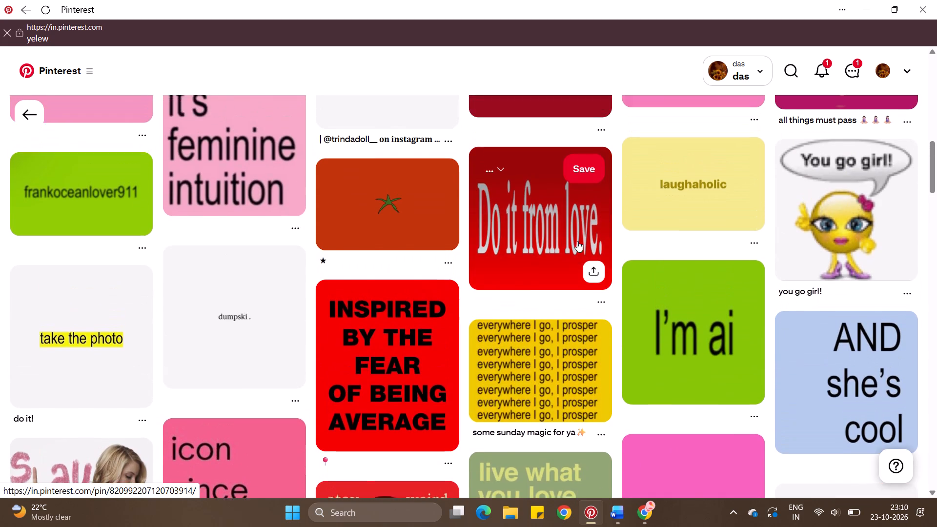
scroll(577, 241, up, 4)
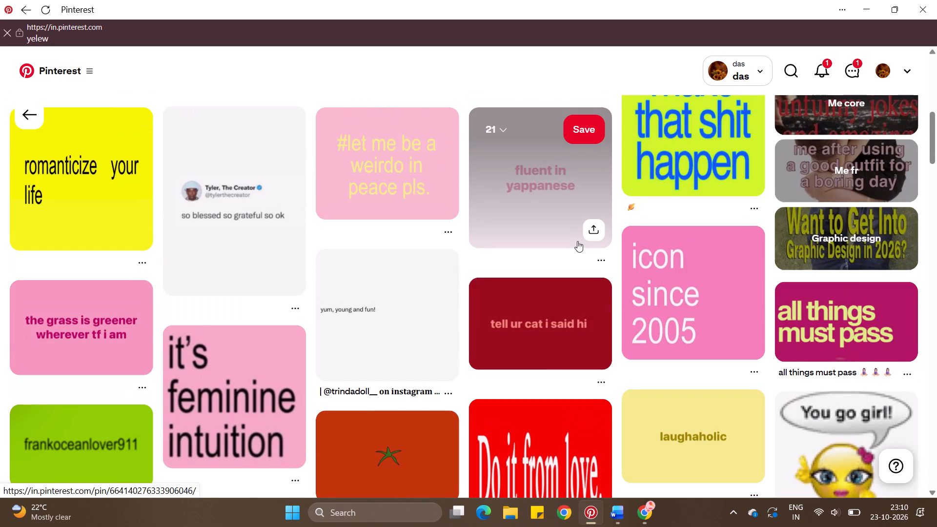
scroll(577, 241, up, 4)
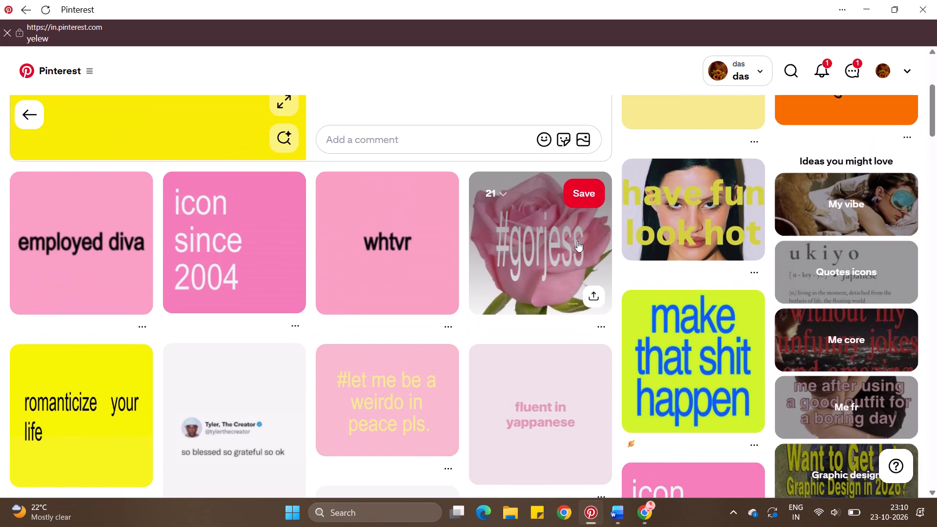
Browse the text-quote pins related to the "originally hot" pin from its beginning for further sticker images.
scroll(577, 241, down, 2)
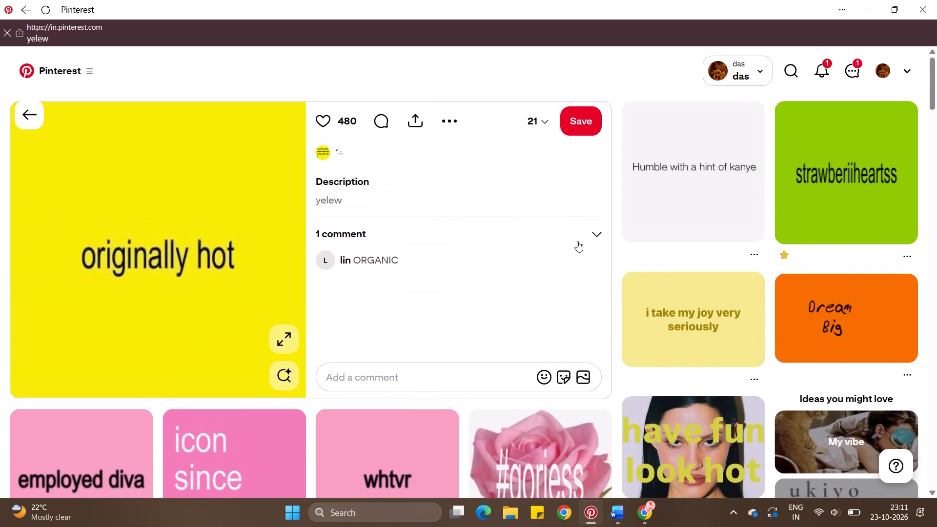
scroll(577, 241, down, 2)
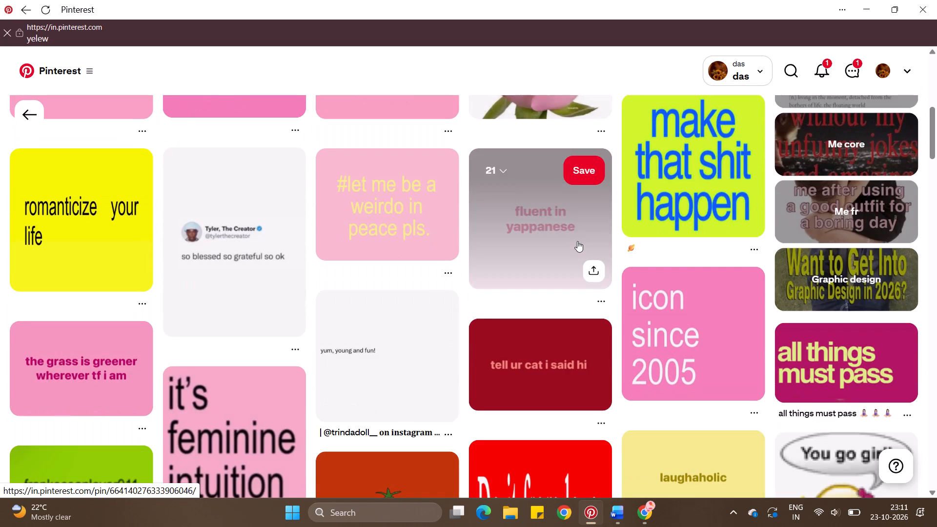
scroll(577, 241, down, 1)
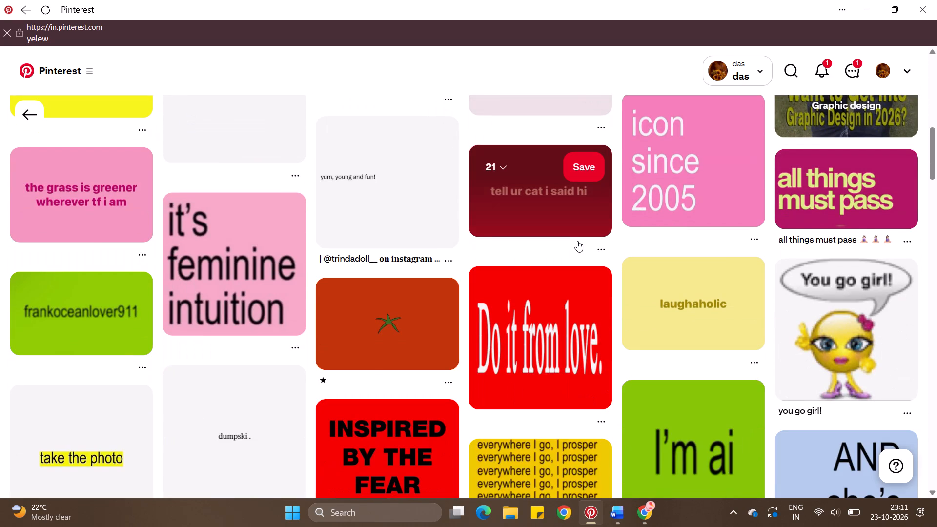
scroll(569, 312, down, 1)
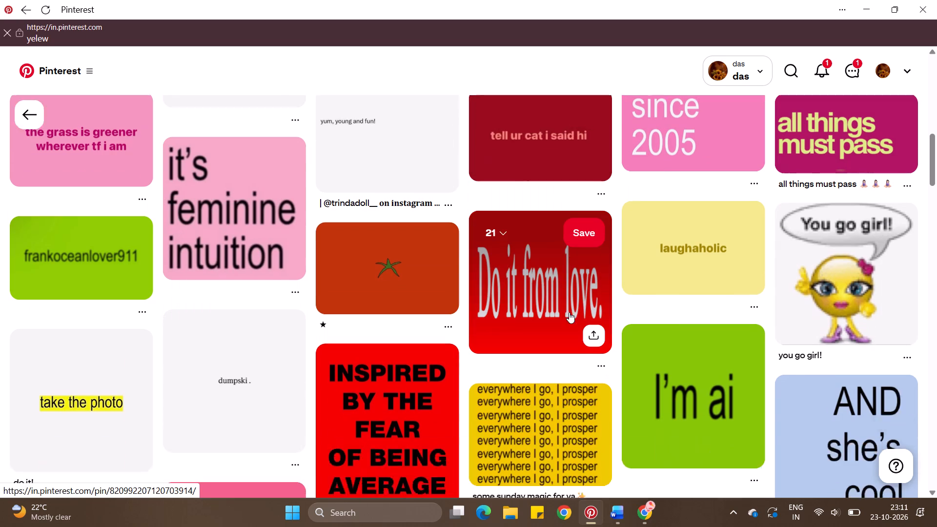
scroll(569, 312, down, 3)
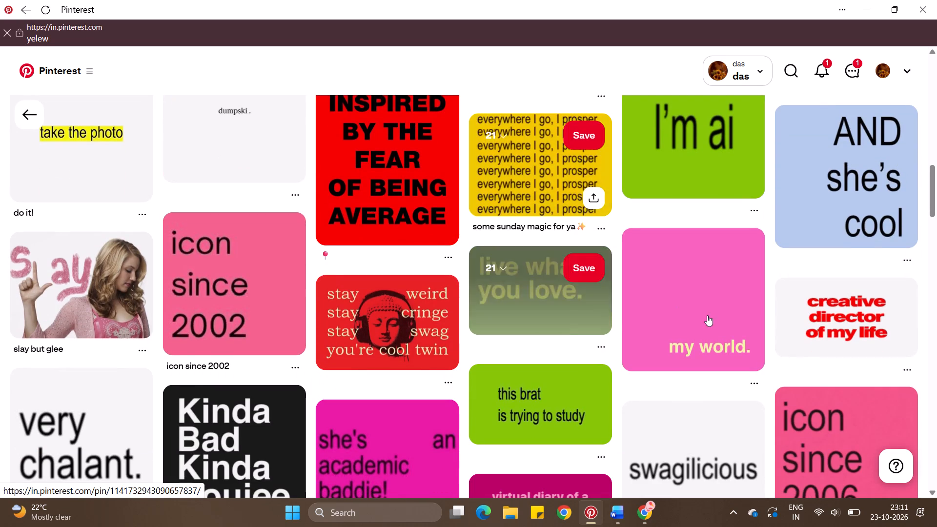
scroll(707, 315, down, 1)
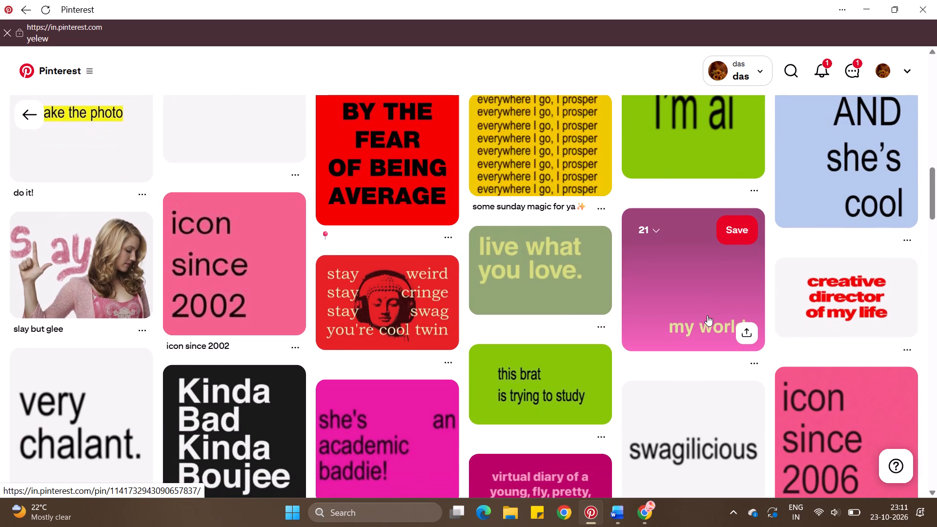
scroll(707, 315, down, 1)
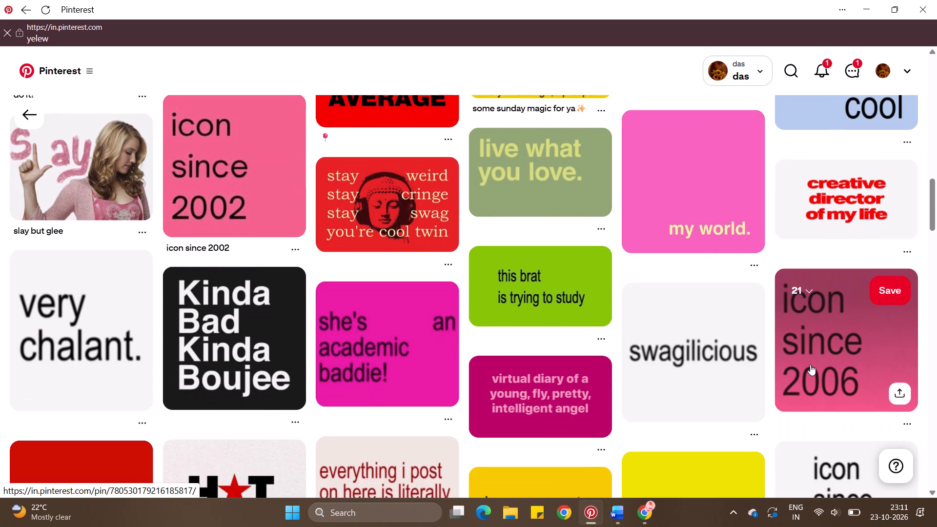
scroll(678, 396, down, 2)
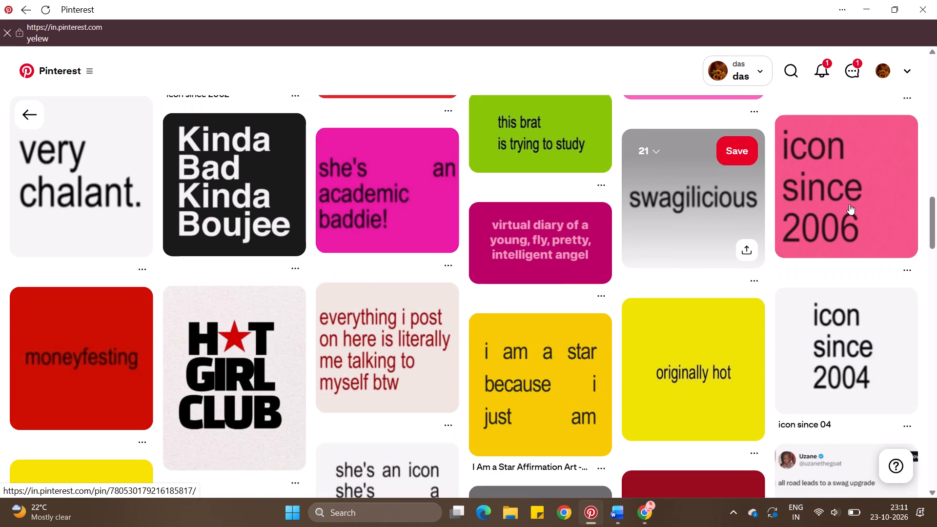
scroll(787, 309, down, 2)
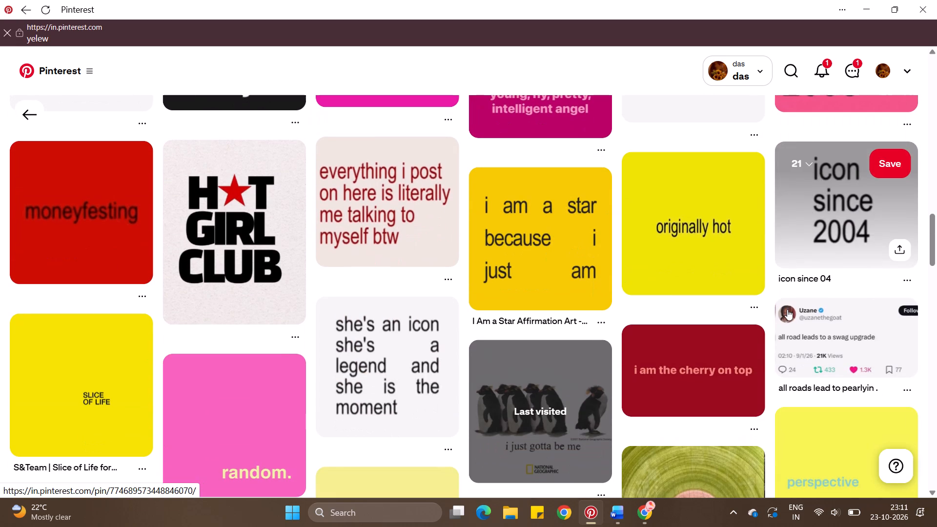
scroll(586, 321, down, 2)
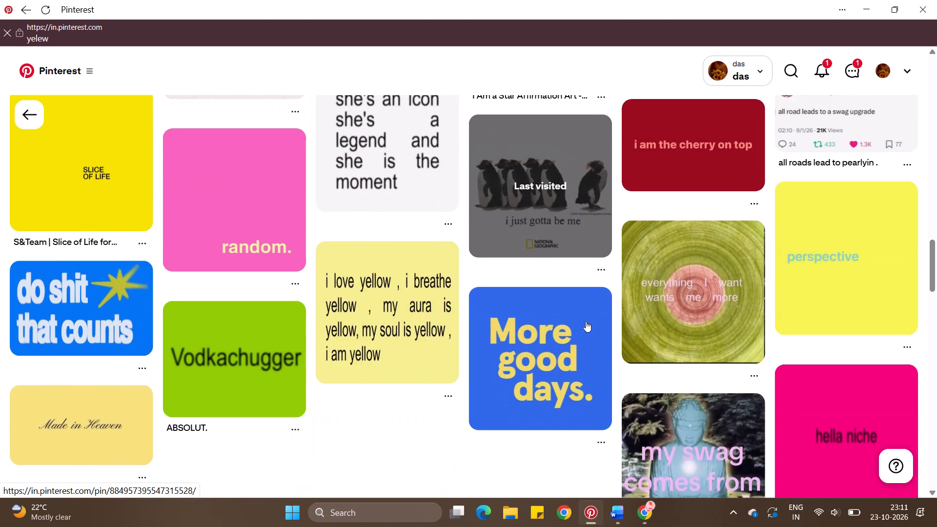
scroll(713, 268, down, 6)
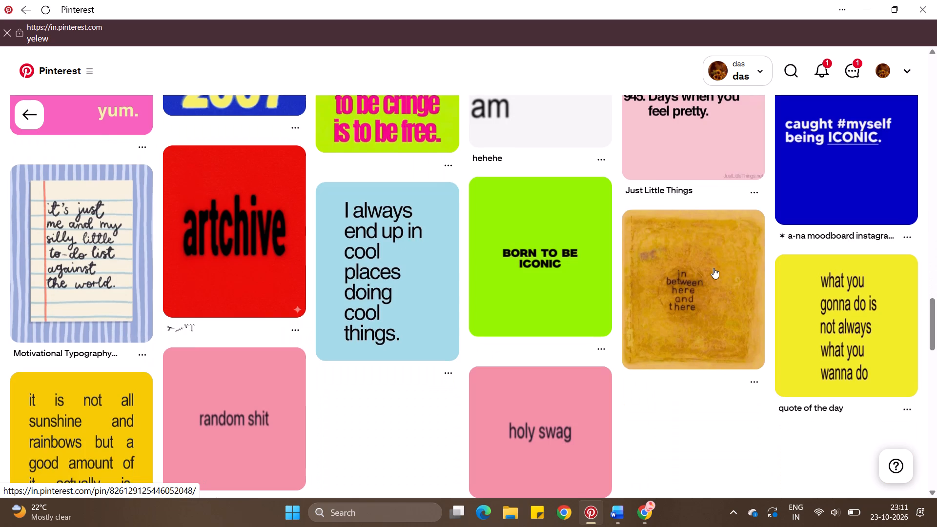
scroll(713, 268, down, 6)
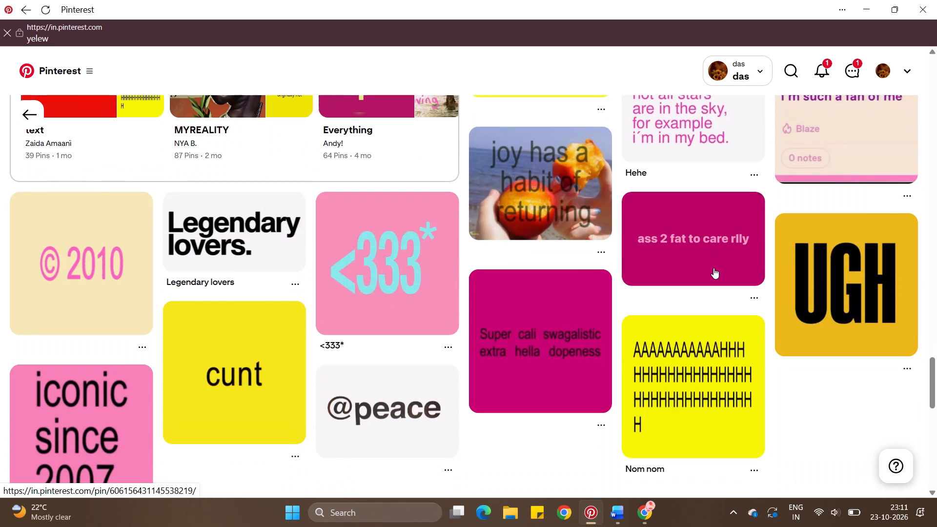
scroll(713, 268, down, 2)
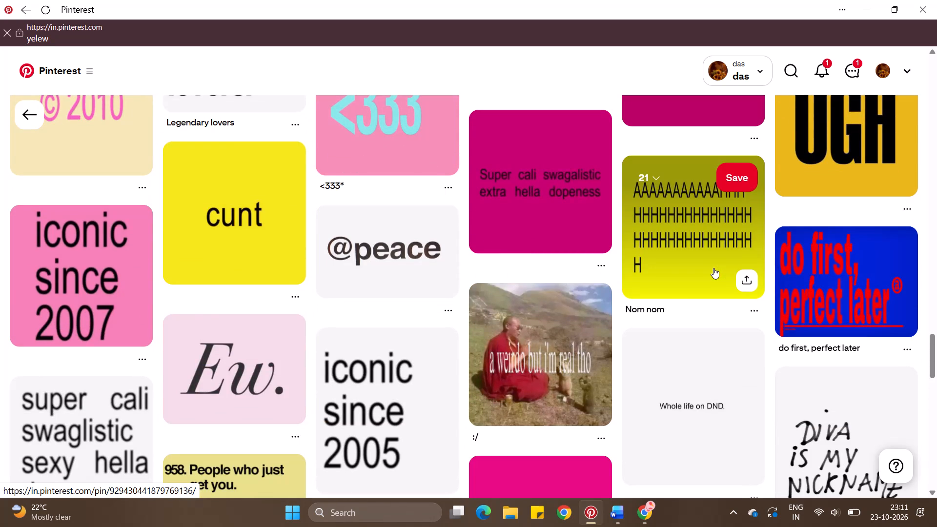
scroll(713, 268, down, 1)
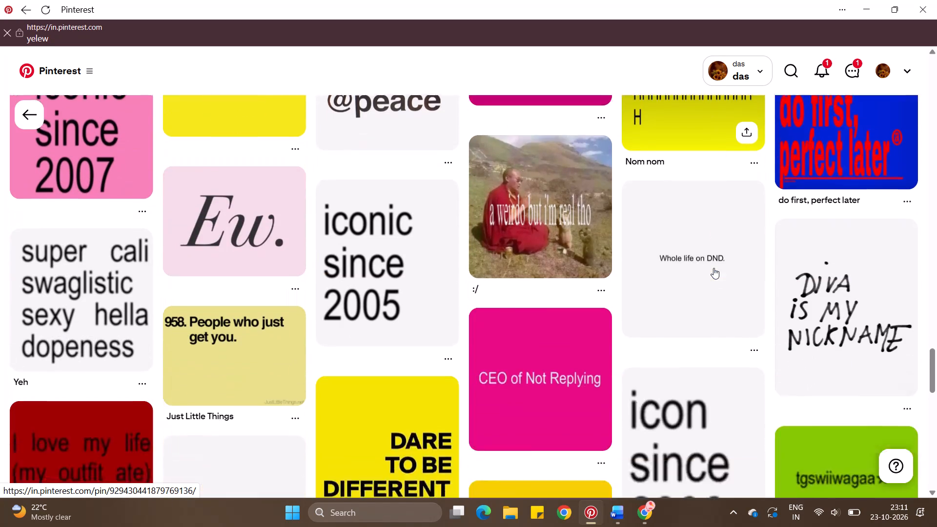
scroll(713, 268, down, 2)
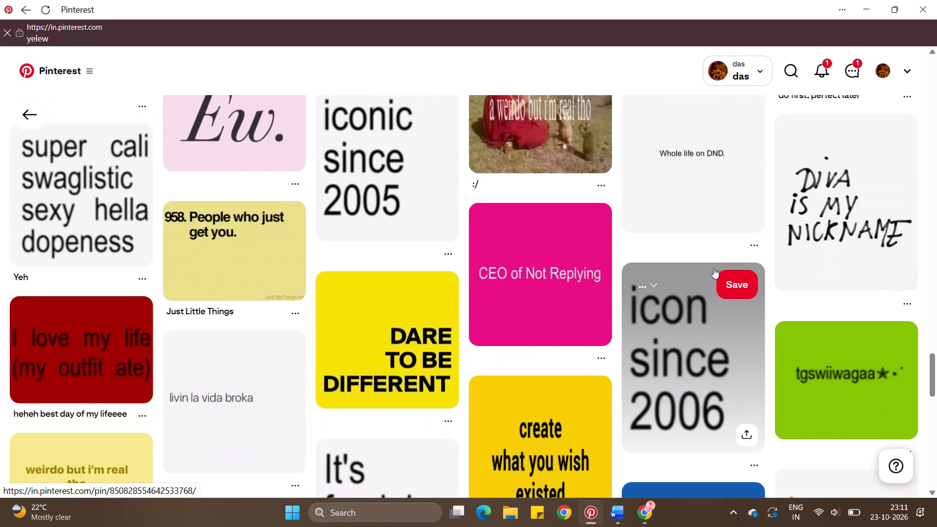
scroll(713, 268, down, 1)
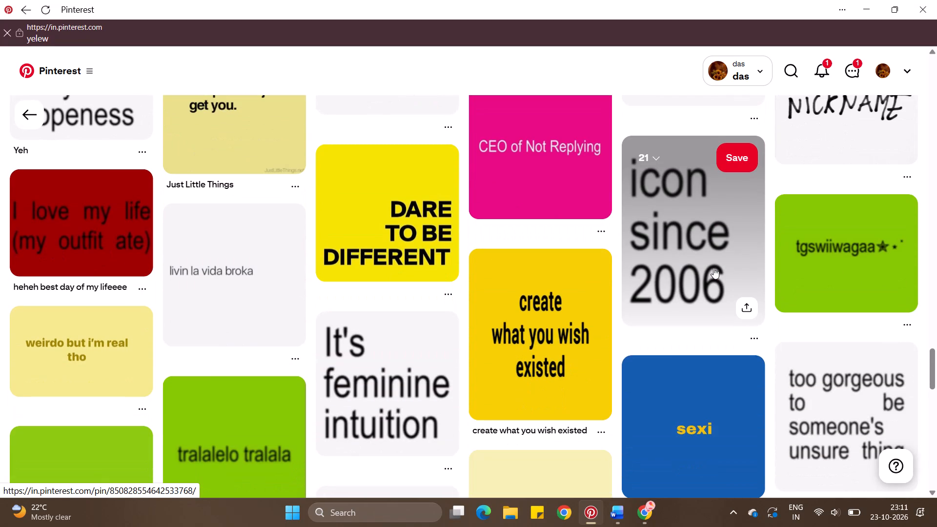
scroll(713, 268, down, 1)
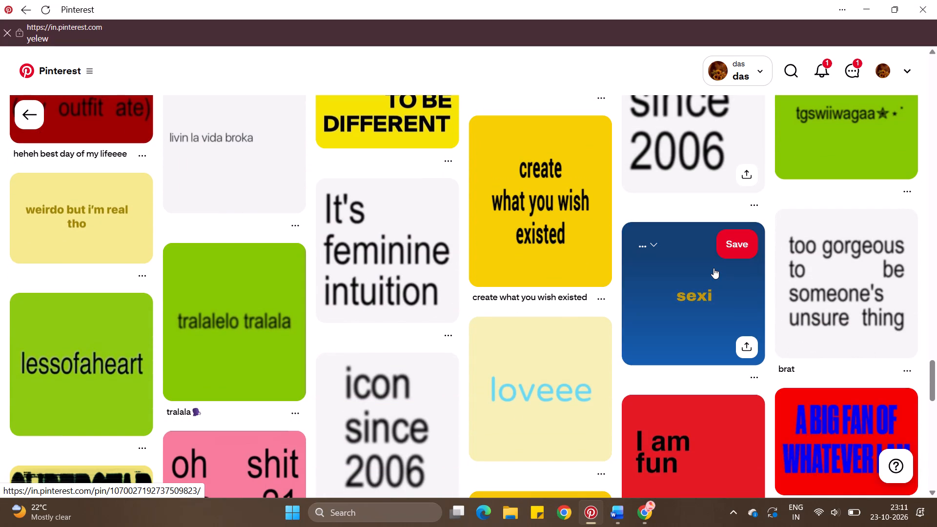
scroll(713, 268, down, 2)
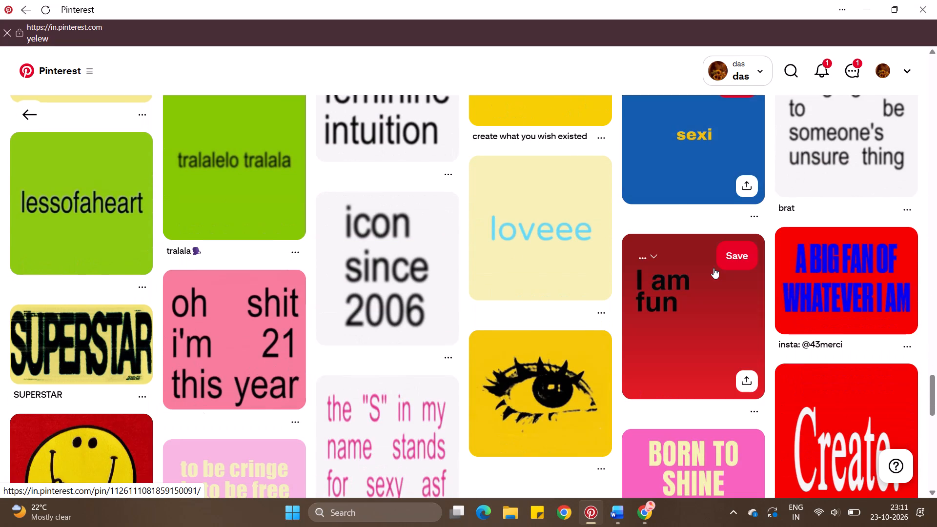
scroll(713, 268, down, 2)
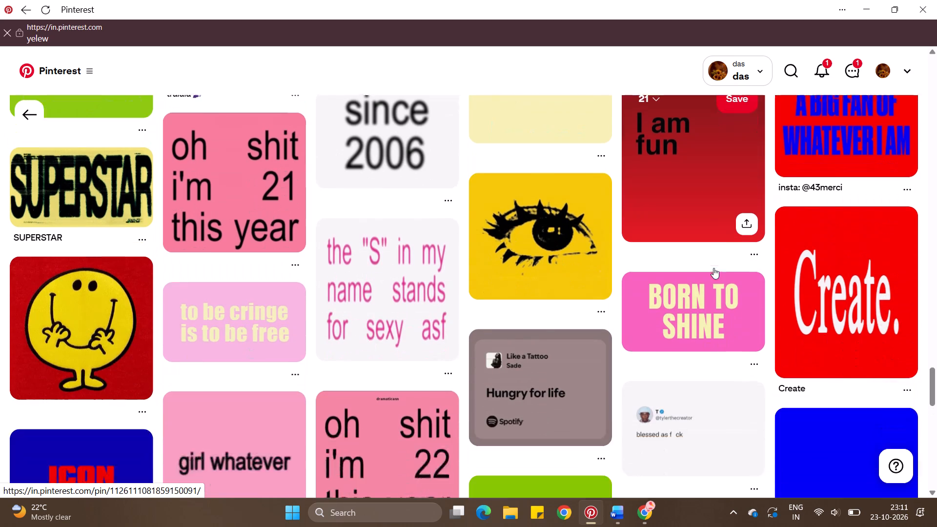
scroll(713, 268, down, 2)
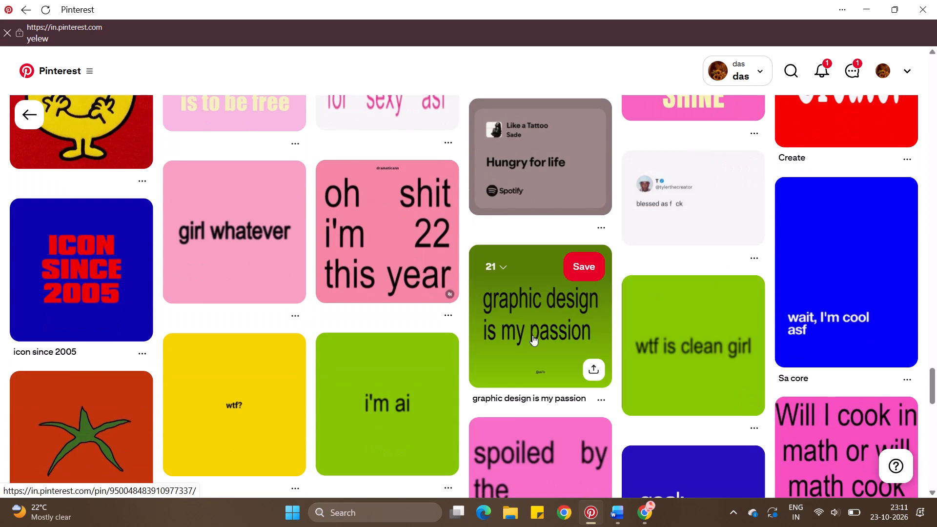
scroll(532, 335, down, 3)
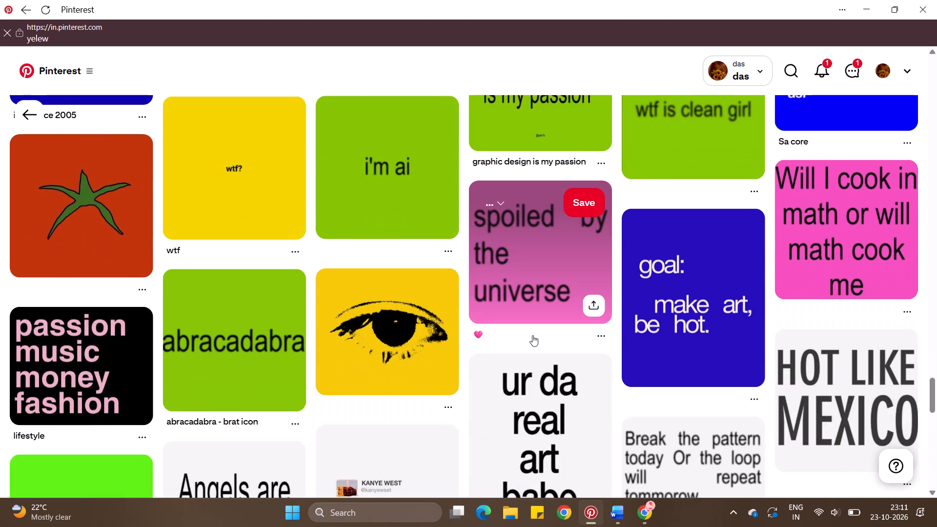
scroll(532, 335, down, 1)
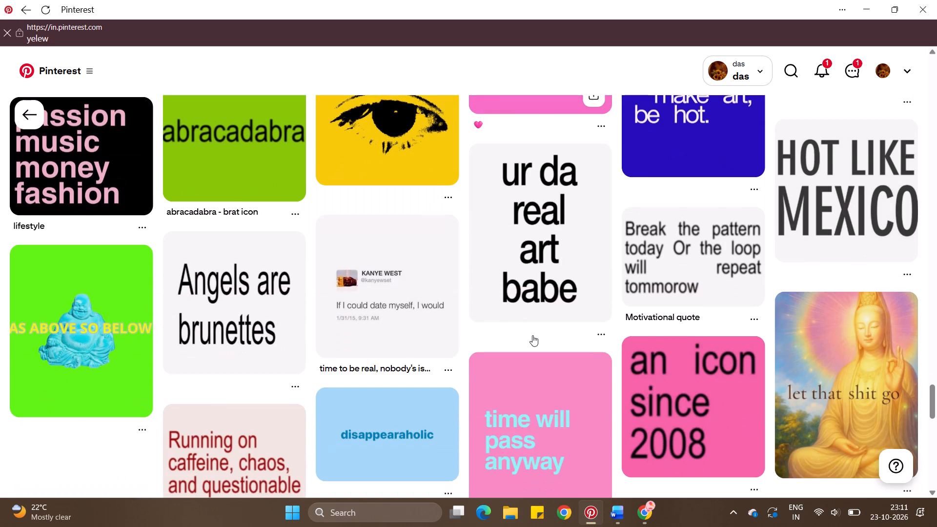
scroll(532, 335, down, 1)
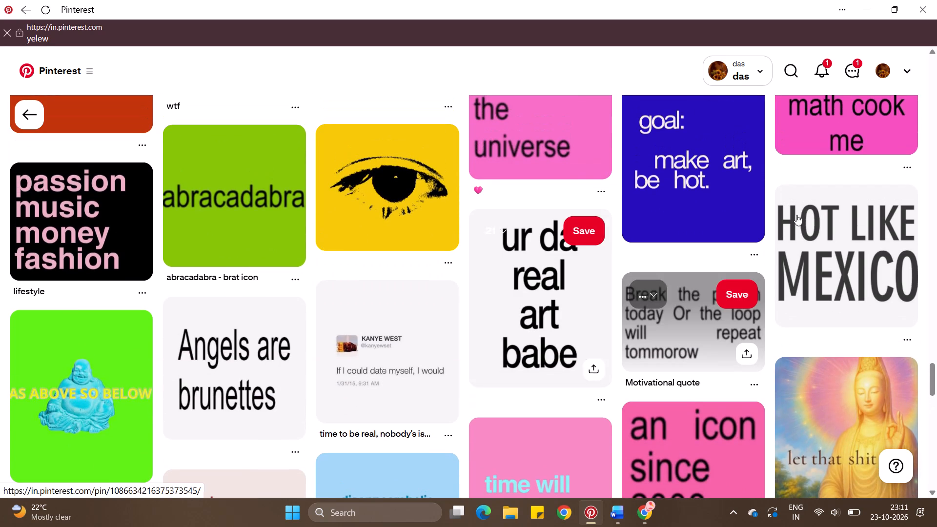
scroll(805, 303, down, 2)
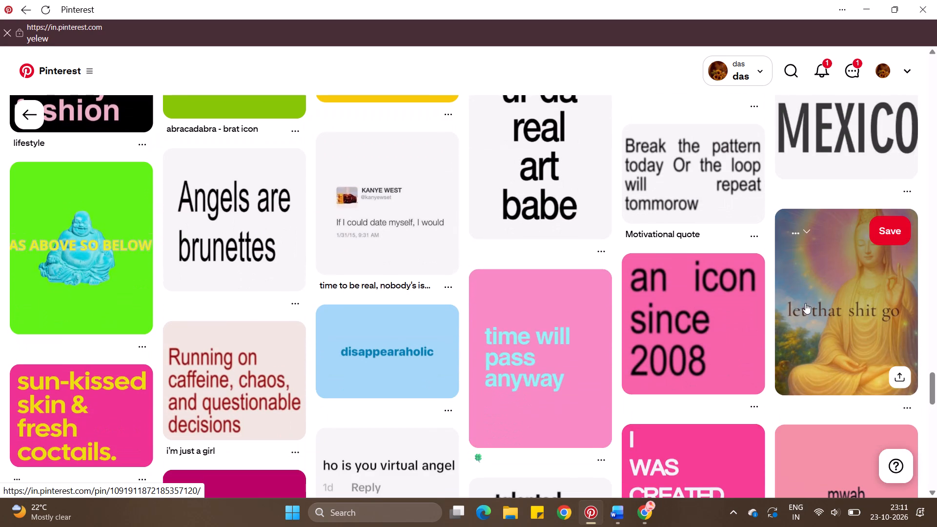
scroll(805, 303, down, 3)
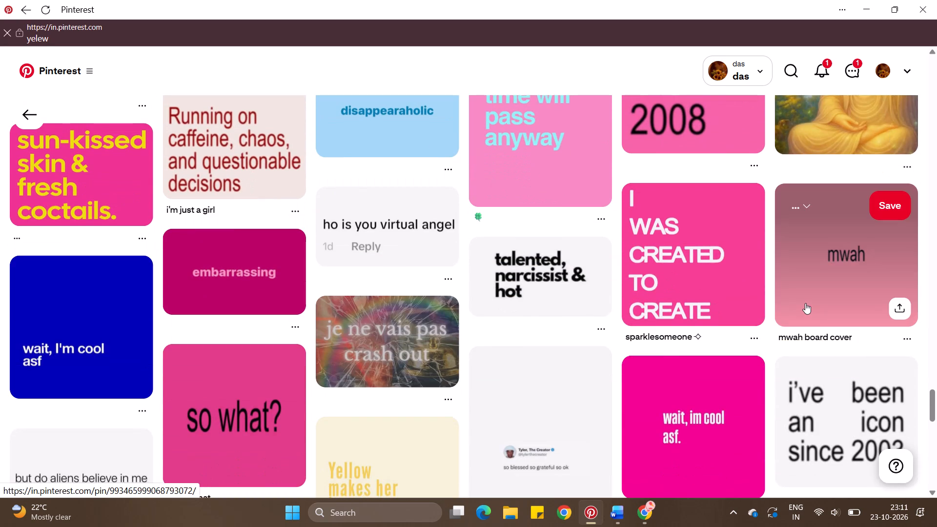
Open the pink "I WAS CREATED TO CREATE" pin from the related pins.
click(730, 263)
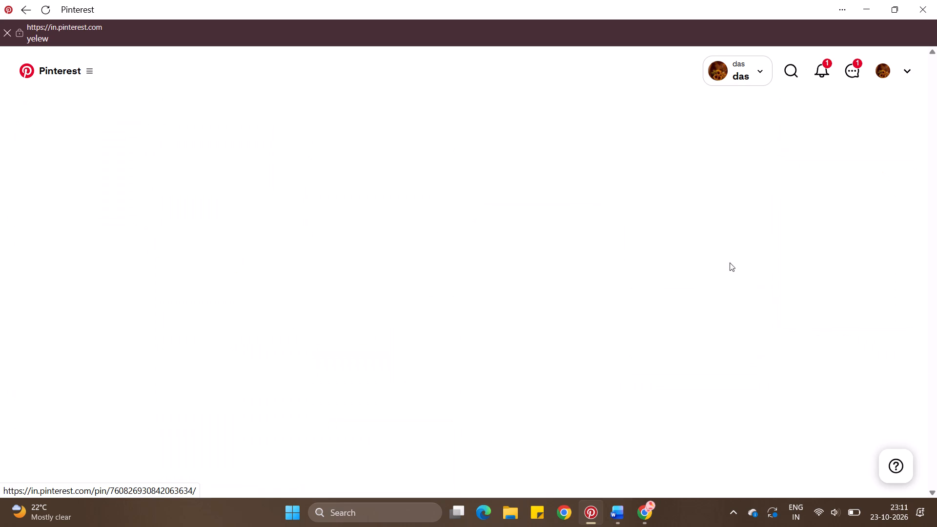
Copy the pink "I WAS CREATED TO CREATE" image from its pin and paste it onto page 3 of the Canva design.
right_click(214, 249)
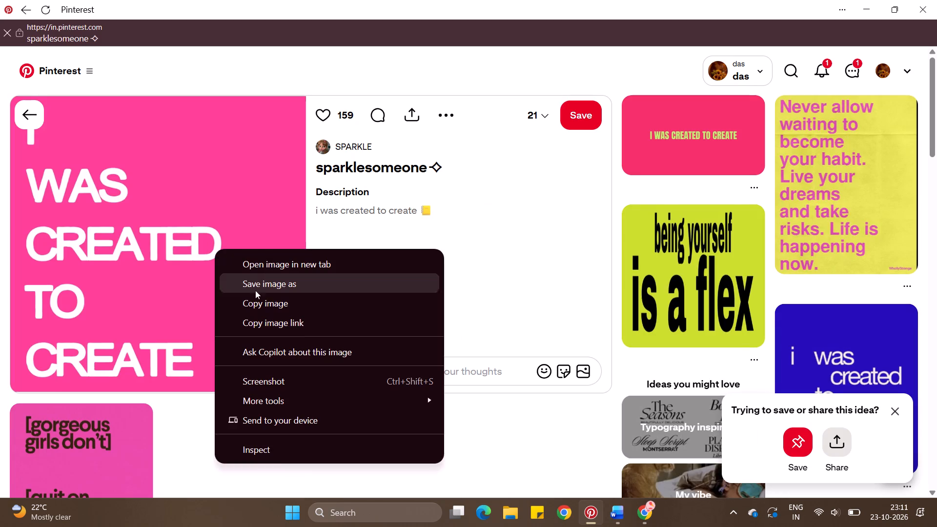
click(265, 301)
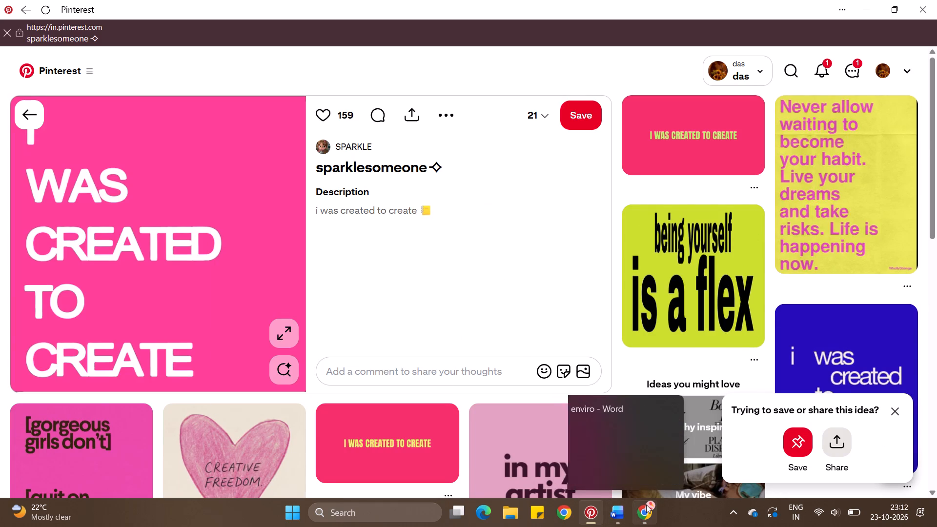
click(646, 505)
scroll(609, 380, down, 1)
click(609, 380)
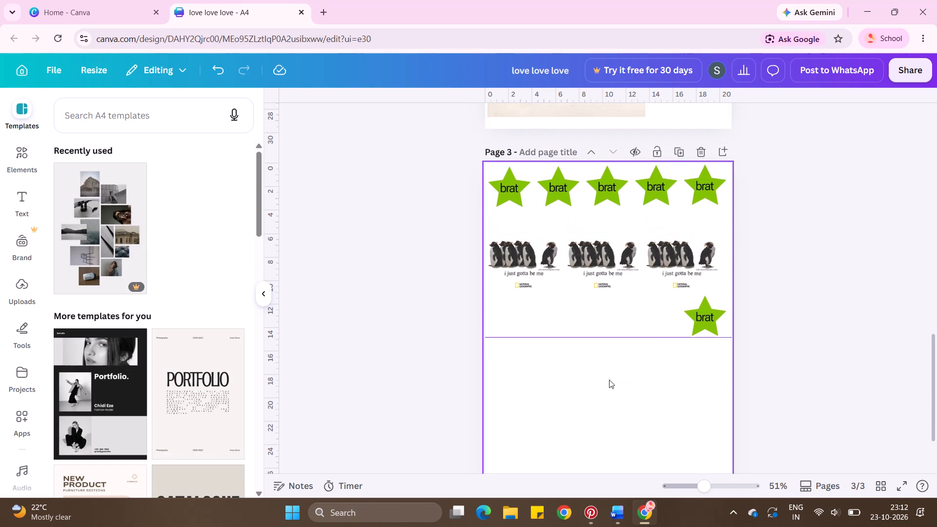
key(ctrl+v)
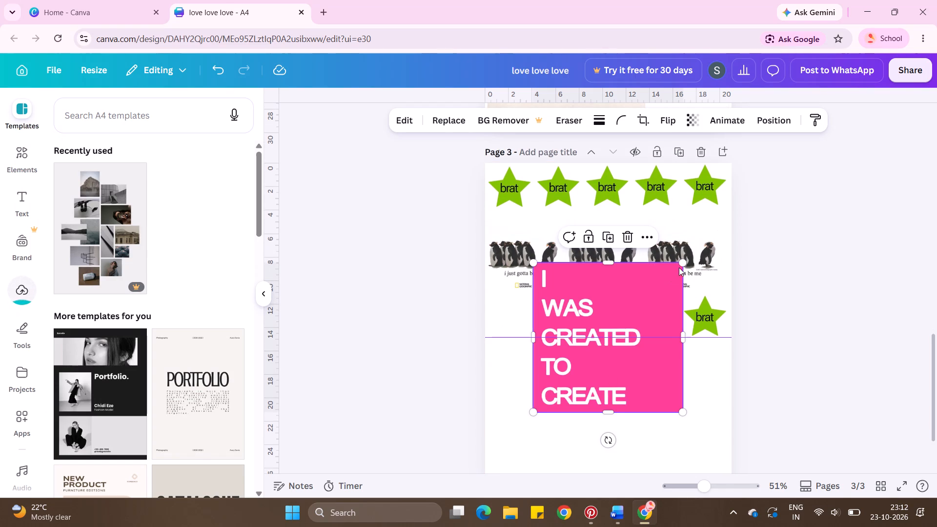
Shrink the pink quote image to a small square and place it directly below the first penguin sticker, near the page's left edge.
drag(683, 263, 608, 373)
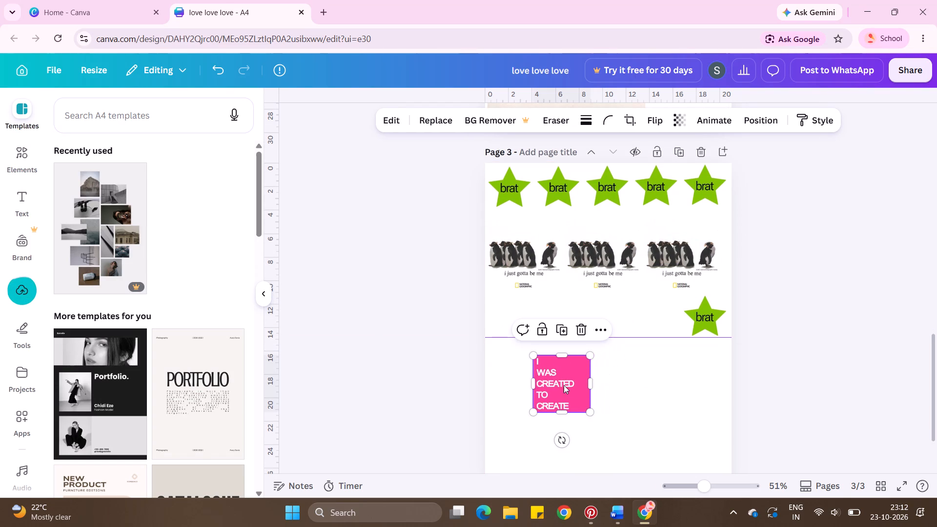
drag(564, 385, 526, 327)
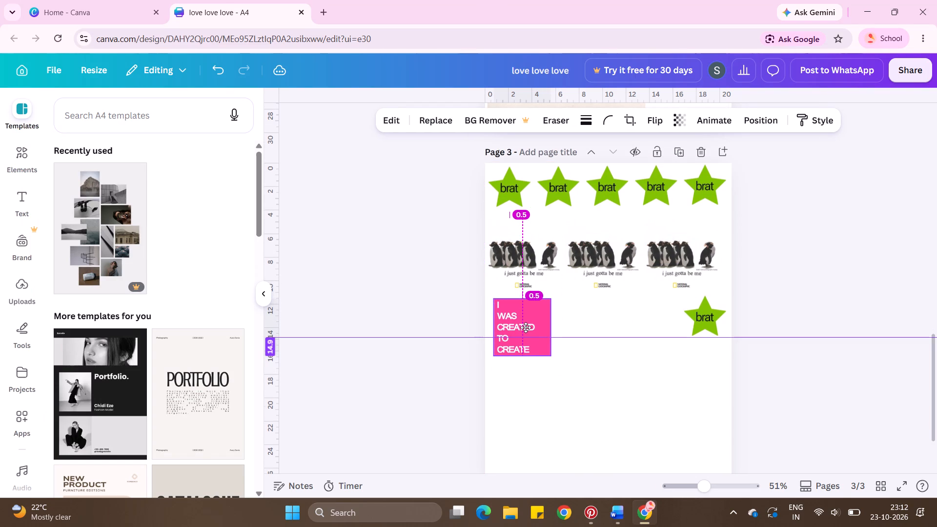
drag(526, 327, 521, 328)
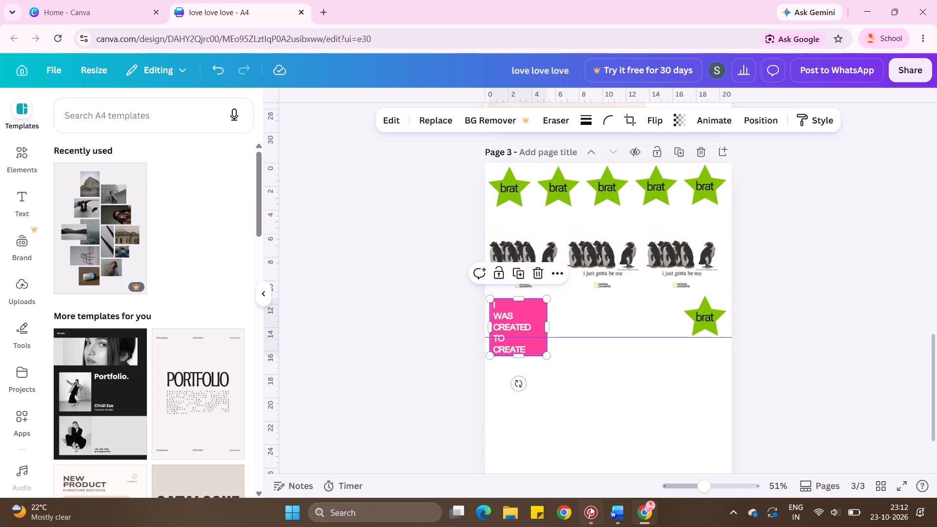
Switch to Pinterest, look through the pink quote pin's related pins, and return to browse further in the previous pin's related quotes.
click(590, 509)
scroll(570, 406, down, 3)
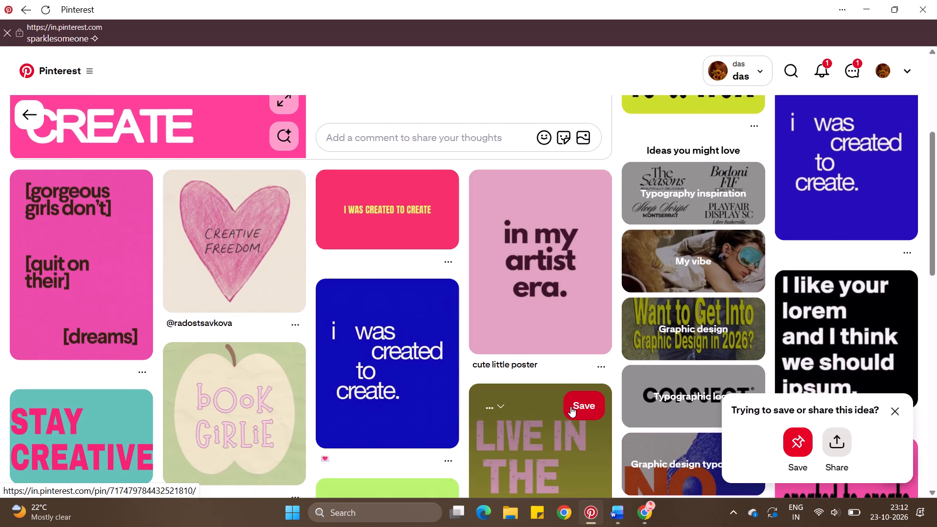
scroll(570, 406, down, 2)
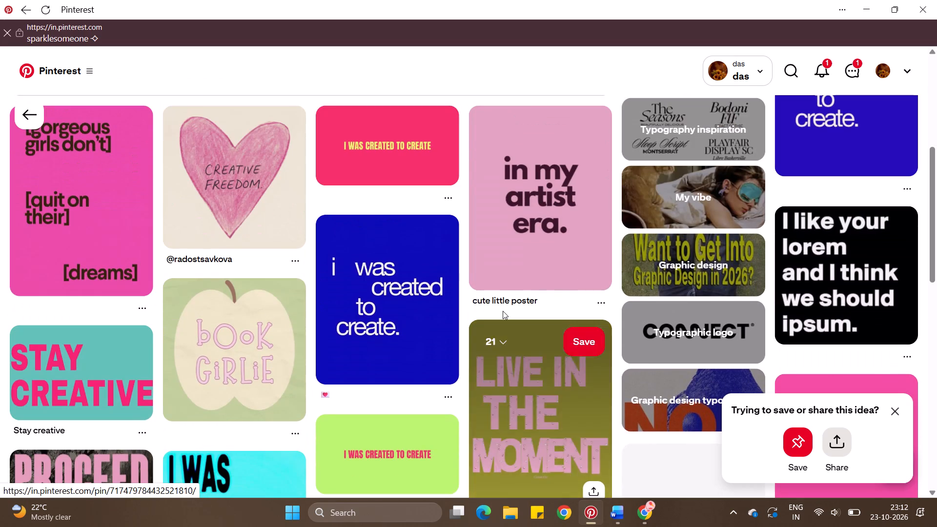
scroll(503, 311, down, 1)
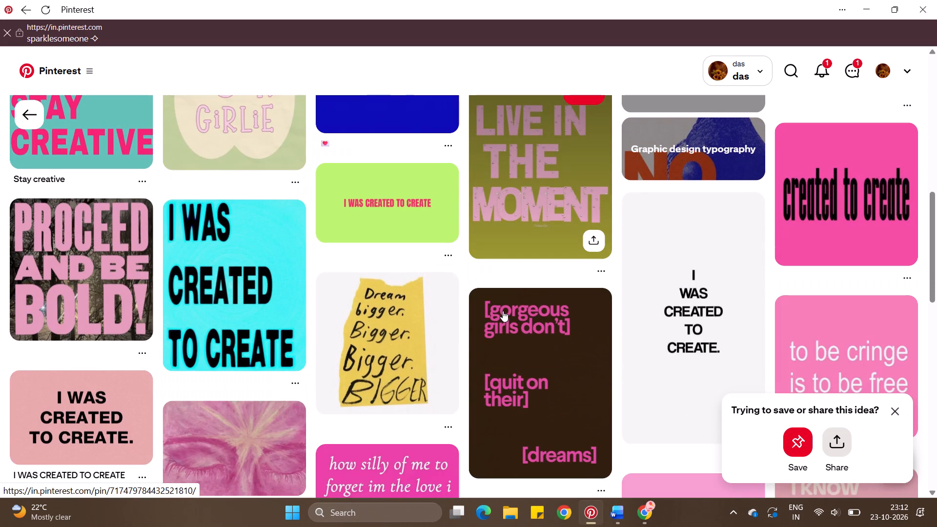
scroll(503, 311, down, 1)
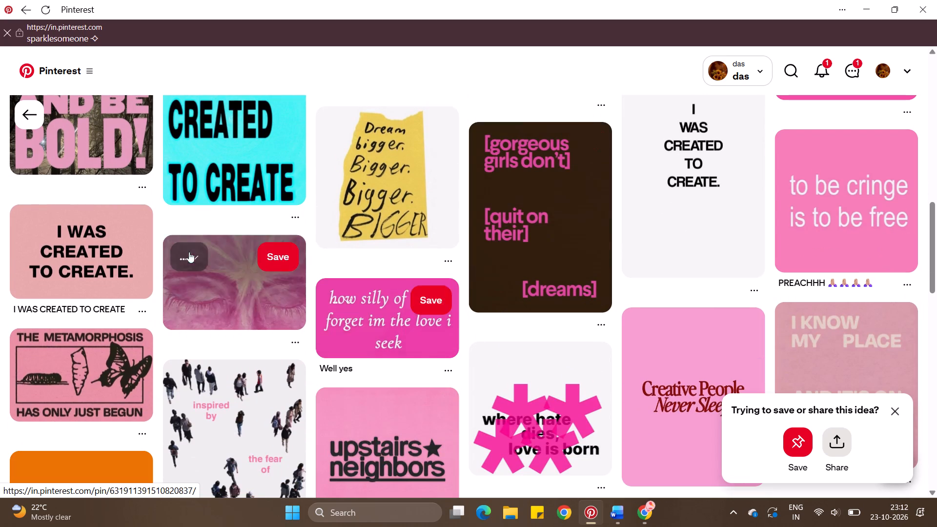
click(35, 118)
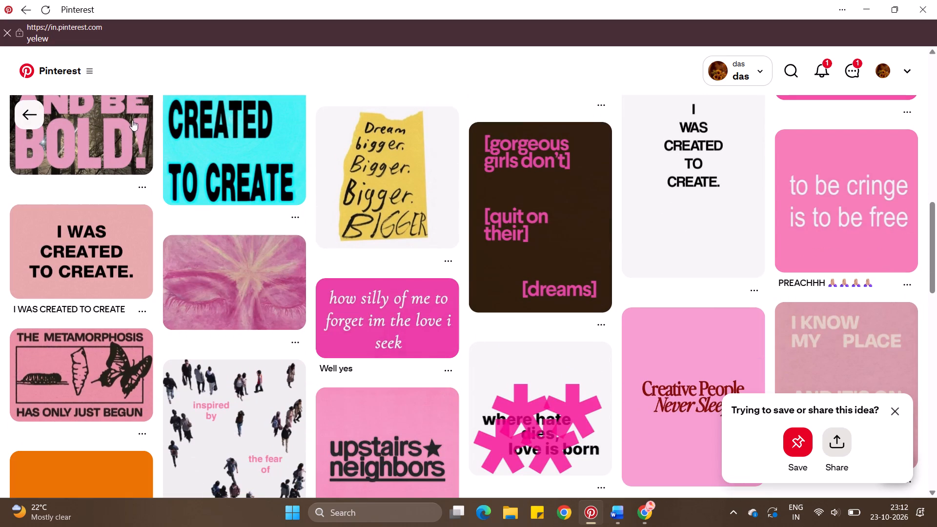
scroll(389, 335, down, 2)
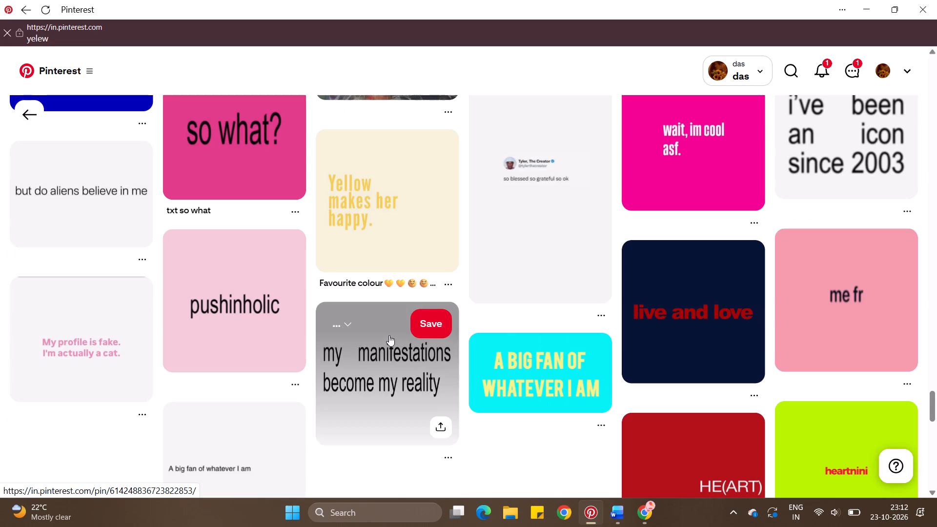
scroll(389, 335, down, 3)
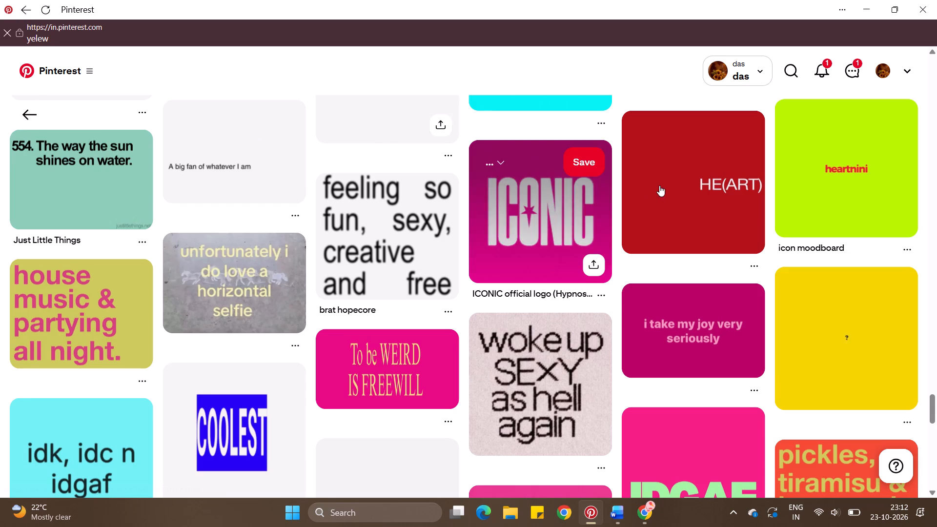
Open the pink "ICONIC official logo" pin and look through its related pins for sticker images.
click(554, 236)
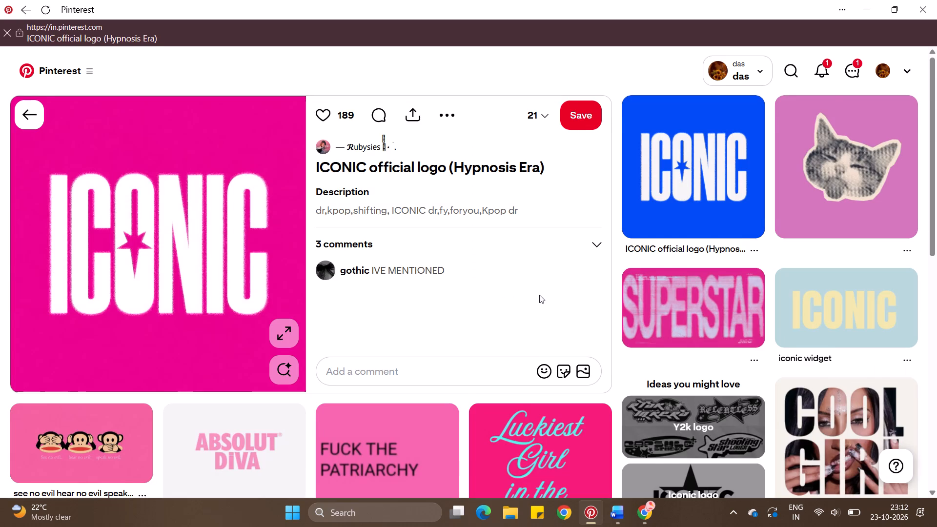
scroll(539, 295, down, 5)
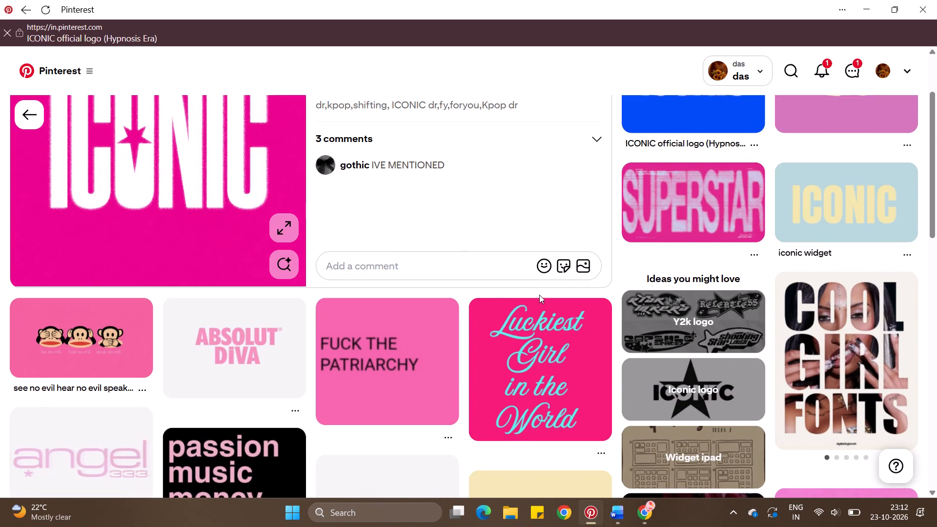
scroll(539, 295, down, 3)
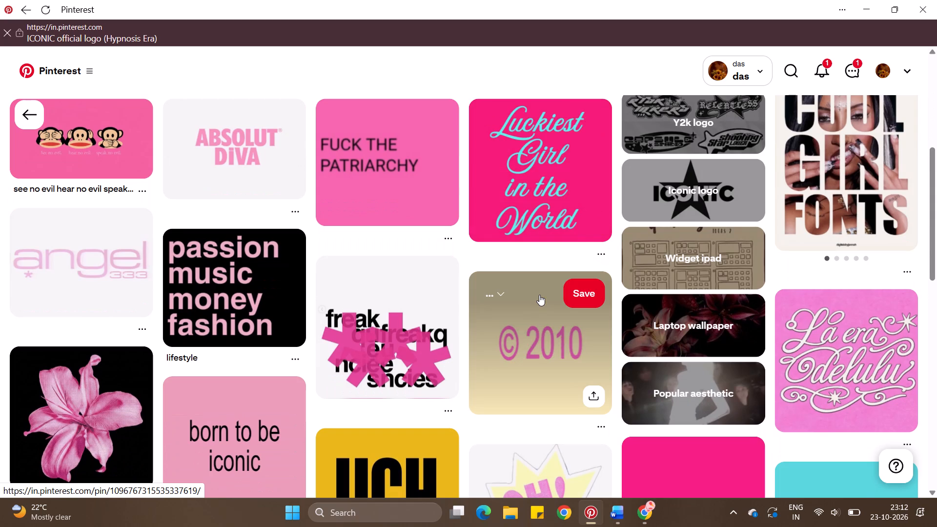
scroll(539, 295, up, 1)
Open the "ABSOLUT DiVA" pin, copy its image and paste it onto page 3 of the Canva design.
click(261, 198)
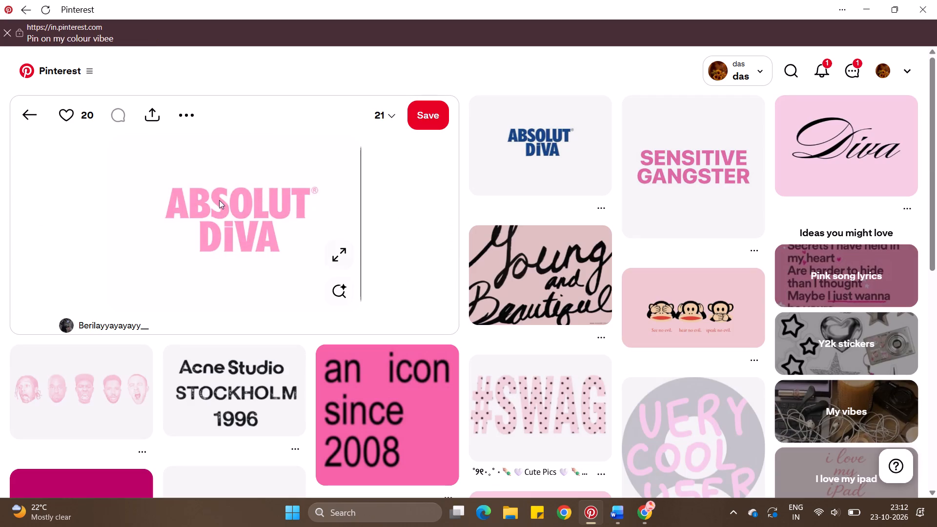
right_click(263, 203)
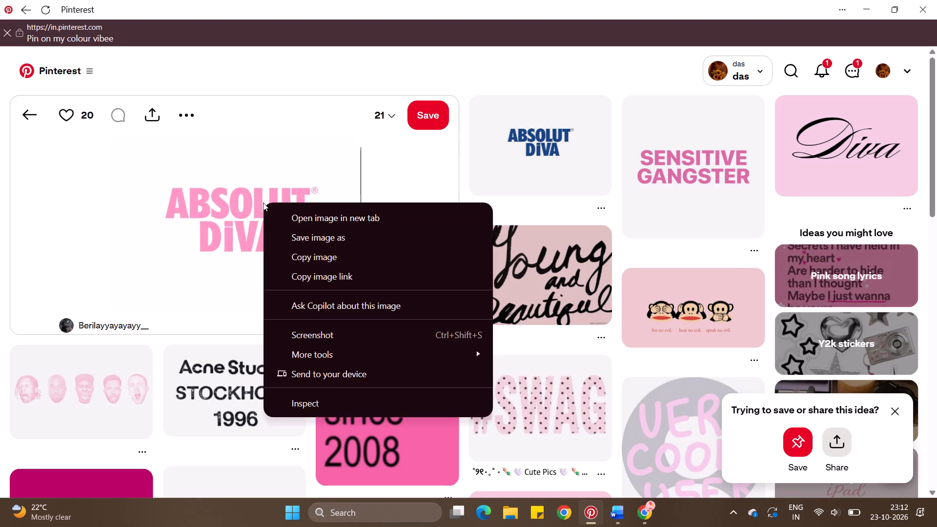
click(332, 259)
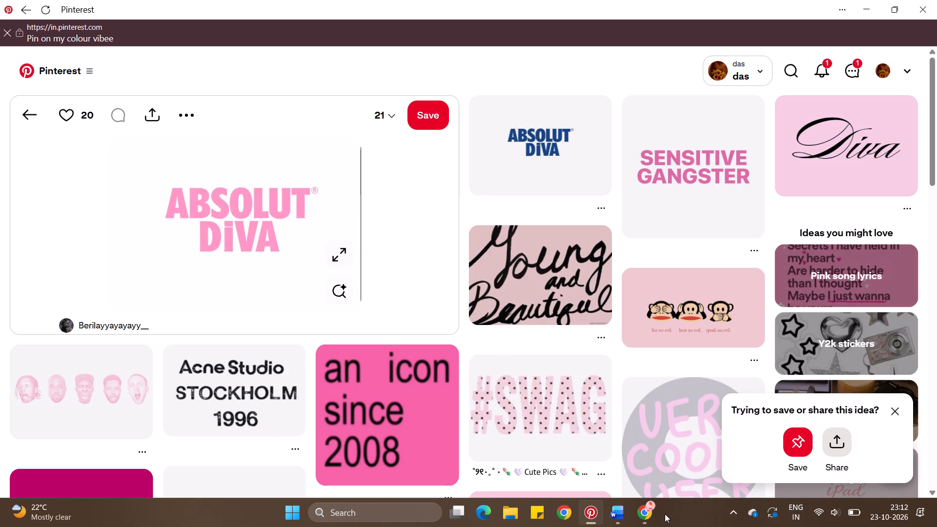
click(645, 507)
click(627, 374)
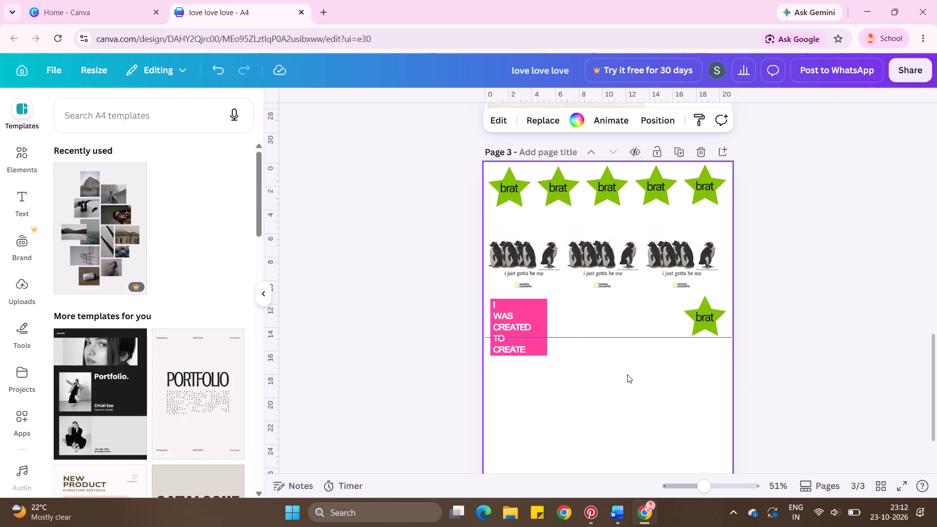
key(ctrl+v)
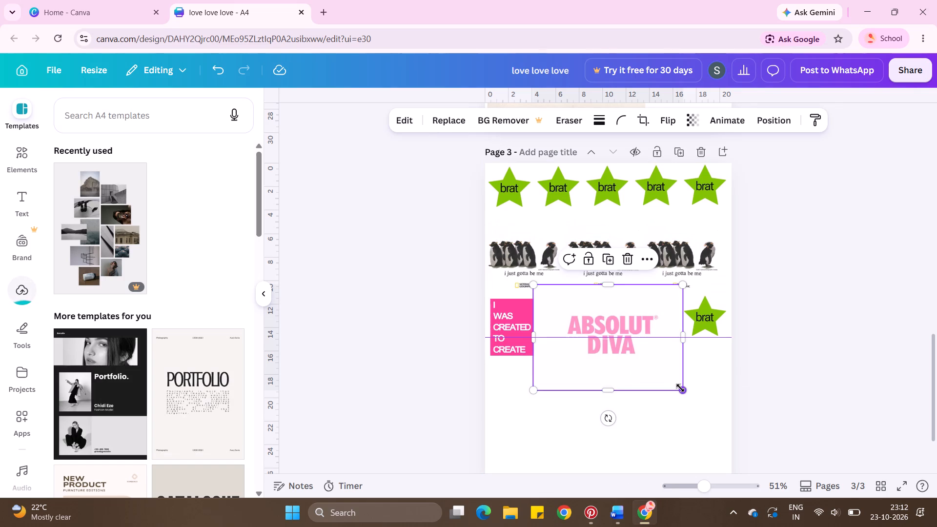
Crop the empty margins on all four sides of the "ABSOLUT DiVA" image.
drag(684, 341, 680, 344)
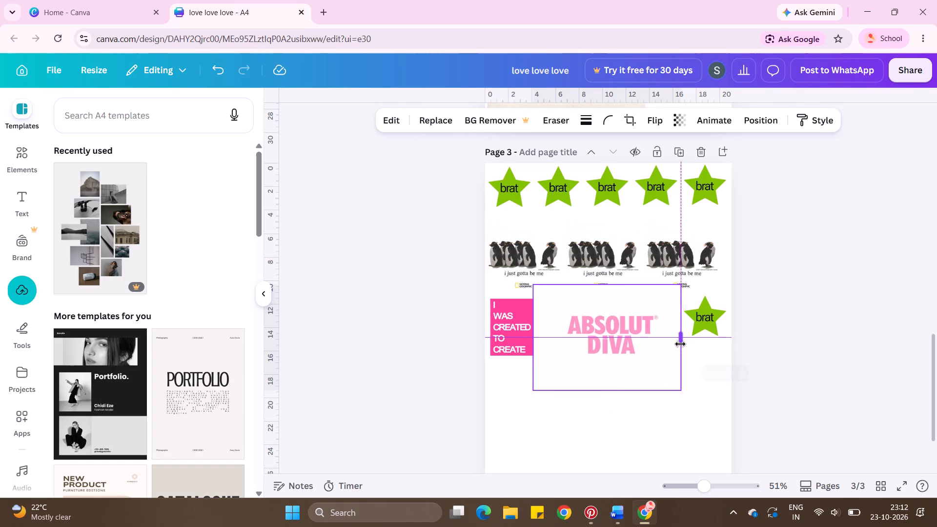
drag(680, 344, 665, 348)
drag(534, 358, 549, 356)
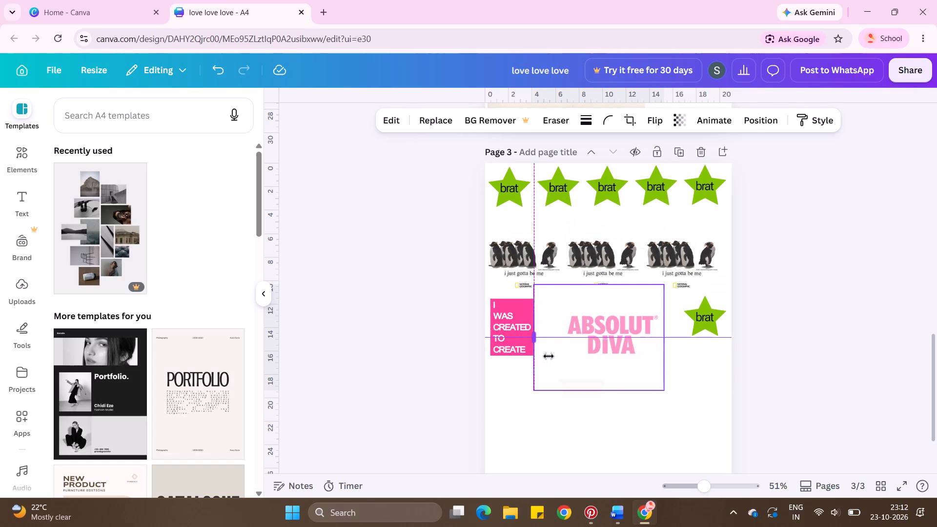
drag(549, 356, 557, 358)
drag(609, 389, 619, 356)
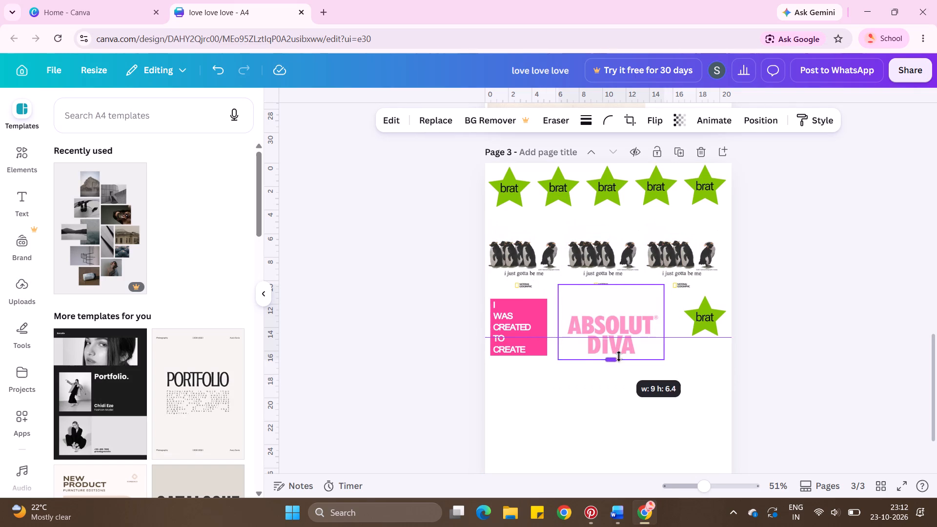
drag(619, 356, 623, 356)
drag(614, 357, 617, 377)
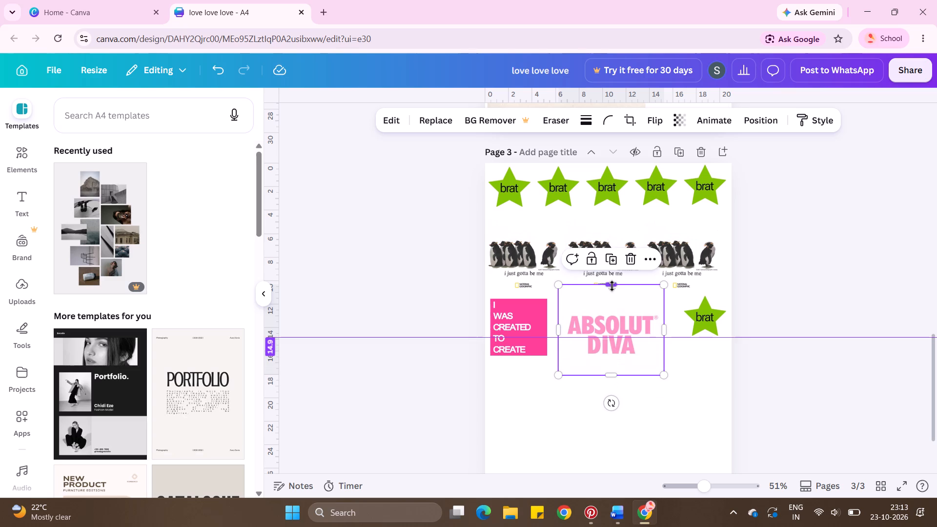
drag(612, 285, 614, 301)
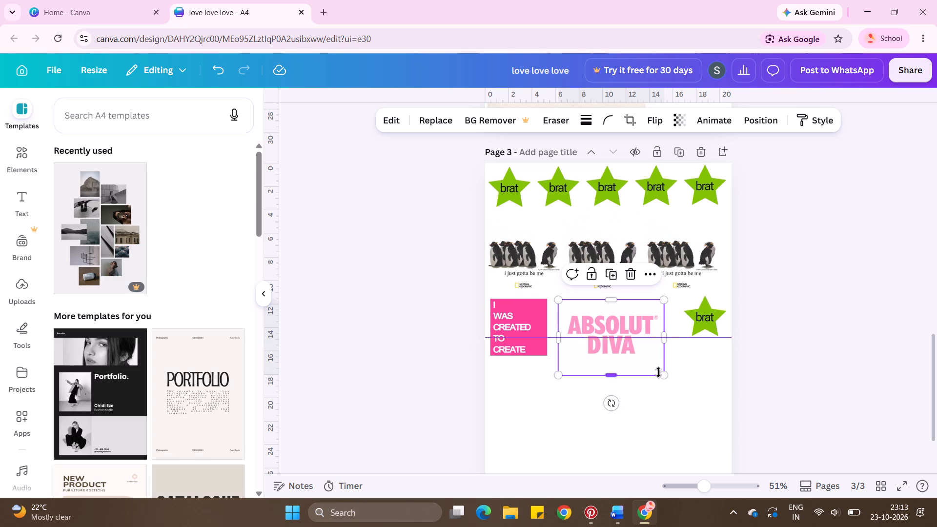
Shrink the "ABSOLUT DiVA" image, trim its bottom edge slightly and place it immediately right of the pink quote sticker.
drag(660, 373, 627, 354)
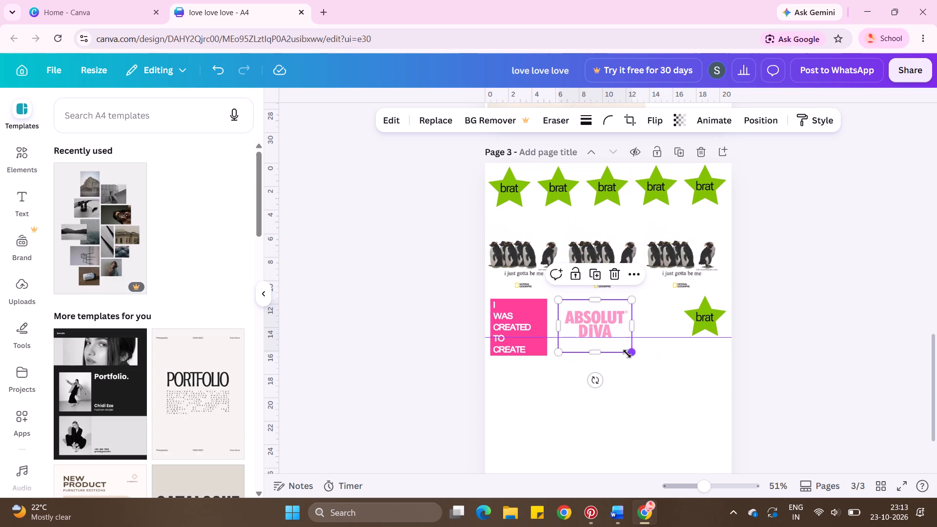
click(730, 359)
click(609, 338)
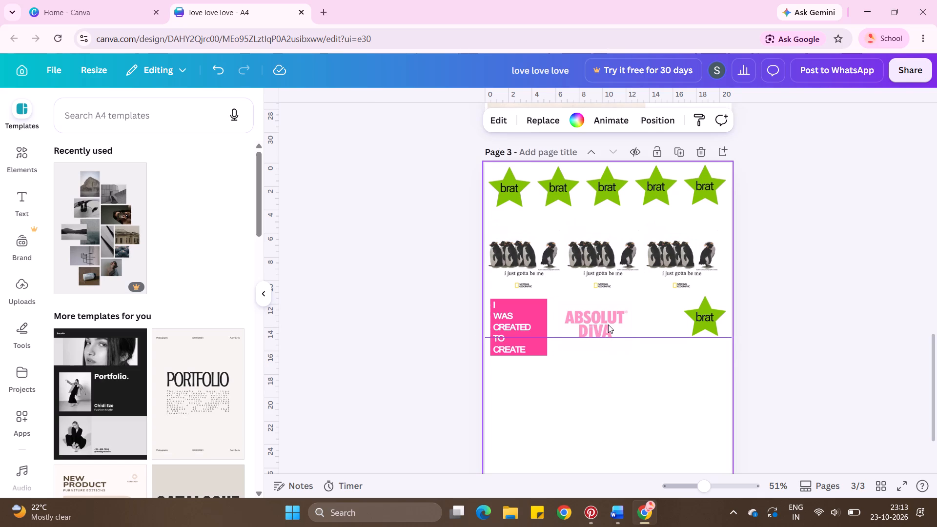
click(608, 324)
drag(600, 349, 606, 346)
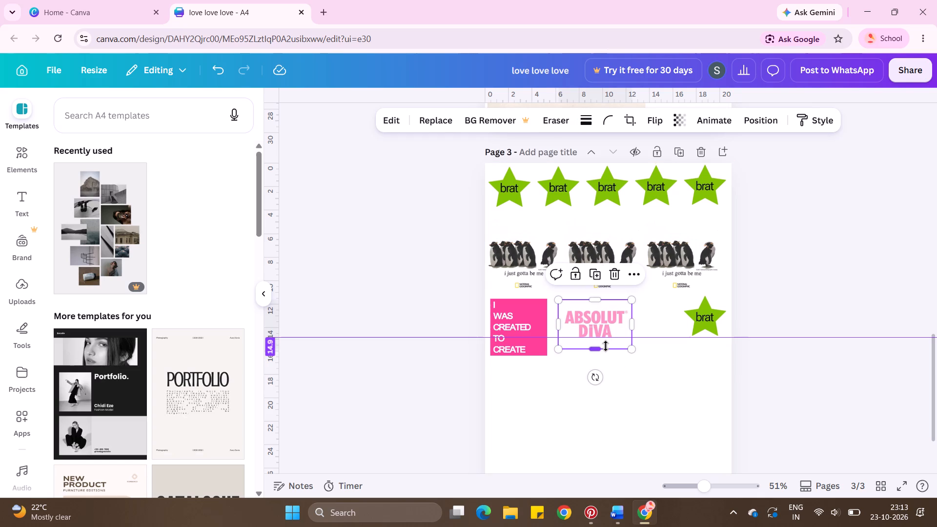
drag(606, 316, 599, 316)
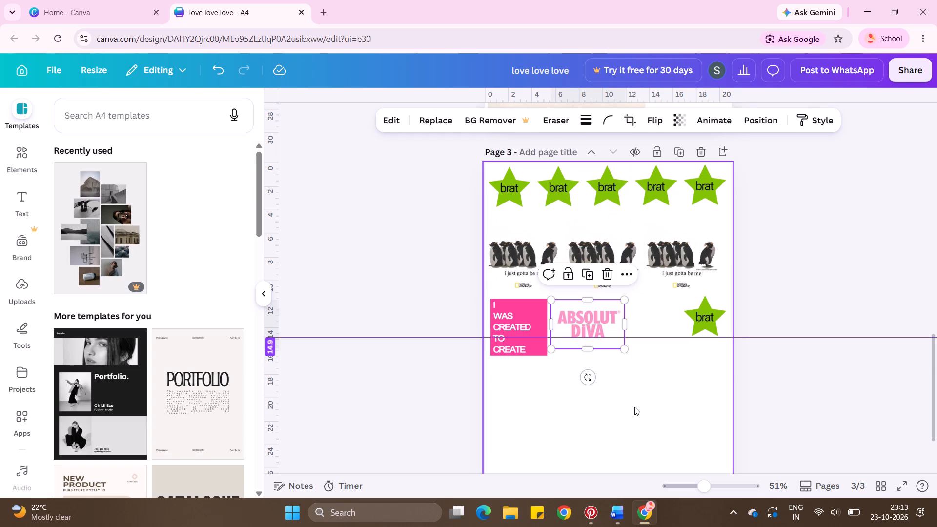
double_click(634, 407)
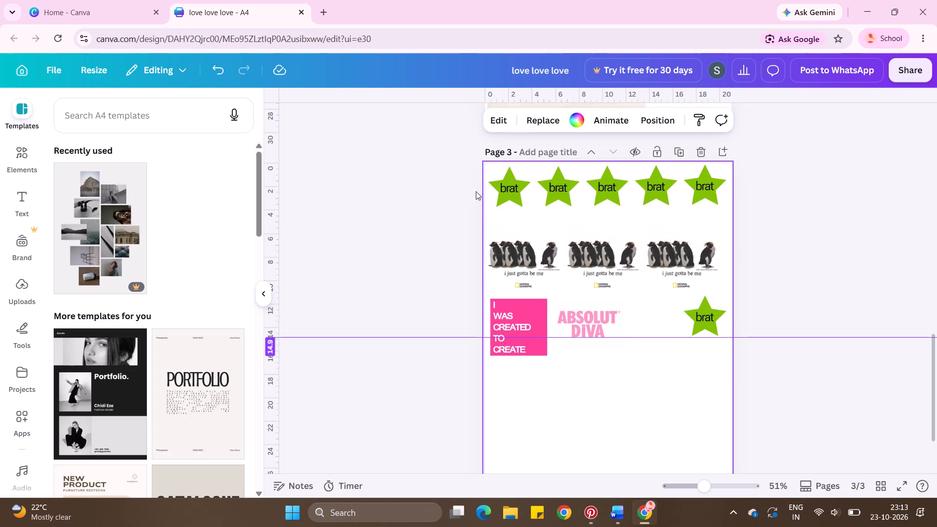
Switch to Pinterest, open the pink script "Diva" pin from the pins related to "ABSOLUT DiVA" and copy its image.
click(595, 508)
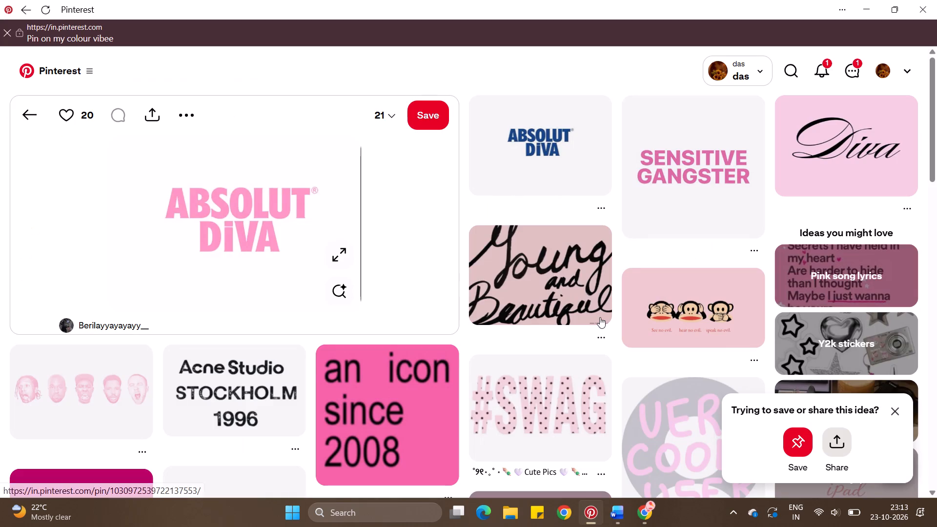
scroll(600, 317, down, 3)
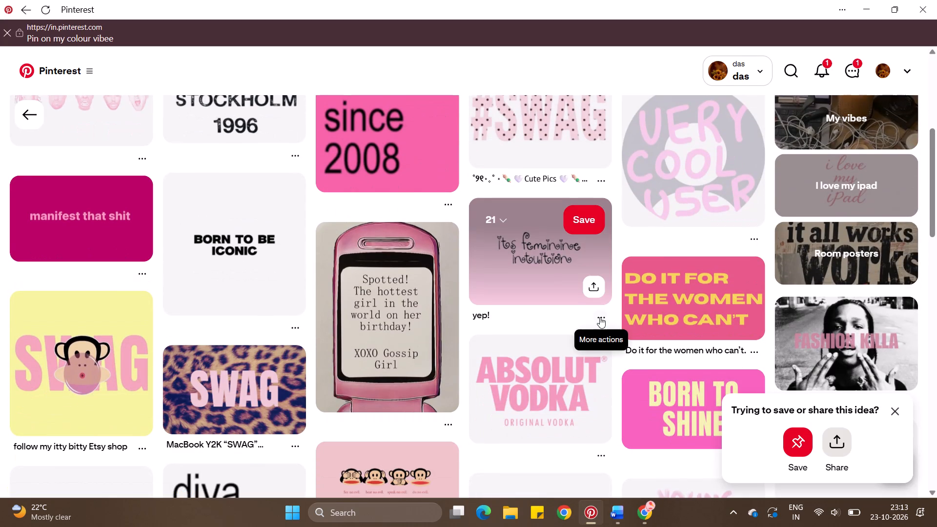
scroll(600, 317, down, 1)
scroll(600, 317, up, 2)
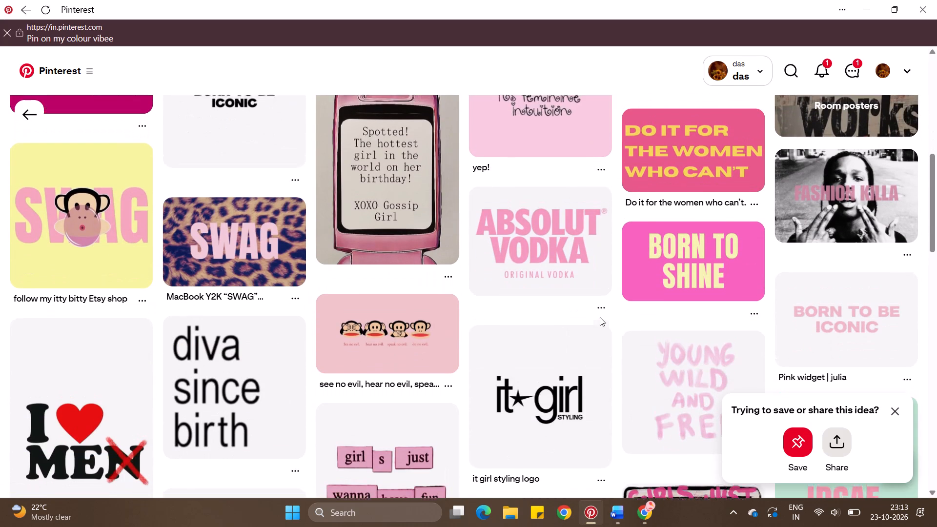
scroll(600, 317, up, 1)
scroll(856, 111, up, 6)
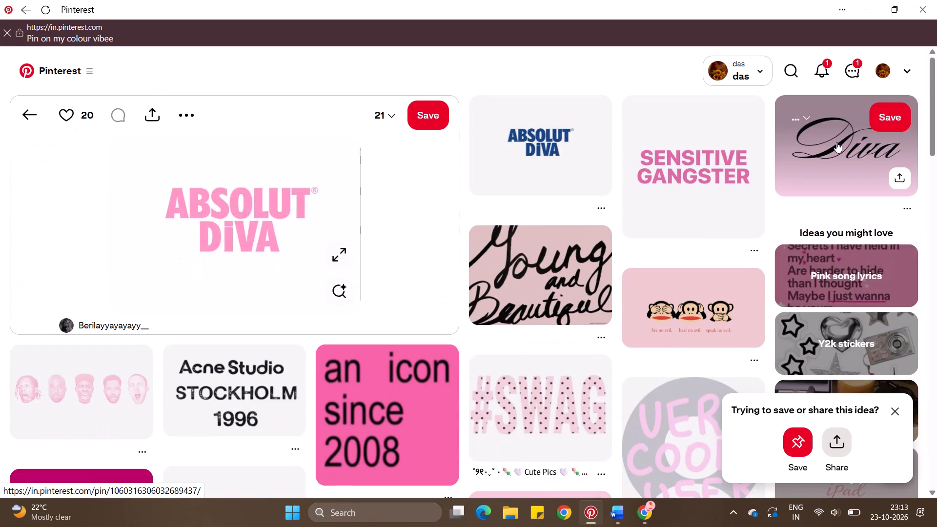
click(836, 142)
right_click(326, 200)
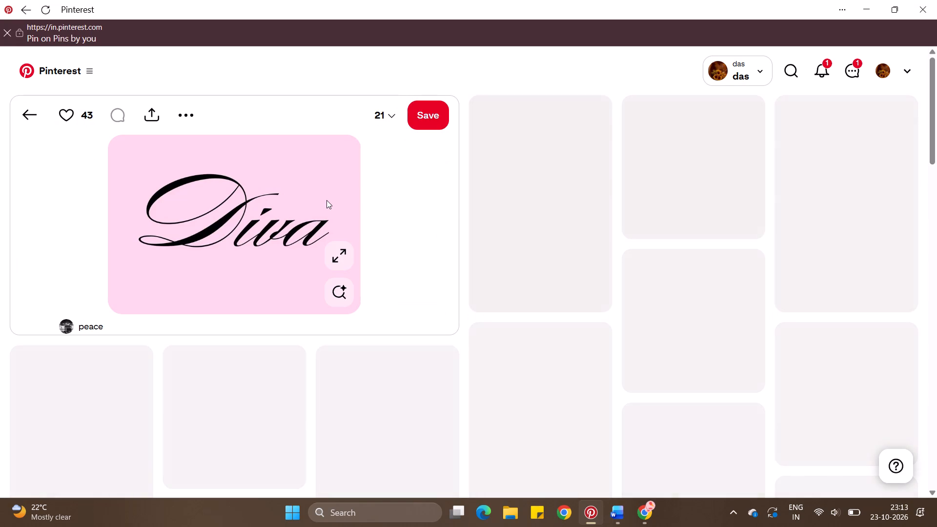
click(363, 252)
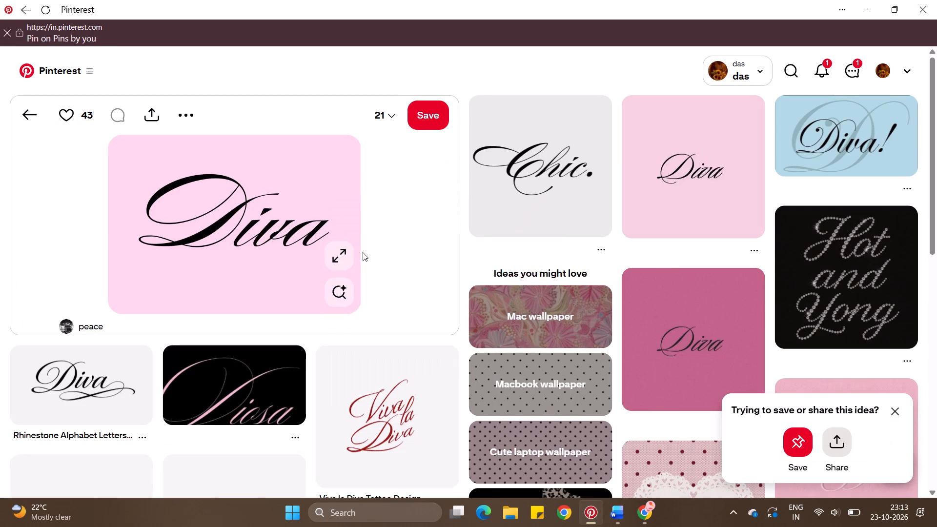
Find the pink "#SWAG" pin with black lettering among the related pins, copy its image and paste it onto page 3 in Canva.
scroll(374, 310, down, 3)
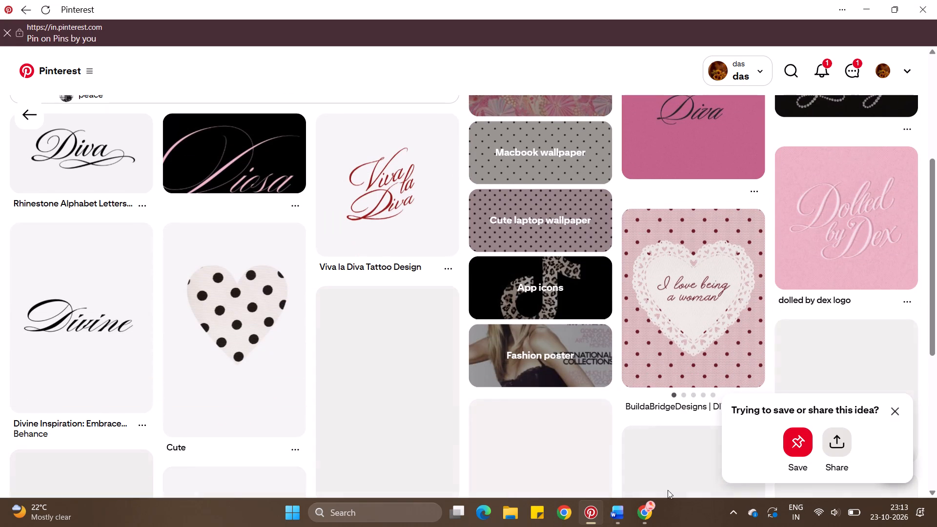
scroll(692, 311, down, 2)
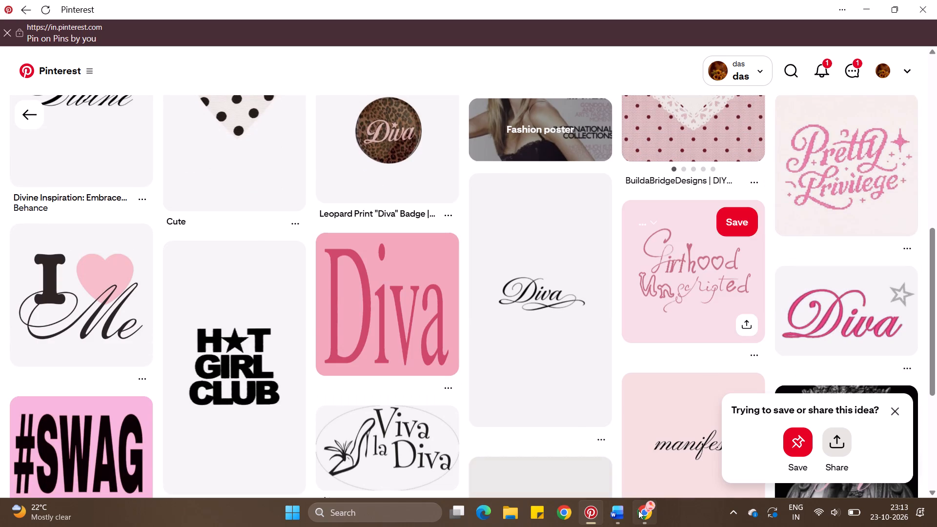
scroll(679, 281, down, 2)
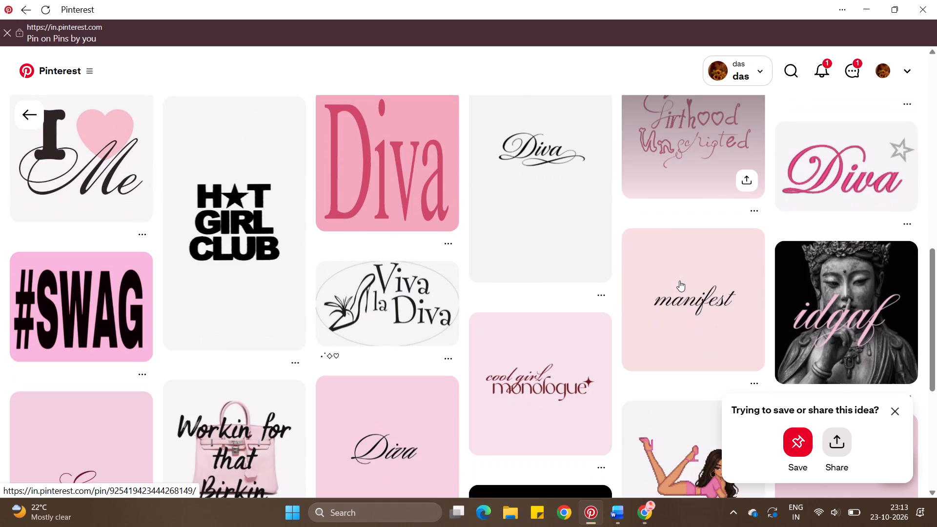
scroll(432, 338, down, 1)
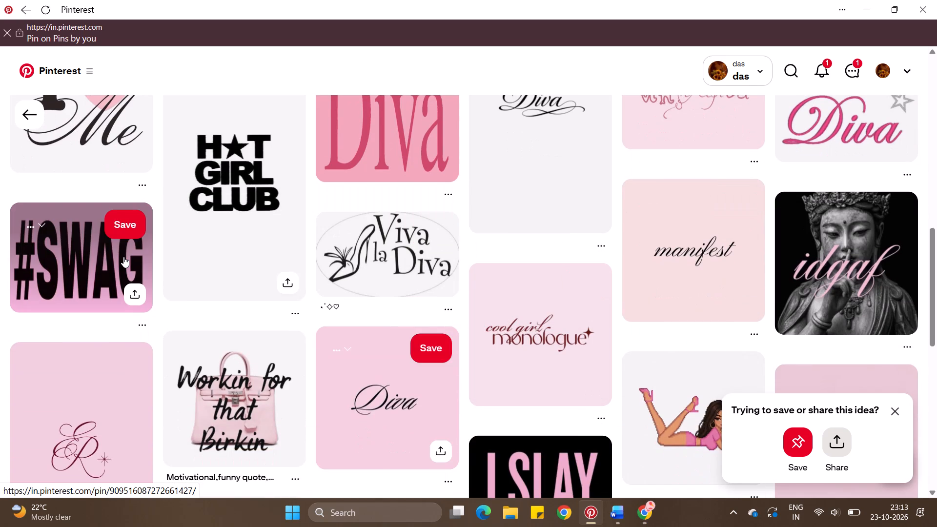
click(122, 279)
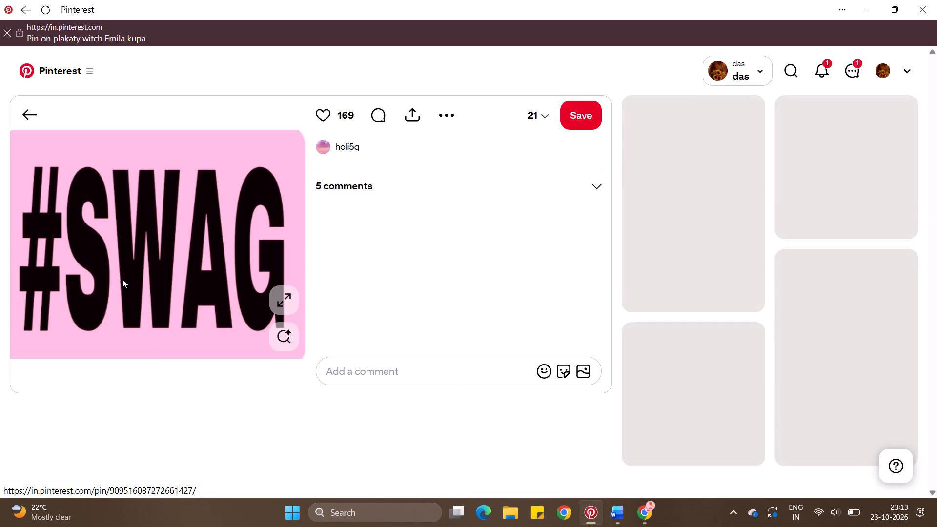
click(185, 204)
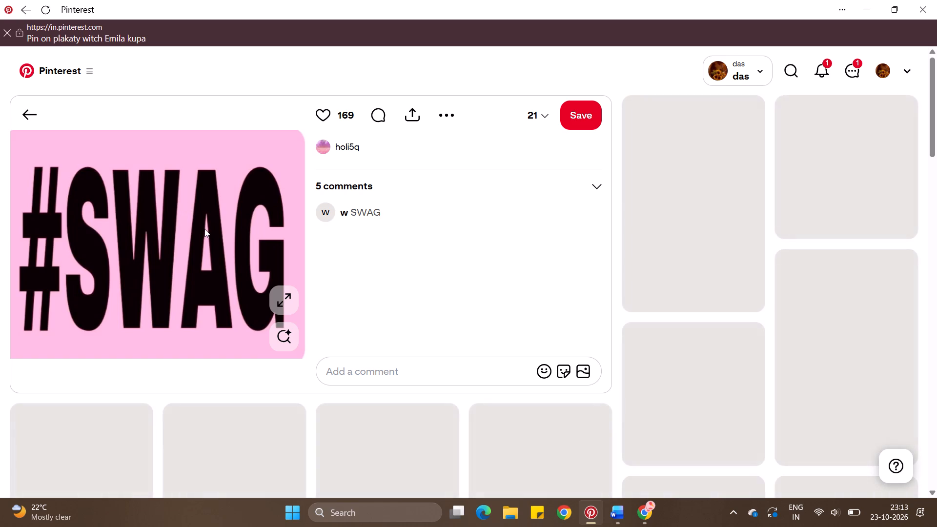
right_click(204, 229)
click(247, 282)
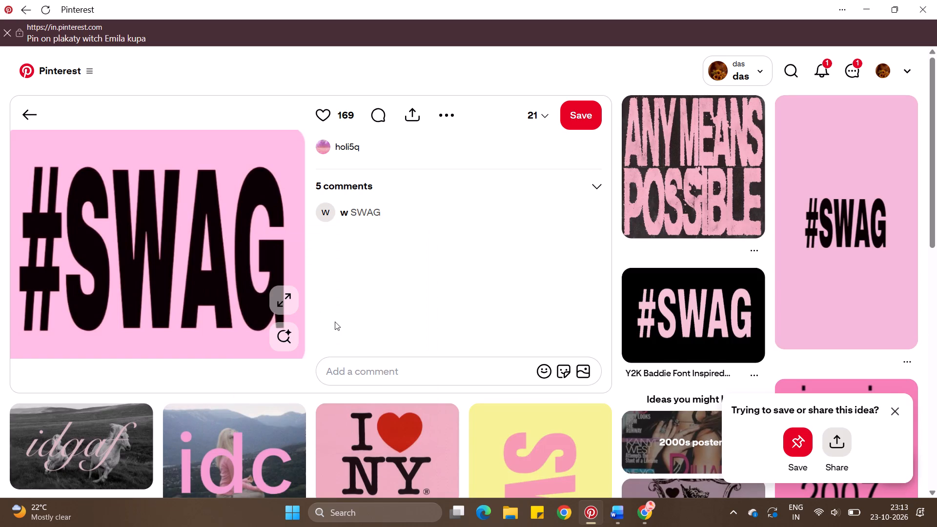
scroll(335, 322, down, 2)
scroll(570, 382, down, 1)
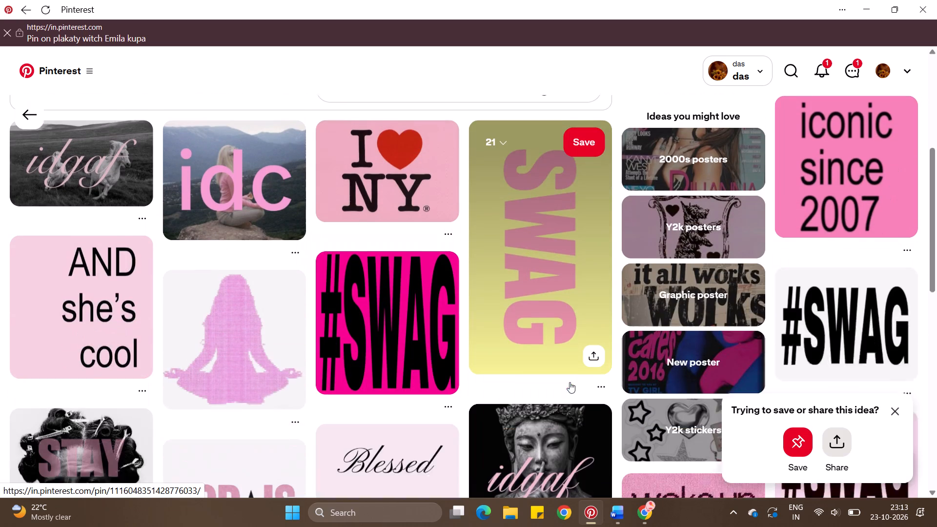
scroll(570, 382, down, 1)
click(647, 507)
double_click(631, 357)
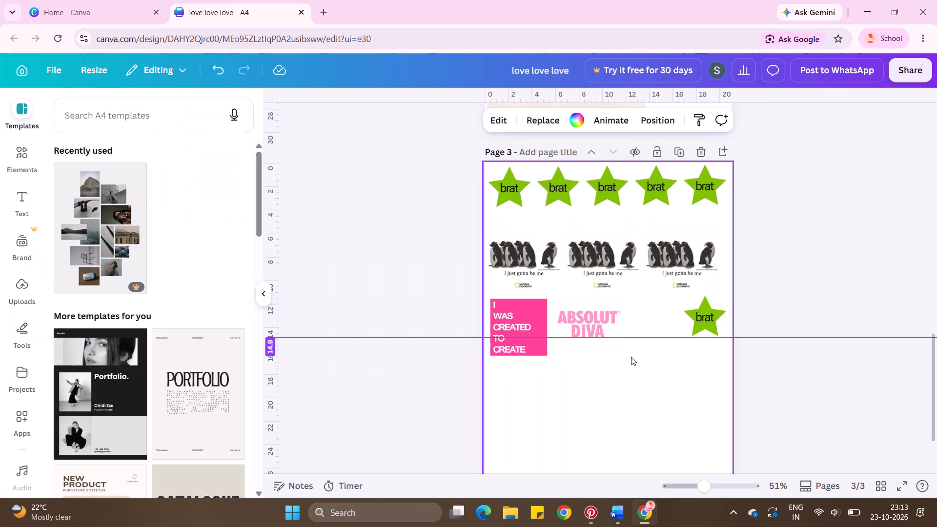
key(ctrl+v)
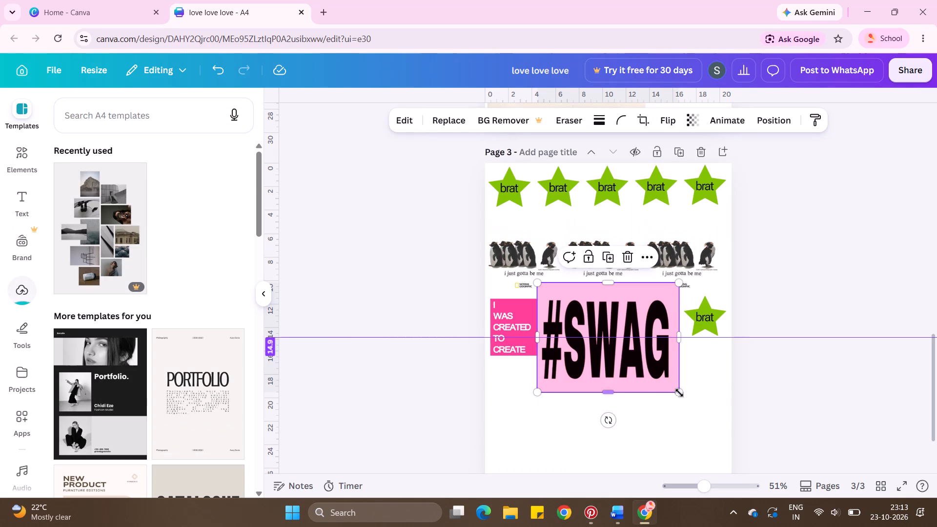
Shrink the "#SWAG" image and place it at the right end of the pink quote row, moving the spare "brat" star below it.
drag(679, 393, 598, 343)
drag(567, 310, 594, 299)
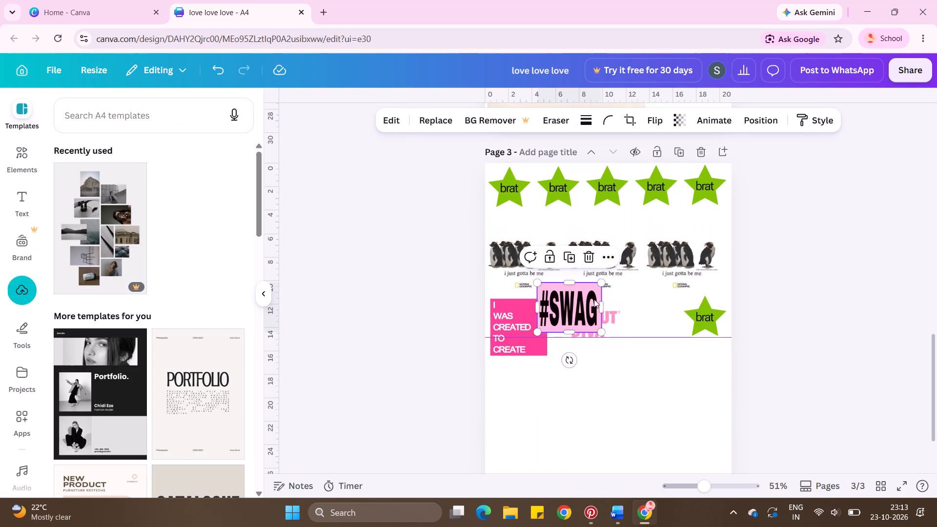
drag(594, 299, 658, 325)
drag(704, 320, 693, 384)
drag(669, 312, 698, 311)
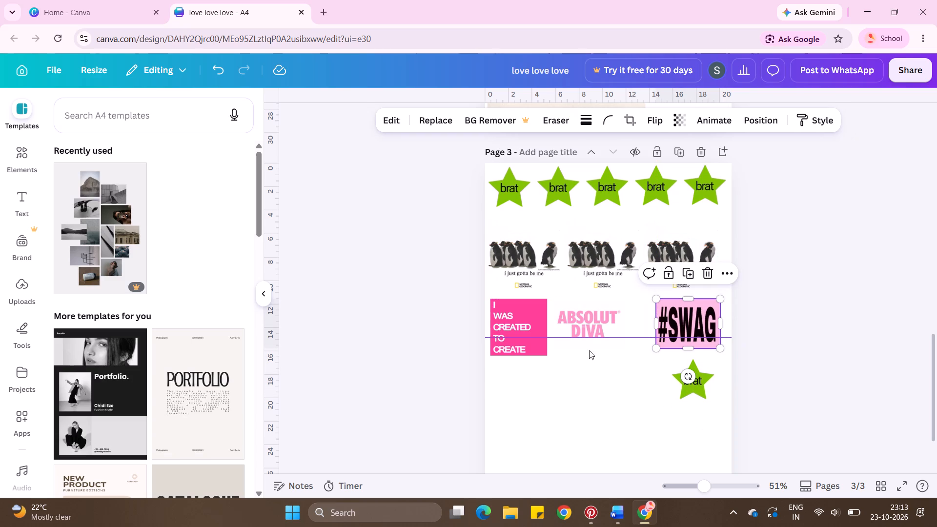
Shift the "ABSOLUT DiVA" image right so it sits between the pink quote sticker and the "#SWAG" sticker.
drag(598, 323, 616, 324)
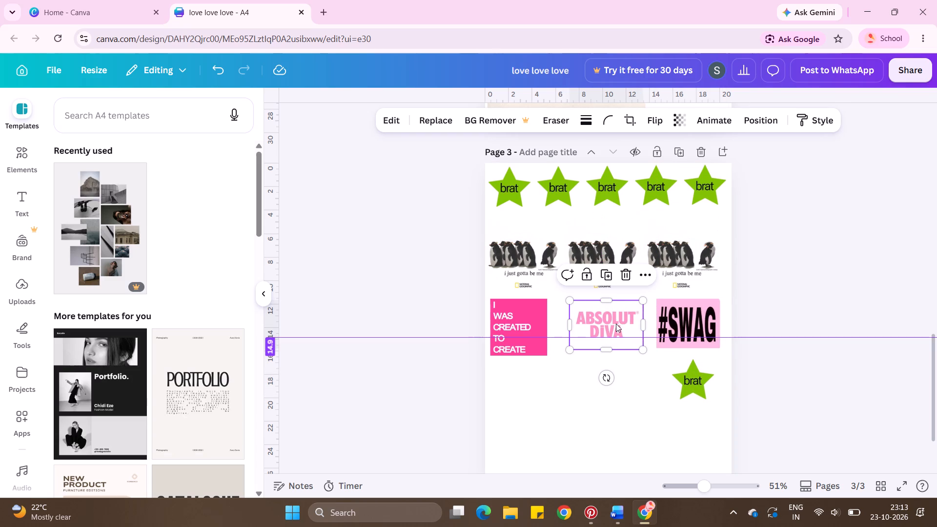
click(530, 339)
Move the spare "brat" star to the bottom-right corner of page 3.
drag(678, 378, 634, 417)
scroll(634, 417, down, 1)
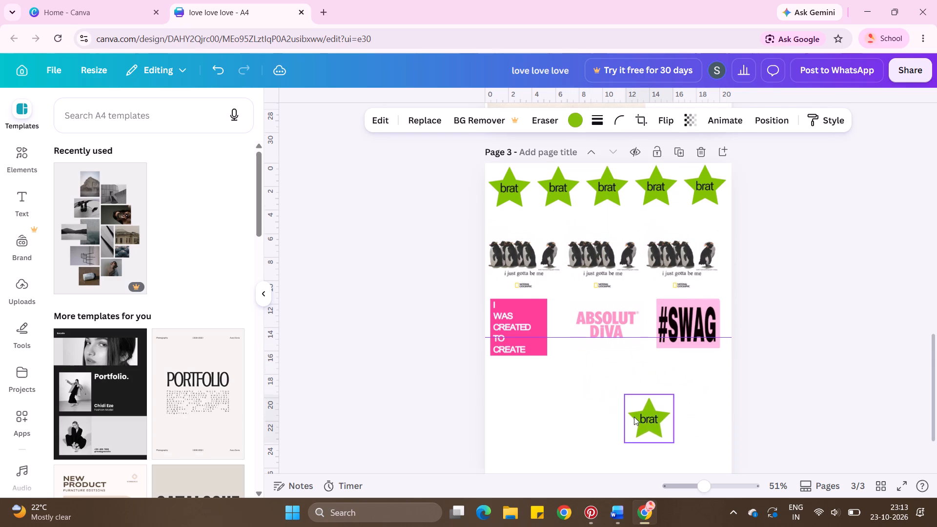
scroll(634, 417, down, 1)
drag(638, 328, 688, 393)
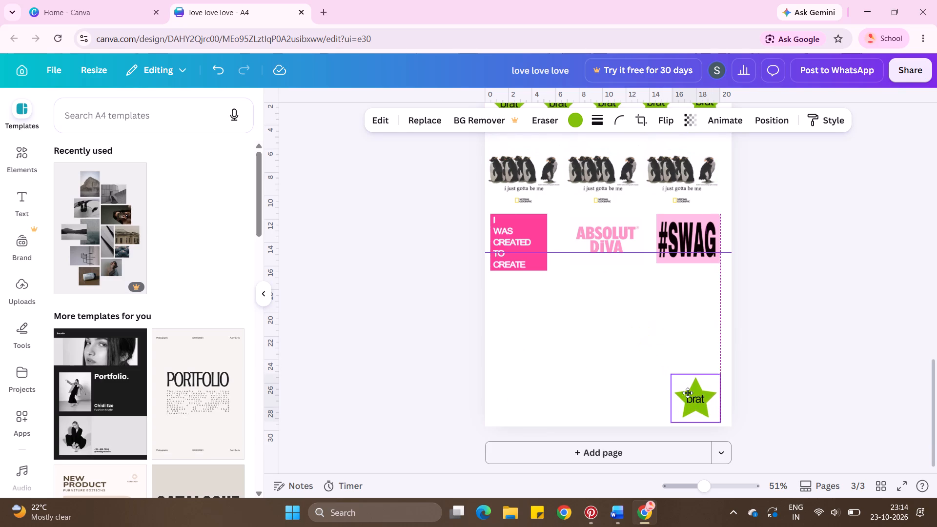
drag(688, 393, 695, 392)
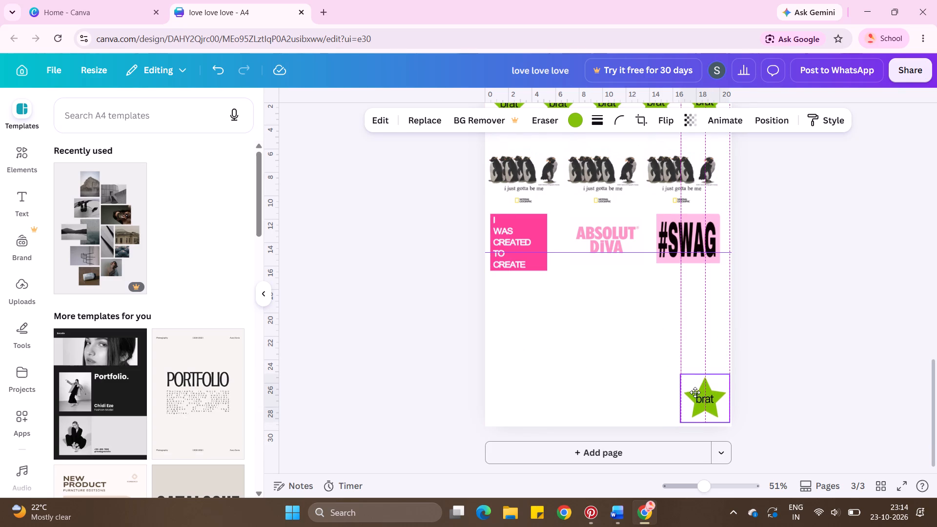
drag(695, 392, 695, 393)
double_click(769, 342)
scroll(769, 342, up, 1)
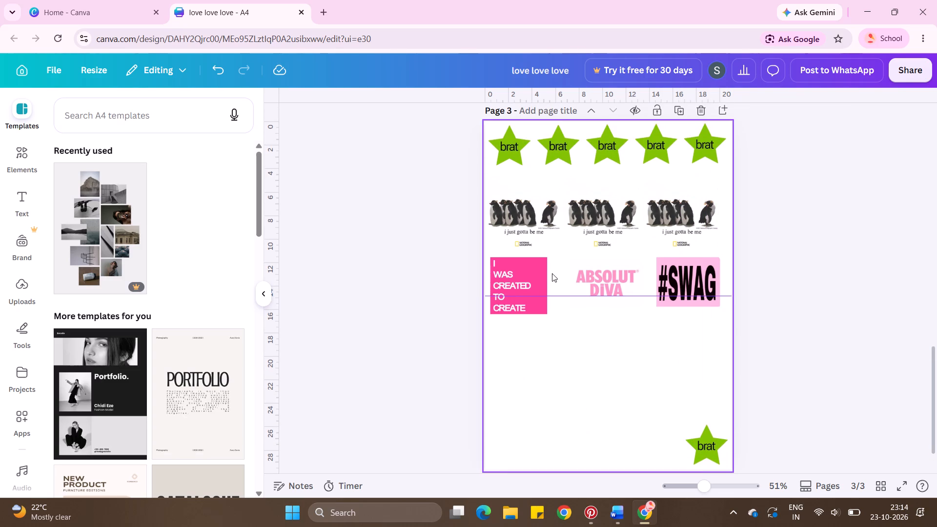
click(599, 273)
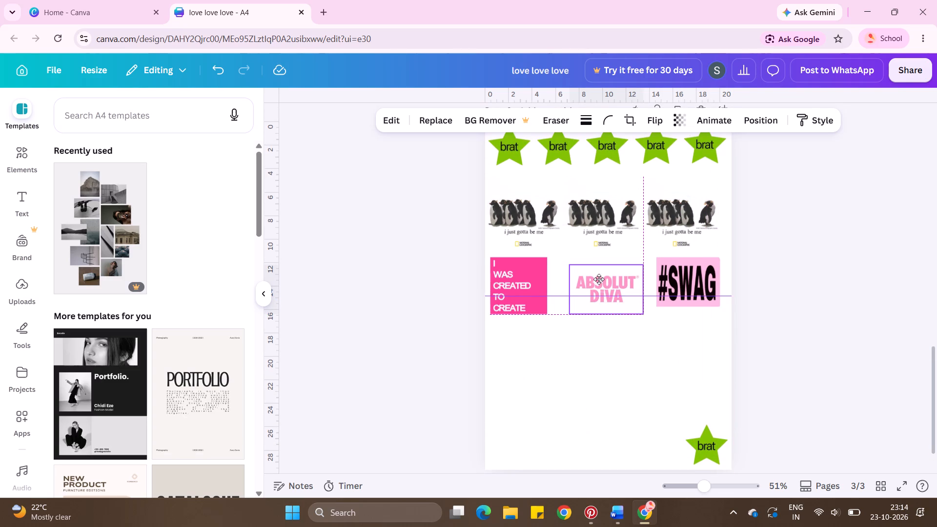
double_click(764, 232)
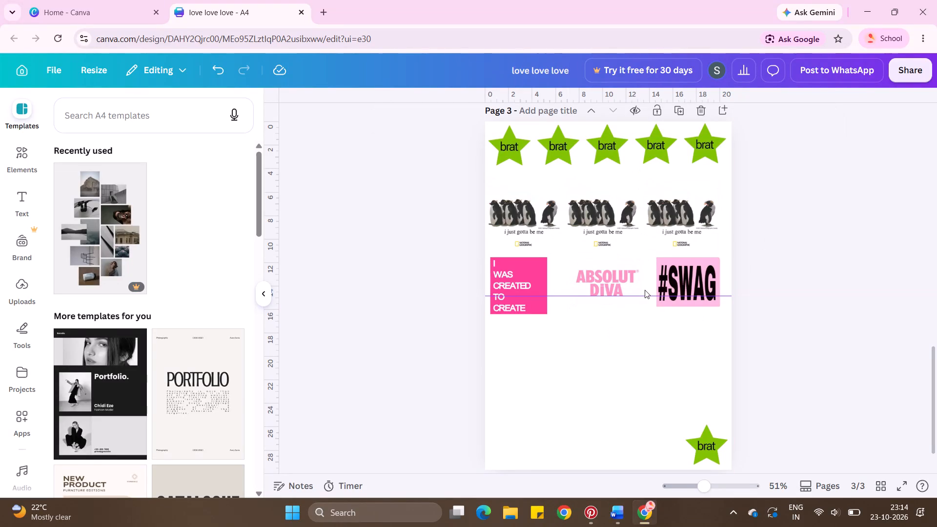
Look through the pins related to the "#SWAG" pin on Pinterest, and return to the "ABSOLUT DiVA" pin.
click(590, 514)
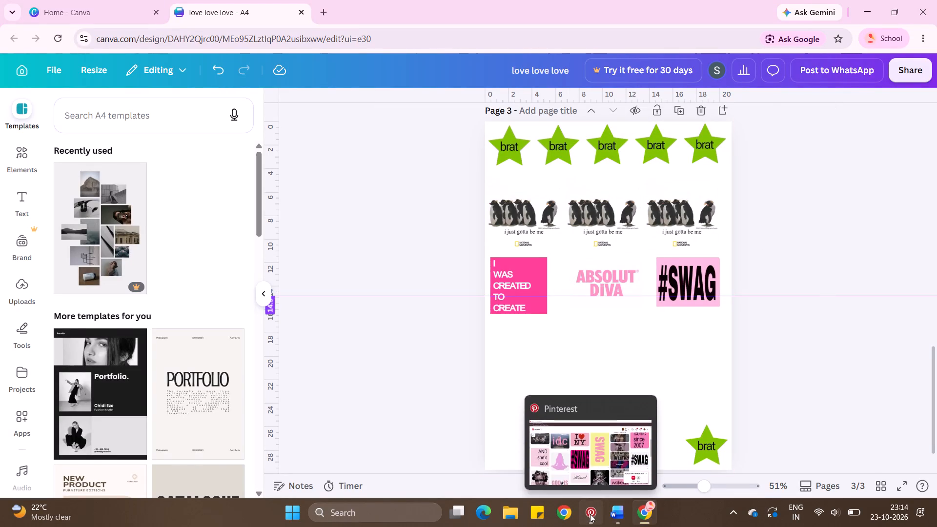
scroll(557, 404, down, 3)
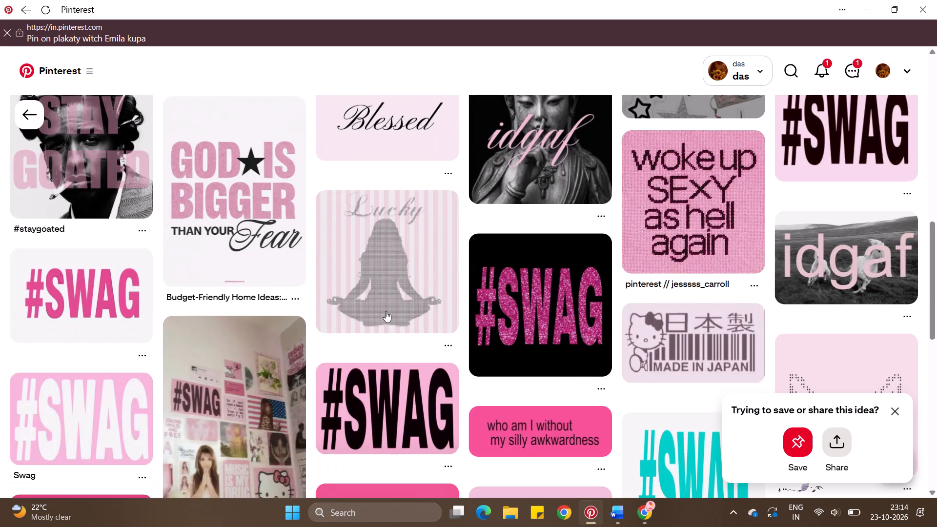
scroll(386, 311, down, 4)
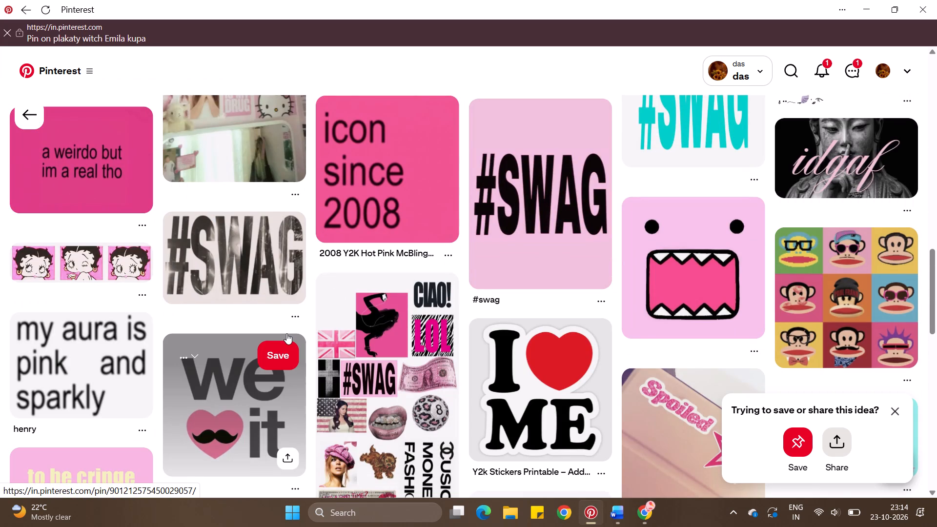
scroll(286, 333, down, 3)
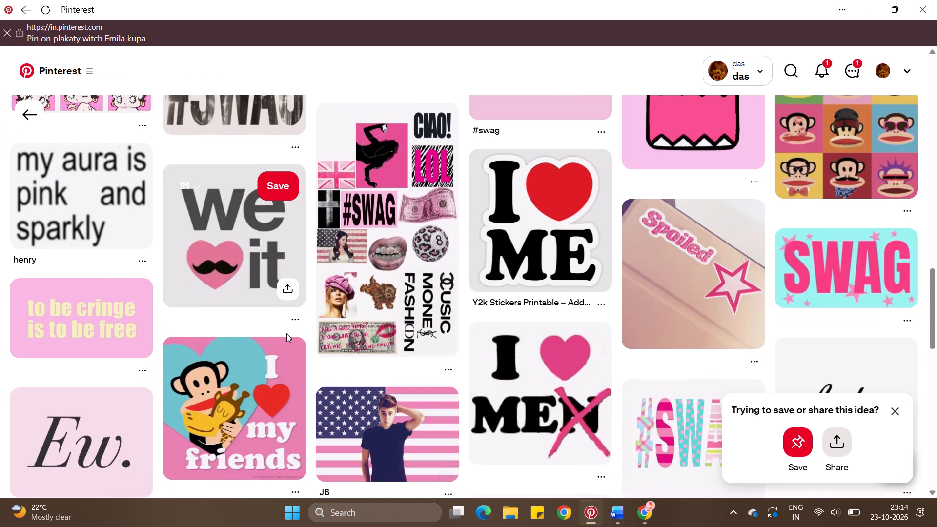
scroll(286, 333, down, 1)
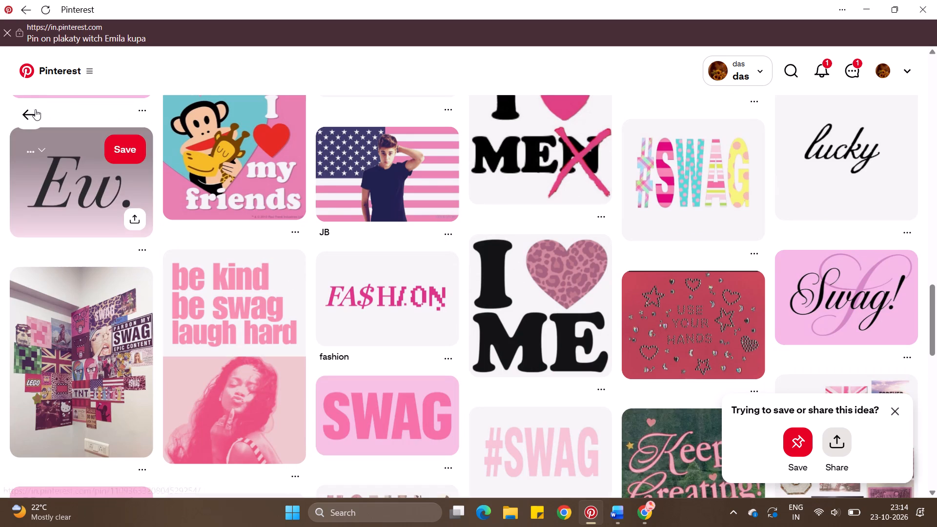
click(36, 111)
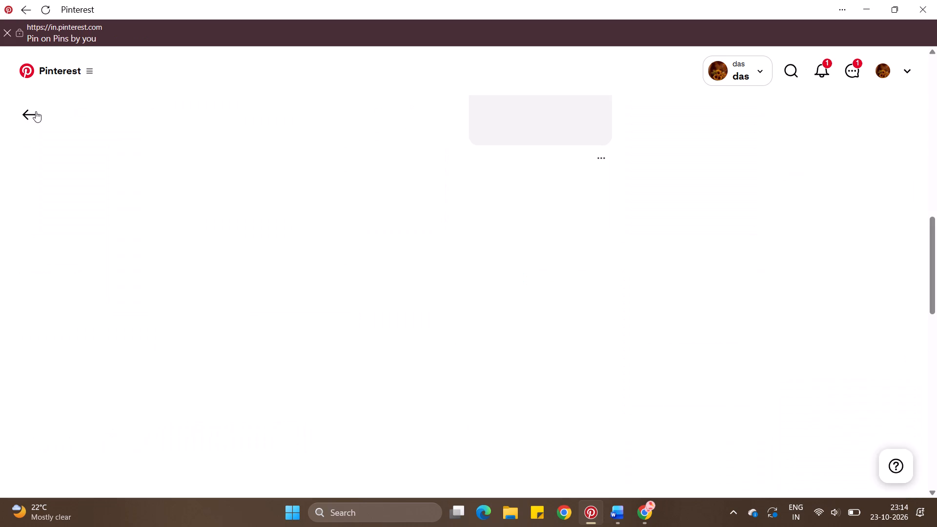
click(33, 108)
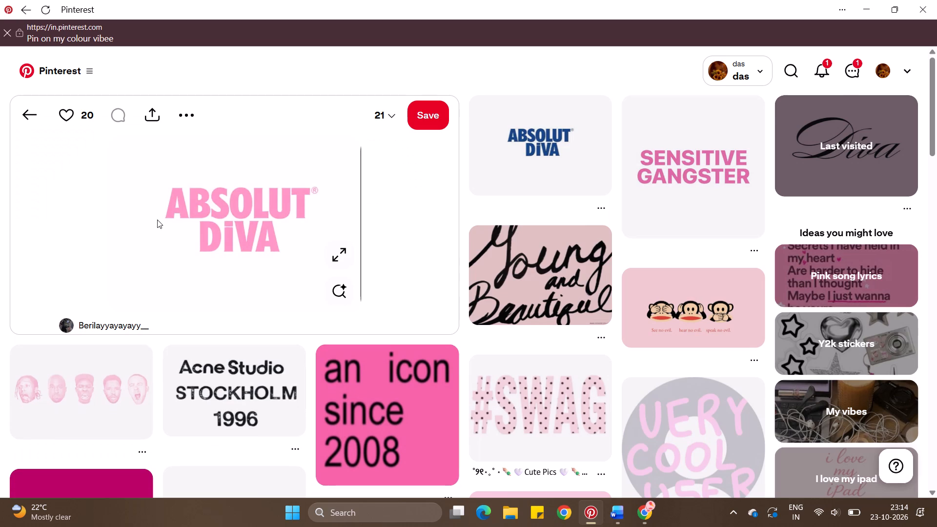
Find the turquoise "ICON SINCE 2007." pin with pink lettering among the pins related to "ABSOLUT DiVA" and copy its image.
scroll(208, 296, down, 3)
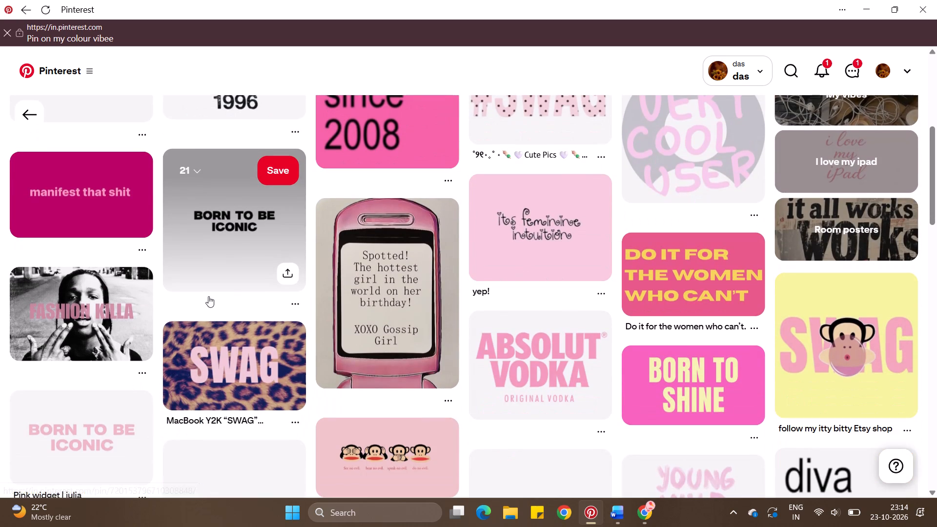
scroll(208, 296, down, 1)
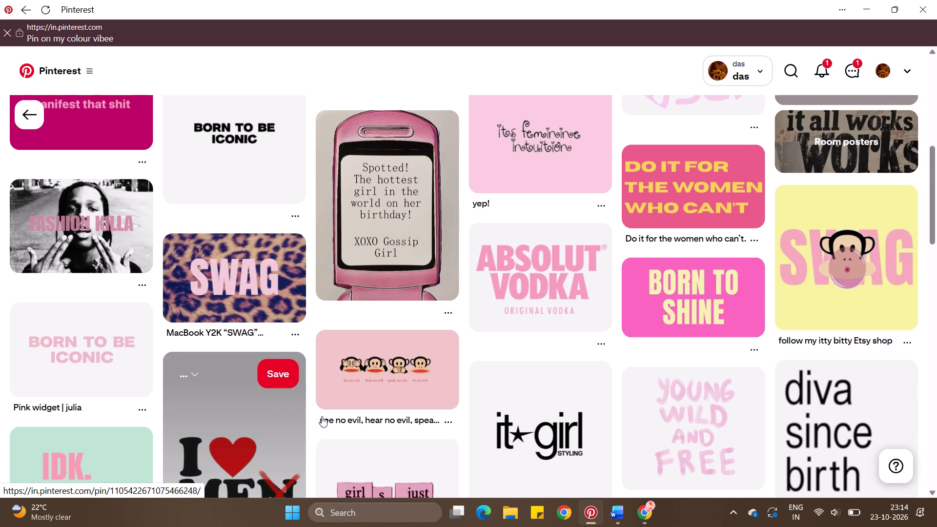
scroll(379, 377, down, 3)
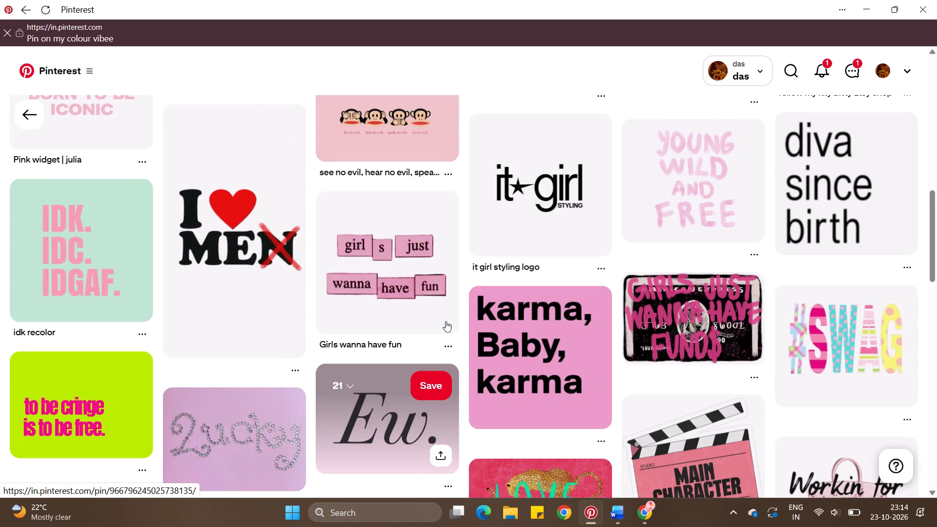
scroll(441, 326, down, 2)
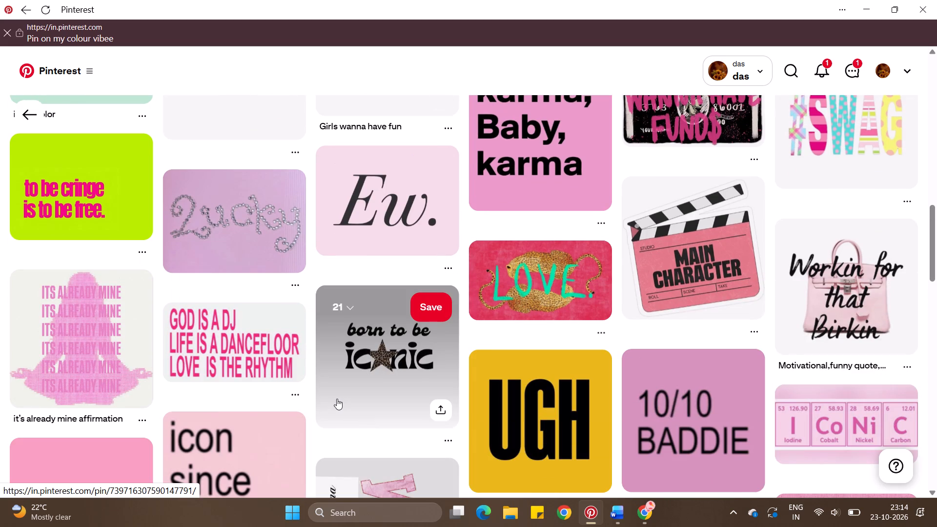
scroll(337, 399, down, 2)
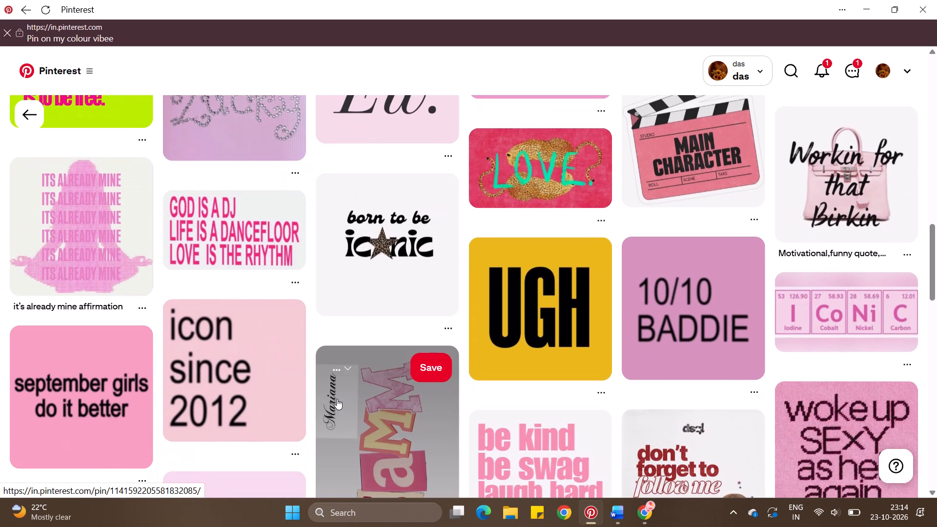
scroll(337, 399, down, 3)
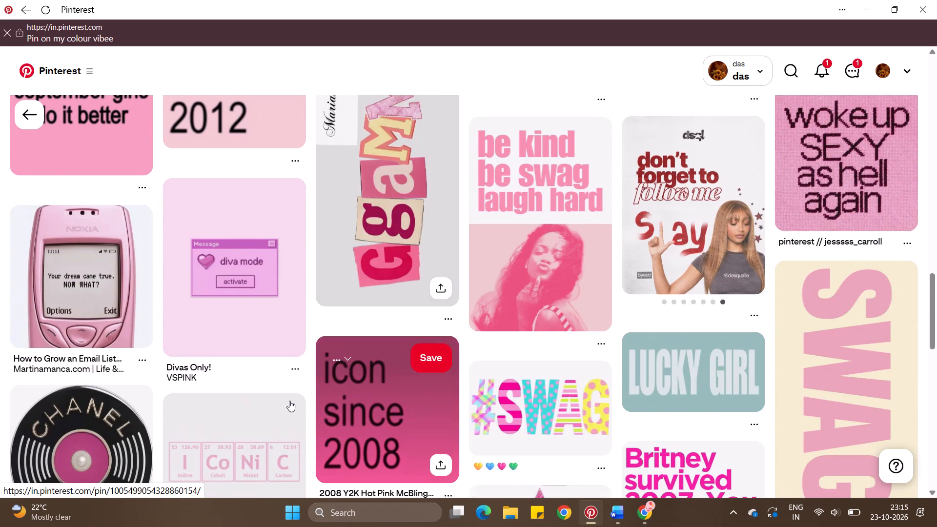
scroll(289, 401, down, 5)
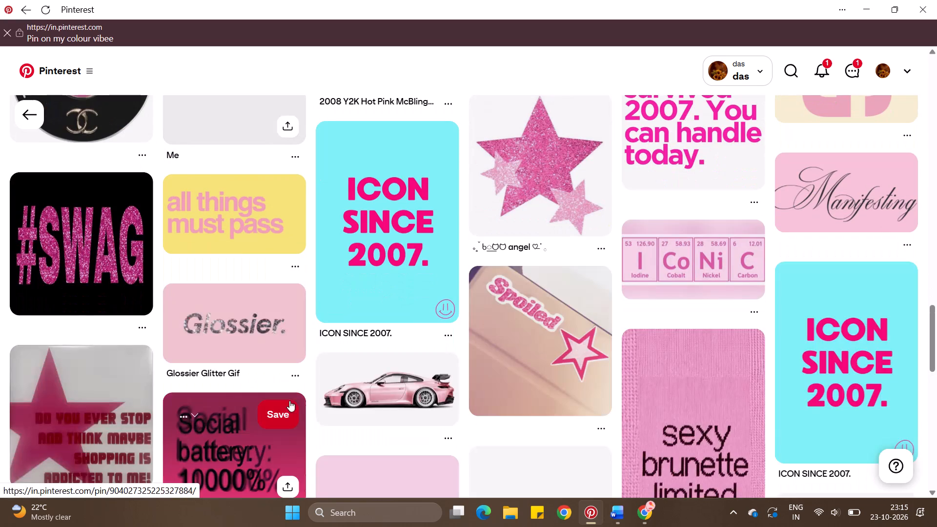
click(400, 224)
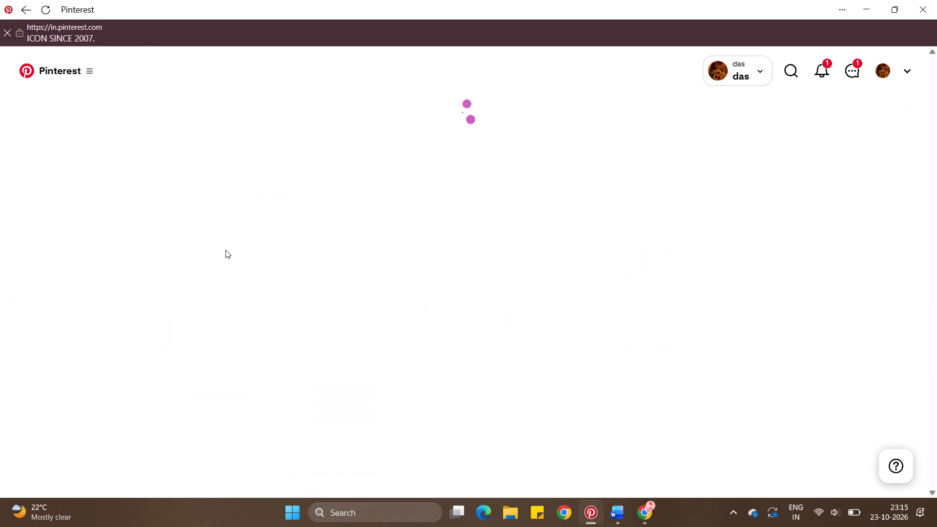
right_click(200, 228)
click(239, 277)
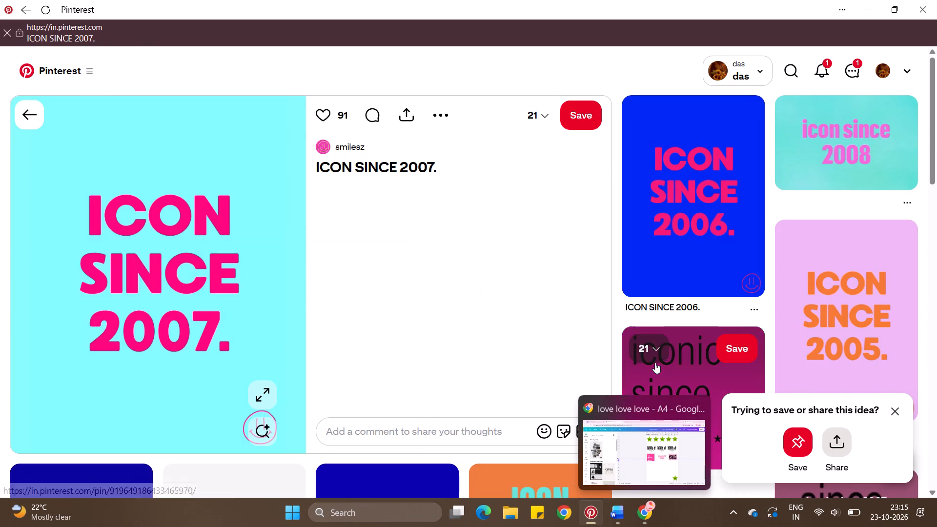
Paste the "ICON SINCE 2007." image onto page 3 in Canva, shrink it and place it directly below the pink quote sticker.
scroll(655, 363, down, 2)
click(648, 503)
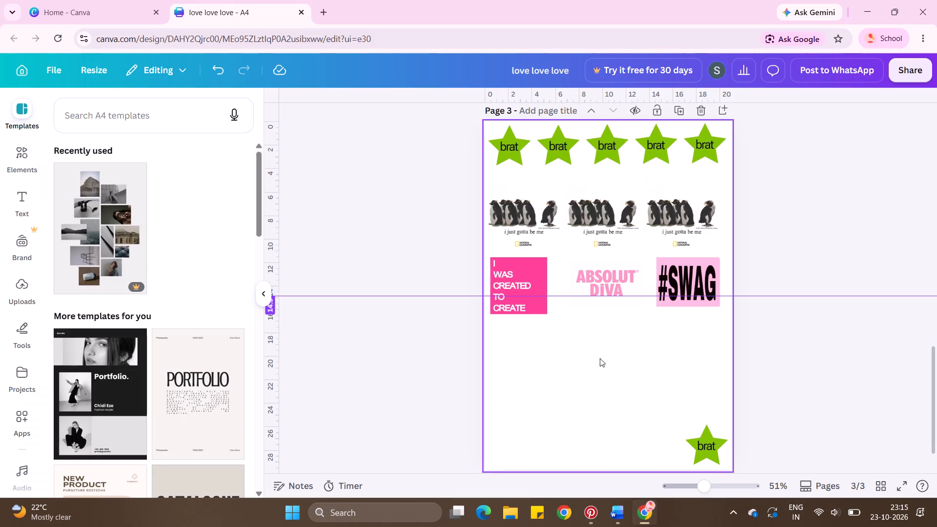
double_click(600, 358)
key(ctrl+v)
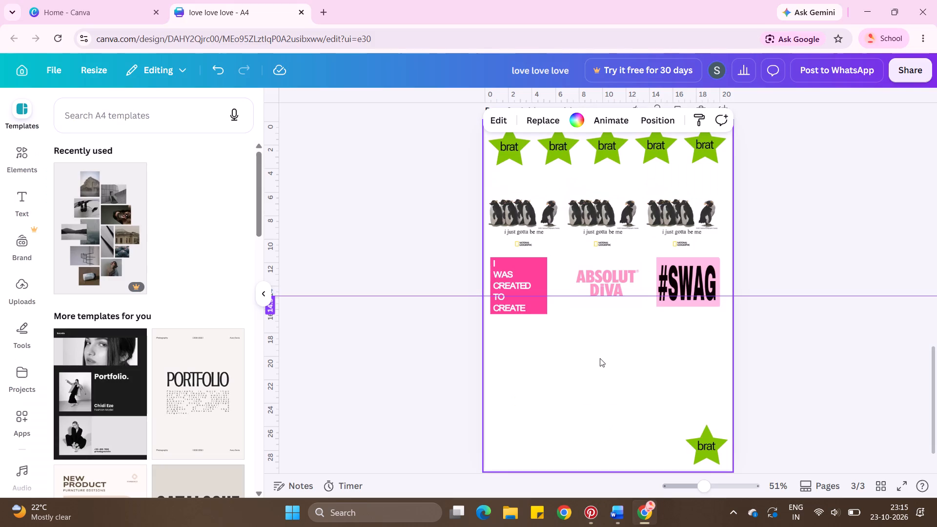
drag(688, 182, 629, 323)
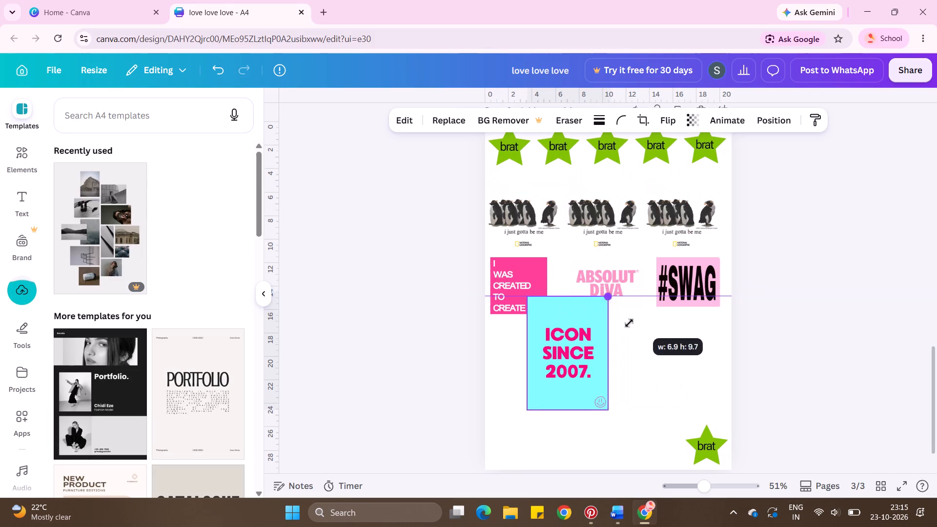
drag(629, 323, 612, 353)
drag(550, 377, 514, 366)
double_click(581, 361)
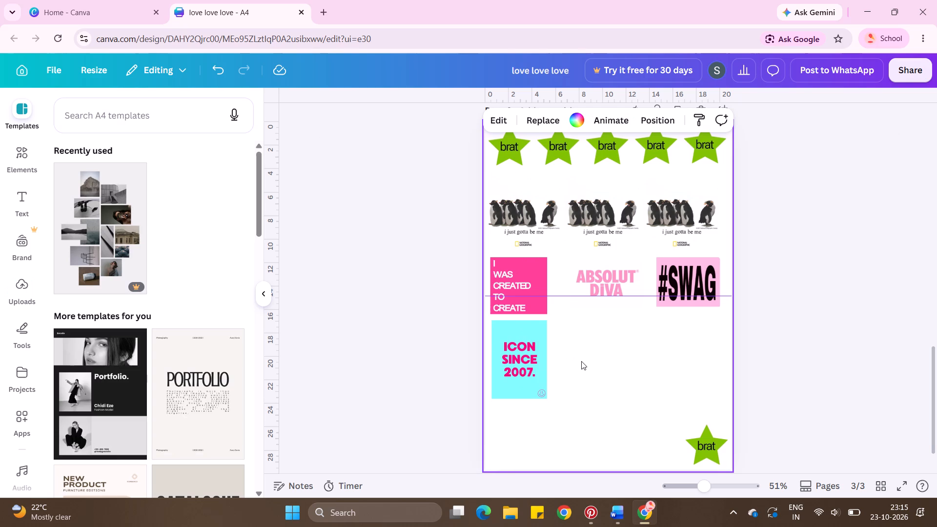
Delete the "#SWAG" image from the pink quote row on page 3.
click(684, 273)
key(BackSpace)
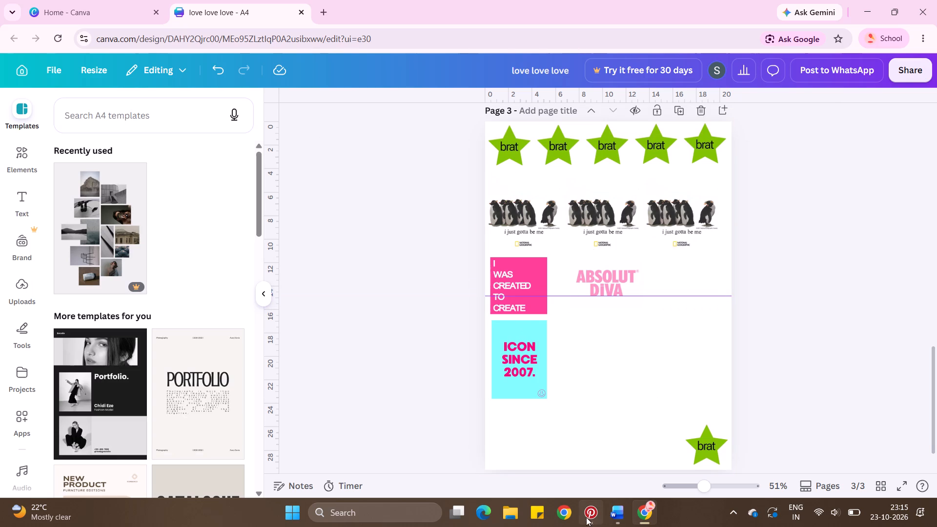
Examine the pins related to "ICON SINCE 2007." and then "ABSOLUT DiVA" on Pinterest for another sticker image.
click(590, 519)
scroll(501, 419, down, 4)
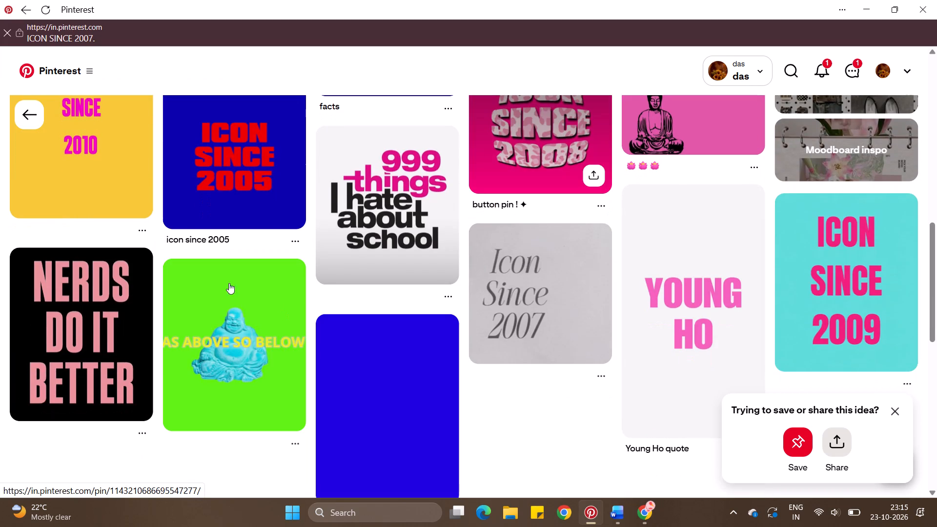
scroll(68, 335, down, 2)
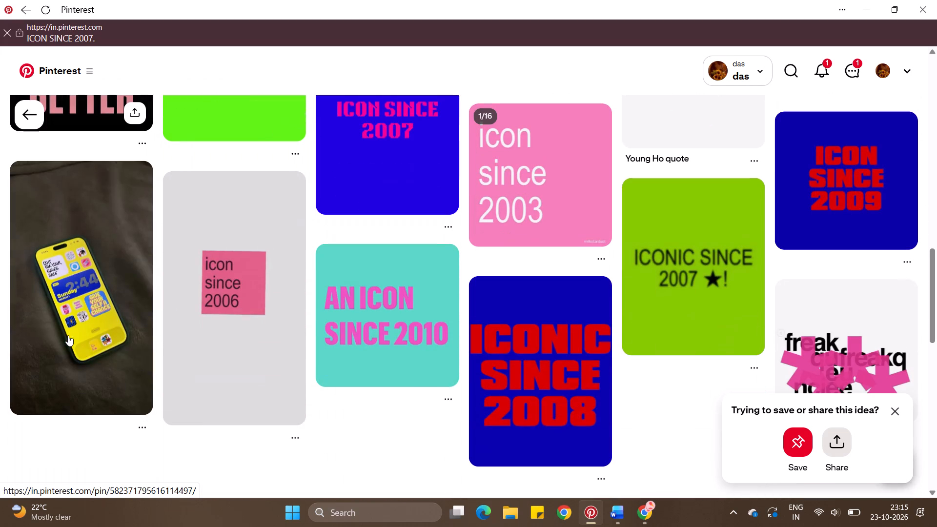
scroll(68, 335, down, 1)
click(30, 111)
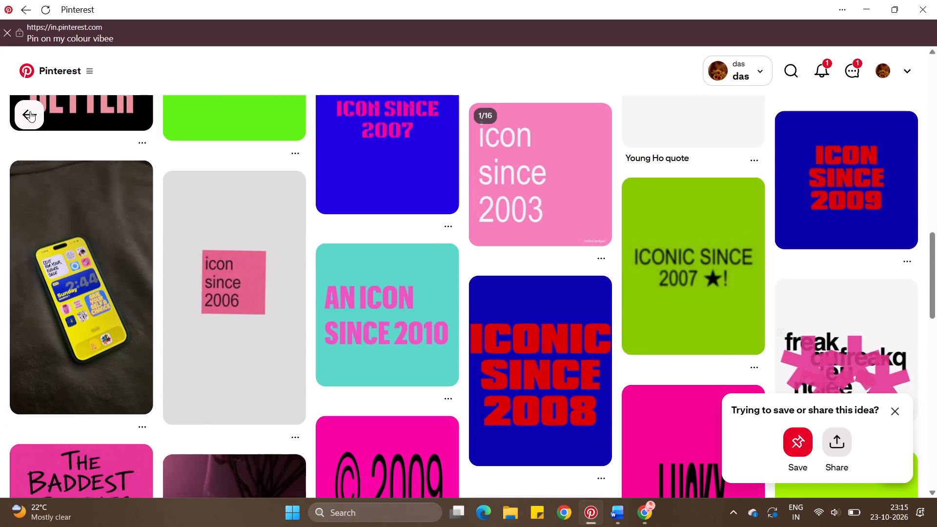
scroll(278, 309, down, 2)
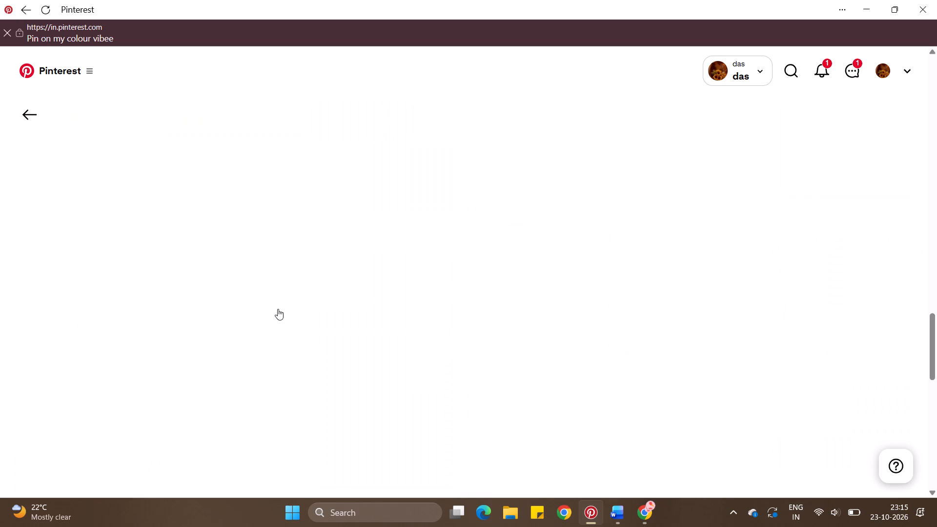
scroll(278, 309, down, 4)
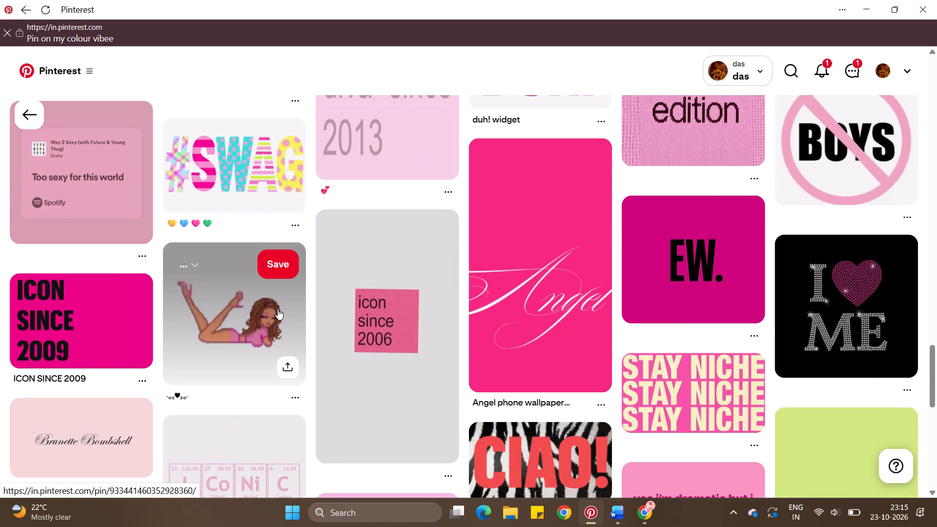
scroll(278, 309, down, 2)
scroll(233, 383, down, 3)
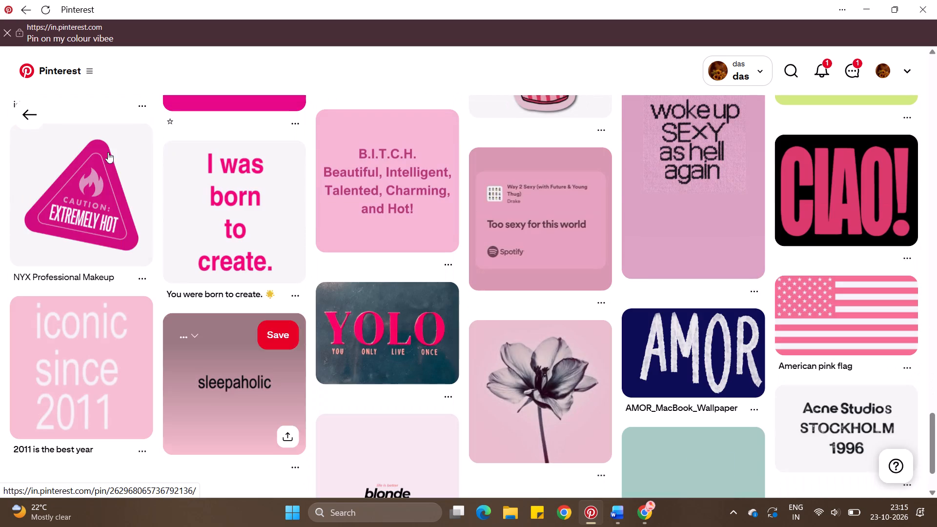
Examine the earlier quote pins on Pinterest and the pins related to "pickles, tiramisu & jazz music #vibes." for another sticker image.
click(29, 117)
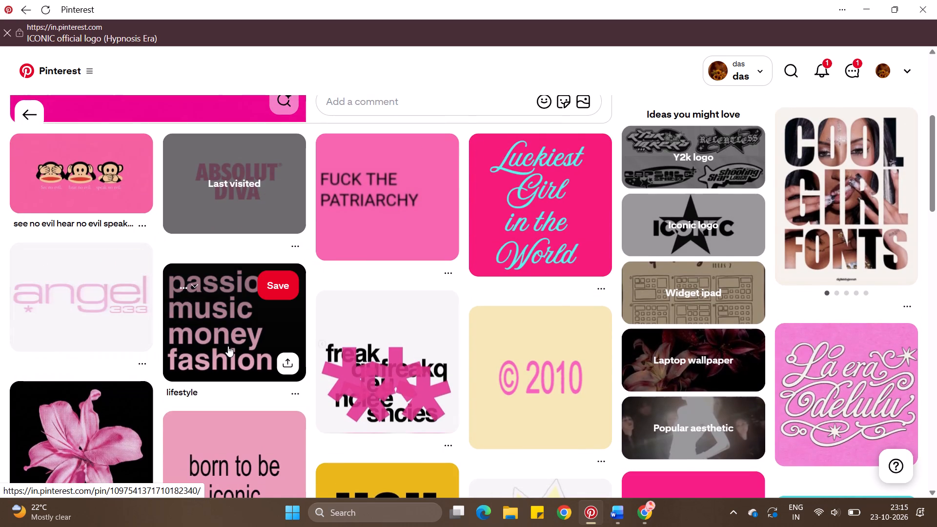
scroll(228, 346, up, 5)
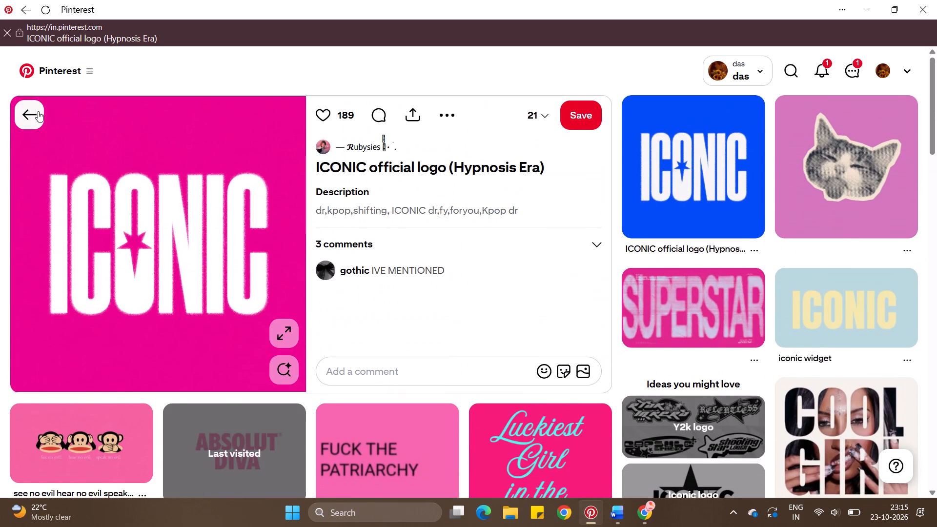
click(38, 111)
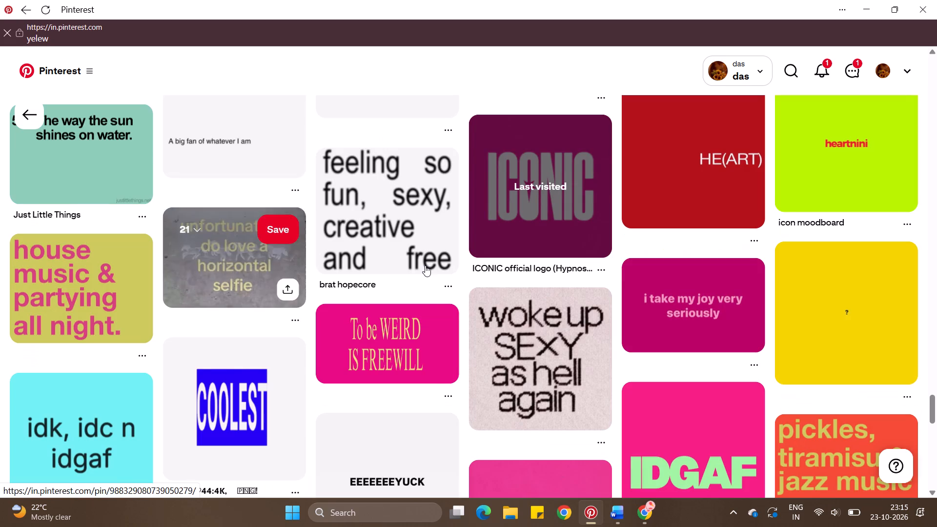
scroll(425, 265, down, 2)
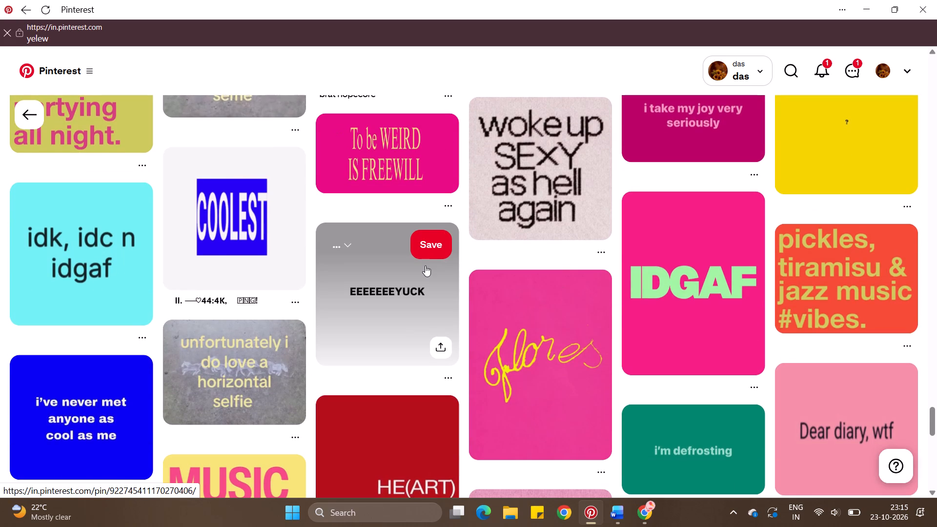
scroll(425, 265, down, 3)
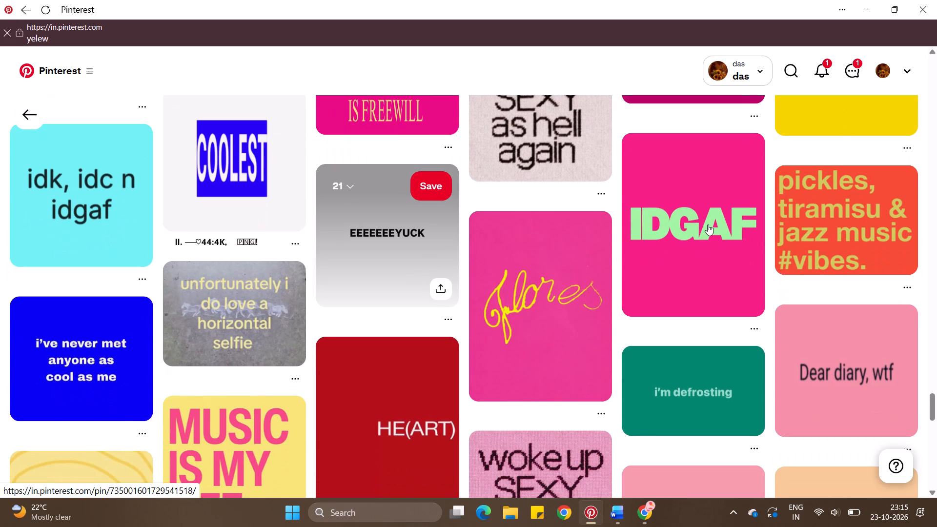
click(806, 235)
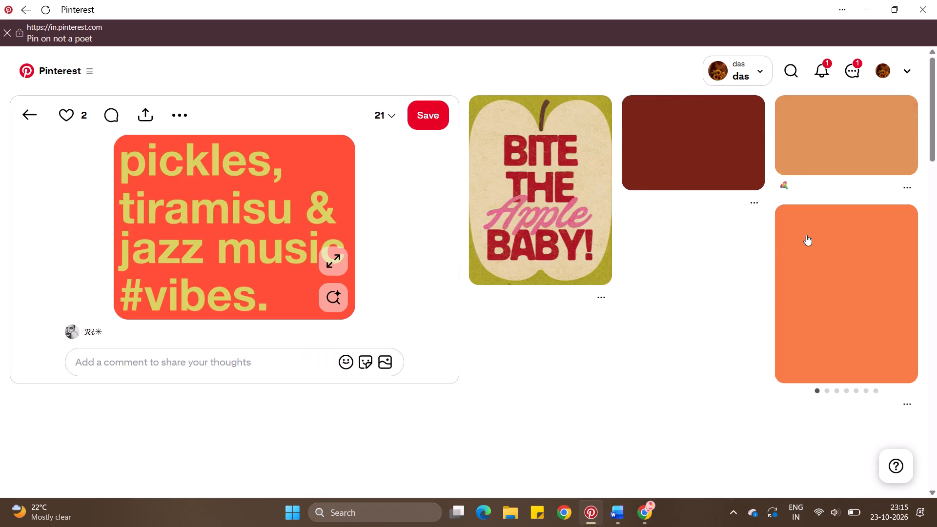
scroll(693, 380, down, 3)
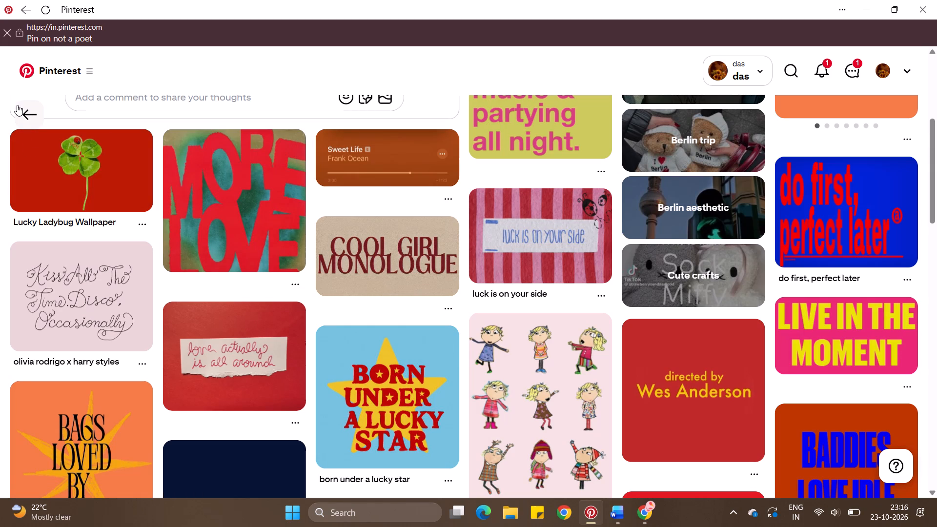
scroll(108, 183, down, 2)
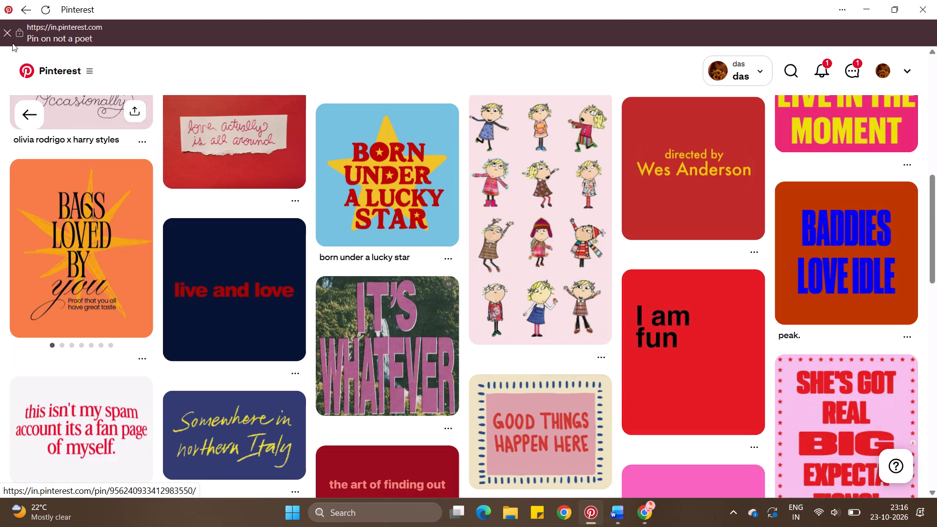
scroll(21, 218, down, 2)
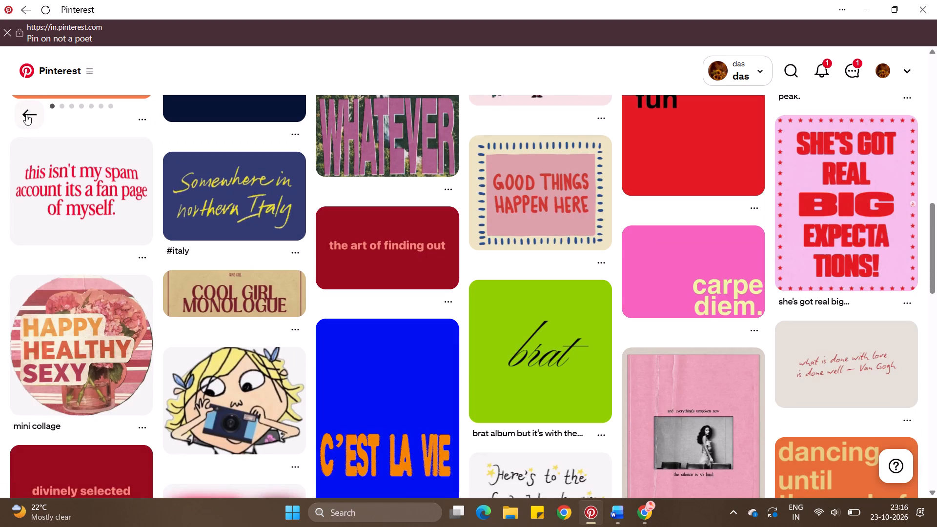
click(26, 114)
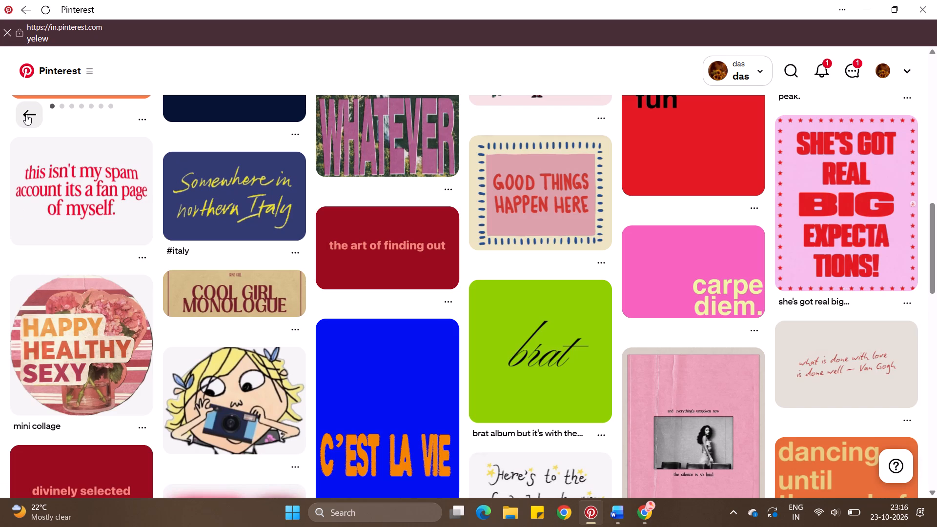
Find the black "u kno im da 1" tweet pin further down the related quote pins and copy its image.
scroll(417, 283, down, 2)
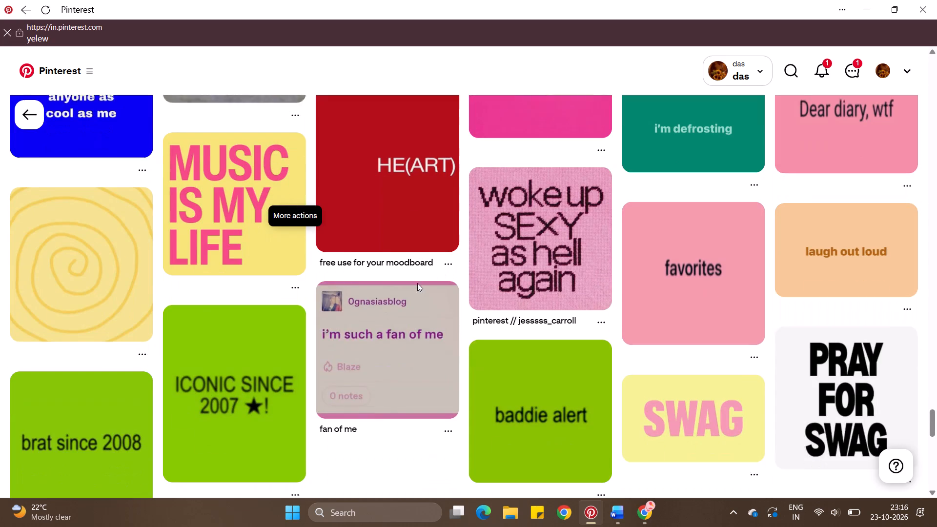
scroll(417, 283, down, 4)
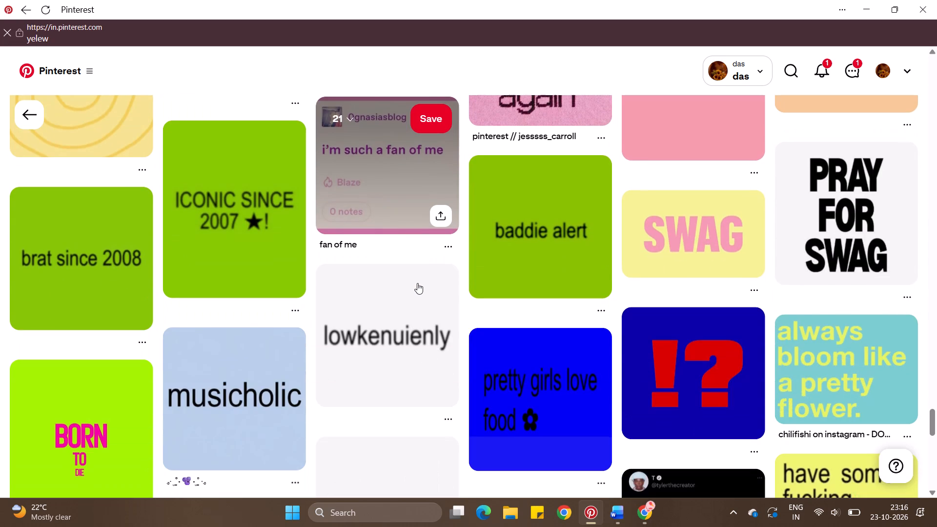
scroll(417, 283, down, 1)
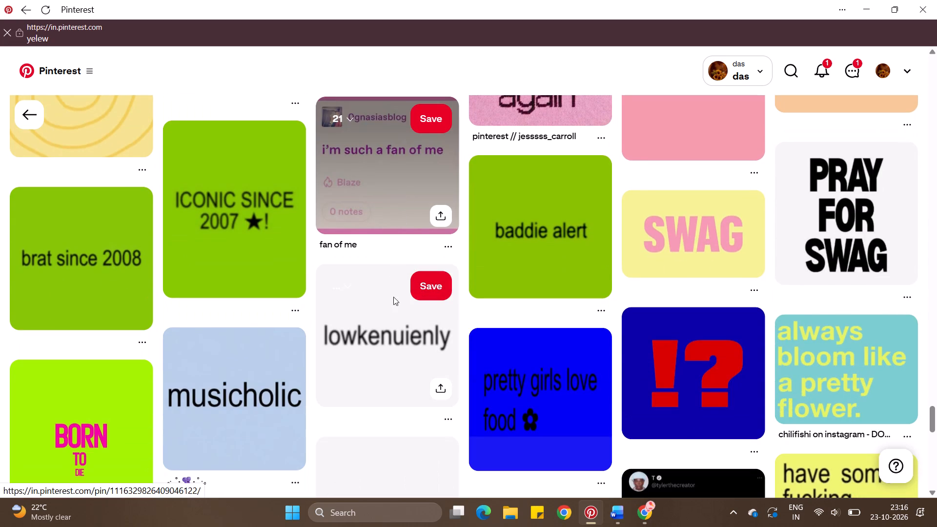
scroll(393, 297, down, 4)
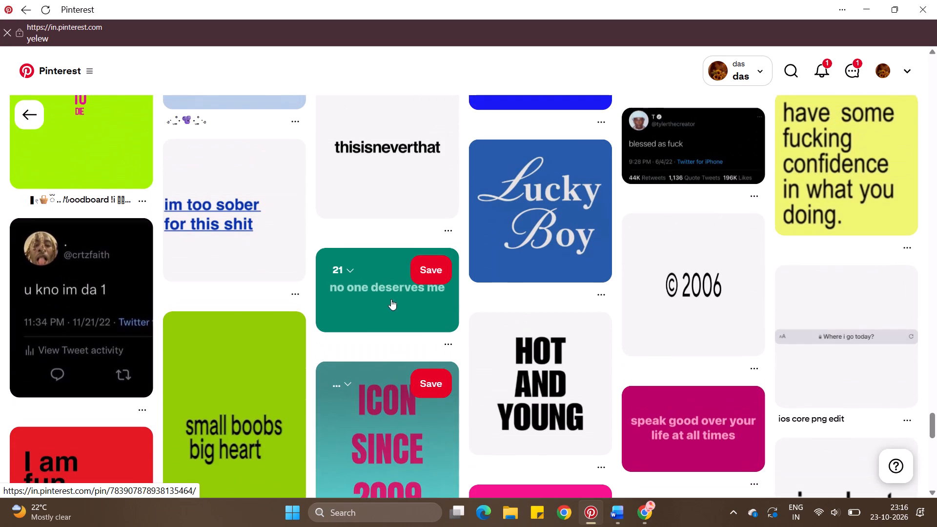
scroll(229, 315, down, 1)
scroll(192, 355, down, 2)
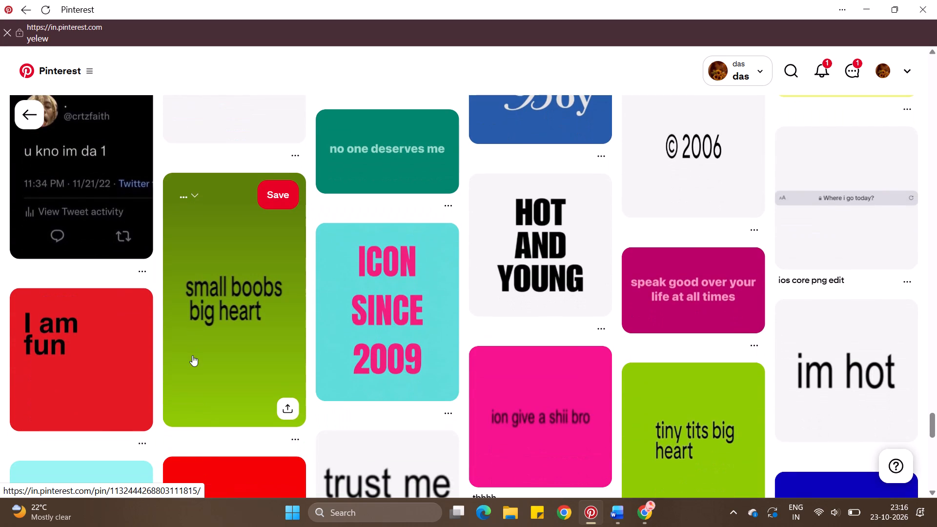
scroll(192, 355, down, 1)
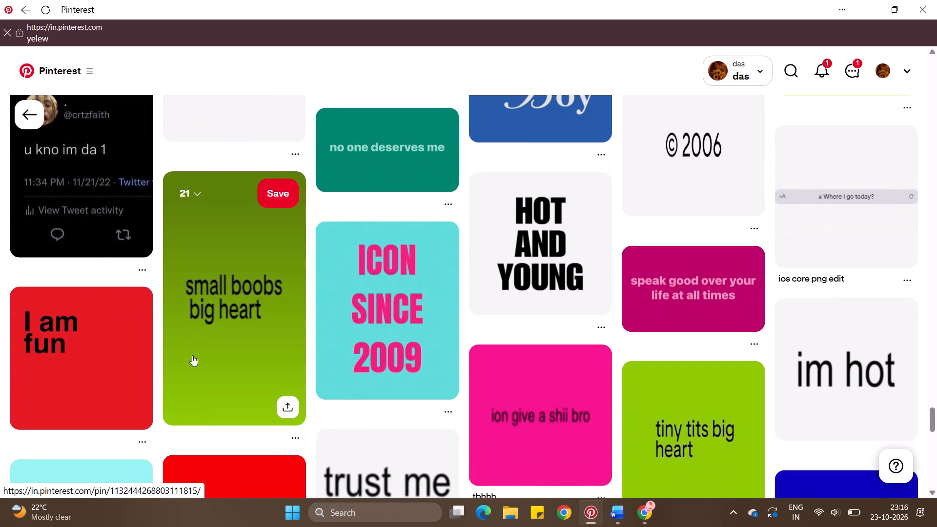
click(89, 191)
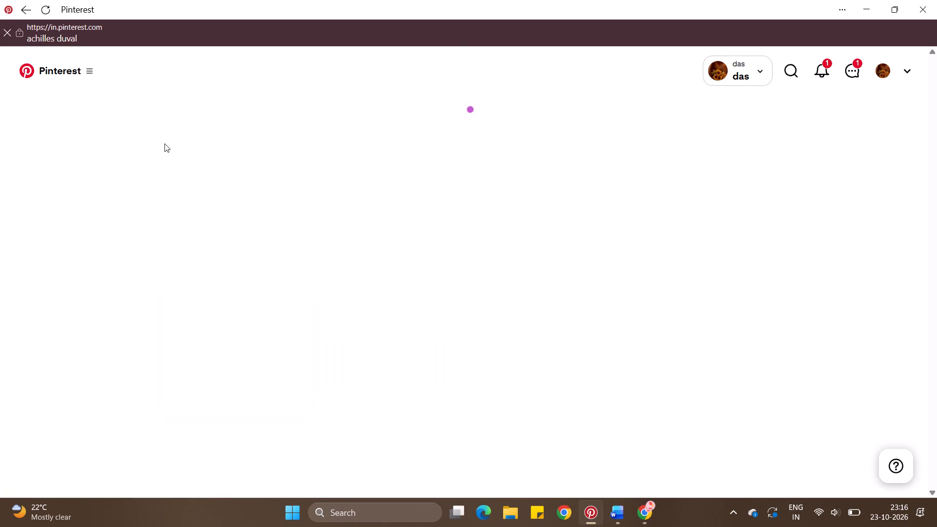
right_click(170, 183)
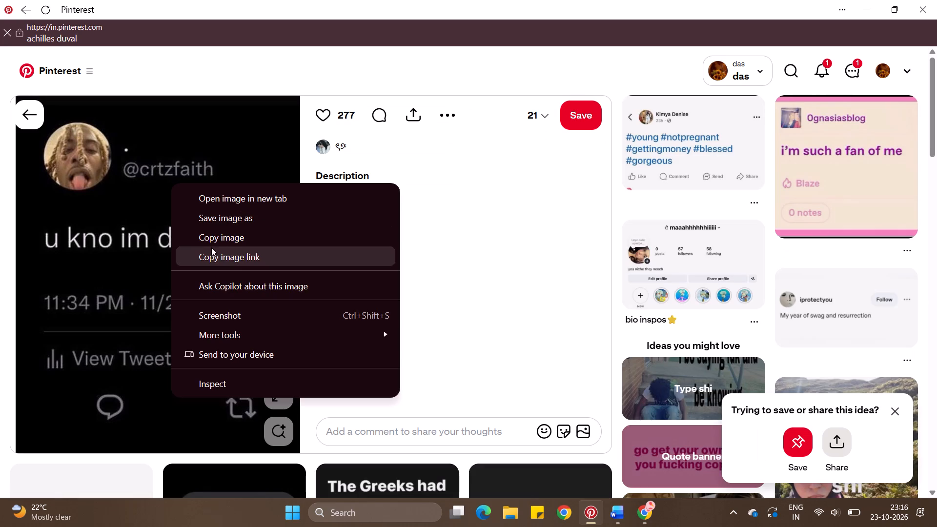
click(219, 243)
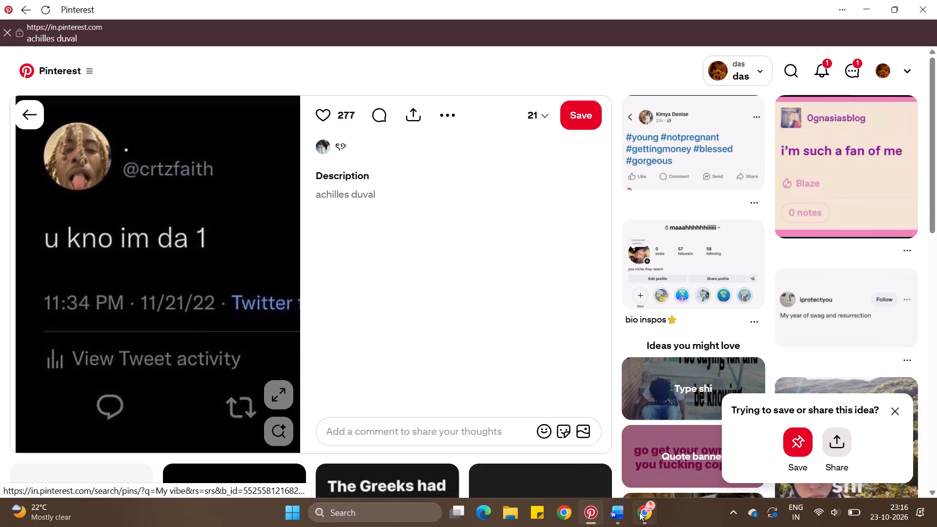
Paste the "u kno im da 1" image onto page 3 in Canva, shrinking it to match the height of "ICON SINCE 2007." directly beside it.
click(639, 512)
click(603, 313)
key(ctrl+v)
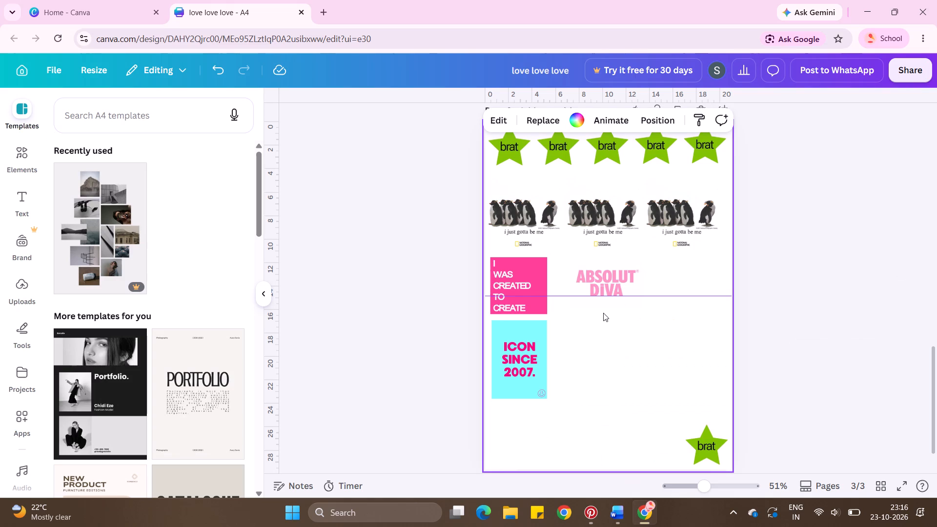
drag(680, 209, 636, 298)
drag(601, 330, 627, 369)
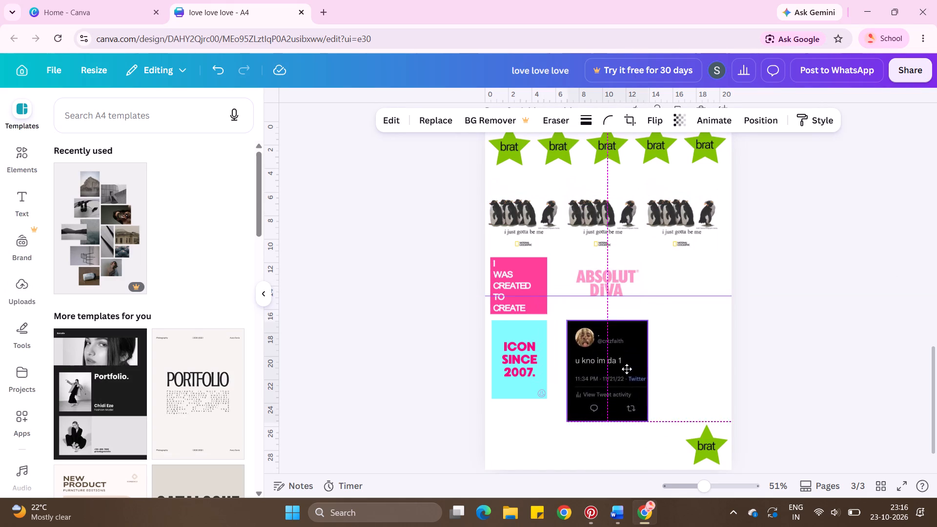
drag(627, 369, 616, 366)
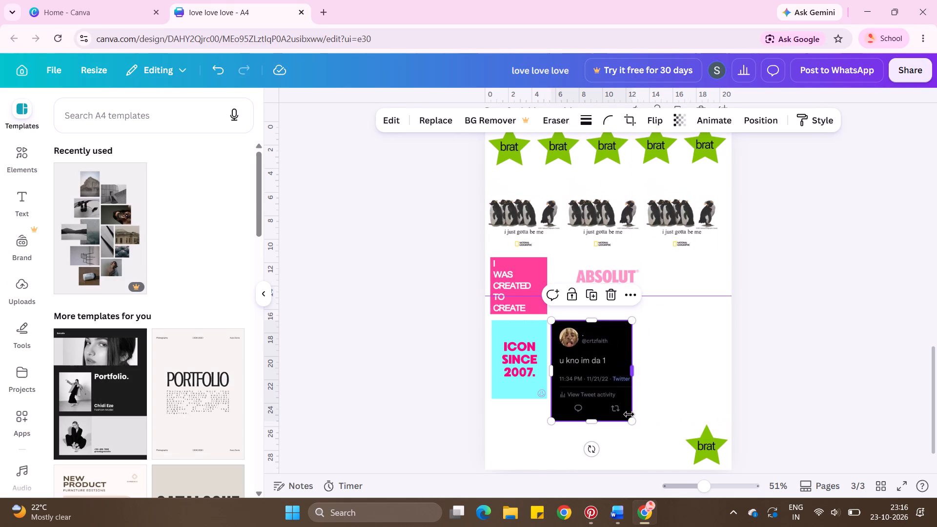
drag(630, 420, 621, 393)
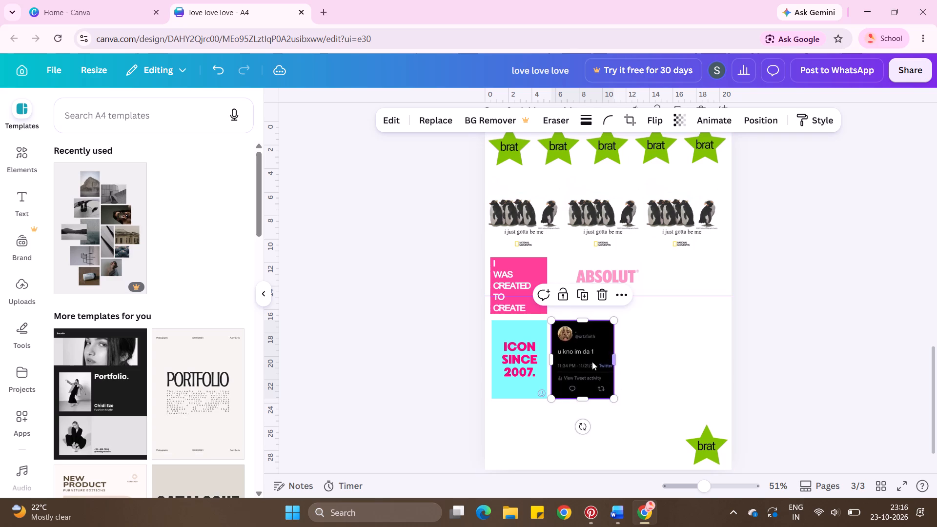
click(592, 362)
Move the "ABSOLUT DiVA" image on page 3 closer to the pink quote sticker, above the tweet image.
drag(616, 264, 615, 263)
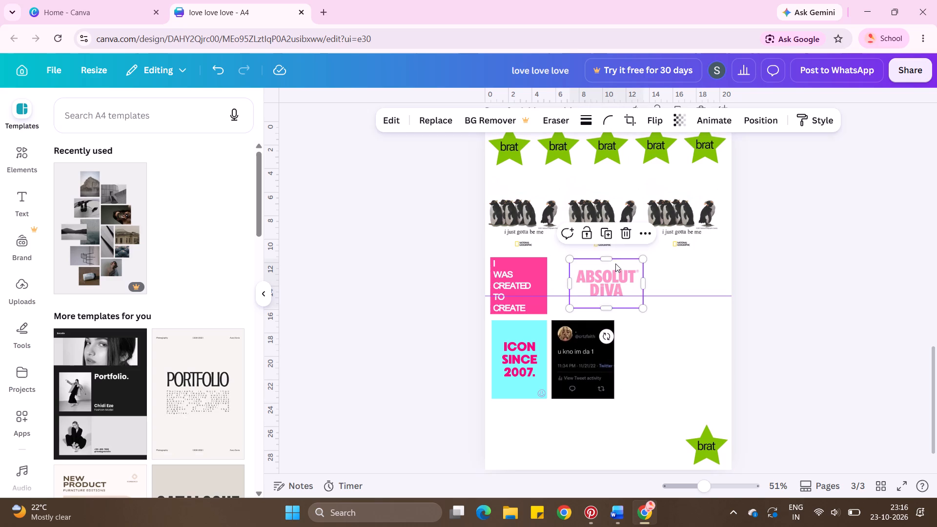
drag(615, 263, 596, 263)
double_click(657, 318)
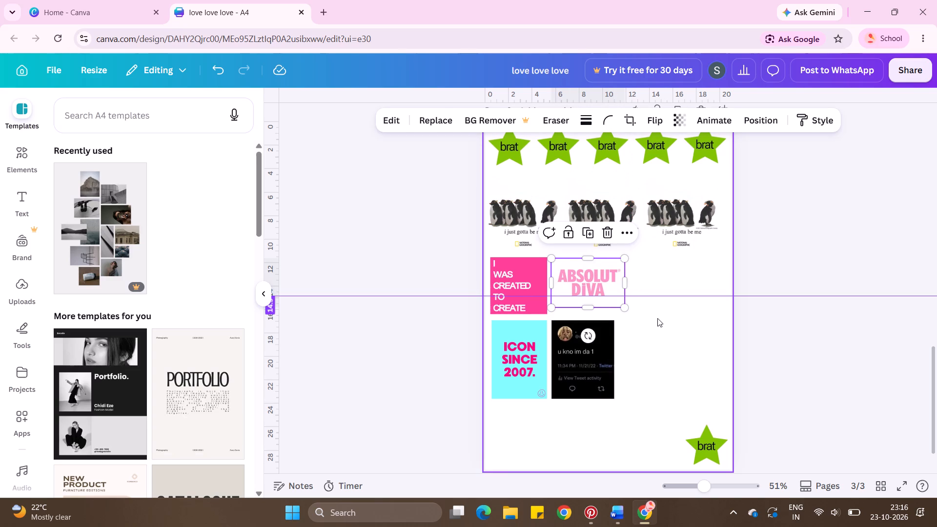
Move the loose "brat" star at the bottom of page 3 to directly below the "ICON SINCE 2007." image.
drag(707, 448, 523, 438)
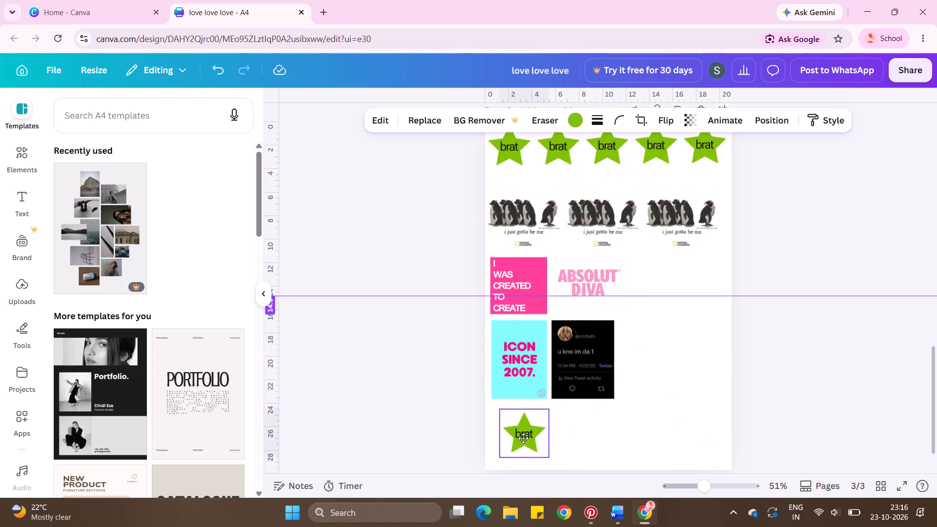
drag(523, 438, 521, 435)
Switch to Pinterest, open the "#young #notpregnant #gettingmoney #blessed #gorgeous" pin and copy its image.
click(585, 520)
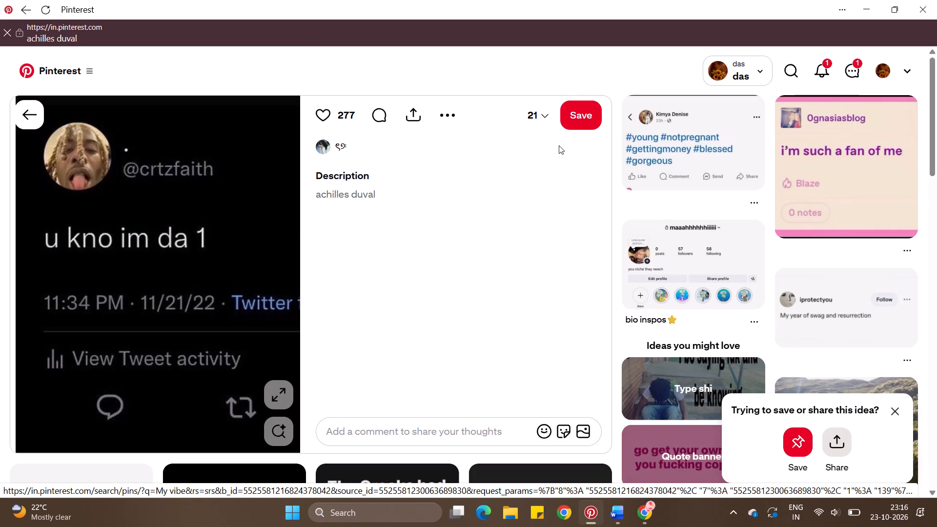
click(671, 156)
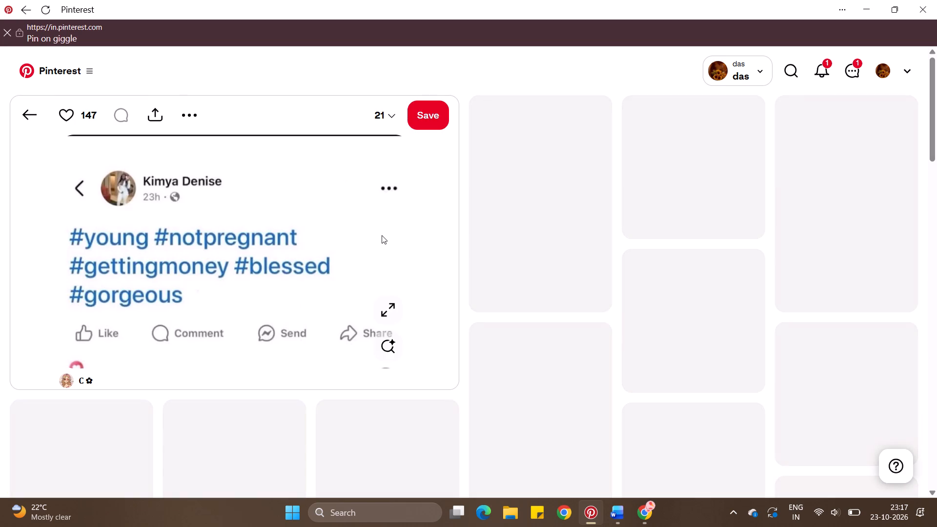
right_click(332, 220)
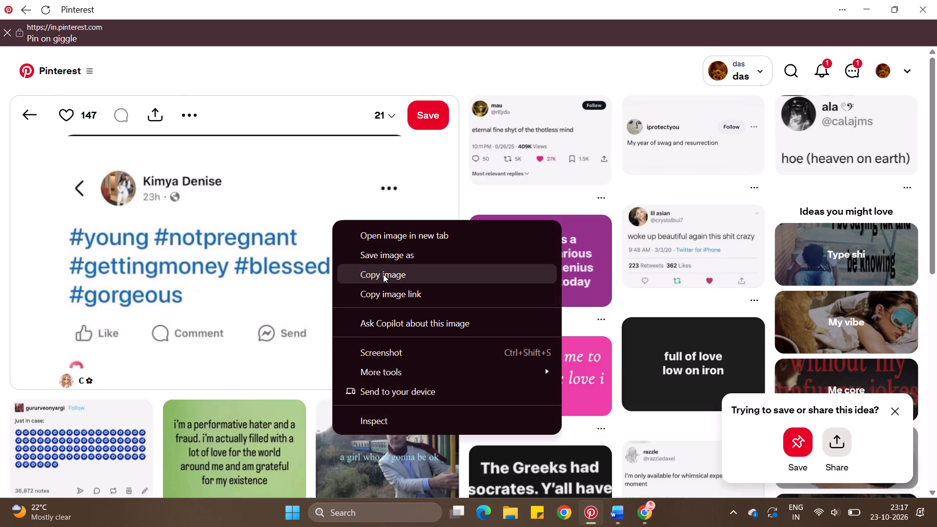
click(383, 274)
Browse the pins related to the "#young #notpregnant #gettingmoney #blessed #gorgeous" post for more quote sticker images.
scroll(383, 274, down, 1)
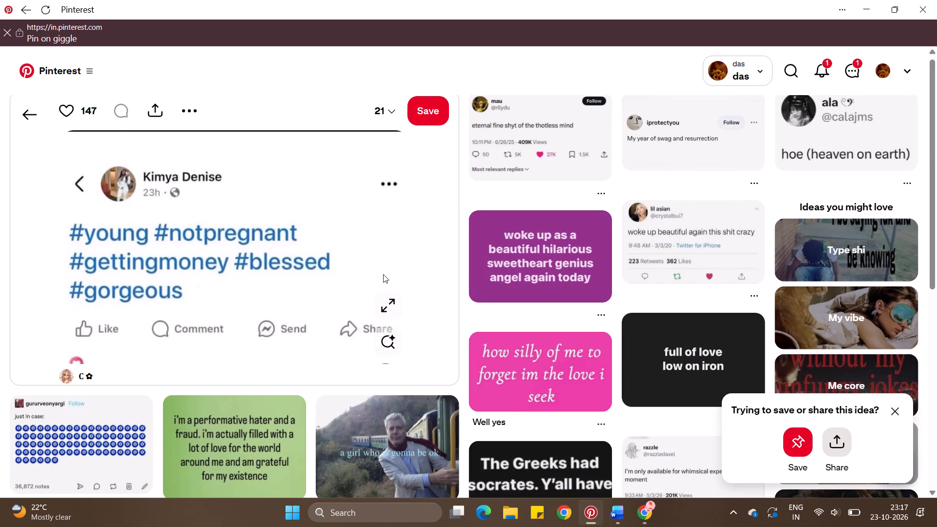
scroll(383, 274, down, 3)
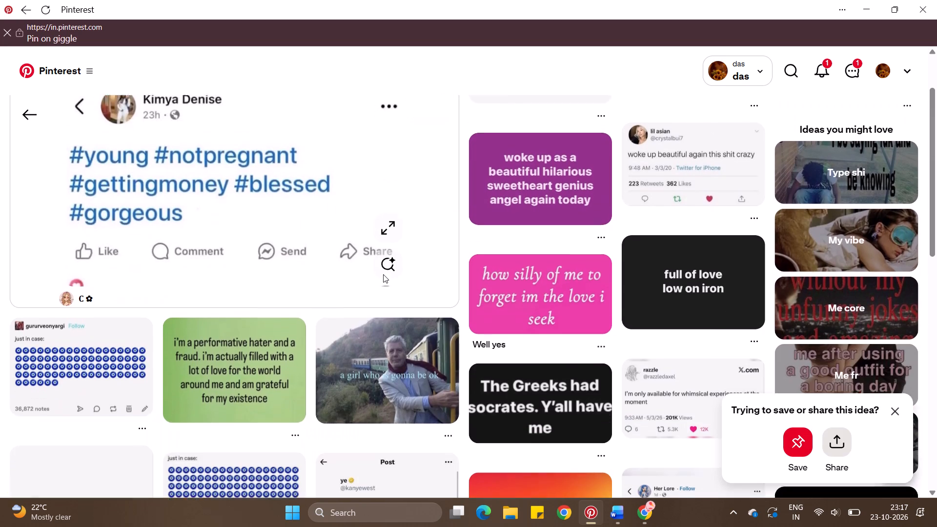
scroll(383, 274, down, 1)
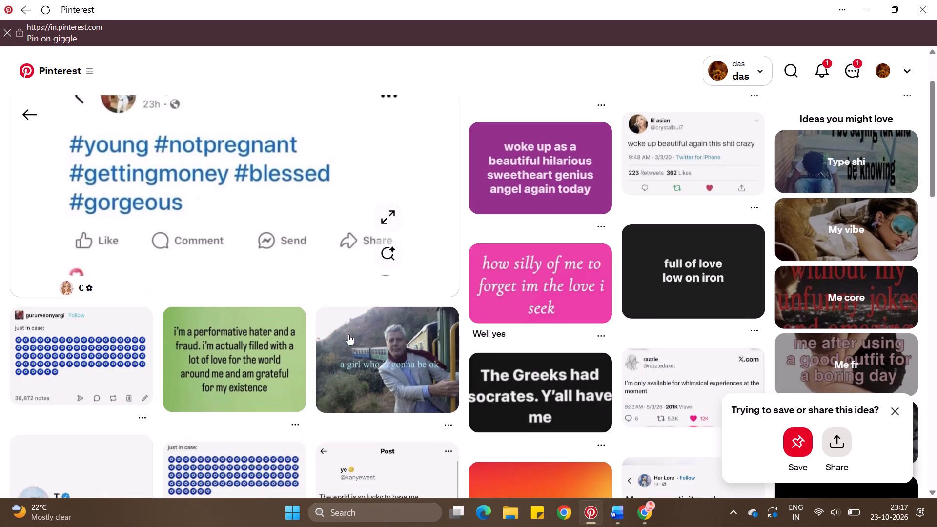
scroll(450, 390, down, 3)
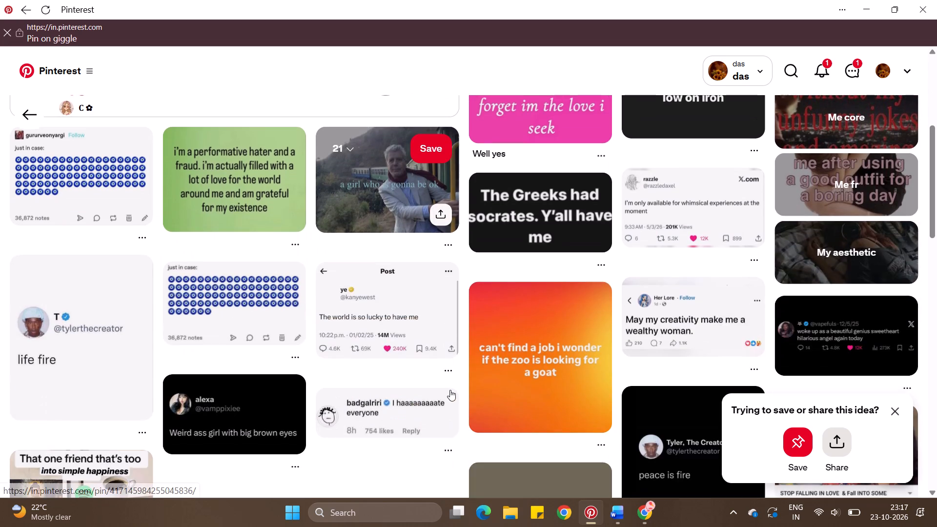
scroll(450, 390, down, 1)
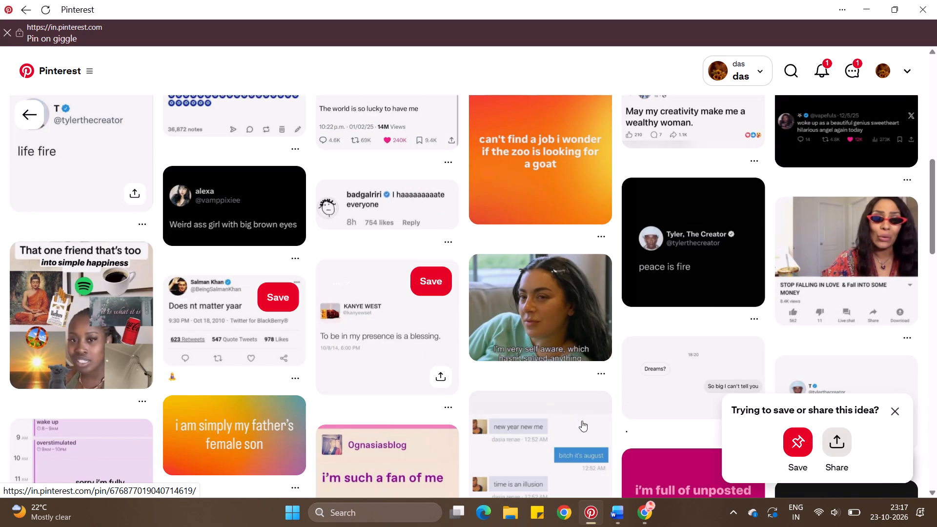
scroll(586, 327, down, 3)
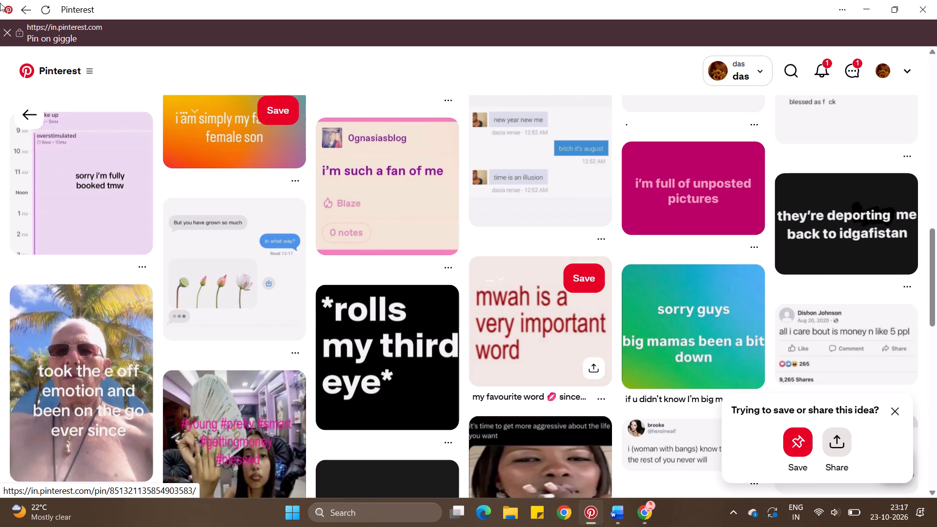
Return to the "brat stickers png" search results and open the green "brat" star pin.
click(27, 118)
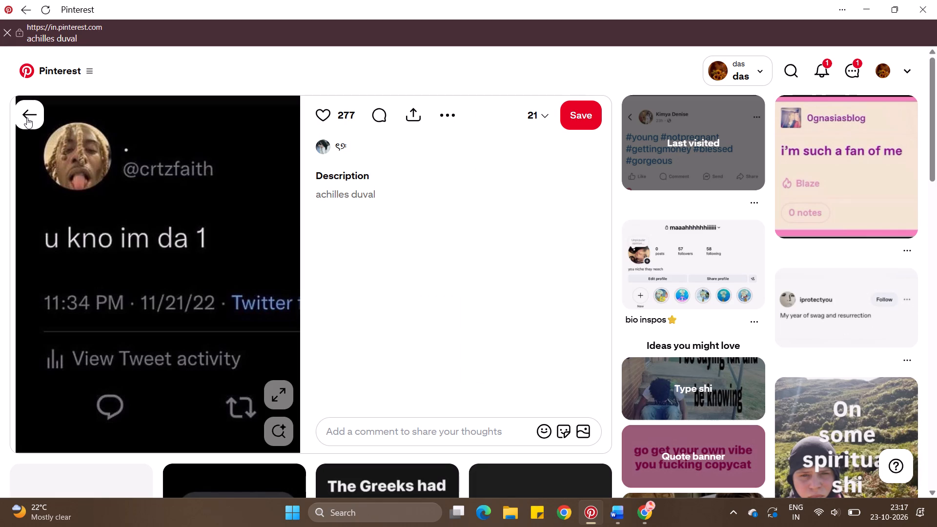
click(27, 118)
click(23, 111)
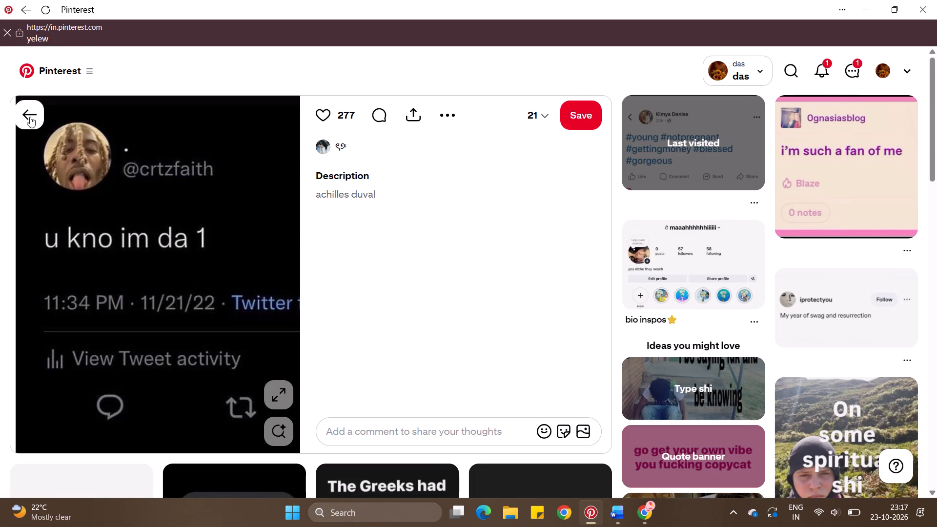
click(26, 115)
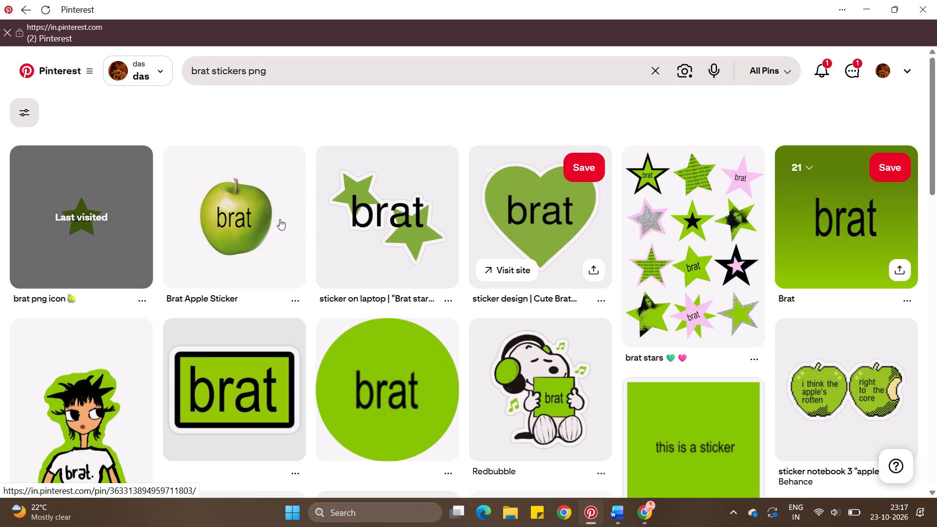
click(115, 215)
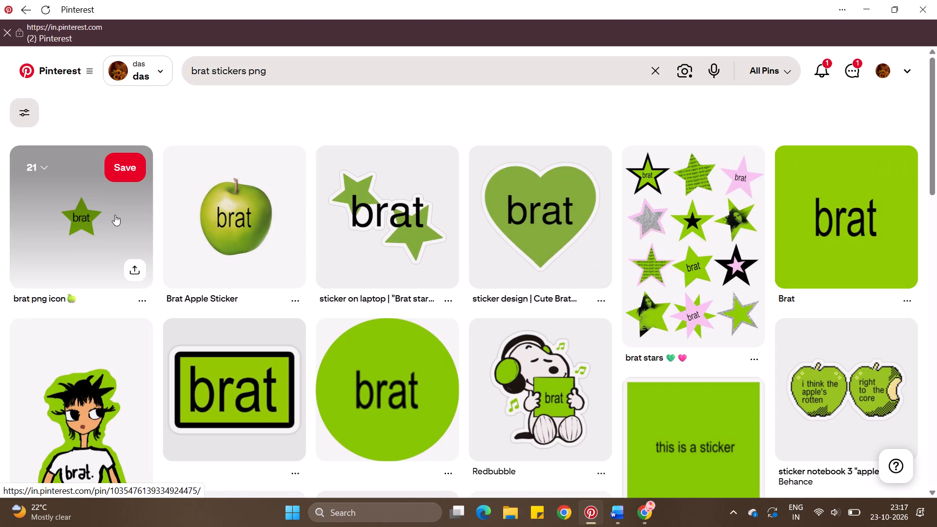
Find the blue "AND she's cool" pin among the related pins, open it and copy its image.
scroll(230, 337, down, 3)
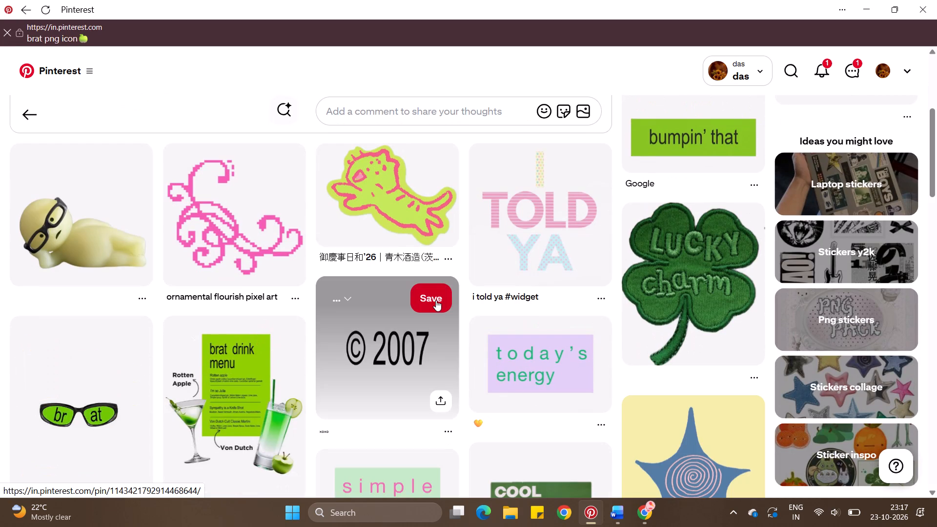
scroll(436, 300, up, 4)
scroll(685, 258, down, 4)
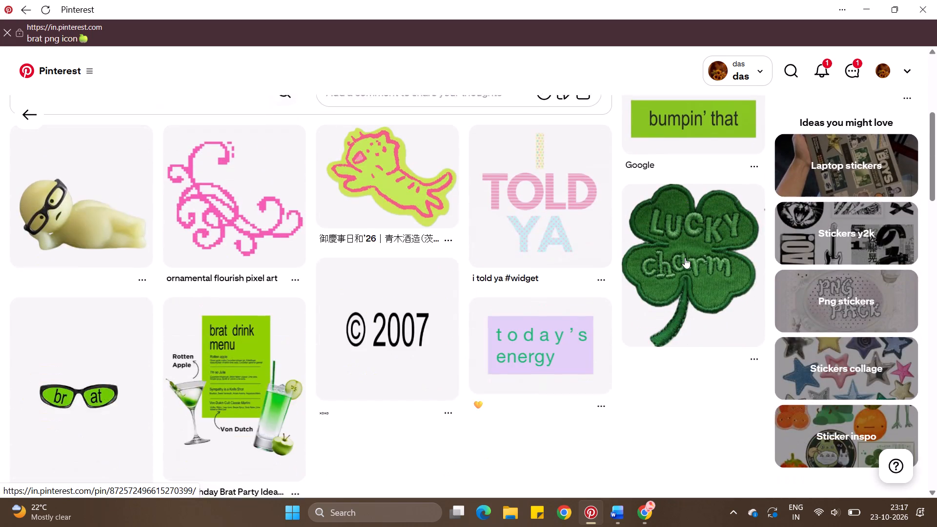
scroll(685, 258, down, 2)
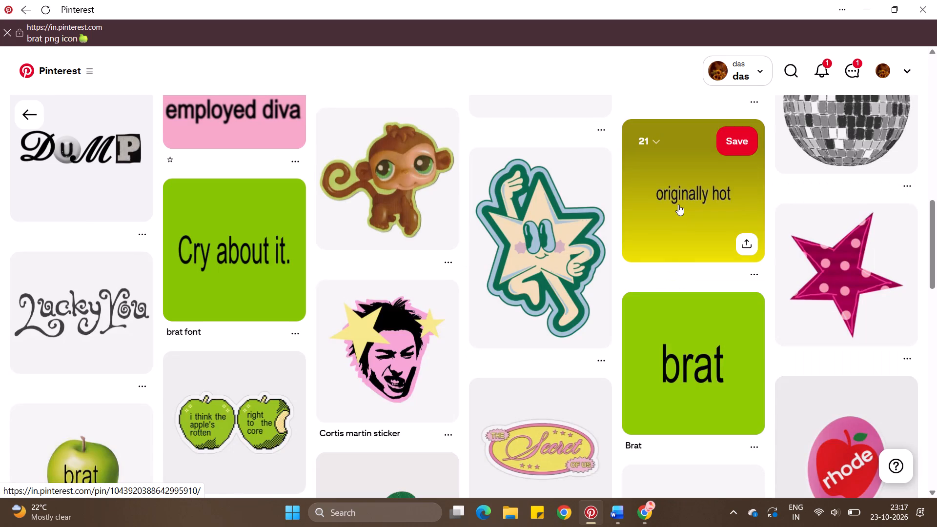
scroll(678, 204, down, 4)
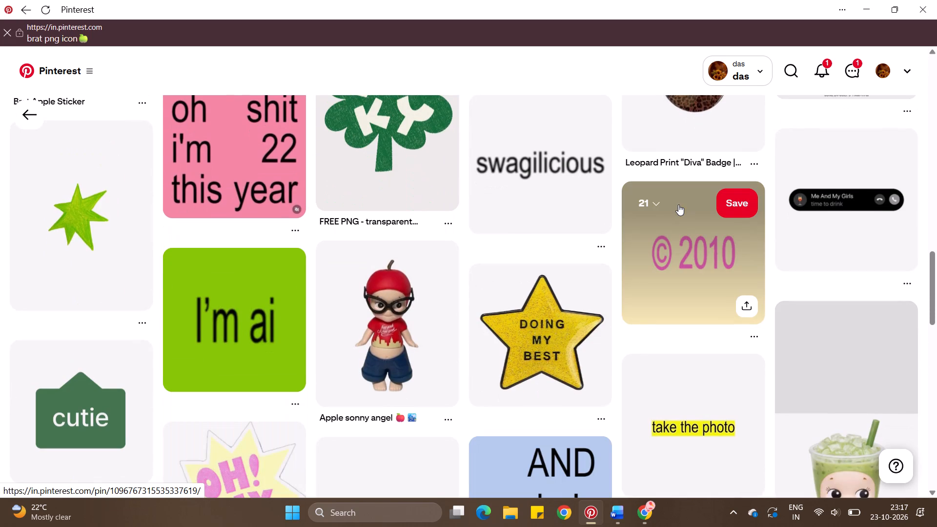
scroll(678, 204, down, 3)
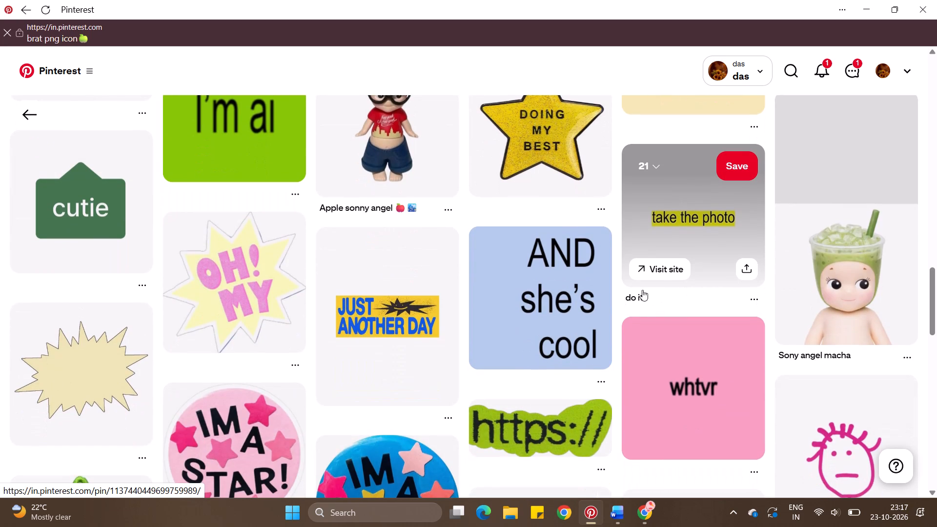
click(574, 289)
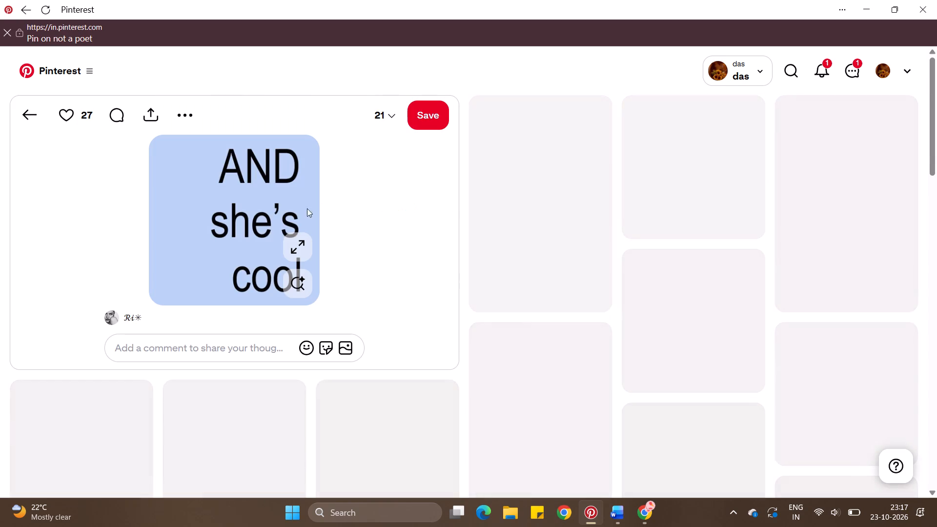
right_click(271, 182)
click(341, 241)
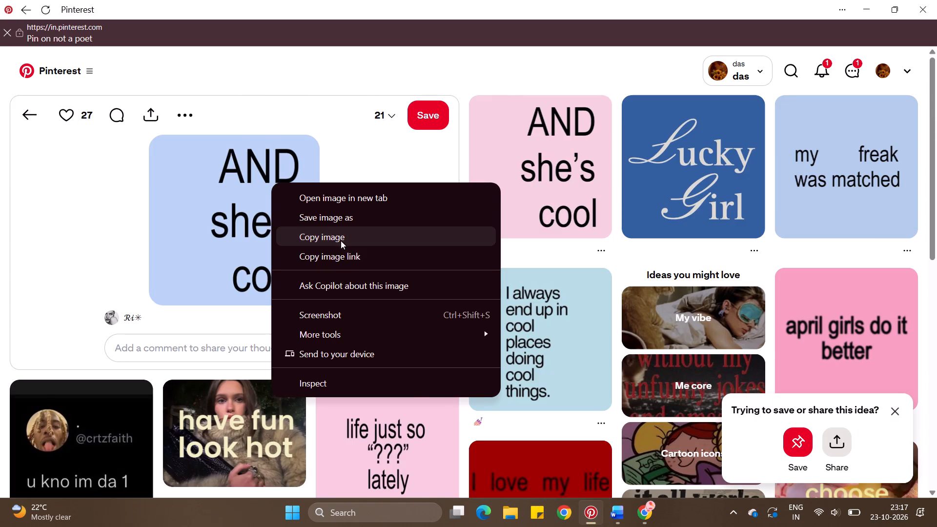
Switch to Canva and paste the "AND she's cool" image onto page 3, shrinking it to fit beside "ABSOLUT DiVA" below the penguins.
click(642, 517)
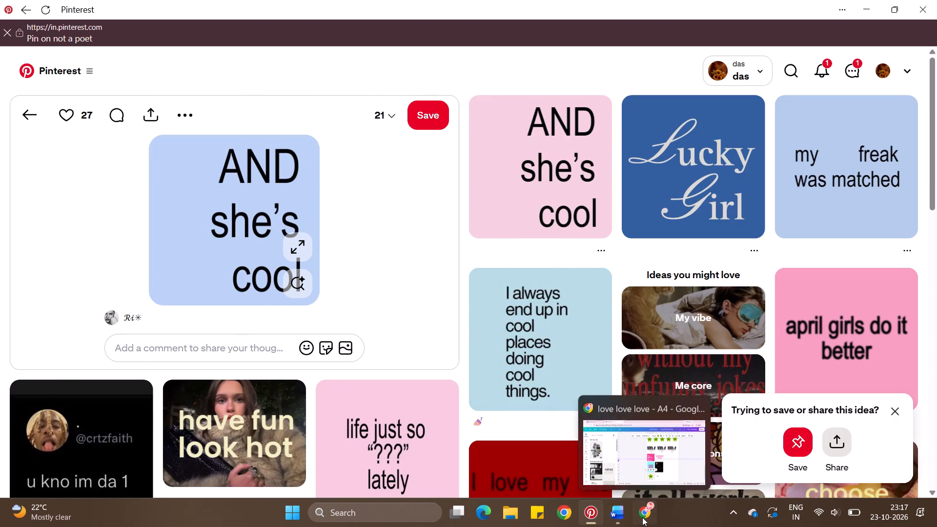
double_click(648, 389)
key(ctrl+v)
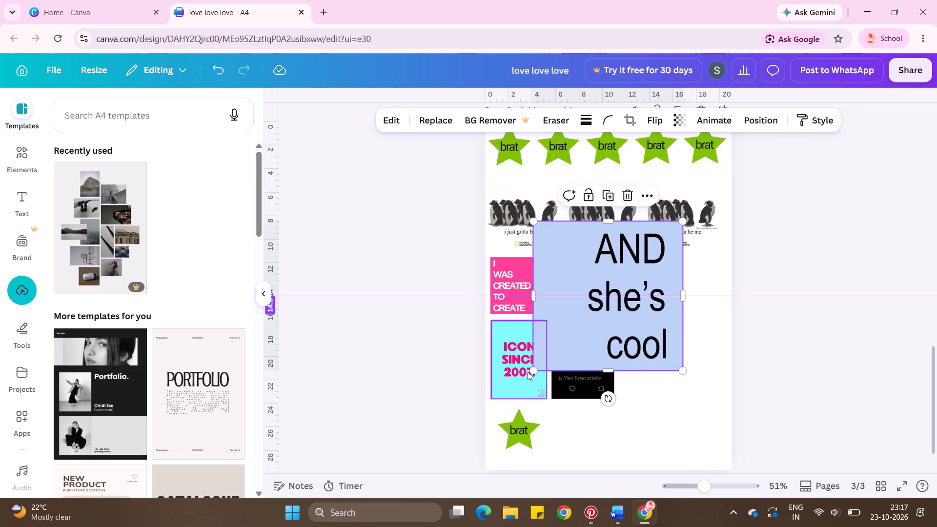
drag(532, 371, 667, 292)
drag(675, 238, 672, 272)
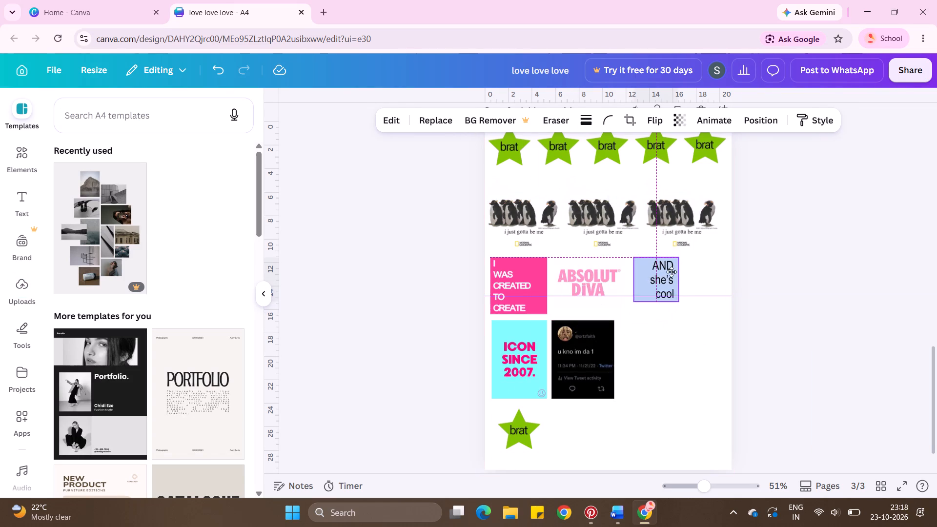
drag(672, 272, 667, 274)
Switch to Pinterest, go through the pink "AND she's cool" pin to "what's a girl without her coffee", and copy the latter's image.
click(592, 516)
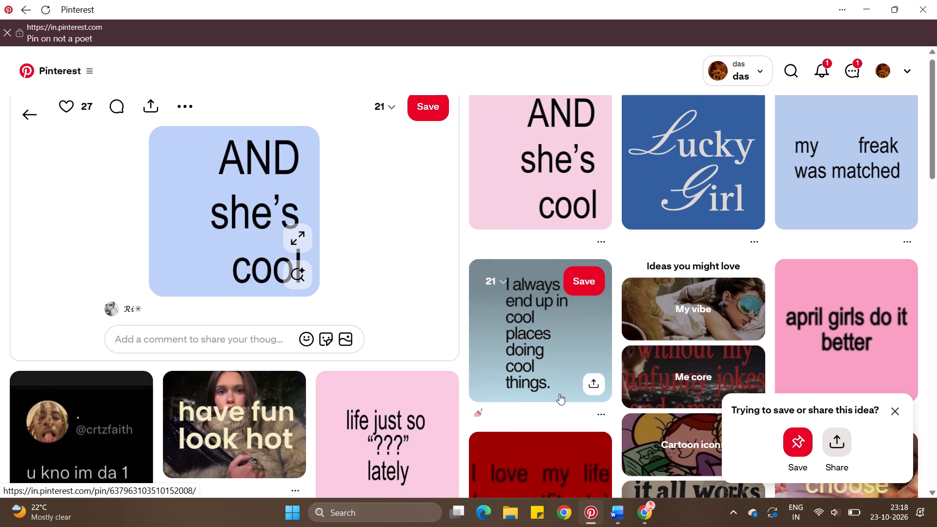
click(558, 197)
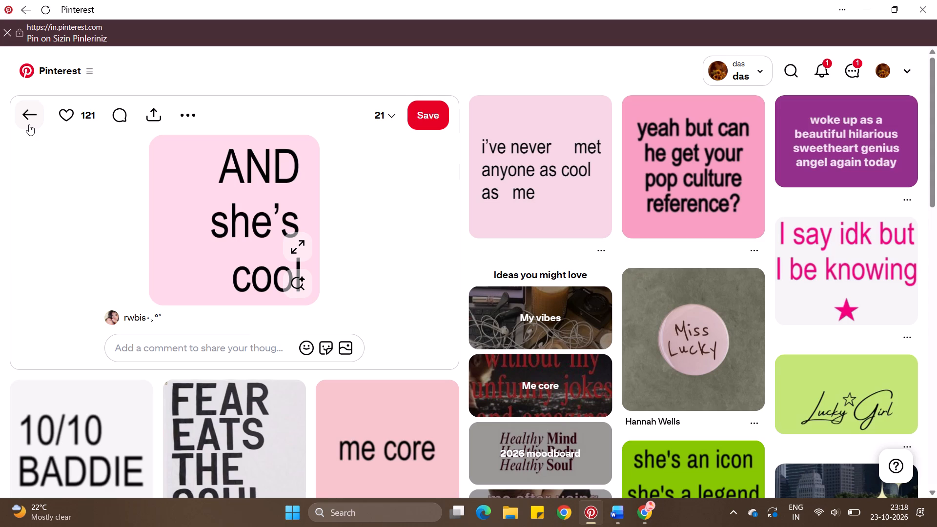
scroll(75, 248, down, 3)
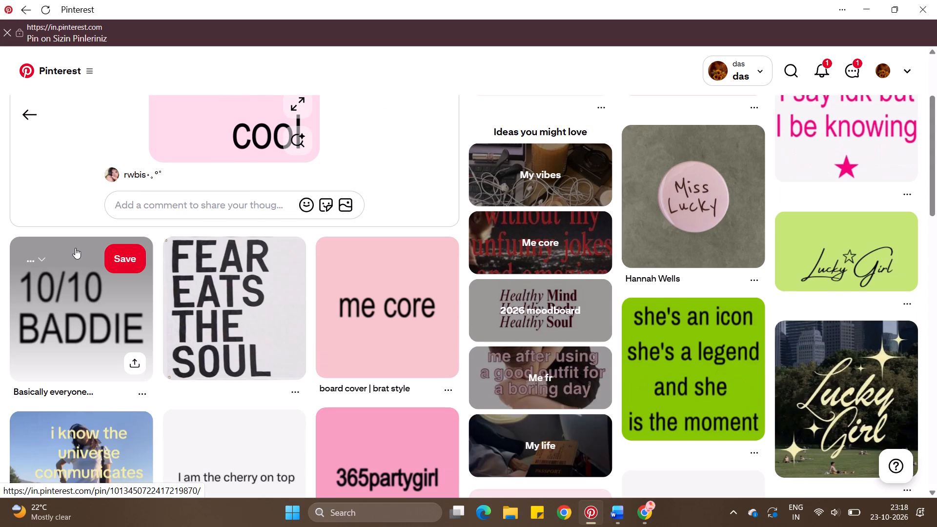
scroll(75, 248, down, 4)
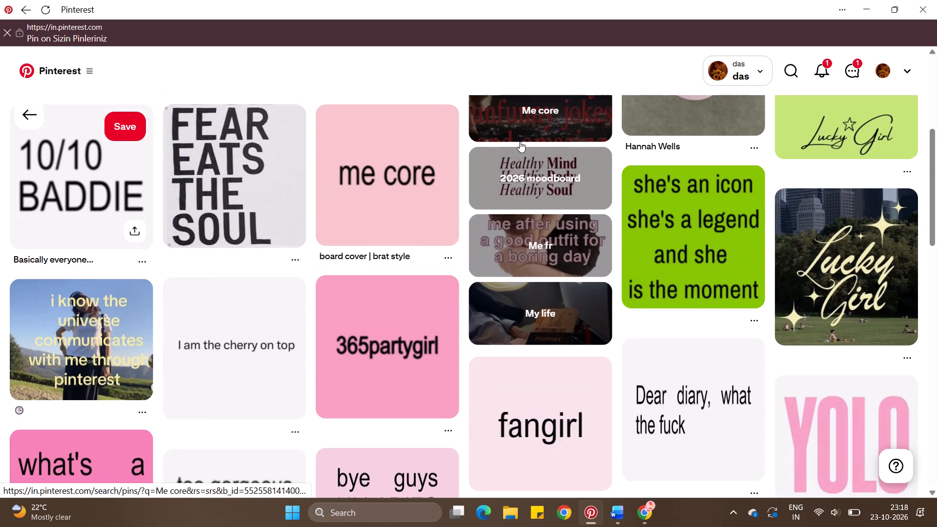
scroll(560, 225, down, 2)
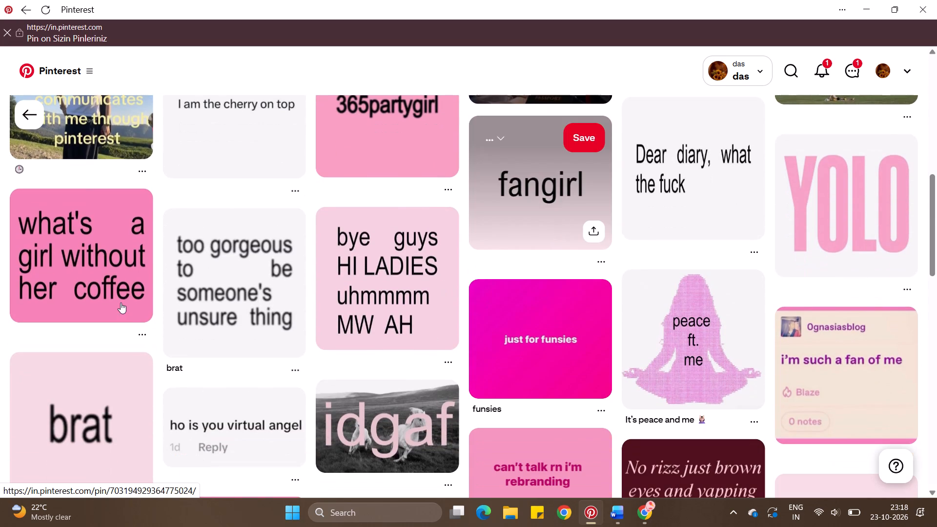
click(100, 279)
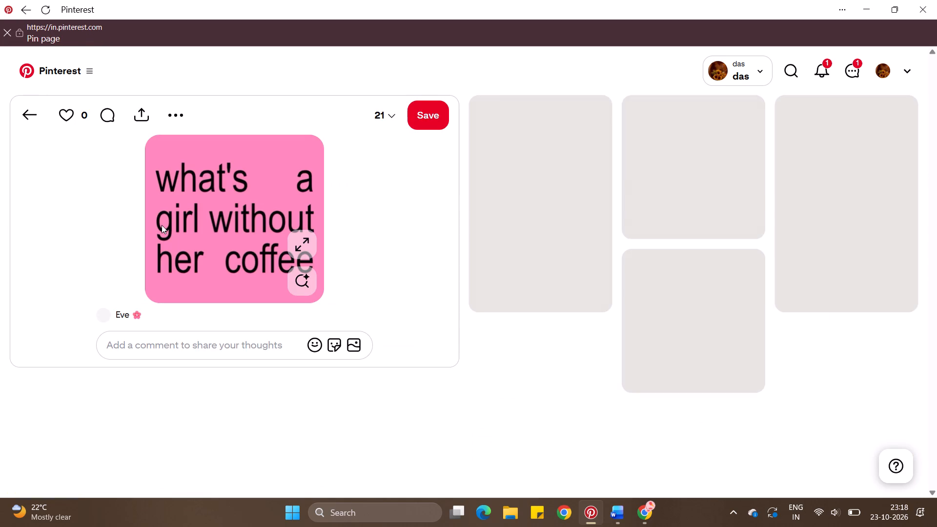
right_click(162, 225)
click(256, 277)
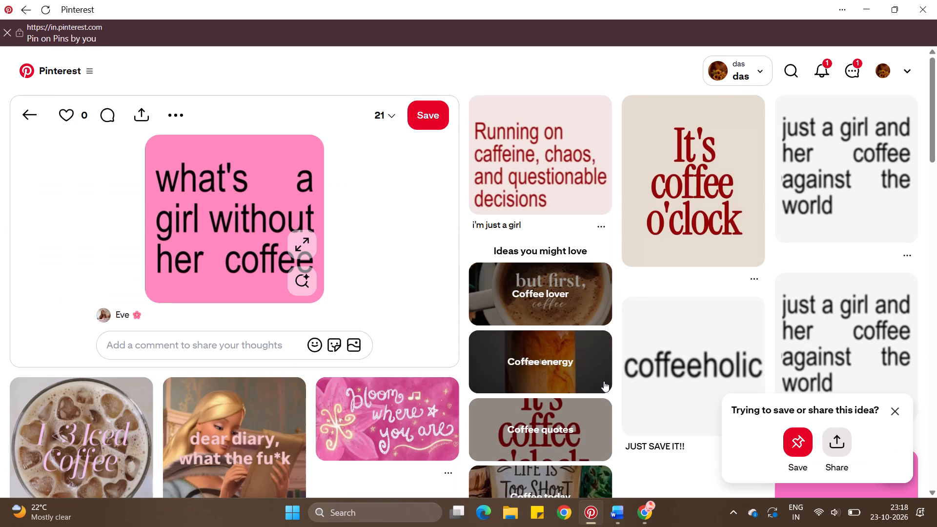
Switch to Canva and paste the "what's a girl without her coffee" image onto page 3, about 5.3 by 5 cm, beside the tweet image.
click(652, 516)
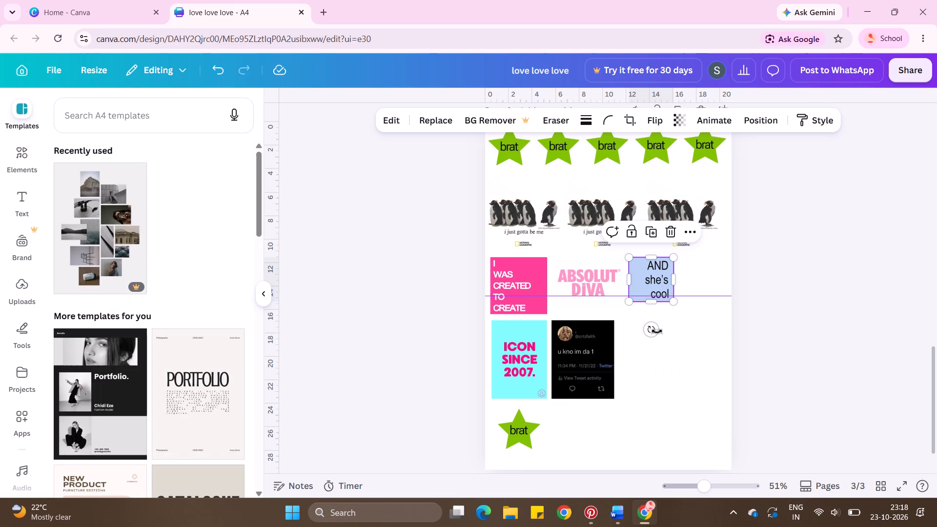
click(657, 331)
double_click(657, 357)
key(ctrl+v)
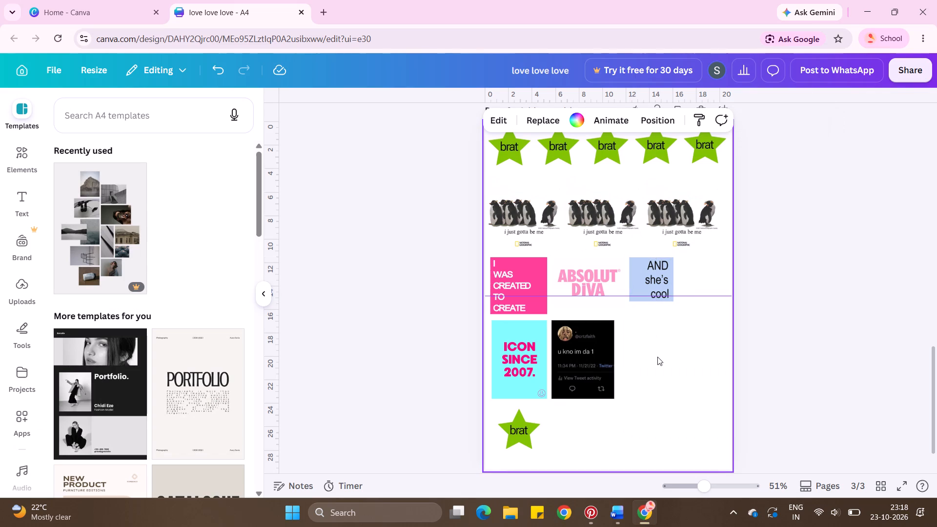
drag(531, 223, 590, 272)
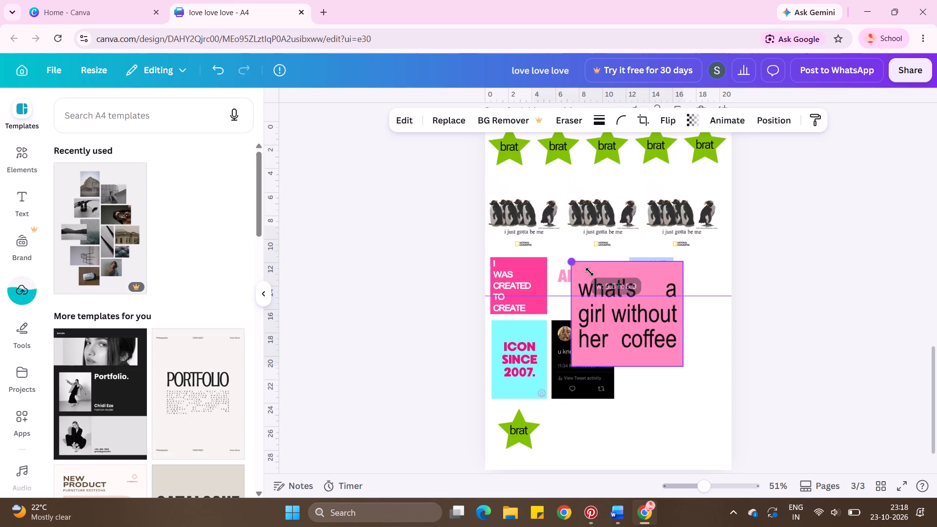
drag(590, 272, 626, 307)
drag(638, 321, 633, 332)
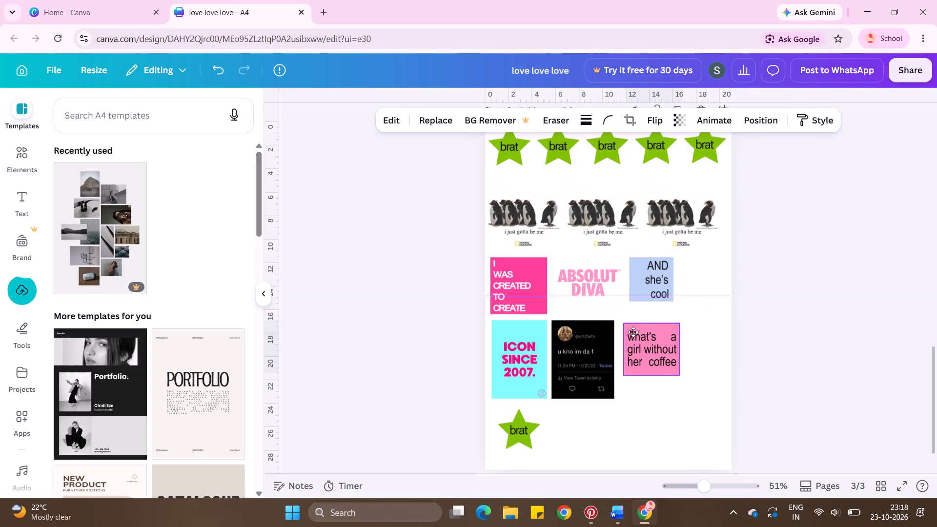
drag(633, 332, 629, 328)
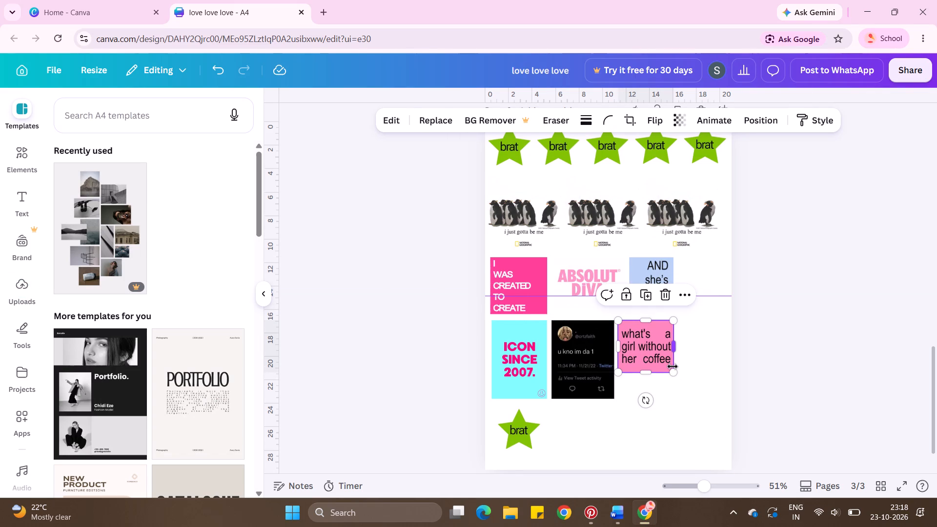
click(672, 366)
click(673, 371)
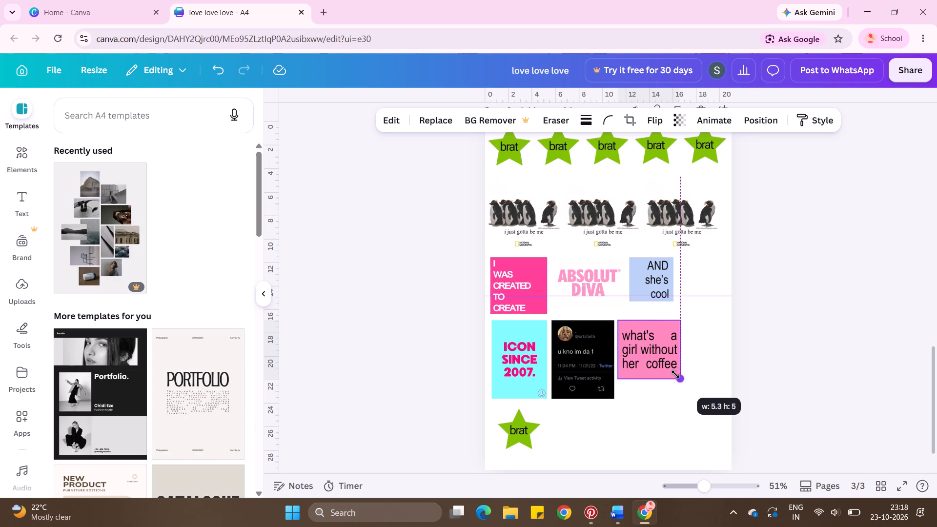
Switch to Pinterest, return to the previous pin's related pins, open "bye guys HI LADIES uhmmmm MW AH" and copy its image.
click(590, 515)
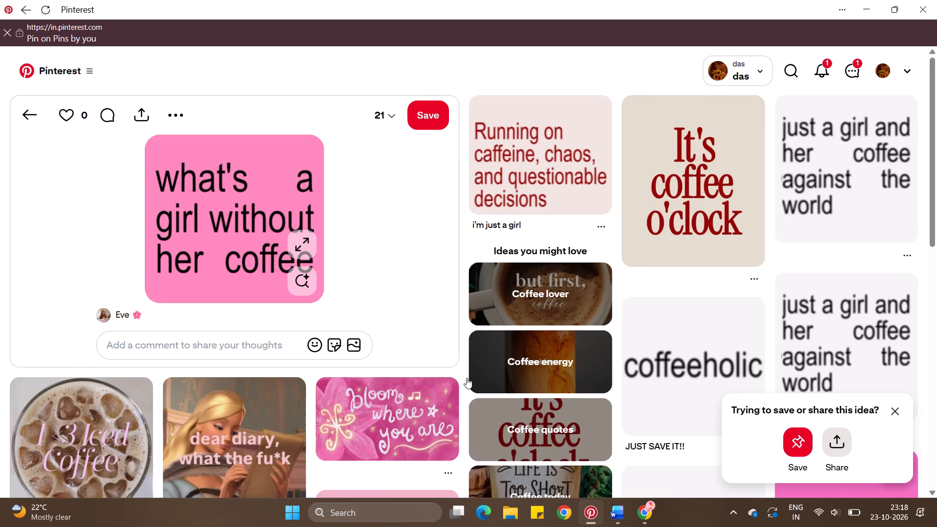
scroll(467, 378, down, 2)
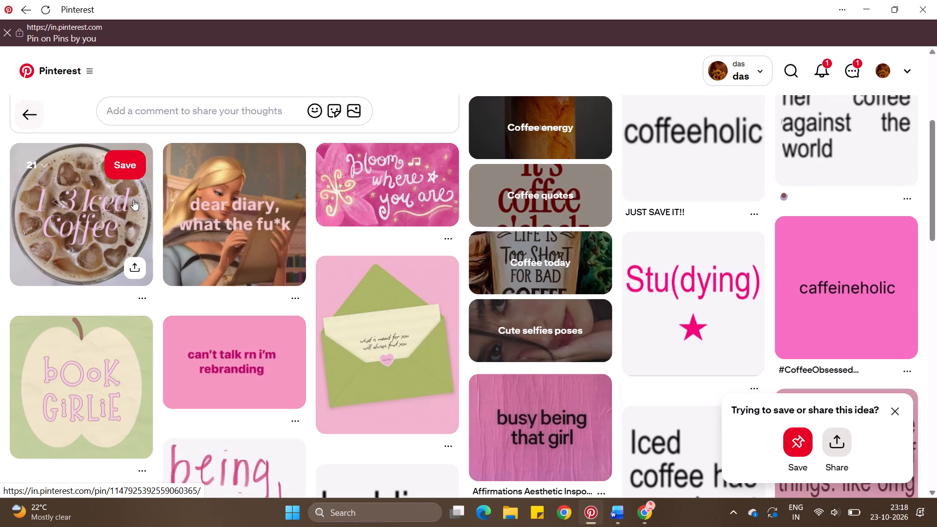
click(37, 107)
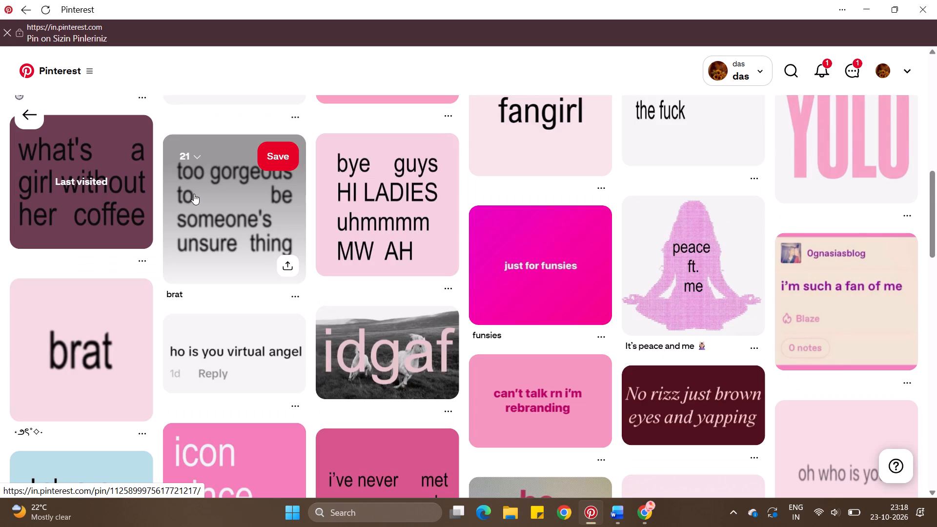
click(395, 214)
right_click(196, 229)
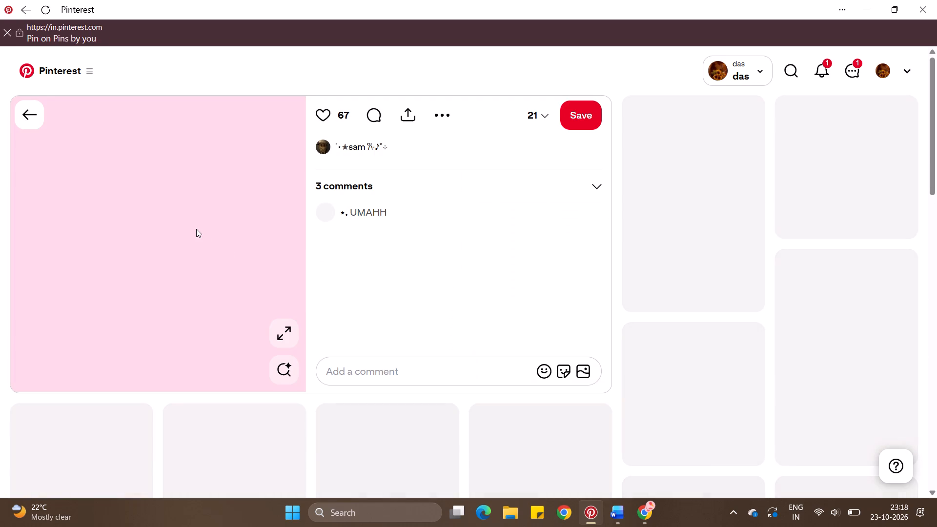
click(247, 273)
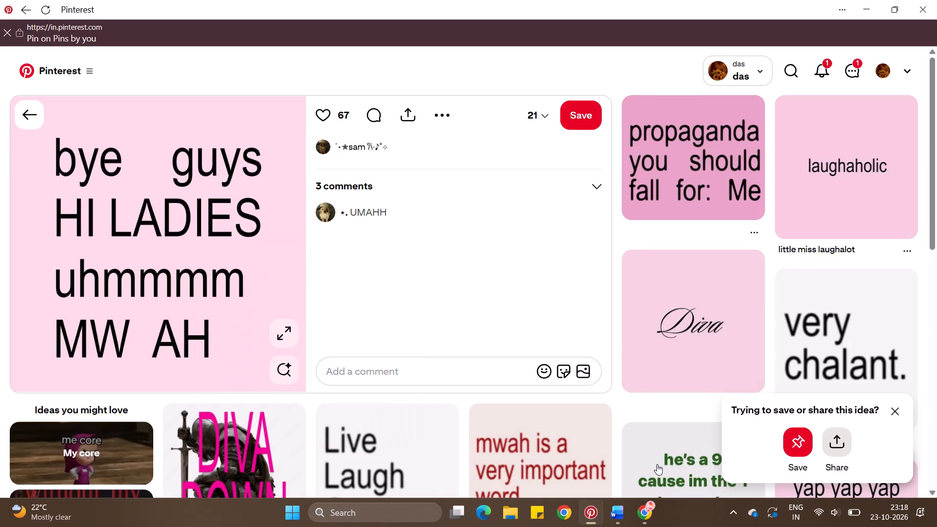
Switch to Canva and delete the black "u kno im da 1" tweet image from page 3.
click(637, 518)
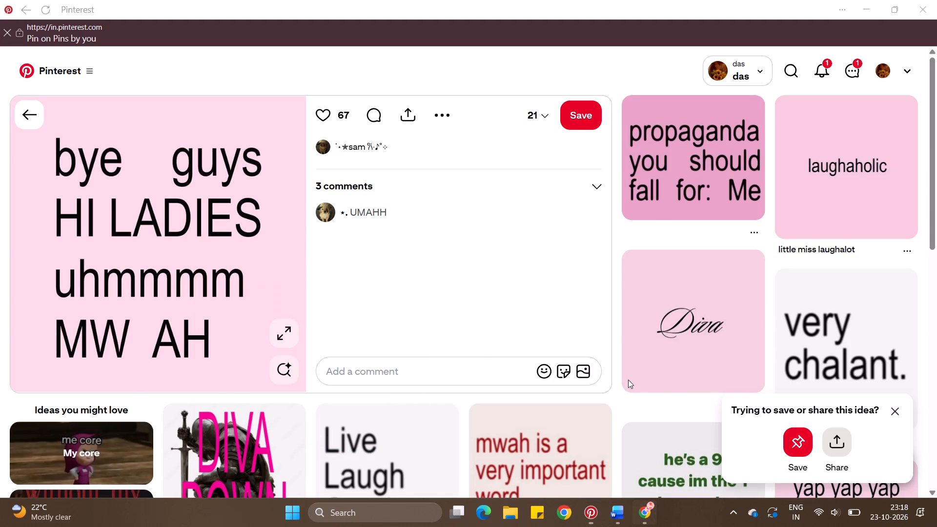
double_click(641, 432)
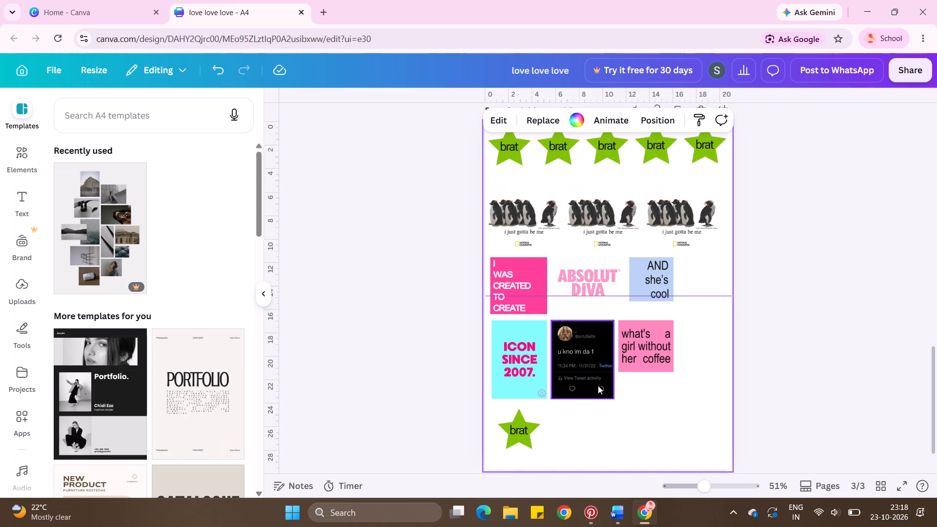
click(586, 373)
key(BackSpace)
Paste the "bye guys HI LADIES" image and shrink it to fit between "ICON SINCE 2007." and the coffee quote.
key(ctrl+v)
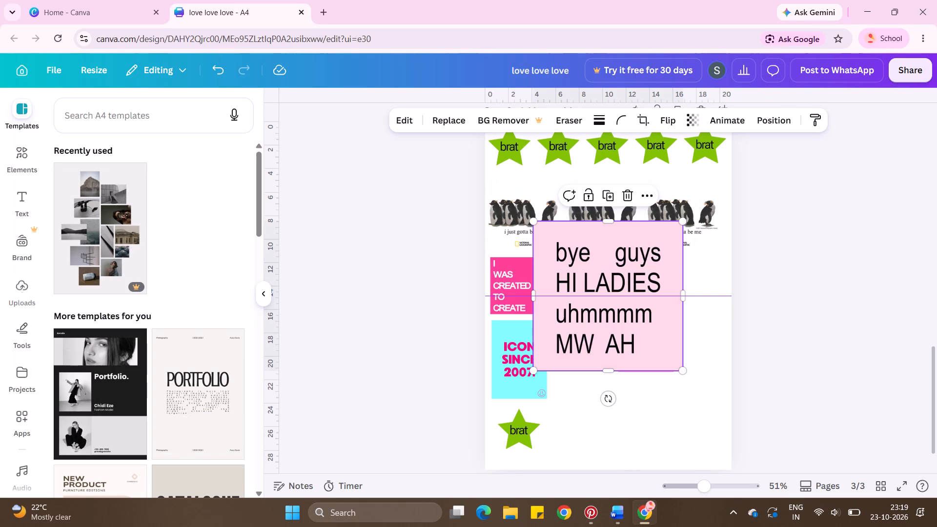
drag(616, 265, 635, 367)
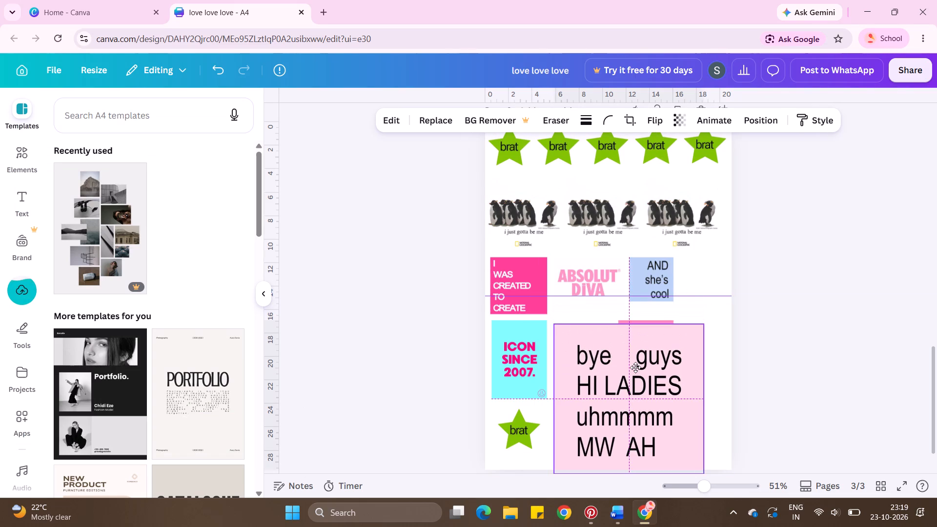
drag(635, 367, 635, 362)
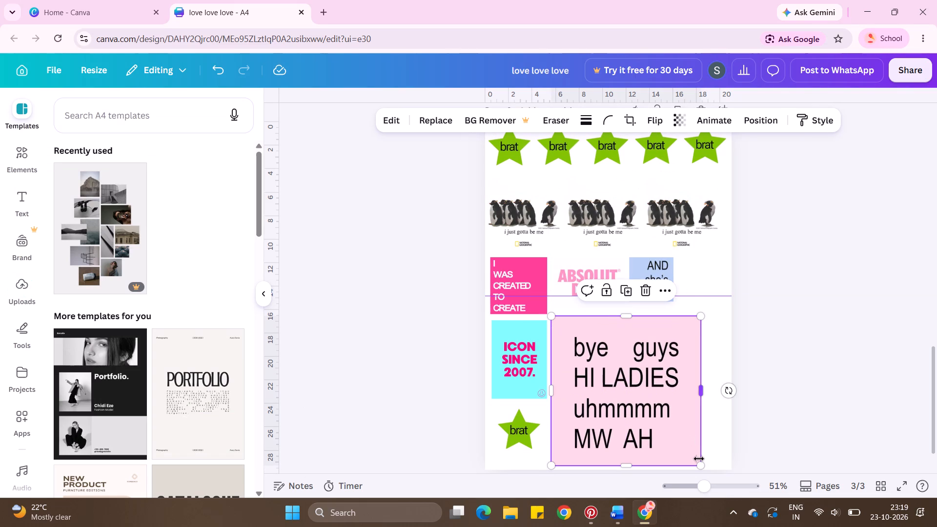
drag(701, 465, 618, 369)
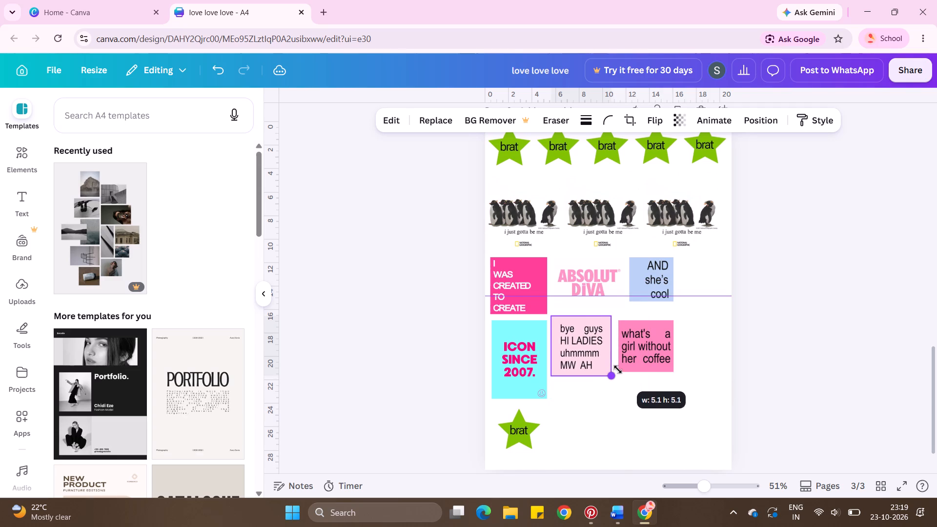
drag(618, 369, 623, 372)
Clear the space beside "I WAS CREATED TO CREATE" by deleting "AND she's cool" and moving "ABSOLUT DiVA" below the coffee quote.
drag(619, 243, 727, 434)
click(689, 225)
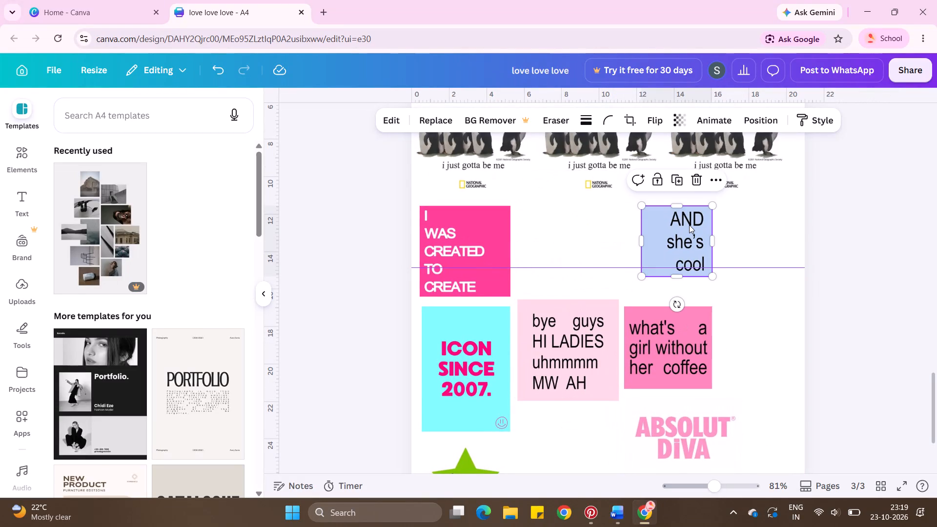
key(BackSpace)
drag(686, 433, 582, 231)
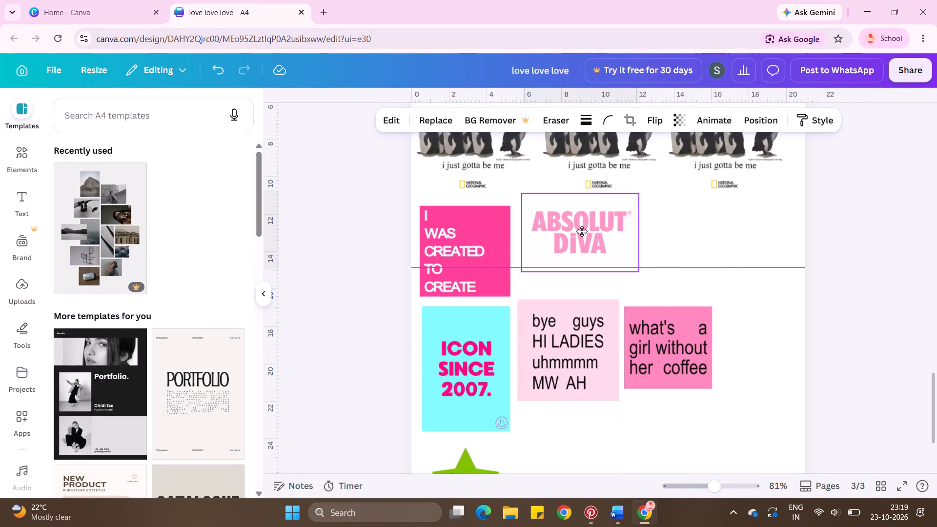
drag(582, 231, 650, 417)
Place the "bye guys" and coffee quote images in a row beside "I WAS CREATED TO CREATE", resized to match its height.
drag(560, 321, 552, 215)
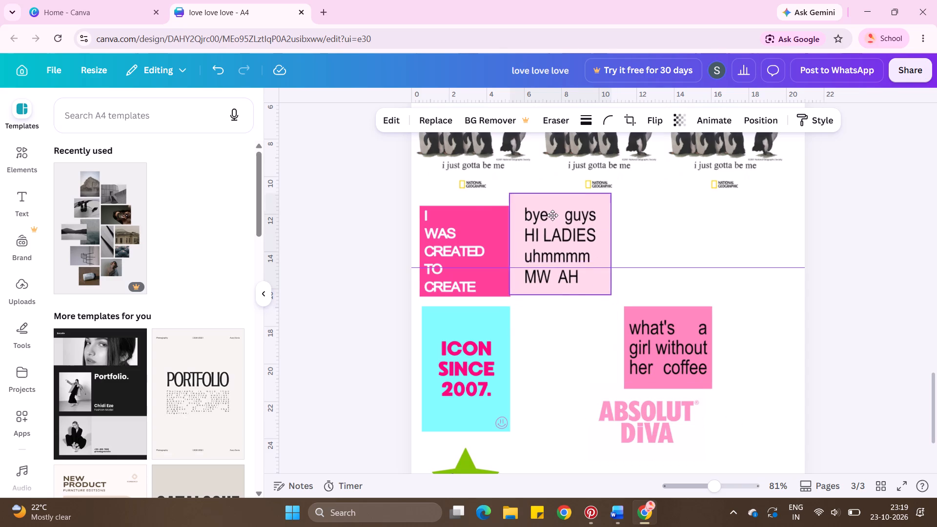
drag(552, 215, 559, 225)
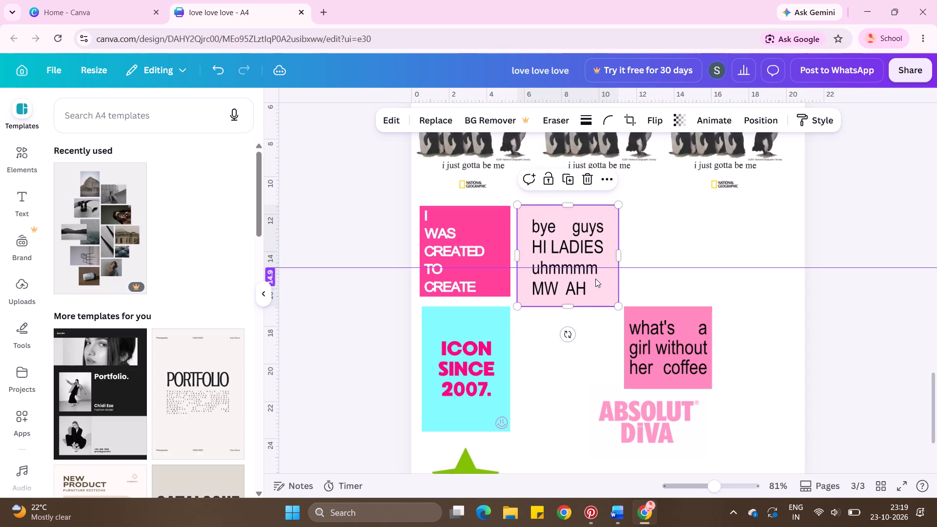
drag(616, 305, 604, 299)
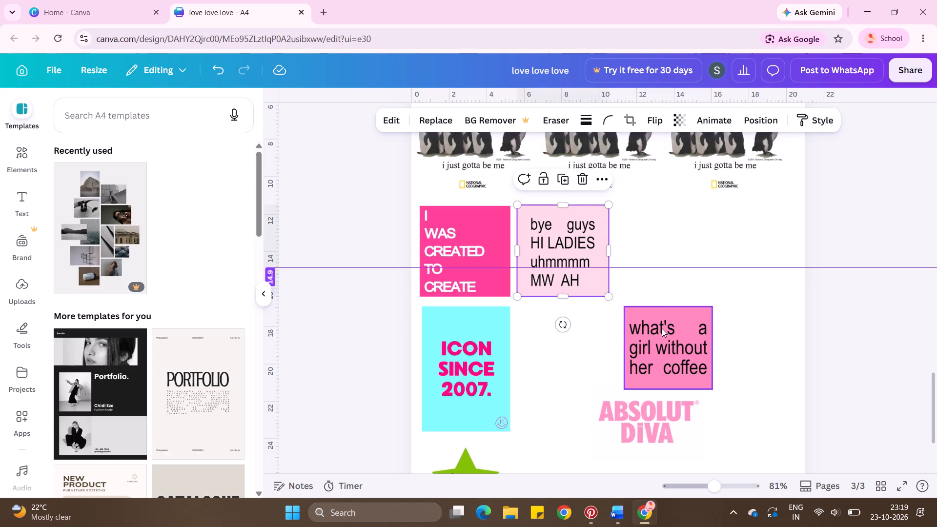
drag(662, 328, 651, 228)
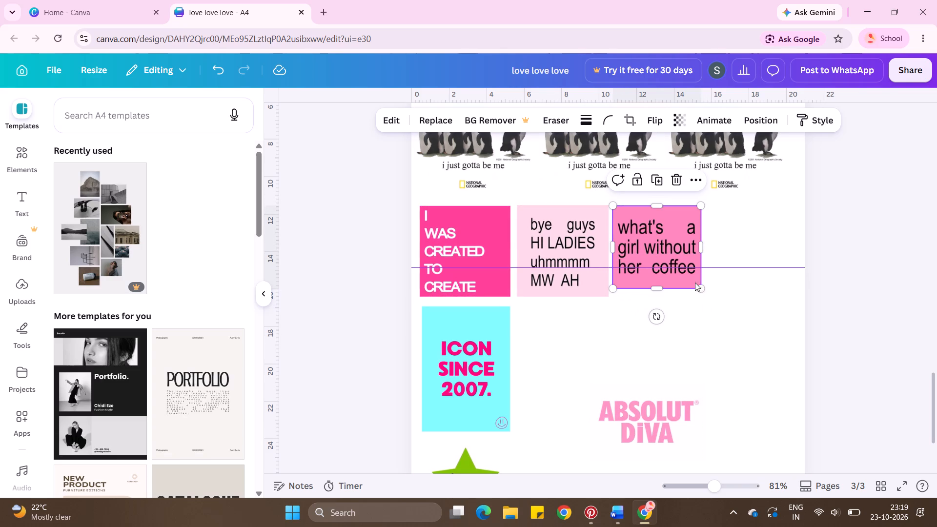
drag(699, 285, 708, 296)
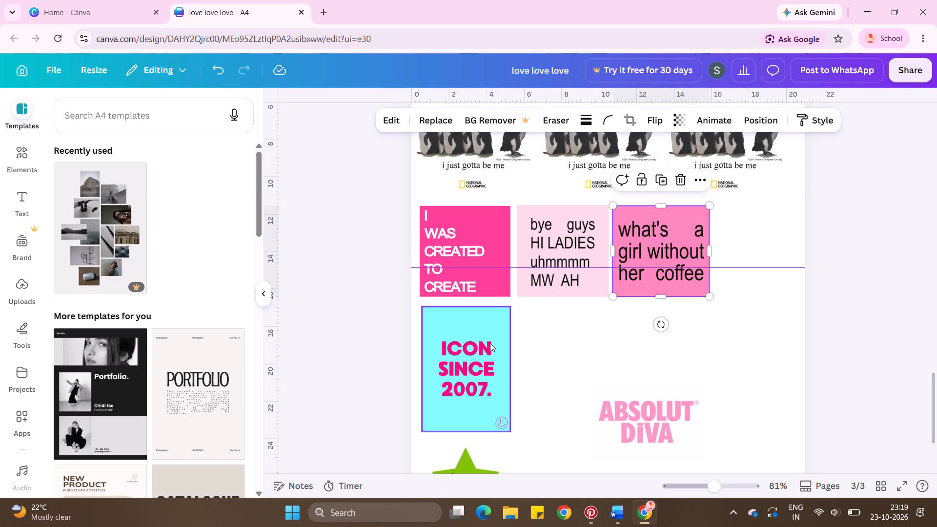
Move "ABSOLUT DiVA" beside "ICON SINCE 2007." and the loose "brat" star to the end of the quote row above.
drag(651, 399, 581, 320)
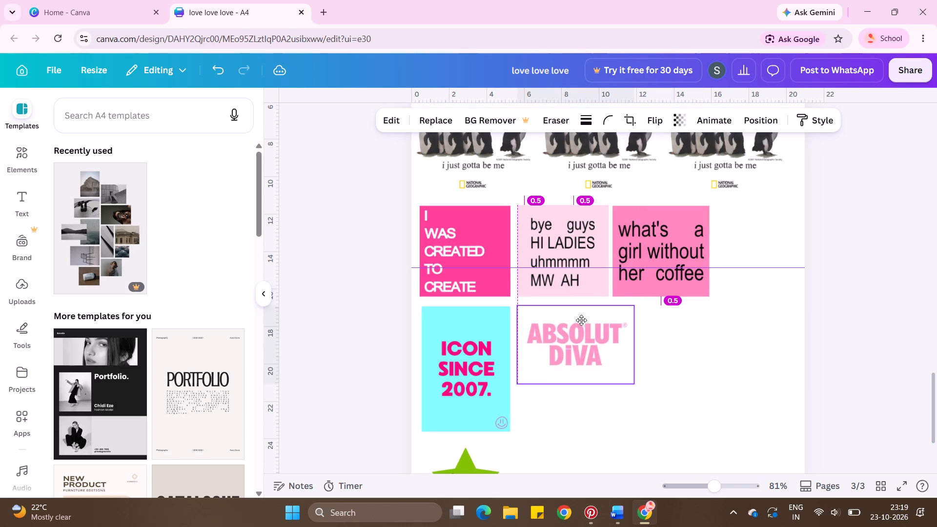
drag(581, 320, 581, 323)
drag(478, 464, 770, 227)
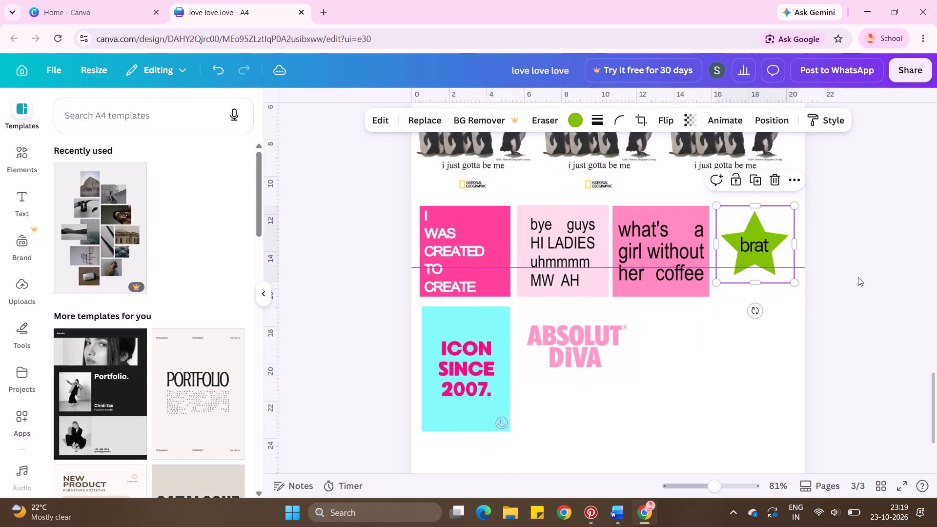
double_click(858, 277)
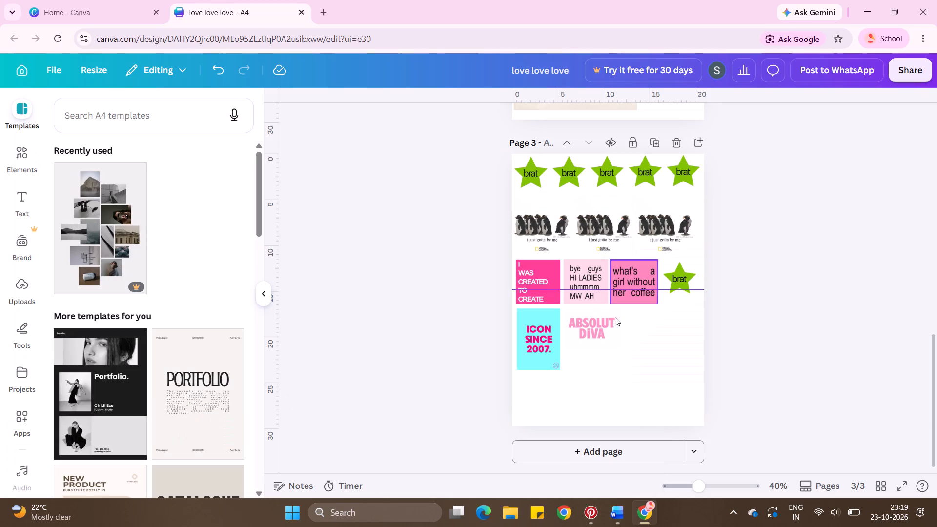
Switch to Pinterest and look through the pins related to "bye guys HI LADIES" for another sticker quote.
click(586, 517)
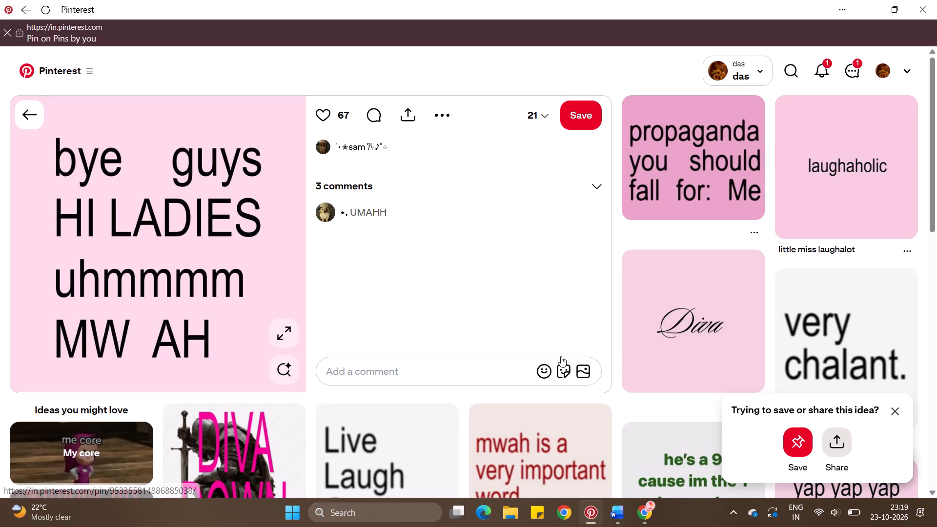
scroll(561, 356, down, 1)
scroll(652, 238, down, 1)
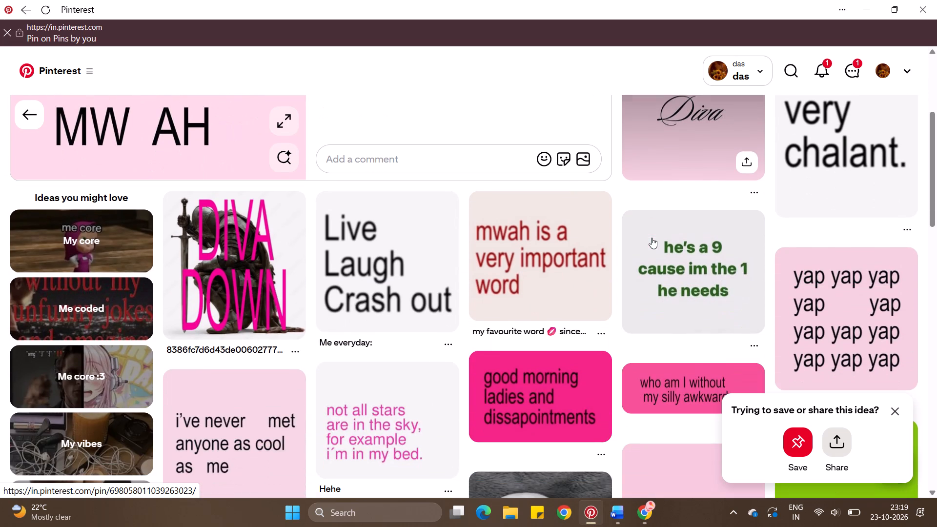
scroll(652, 238, down, 5)
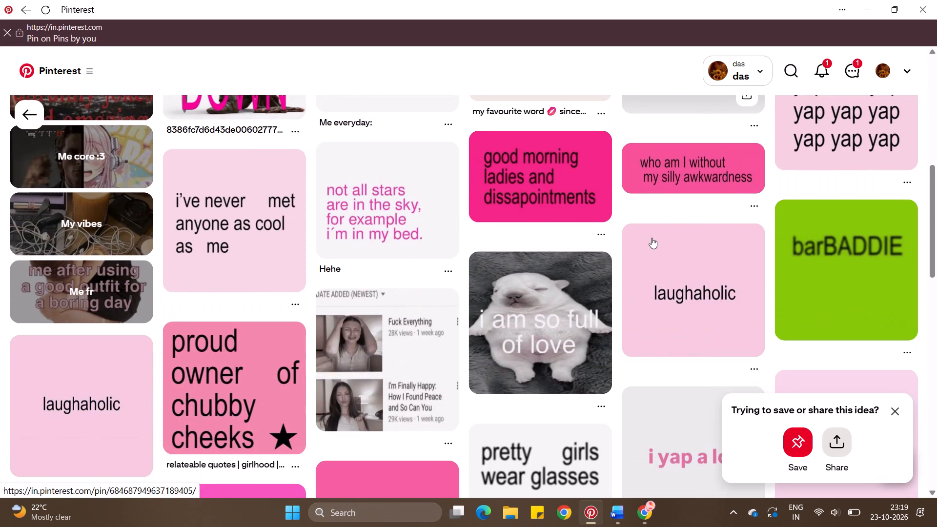
scroll(652, 238, down, 3)
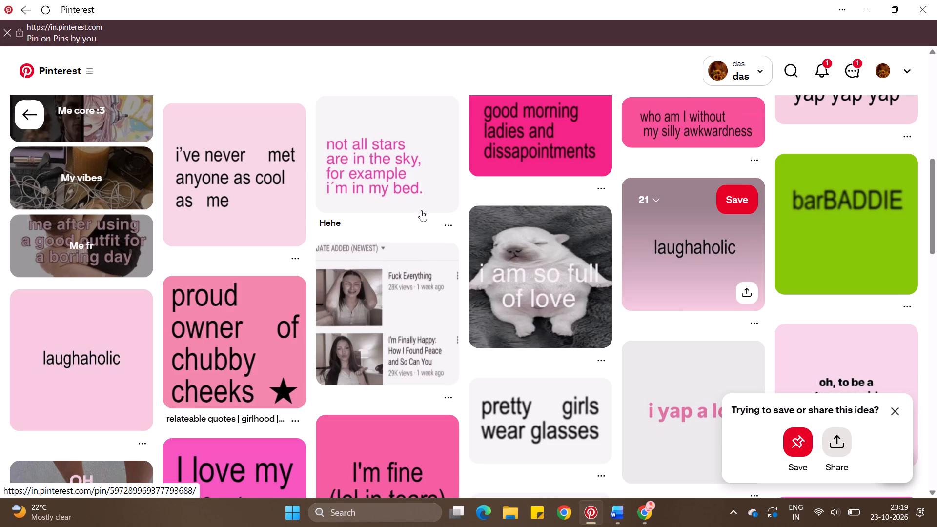
Return to the previous pin's related pins, find and open the pink "i am swag" pin, and copy its image.
click(25, 122)
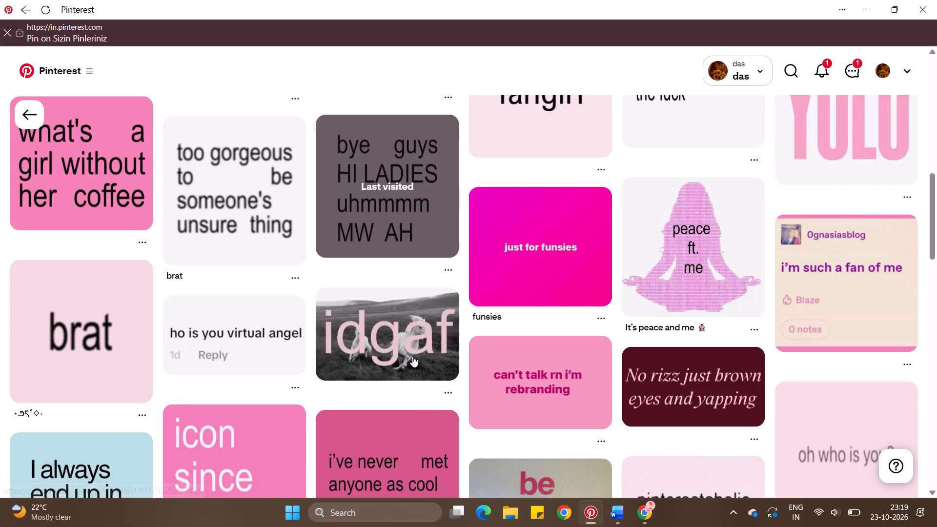
scroll(412, 356, down, 7)
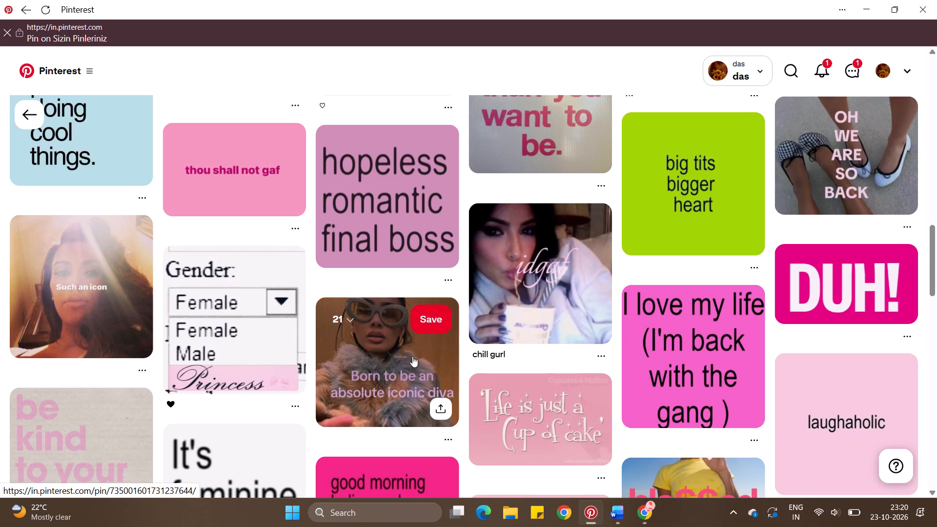
scroll(642, 325, down, 1)
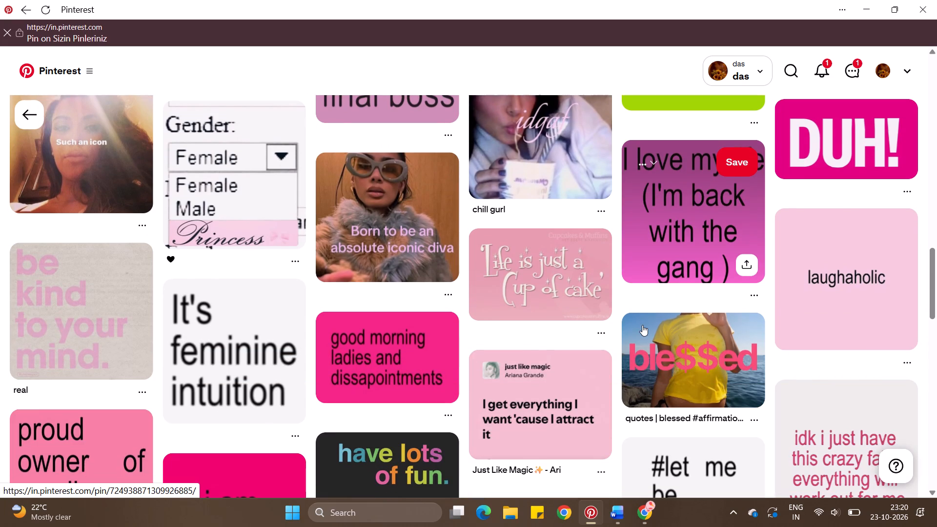
scroll(642, 325, down, 1)
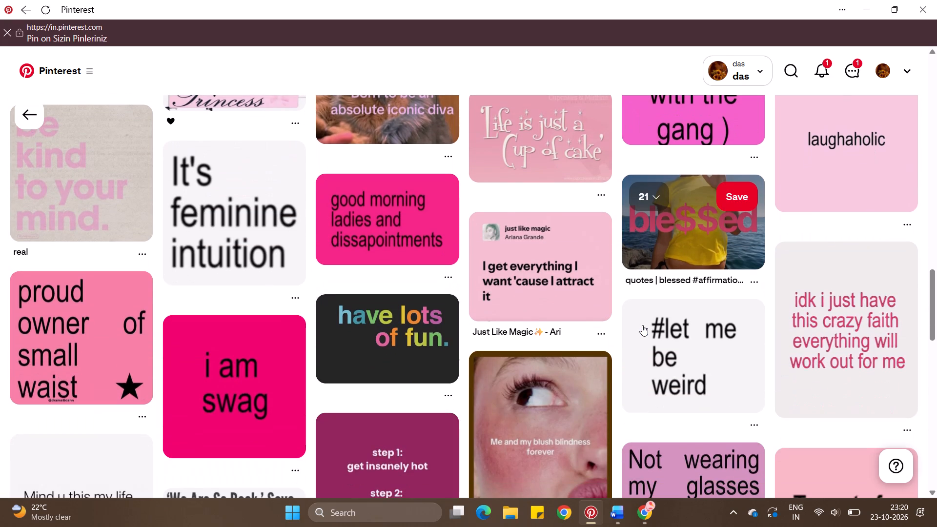
scroll(642, 325, down, 1)
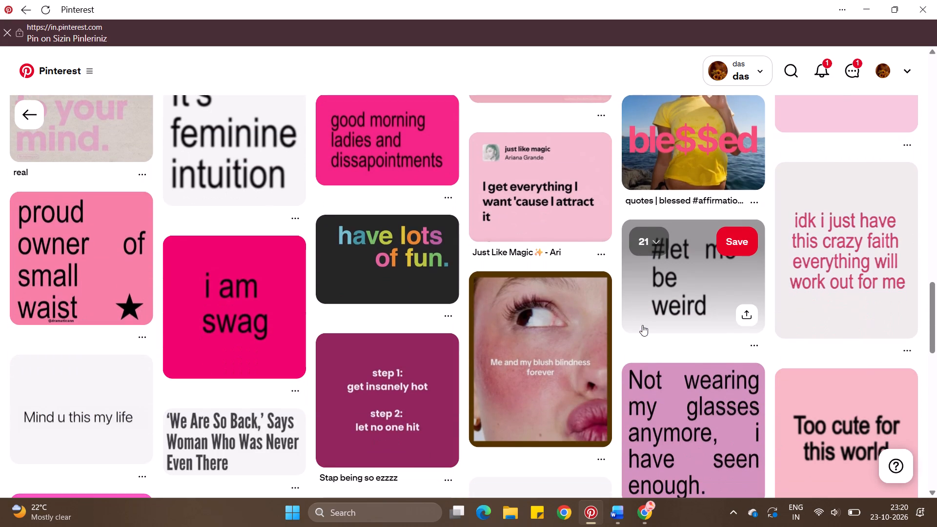
click(271, 299)
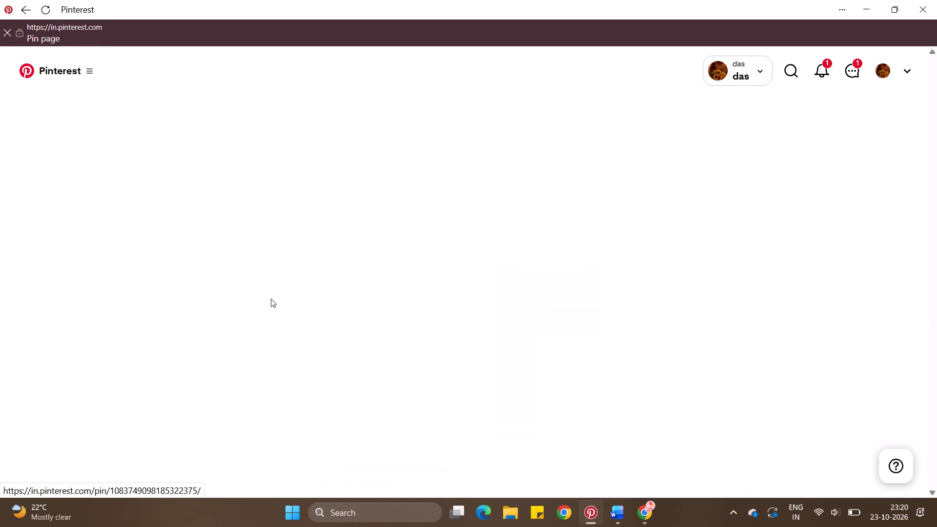
right_click(186, 207)
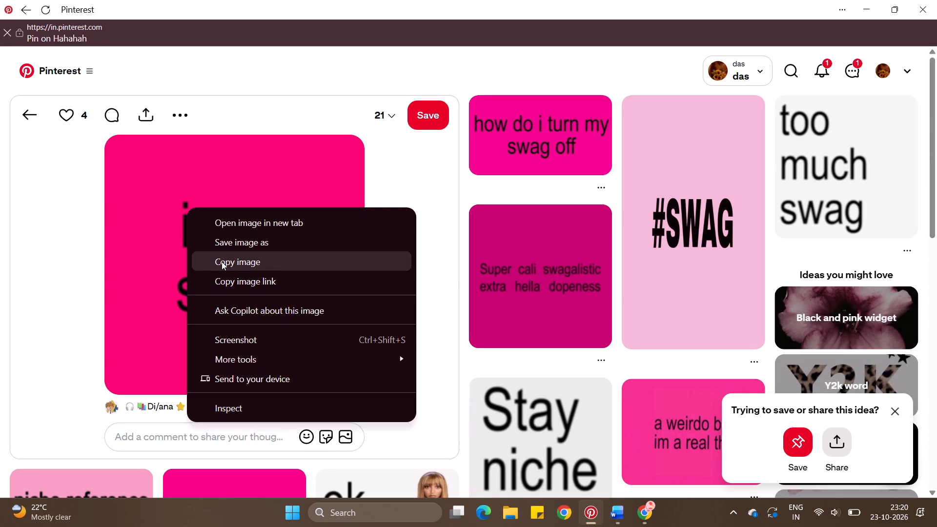
click(222, 262)
Look through the pins related to "i am swag" for further sticker quotes.
scroll(222, 262, down, 3)
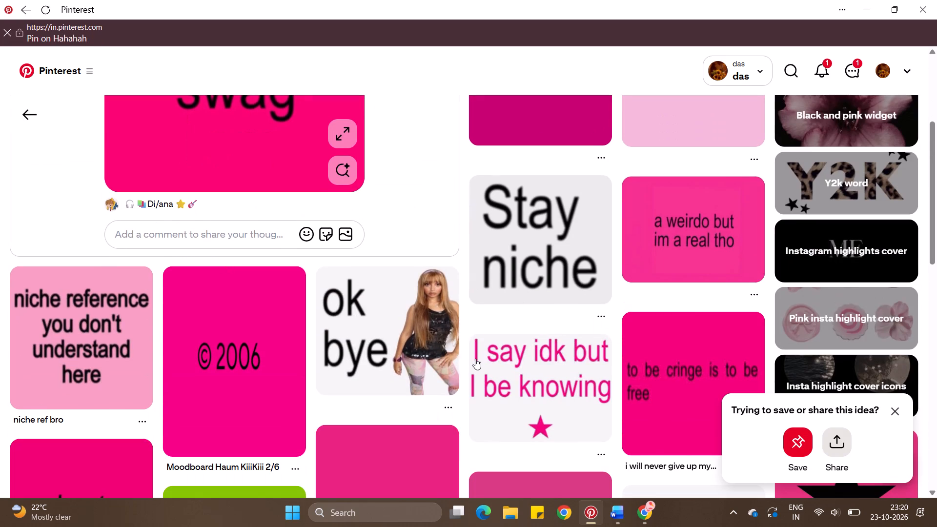
scroll(475, 359, down, 1)
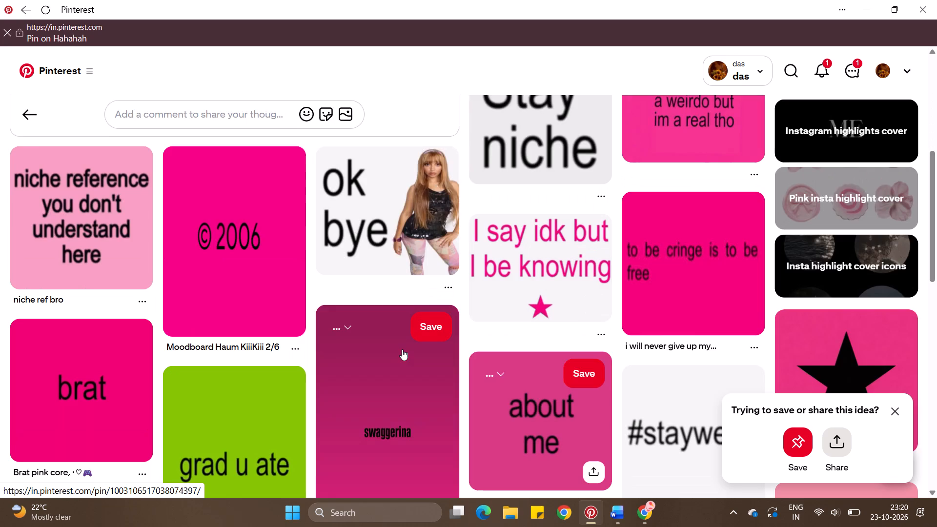
scroll(402, 349, down, 2)
scroll(402, 349, up, 2)
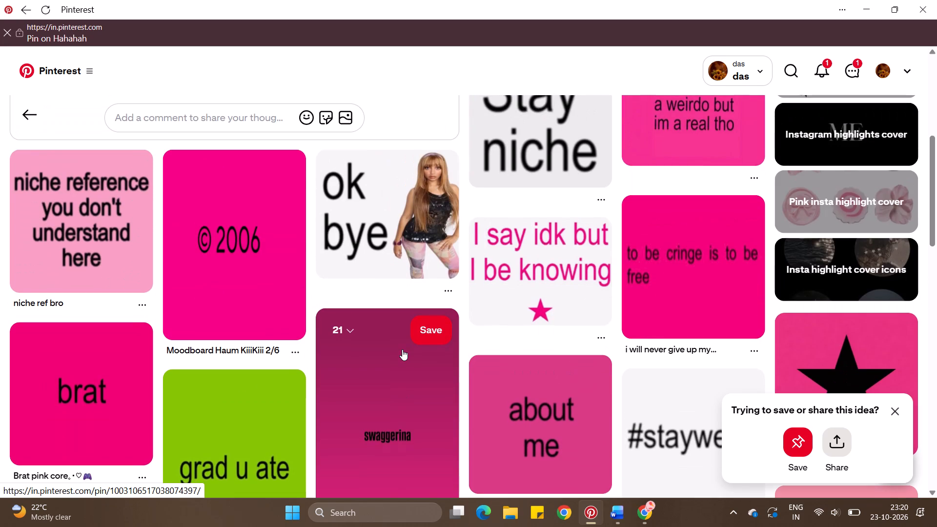
scroll(402, 349, up, 1)
scroll(402, 349, down, 2)
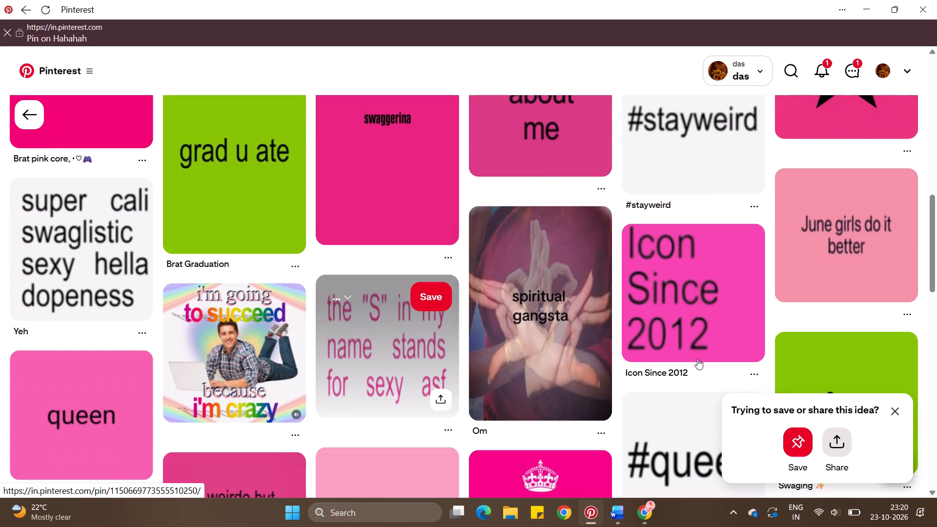
Switch to Canva, paste the "i am swag" image on page 3, resize it to about 4.8 cm square and place it beside "ICON SINCE 2007.".
click(645, 518)
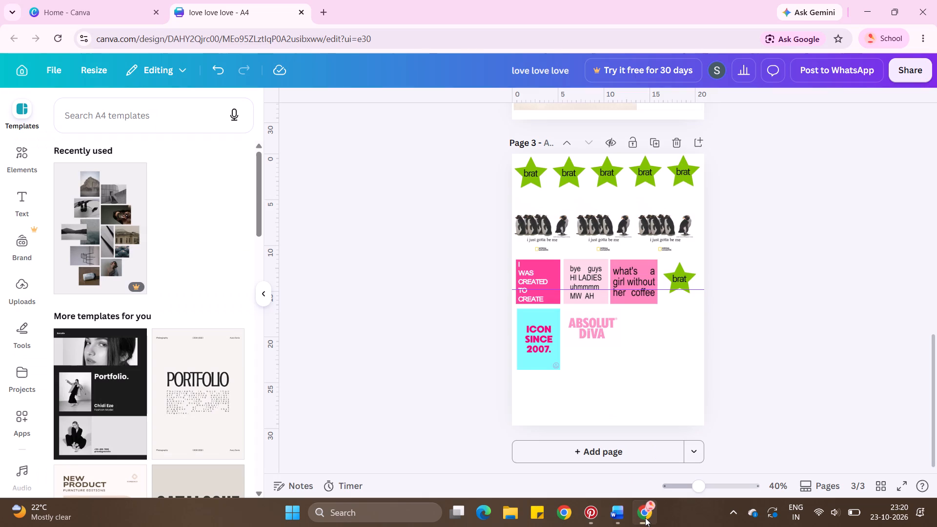
click(674, 343)
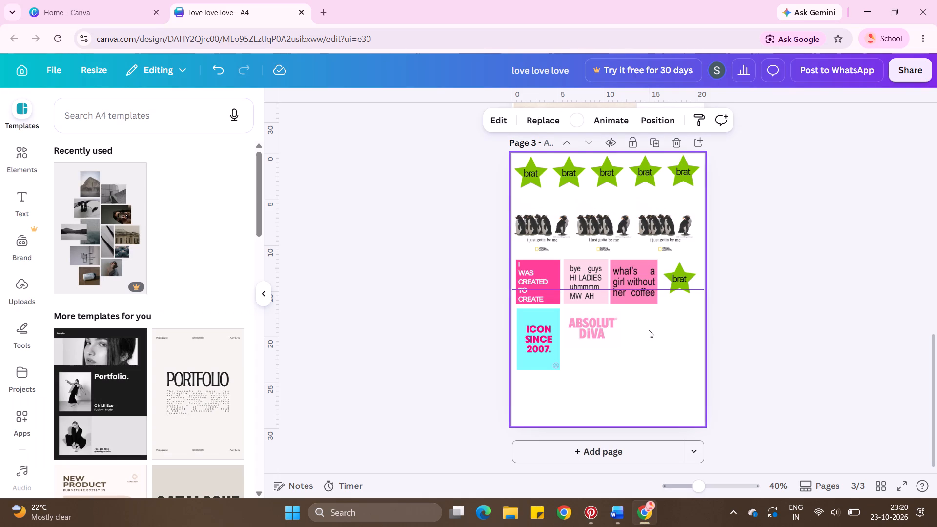
click(649, 330)
key(ctrl+v)
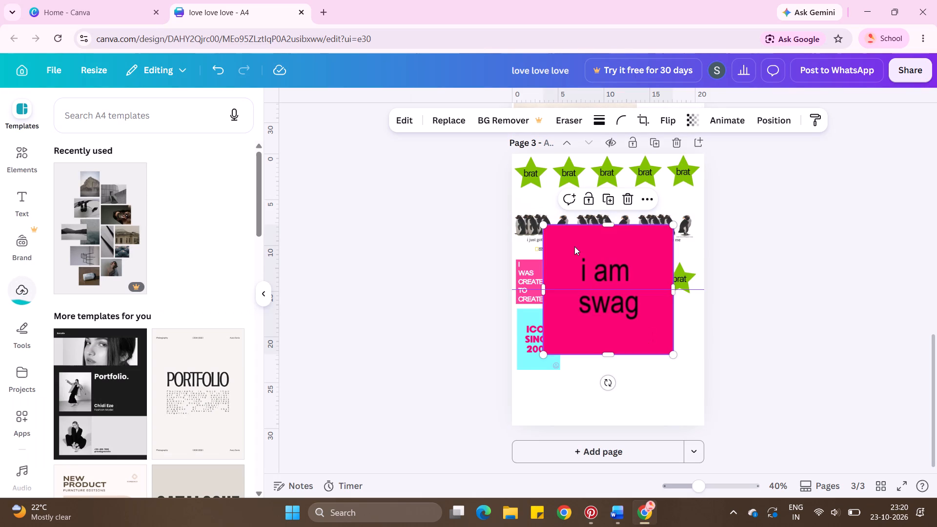
drag(544, 226, 610, 333)
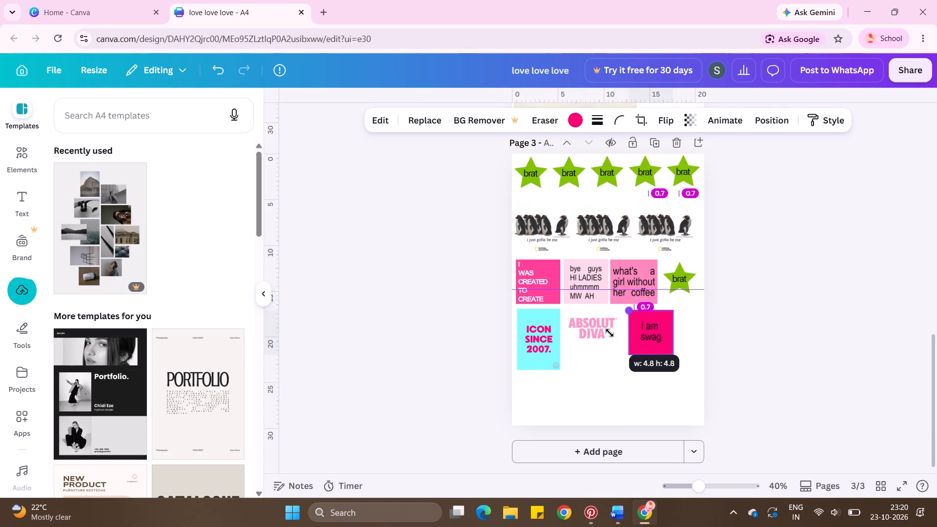
drag(610, 333, 609, 331)
drag(643, 334, 629, 338)
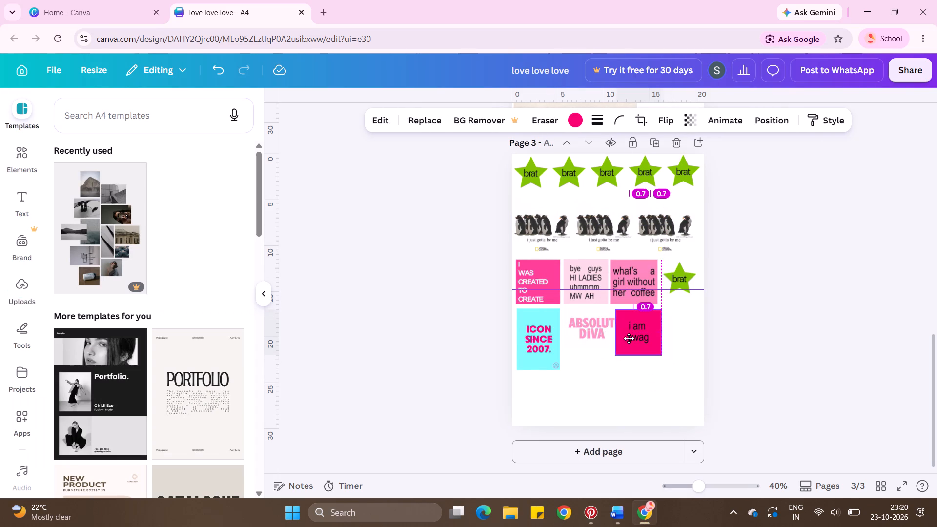
drag(629, 338, 578, 337)
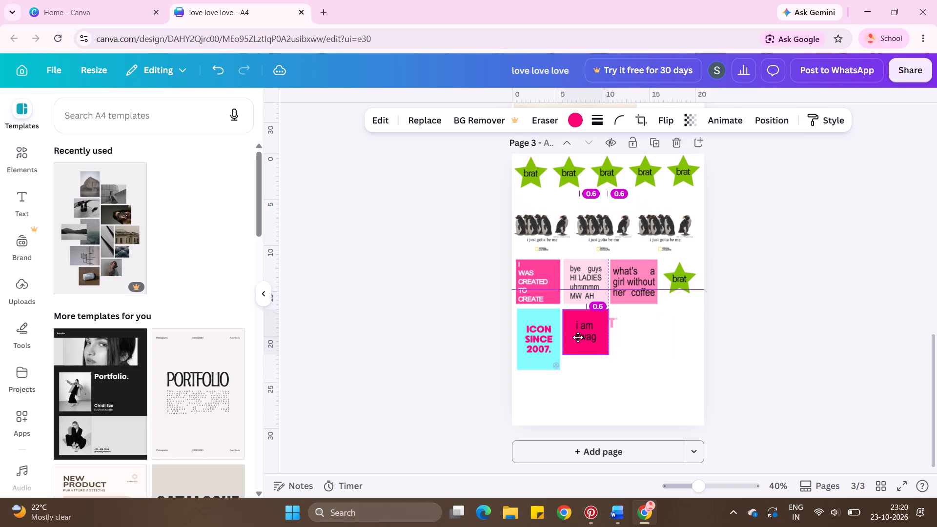
drag(578, 337, 579, 337)
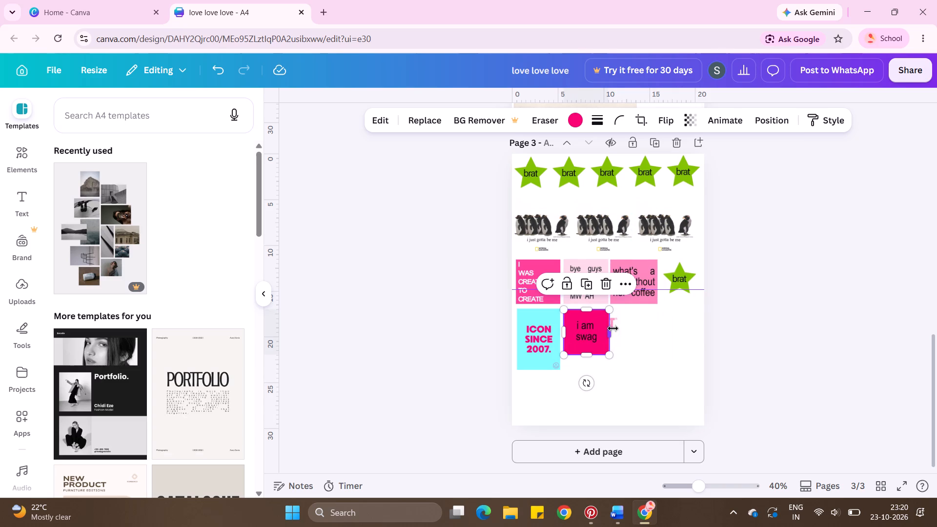
Move "ABSOLUT DiVA" beside "i am swag", under the coffee quote, and nudge the loose "brat" star slightly away from that quote.
drag(616, 326, 664, 322)
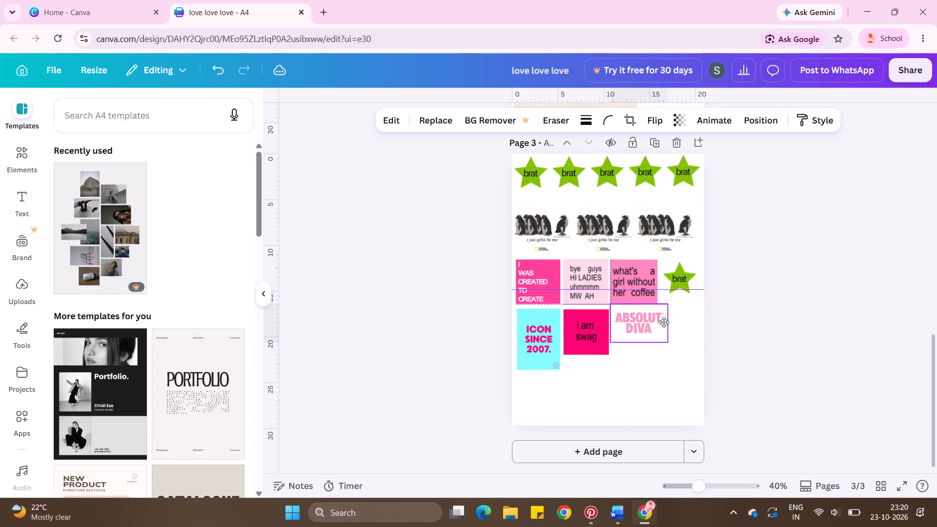
drag(664, 322, 665, 327)
double_click(729, 330)
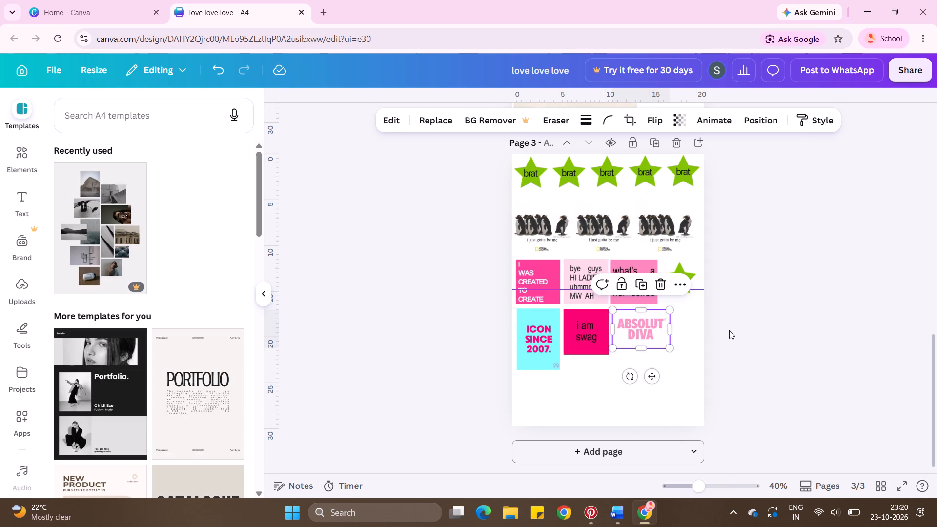
scroll(729, 330, up, 1)
click(669, 256)
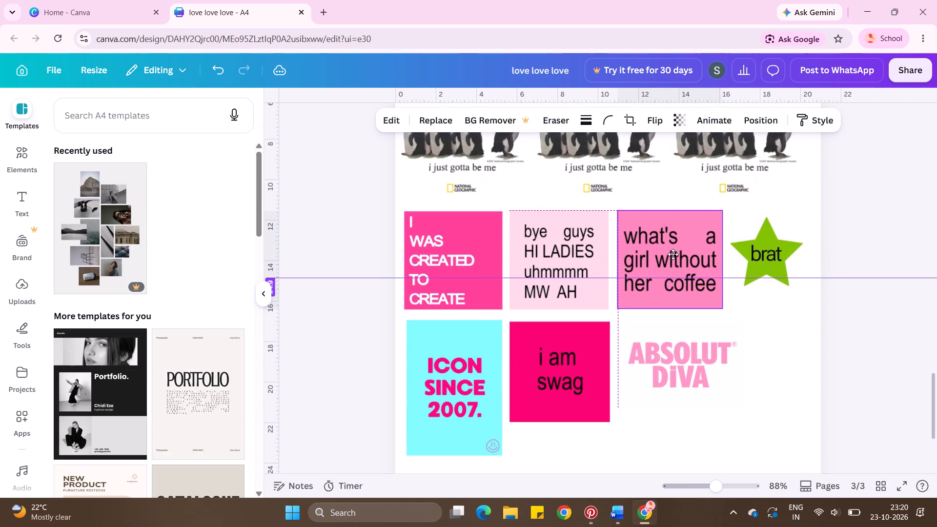
click(659, 357)
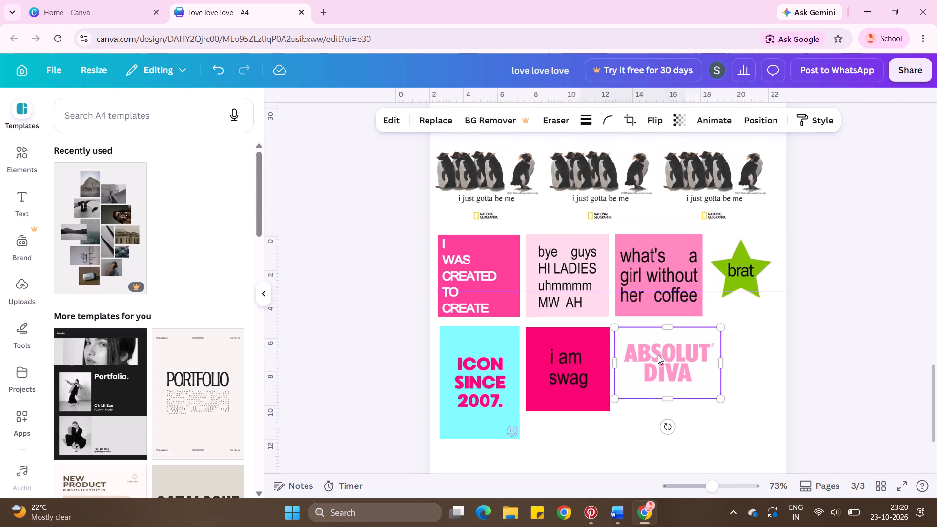
drag(739, 257, 746, 255)
double_click(839, 288)
double_click(839, 288)
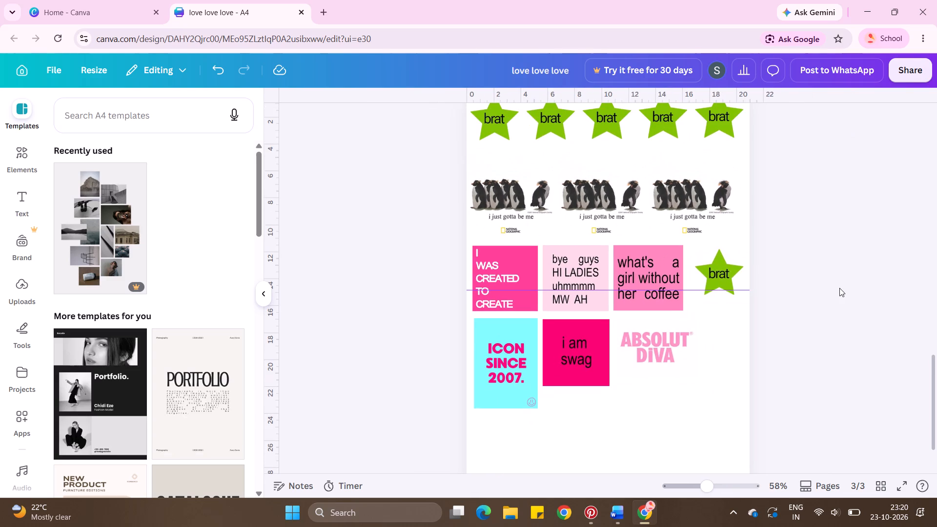
Hide the rulers and guide line around the page.
key(shift+r)
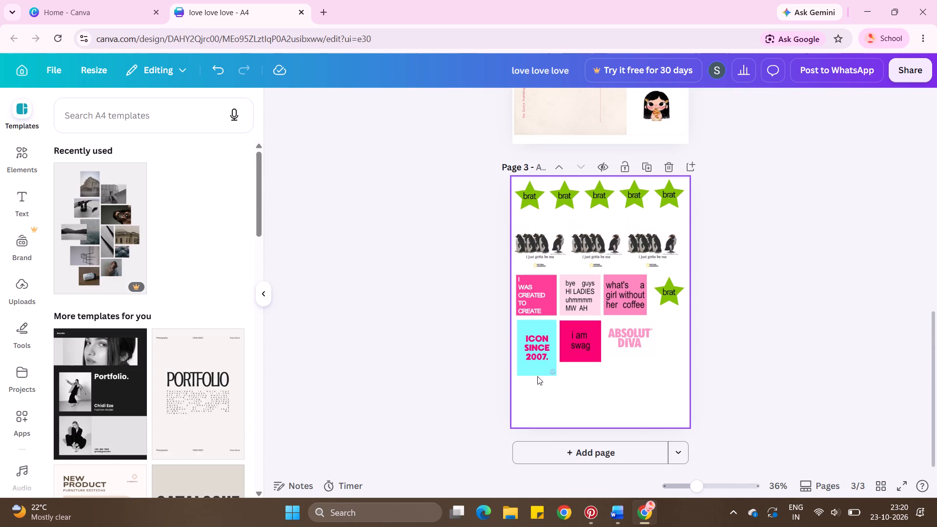
double_click(607, 391)
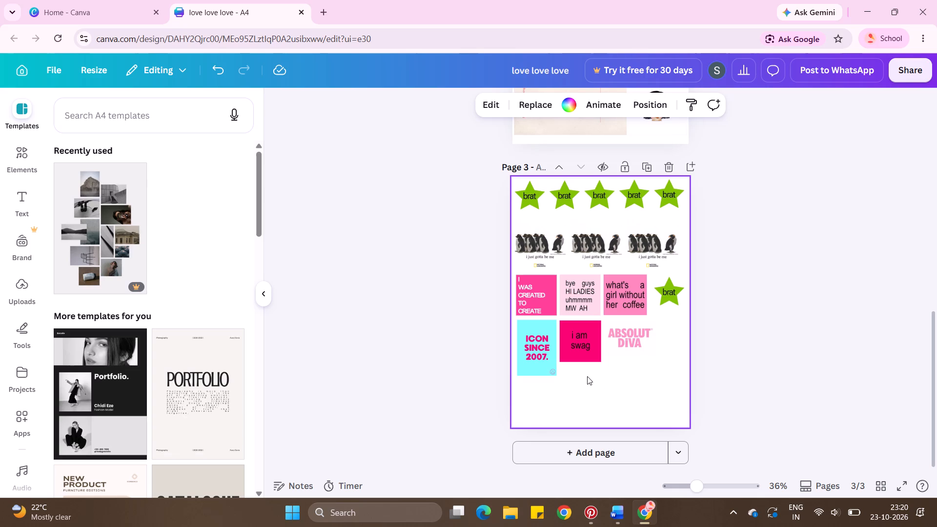
Switch to Pinterest and look further through the pins related to "i am swag" for another sticker quote.
click(589, 520)
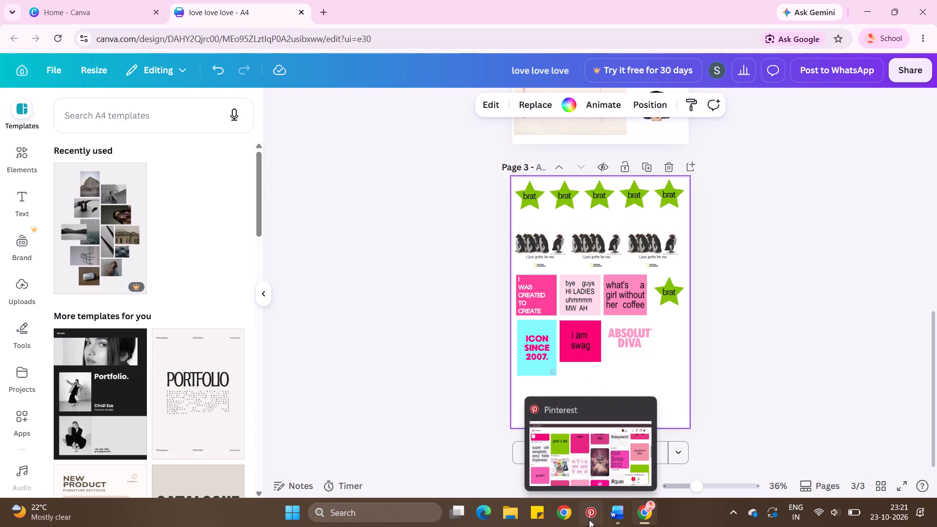
scroll(607, 354, down, 1)
scroll(607, 354, up, 1)
scroll(608, 347, down, 1)
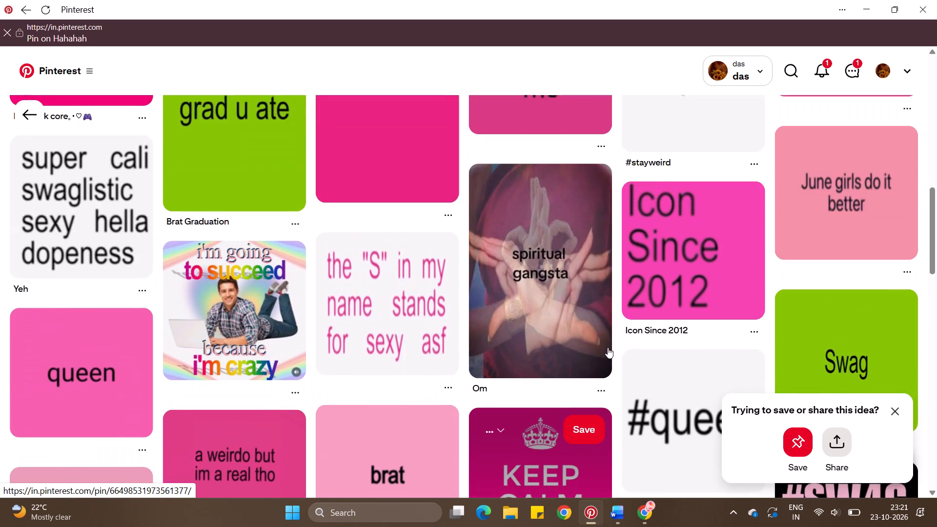
scroll(608, 347, down, 2)
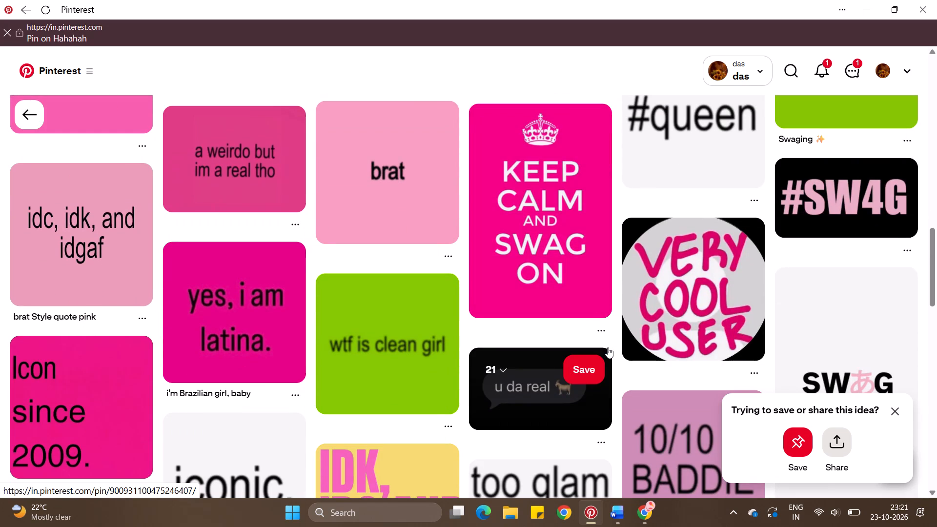
scroll(608, 347, down, 2)
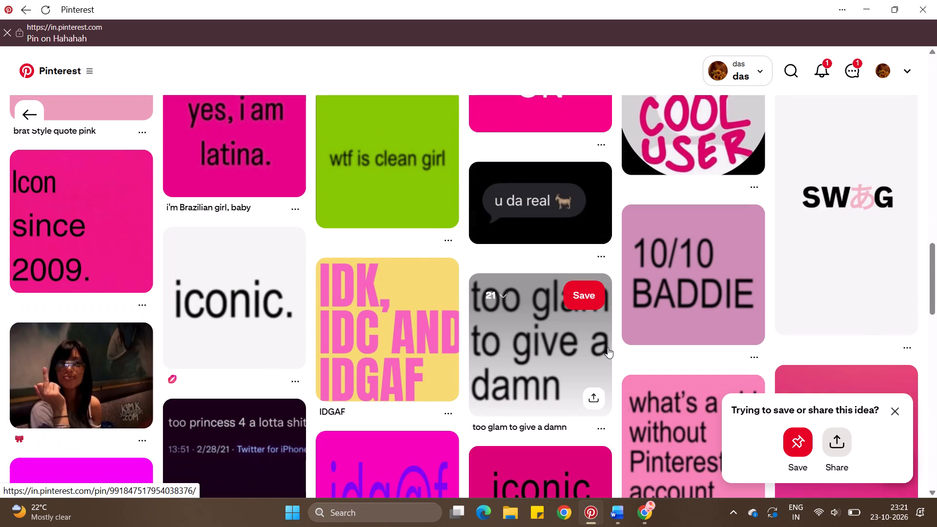
scroll(608, 347, down, 4)
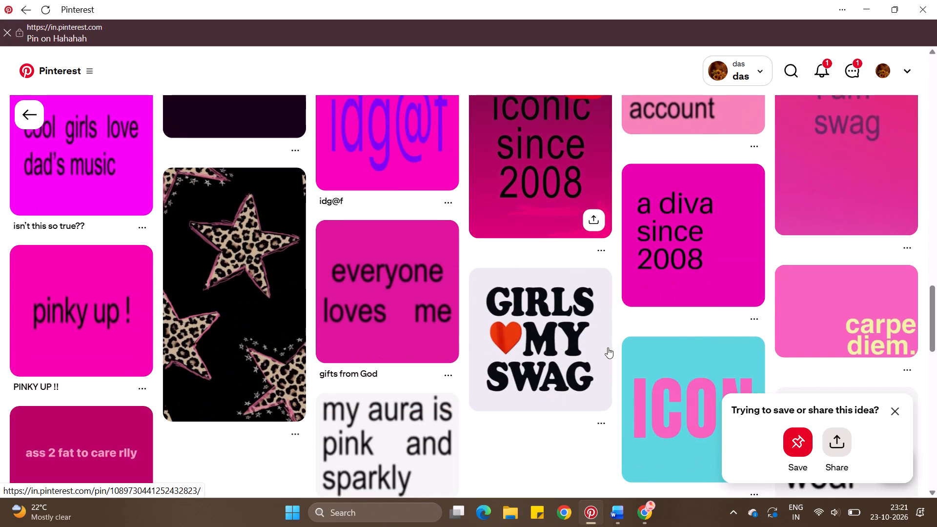
scroll(395, 178, down, 1)
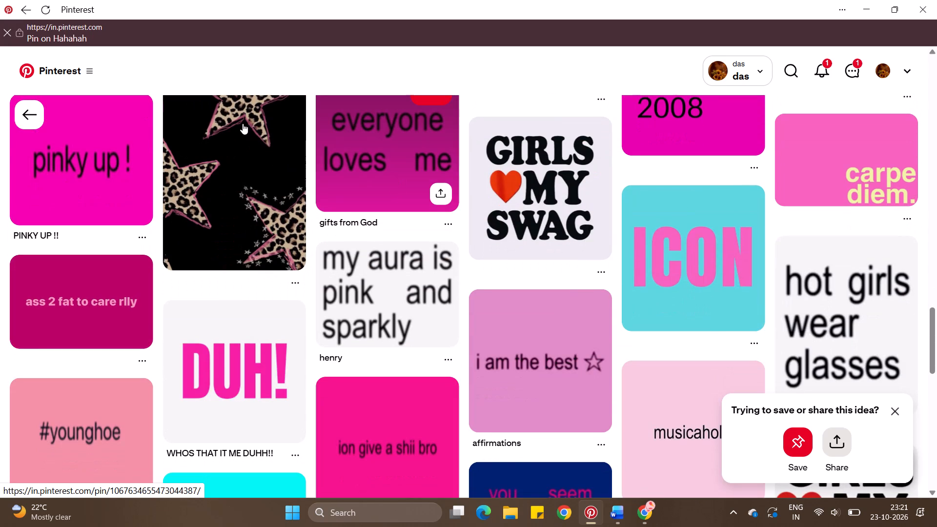
Return to the previously opened pin and look through its related quote pins.
click(39, 120)
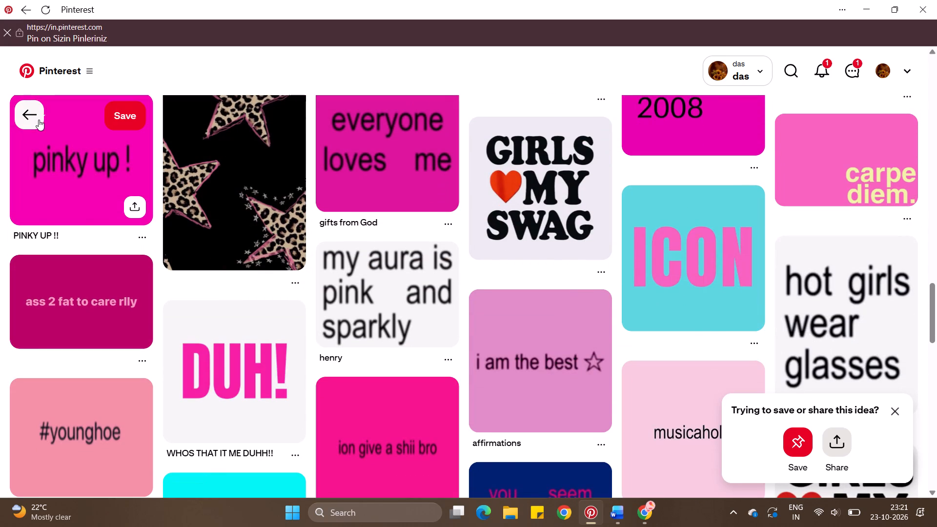
scroll(204, 338, down, 1)
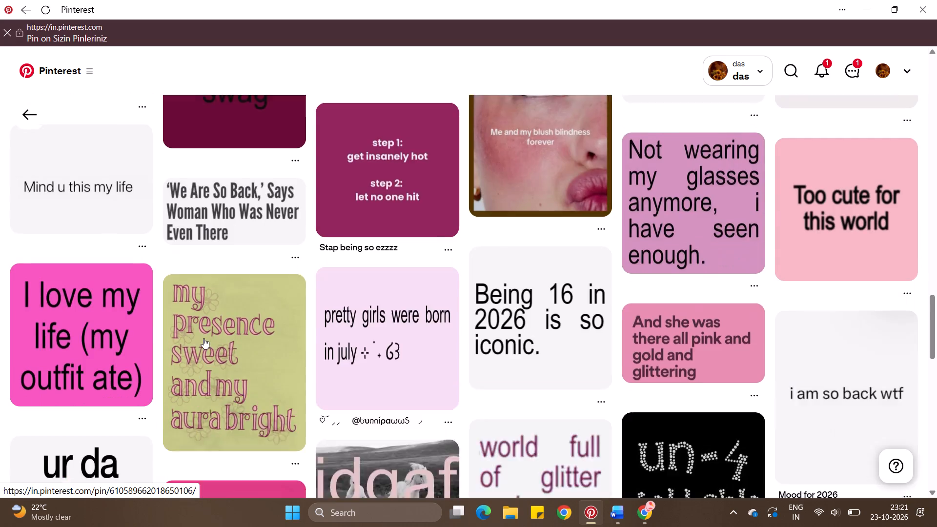
scroll(204, 338, down, 1)
scroll(202, 409, down, 1)
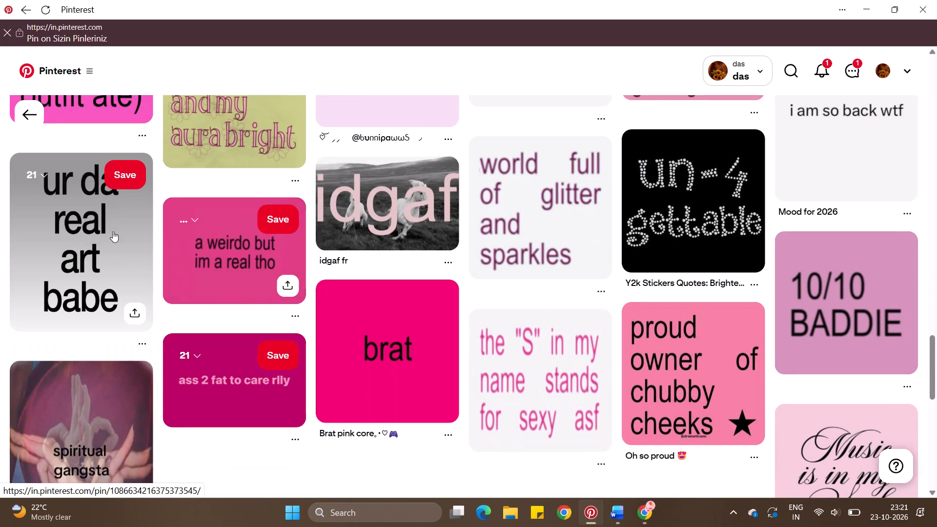
Return to the "brat png icon" pin and look through its related pins for more sticker images.
click(32, 115)
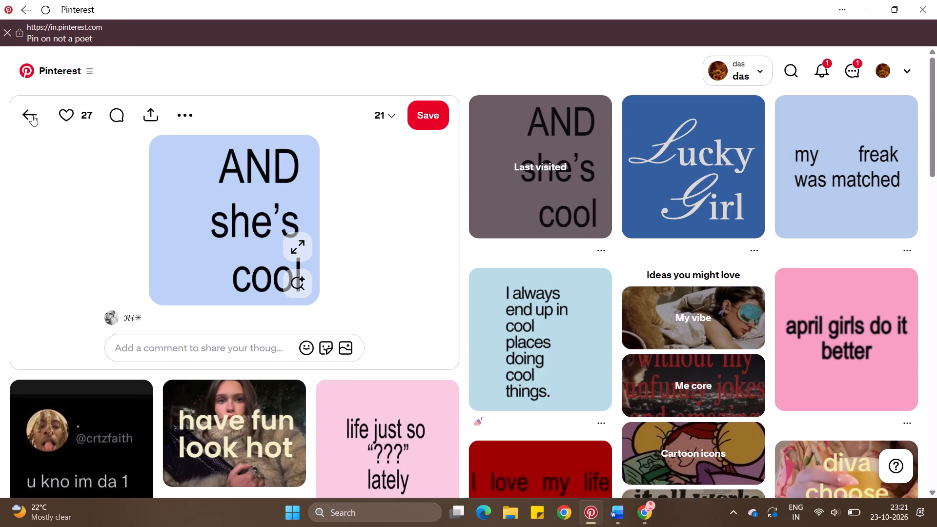
click(32, 115)
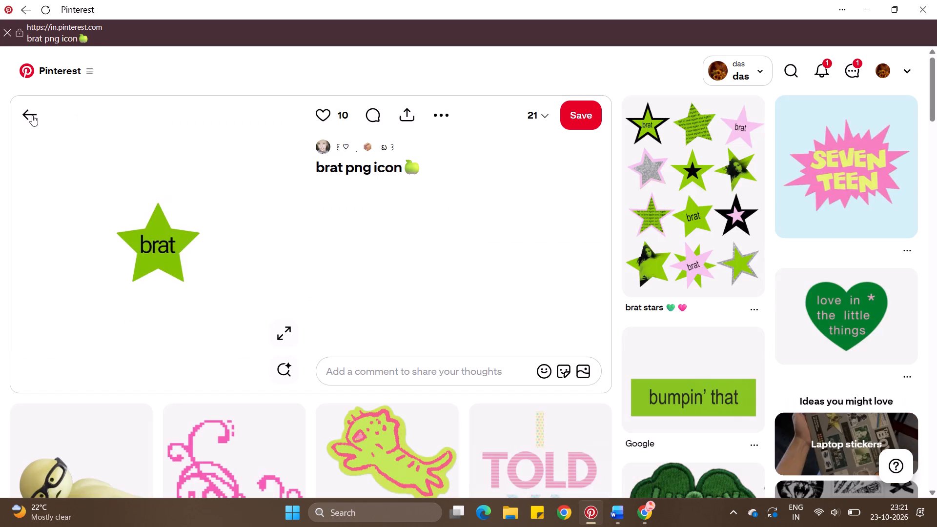
scroll(341, 360, down, 3)
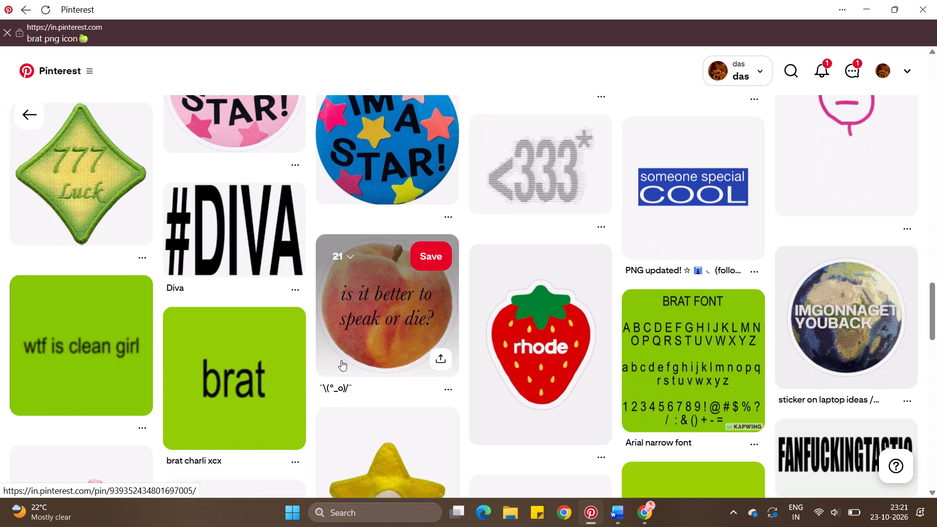
scroll(341, 360, down, 2)
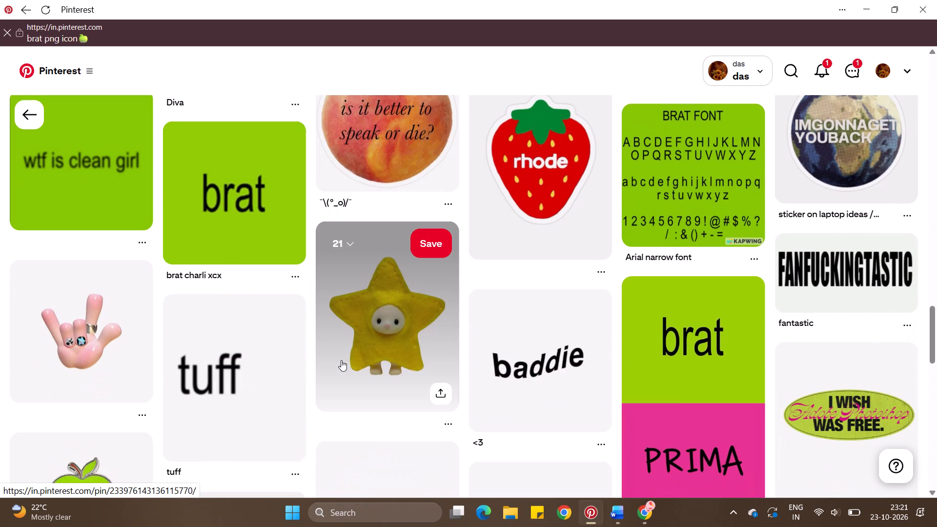
scroll(341, 360, down, 1)
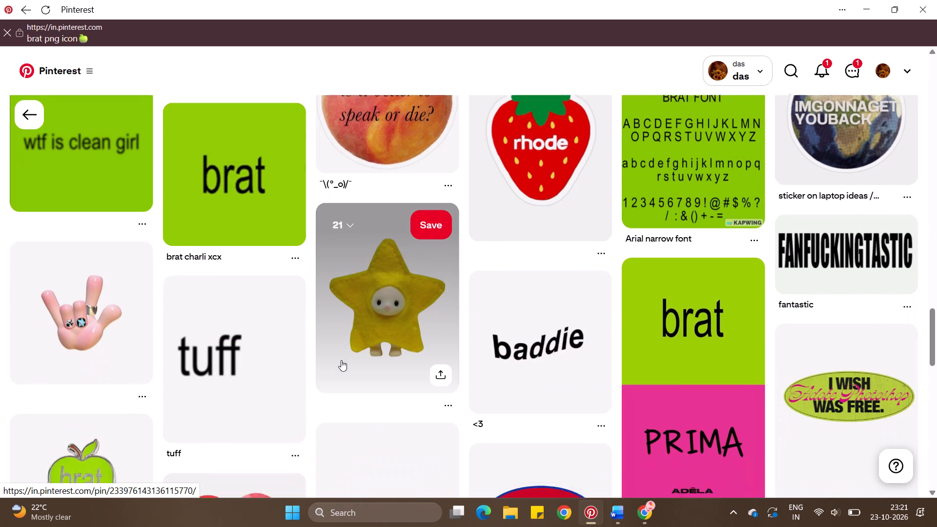
scroll(341, 360, down, 2)
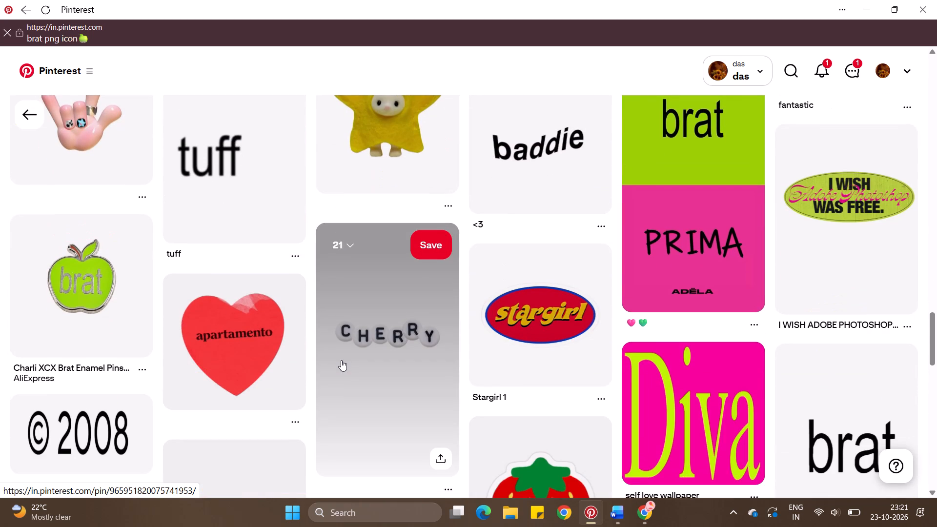
scroll(341, 360, down, 5)
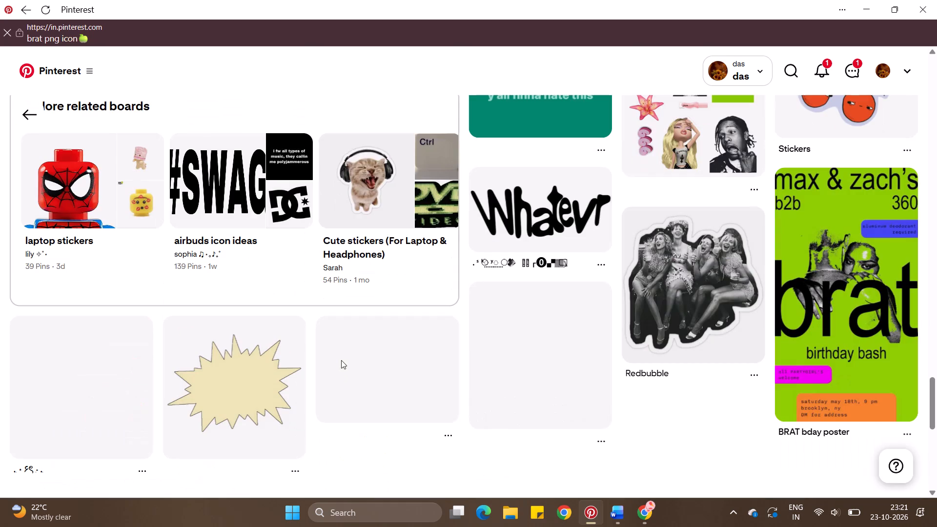
scroll(341, 360, down, 3)
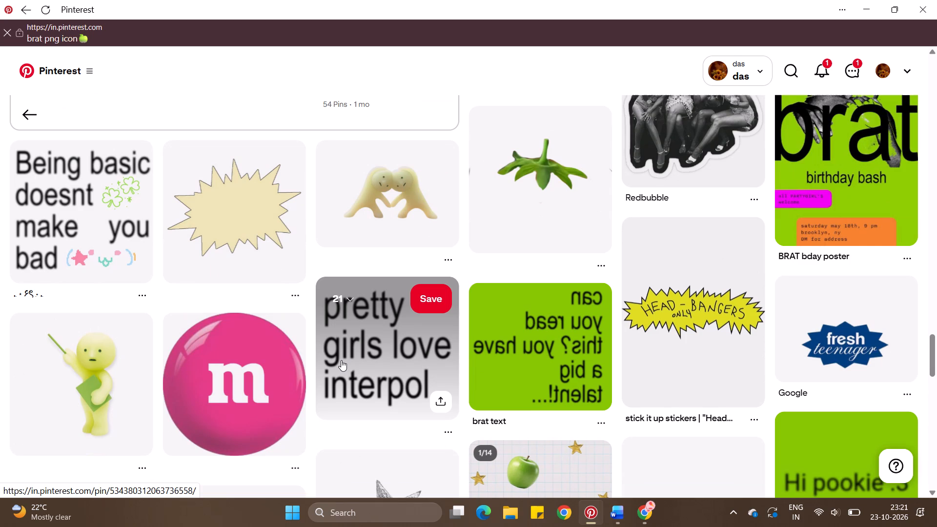
scroll(341, 360, down, 3)
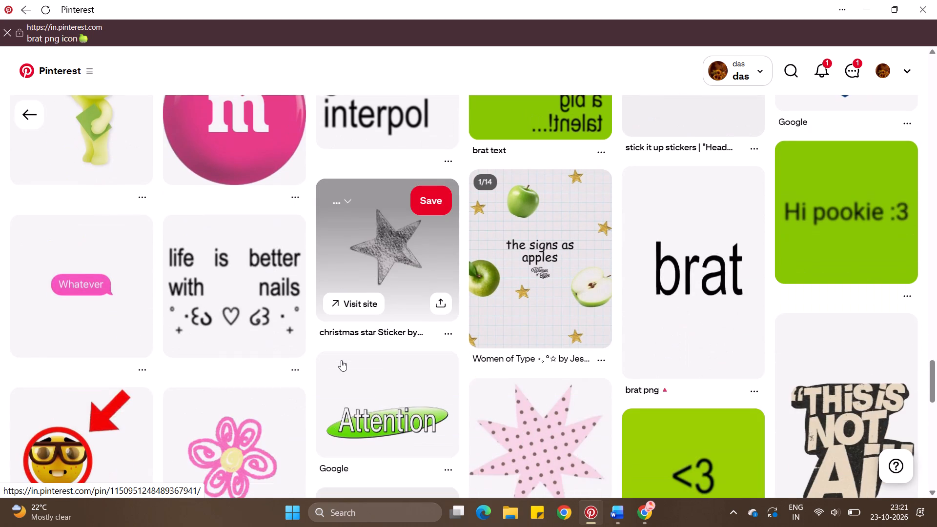
scroll(341, 360, down, 3)
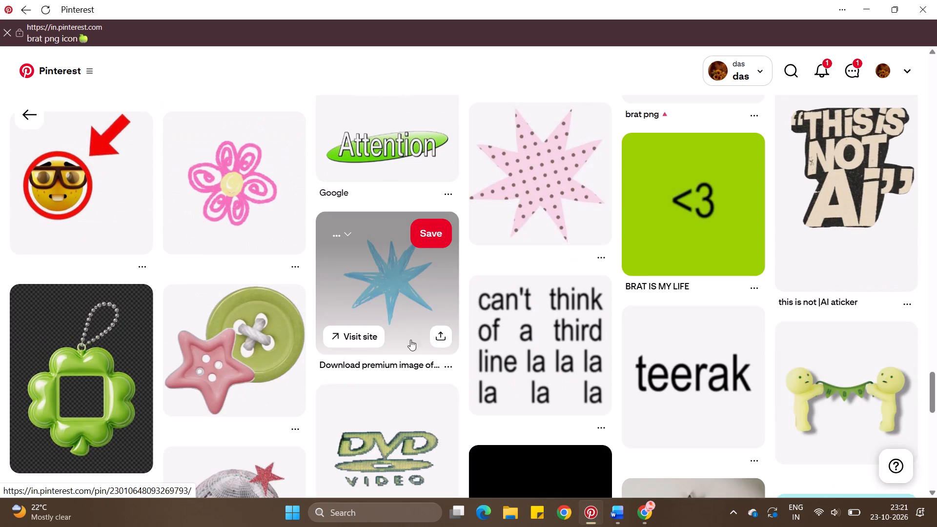
Switch to Canva and check the sticker layout on page 3.
click(645, 524)
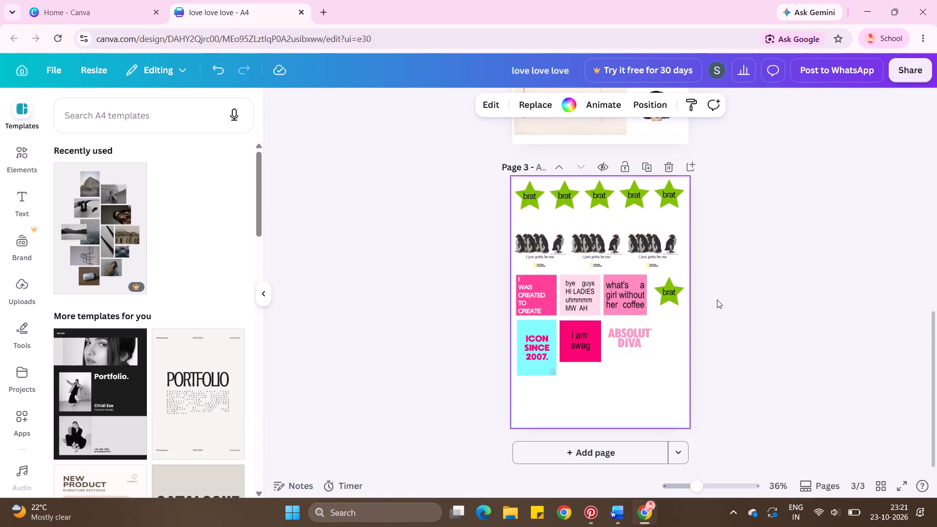
double_click(717, 300)
click(597, 508)
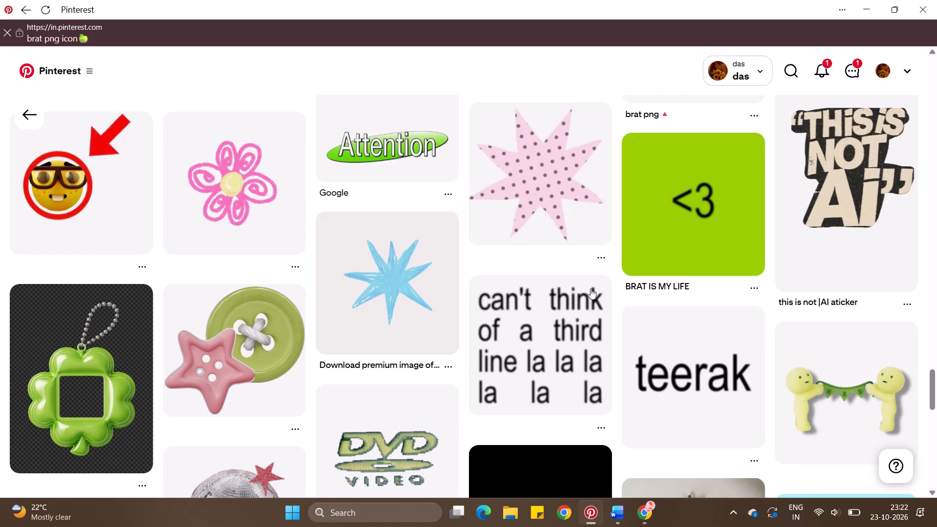
In Pinterest, return to the "brat stickers png" search results and look through them for another sticker.
scroll(591, 288, up, 12)
scroll(631, 168, up, 9)
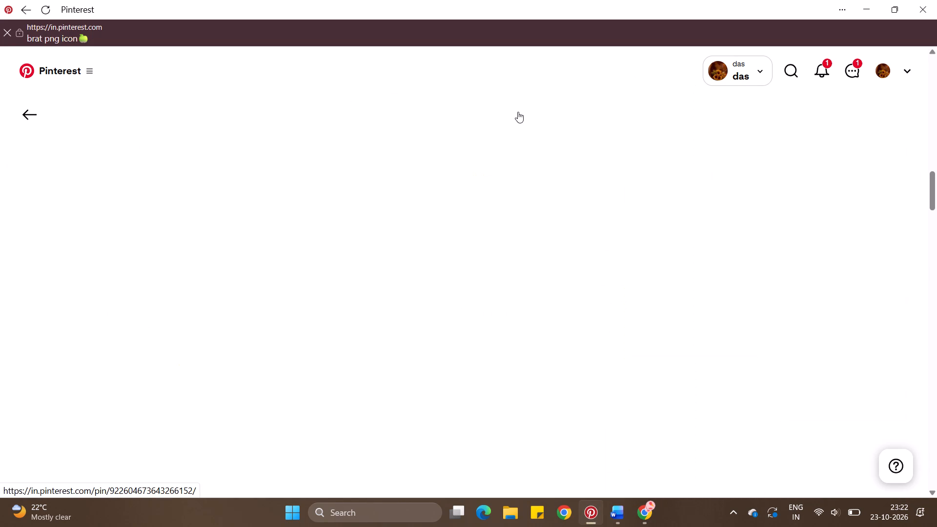
scroll(518, 112, up, 8)
scroll(536, 156, up, 16)
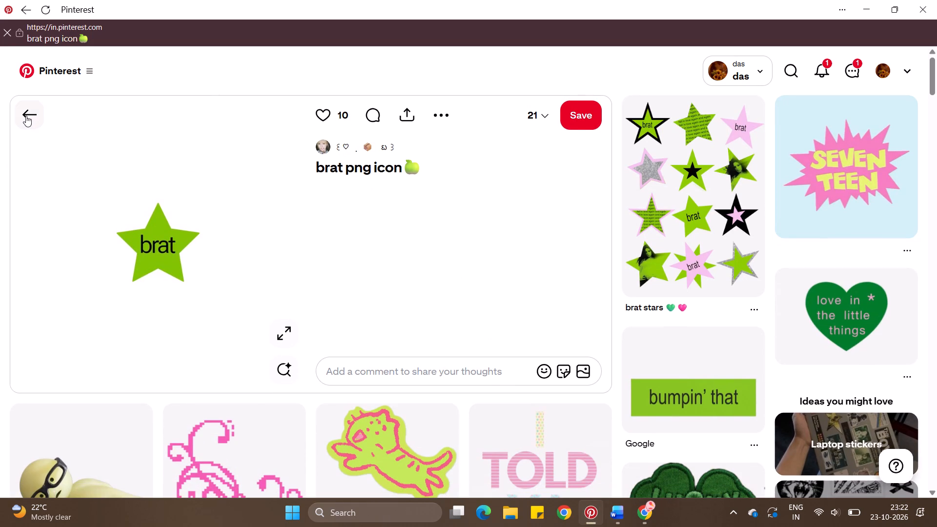
click(26, 116)
scroll(379, 390, down, 2)
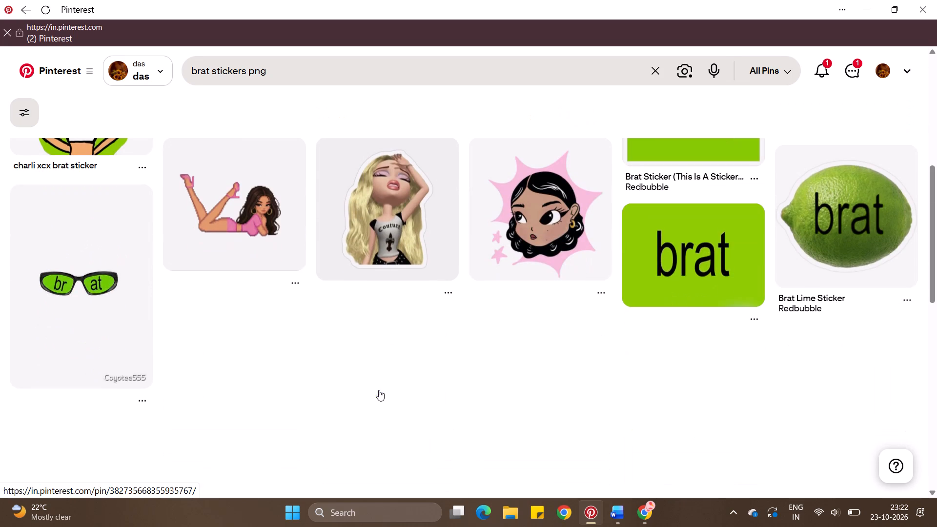
scroll(379, 390, down, 5)
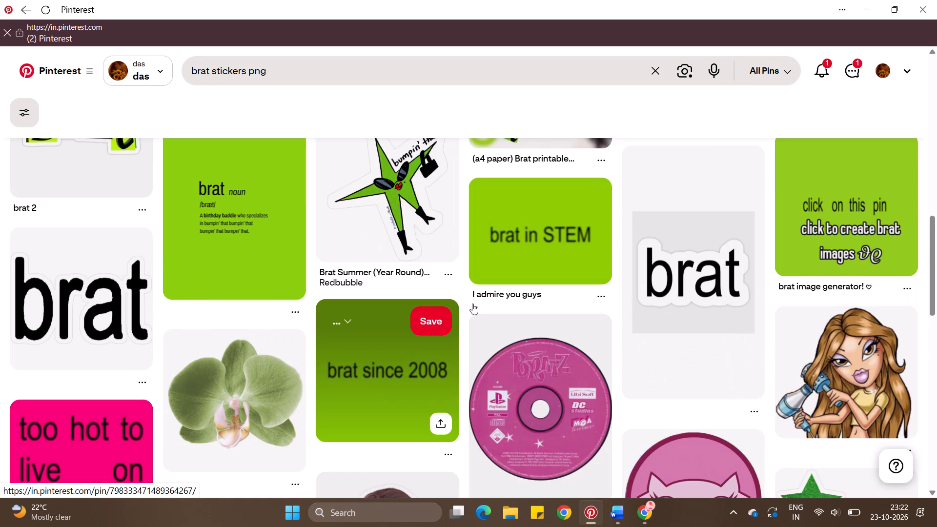
scroll(472, 304, down, 1)
scroll(472, 304, up, 9)
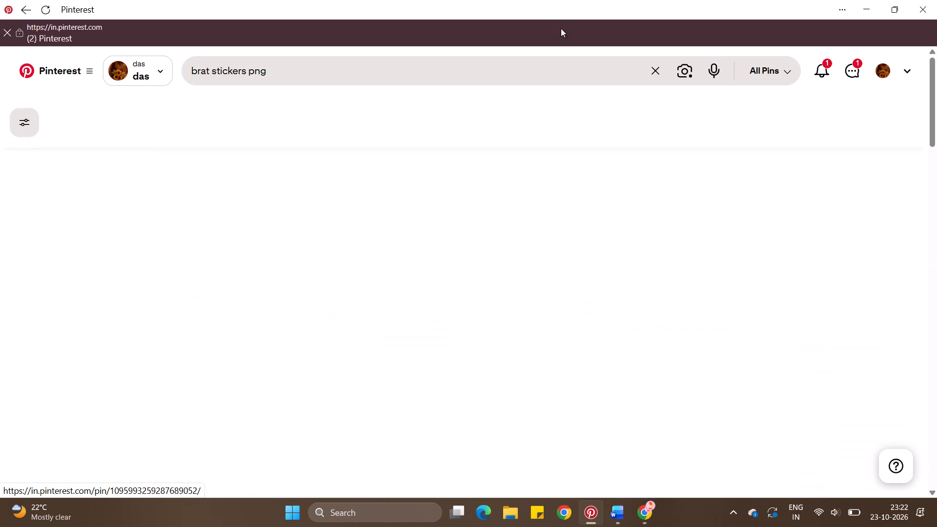
Search Pinterest for "sticker fun couple".
click(551, 65)
key(BackSpace)
key(BackSpace)
key(BackSpace)
key(BackSpace)
key(BackSpace)
key(BackSpace)
key(BackSpace)
key(BackSpace)
key(BackSpace)
key(BackSpace)
key(BackSpace)
key(BackSpace)
key(BackSpace)
key(BackSpace)
key(BackSpace)
key(BackSpace)
key(BackSpace)
key(BackSpace)
key(BackSpace)
key(BackSpace)
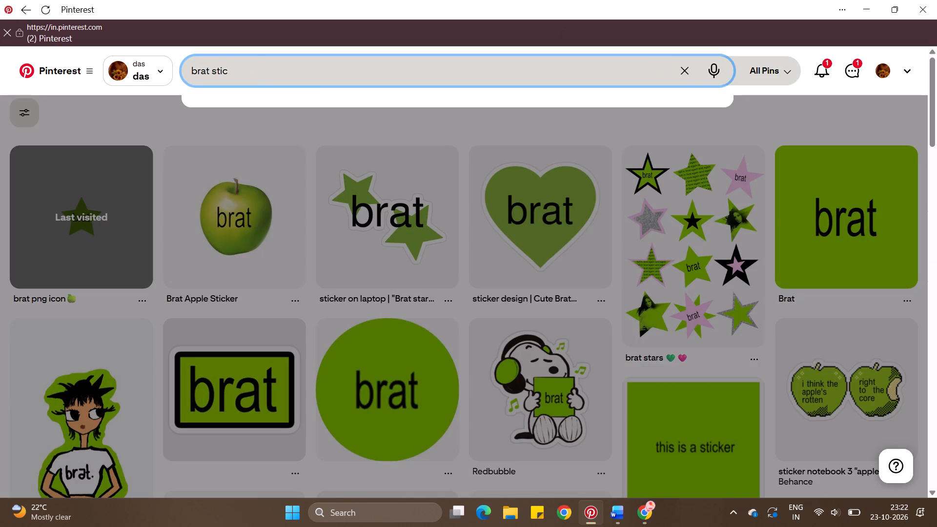
text(sticker fun couple)
key(Return)
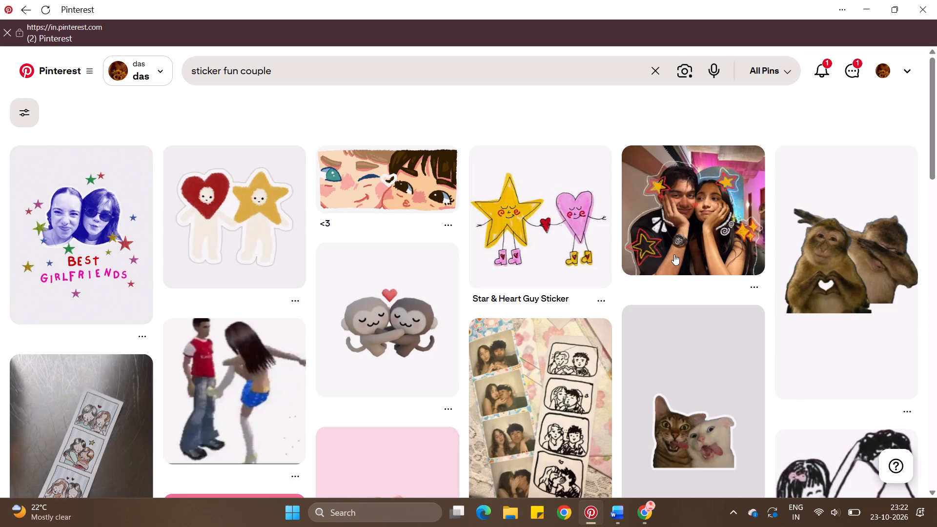
Look through the "sticker fun couple" results for a couple image suitable as a sticker.
scroll(674, 358, down, 3)
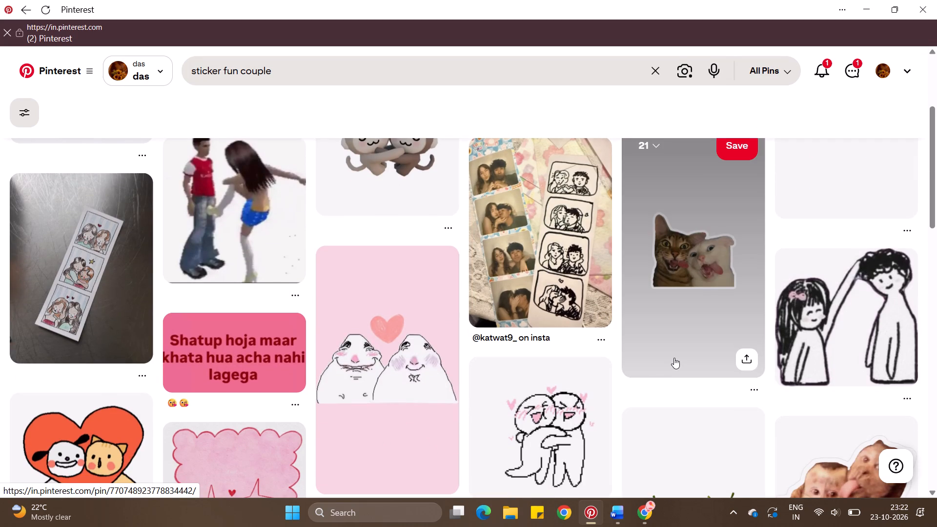
scroll(674, 358, down, 4)
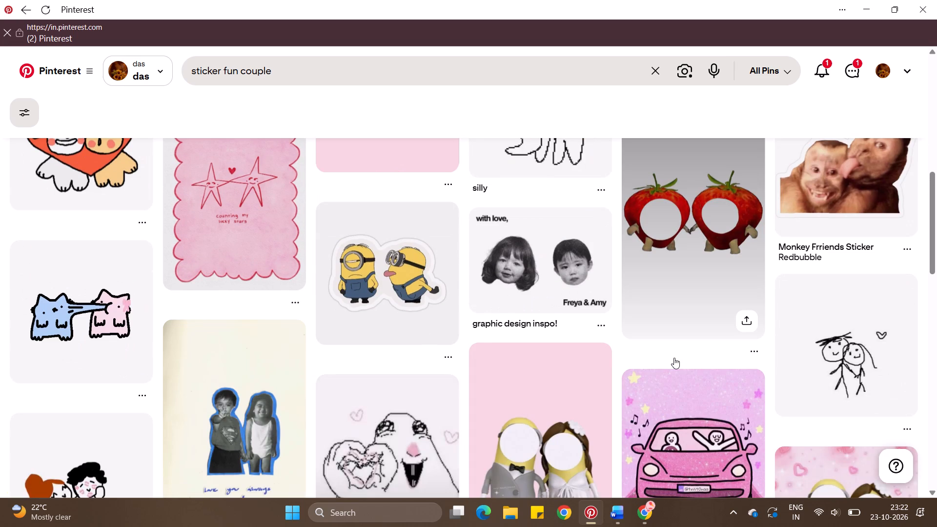
scroll(674, 358, down, 1)
scroll(488, 396, down, 2)
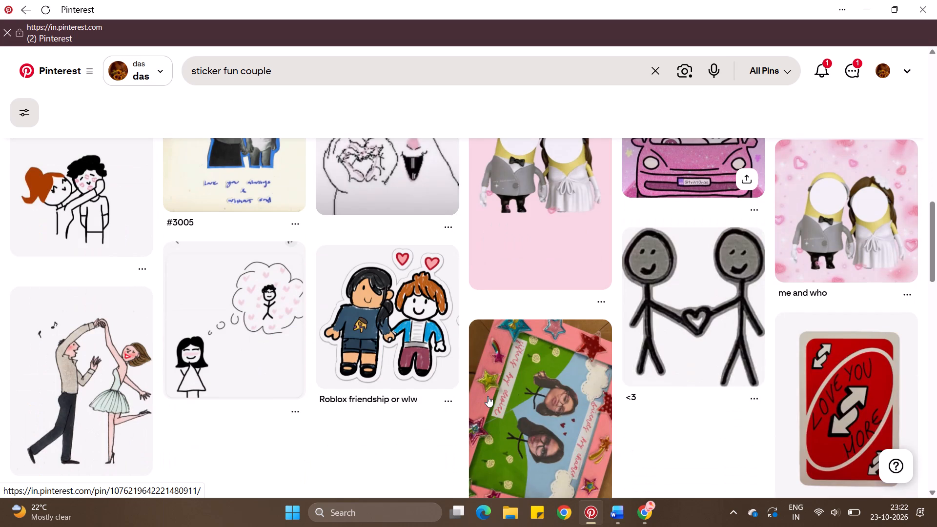
scroll(488, 396, down, 2)
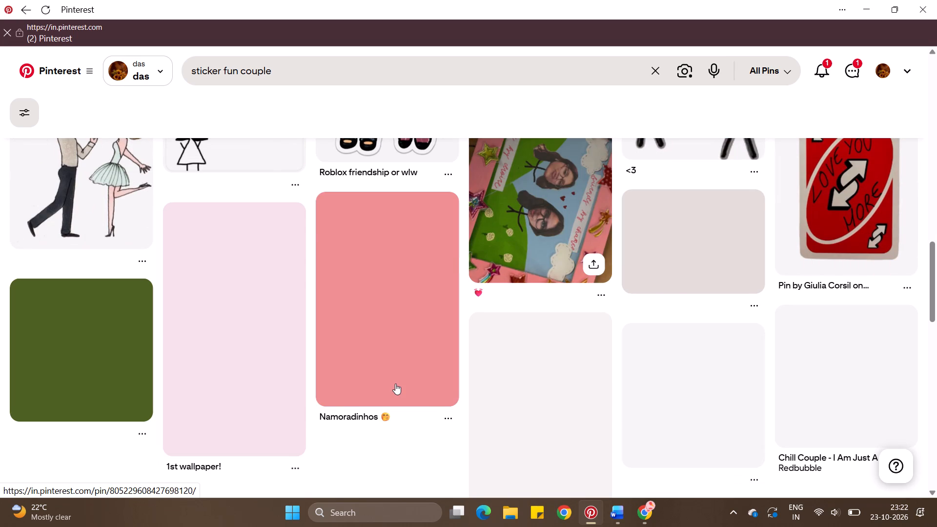
scroll(395, 384, down, 3)
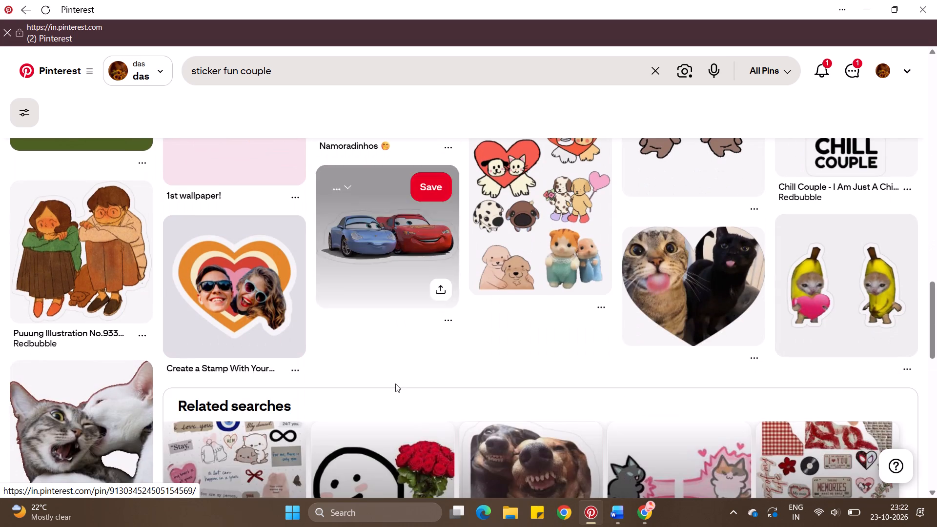
scroll(395, 384, up, 6)
scroll(320, 304, up, 2)
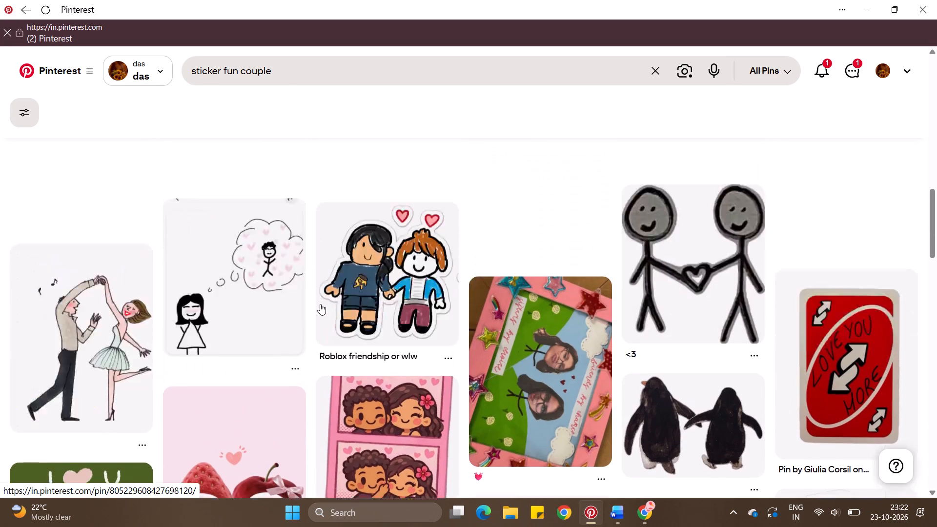
scroll(320, 304, up, 2)
scroll(307, 218, up, 1)
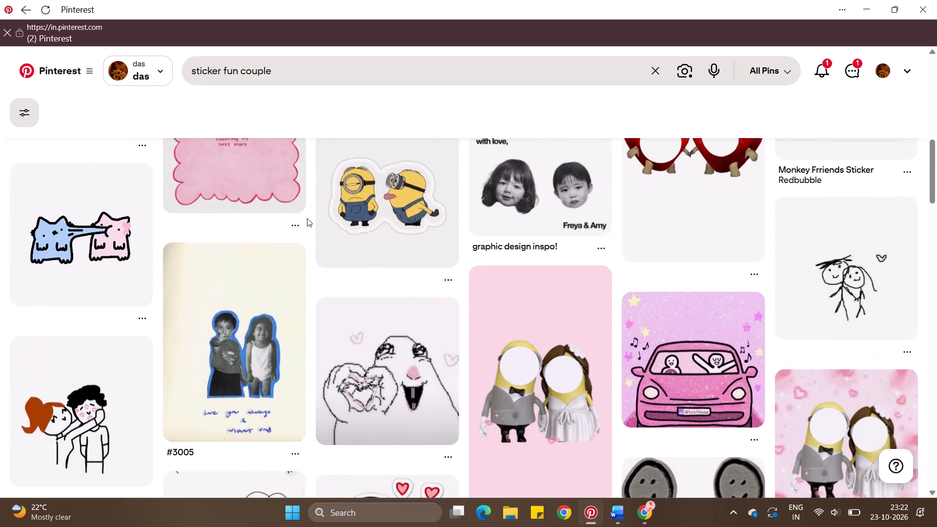
scroll(307, 218, up, 1)
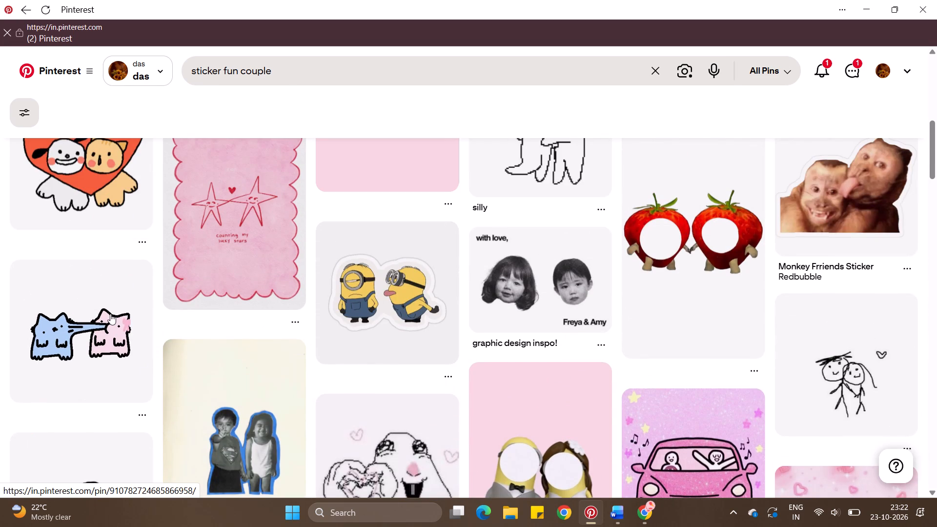
Copy the image of the blue and pink cats from its pin and paste it onto page 3 in Canva.
click(110, 314)
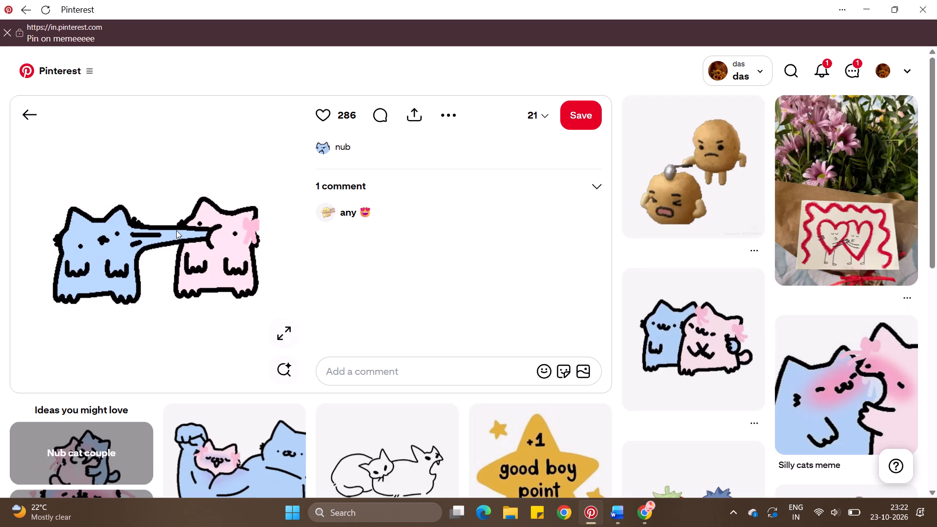
right_click(204, 213)
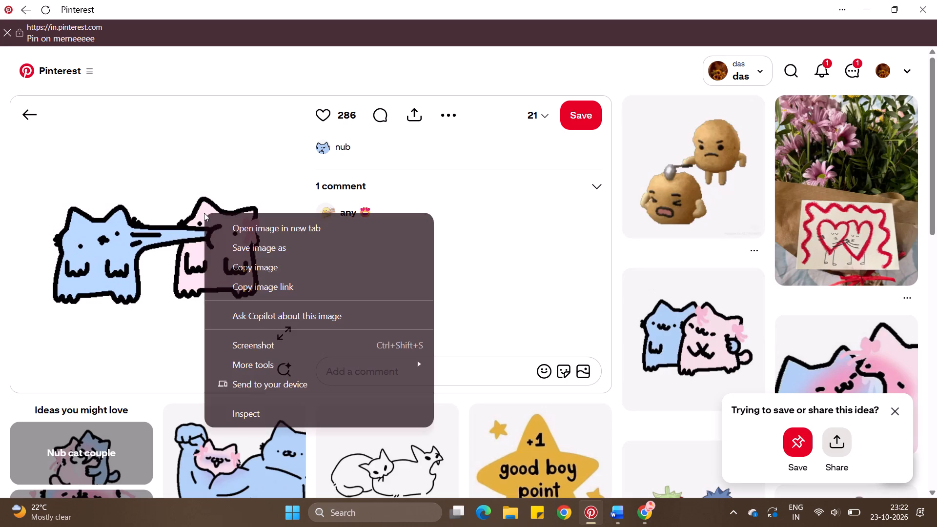
click(256, 264)
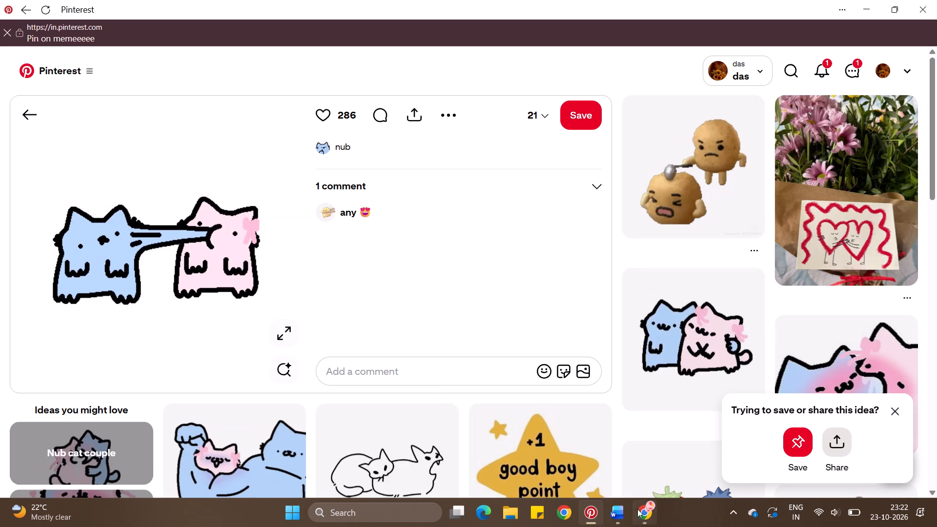
click(639, 509)
click(612, 388)
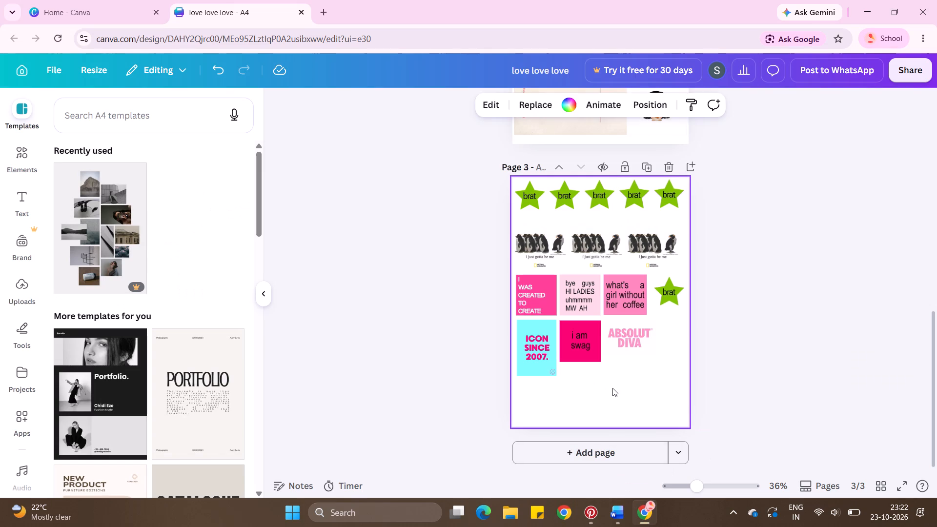
key(ctrl+v)
Shrink the cat couple image and place it below "i am swag", near the bottom of page 3.
drag(649, 253, 640, 275)
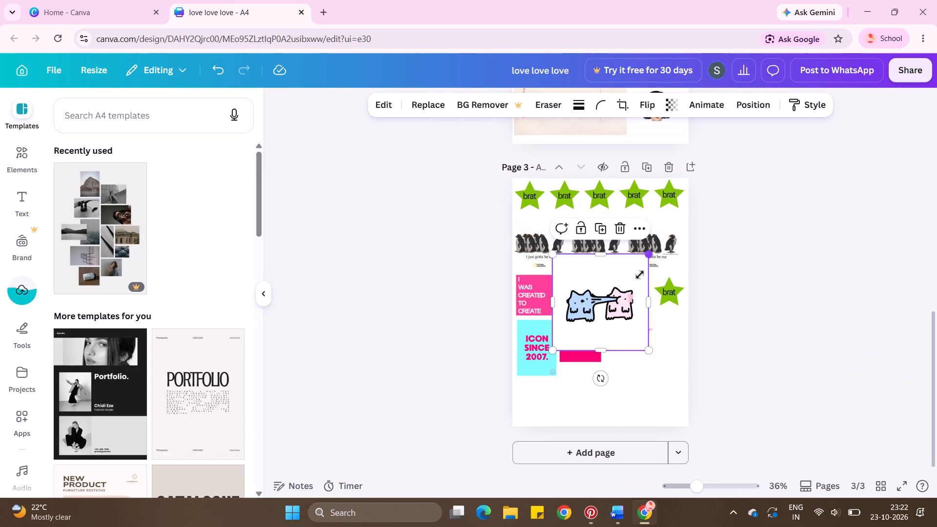
drag(640, 275, 620, 298)
drag(598, 316, 601, 394)
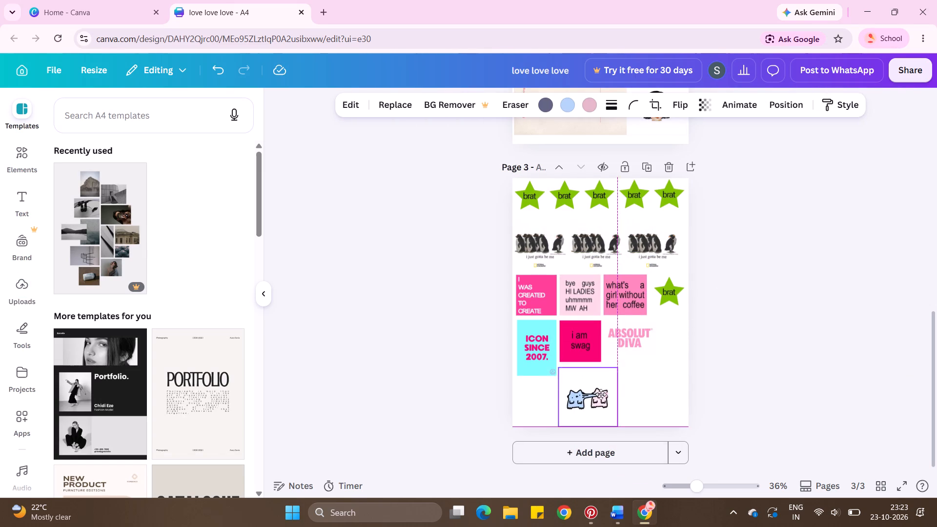
drag(601, 394, 608, 391)
Copy the image of the two fighting potatoes from its Pinterest pin and paste it onto page 3 in Canva.
click(593, 514)
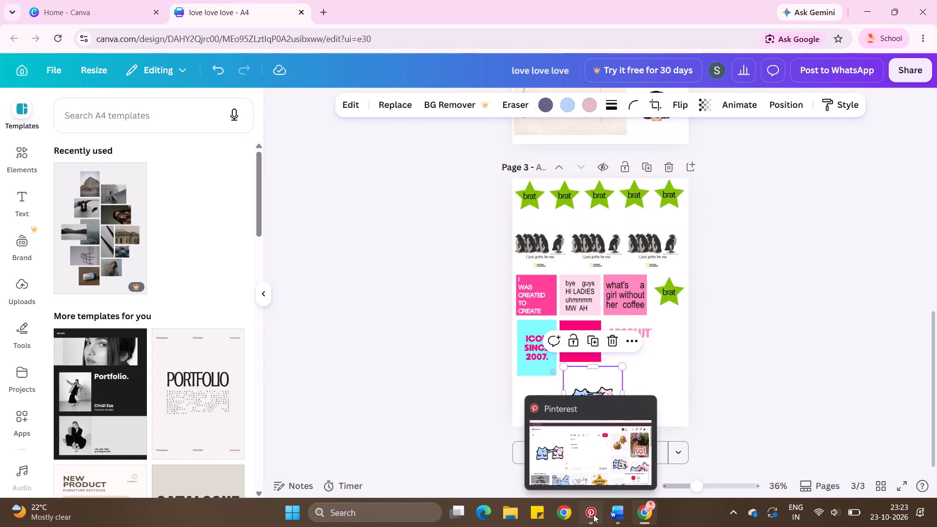
click(716, 169)
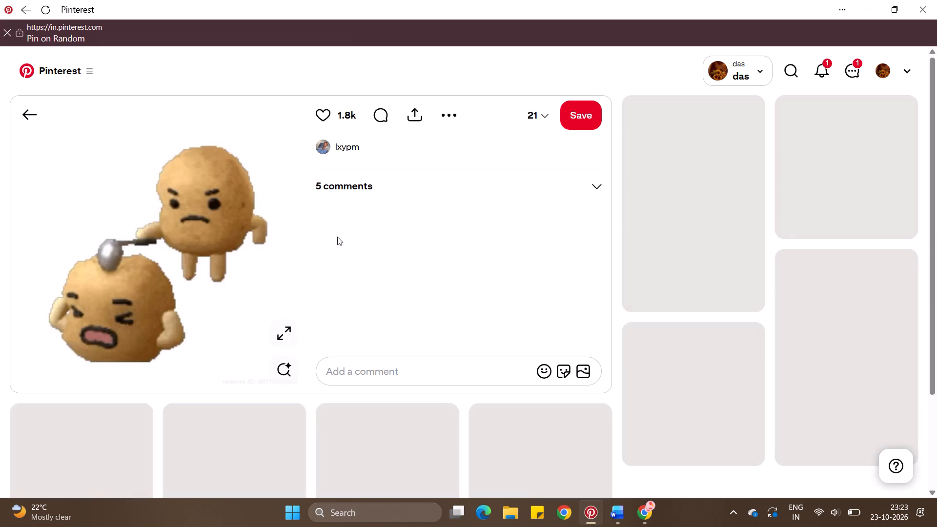
right_click(229, 213)
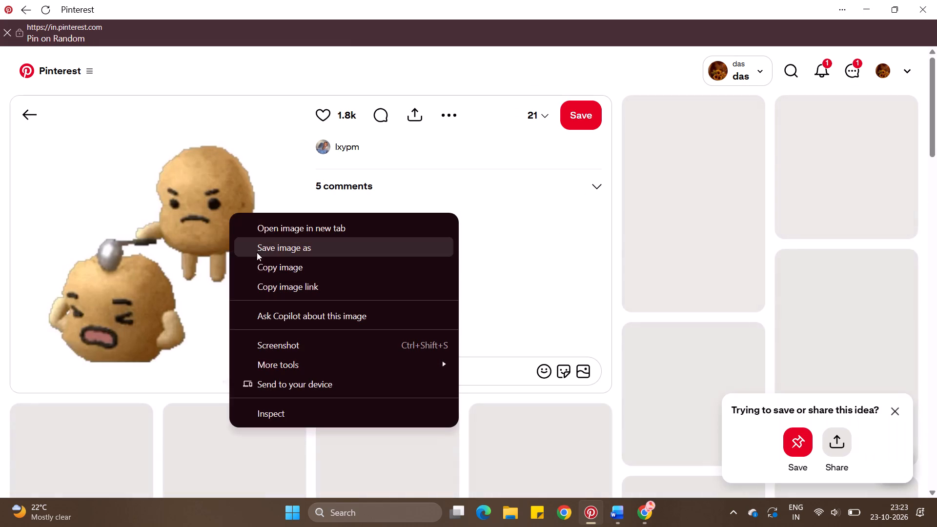
drag(264, 264, 503, 347)
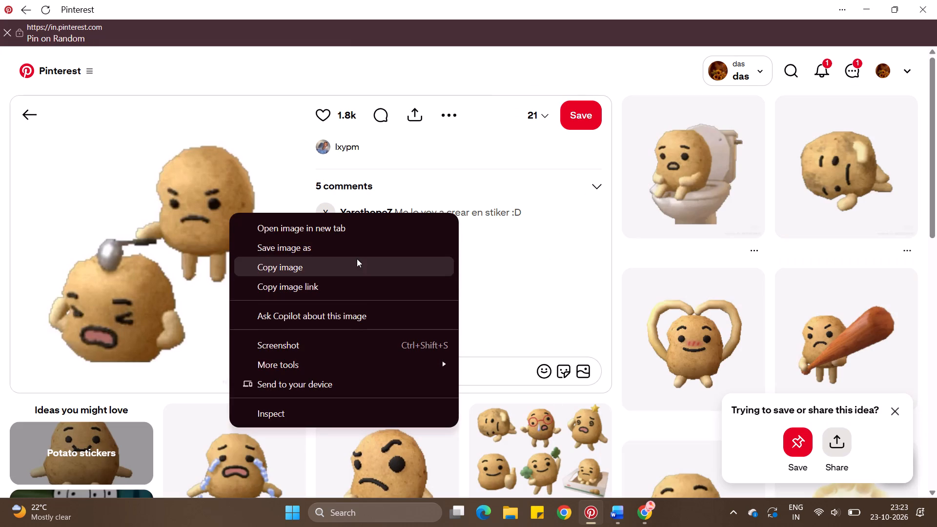
click(356, 258)
scroll(356, 258, down, 3)
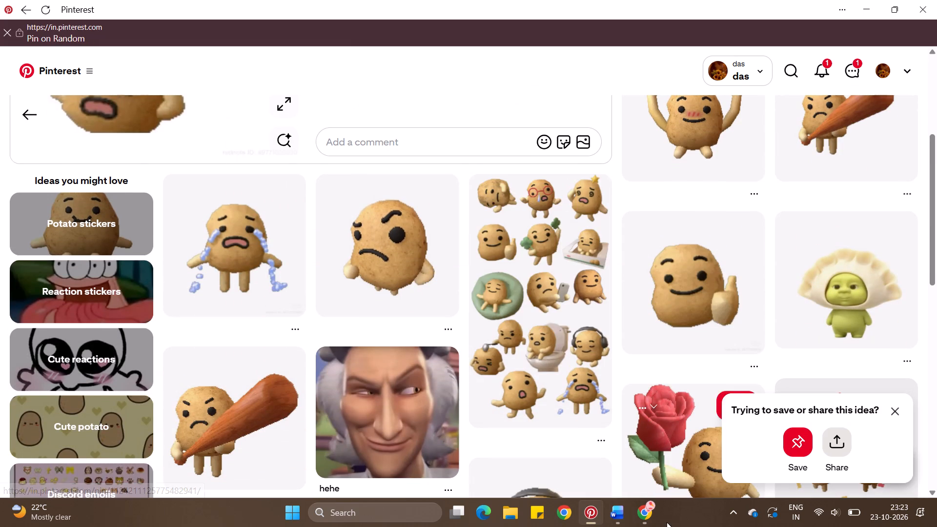
click(649, 513)
click(648, 371)
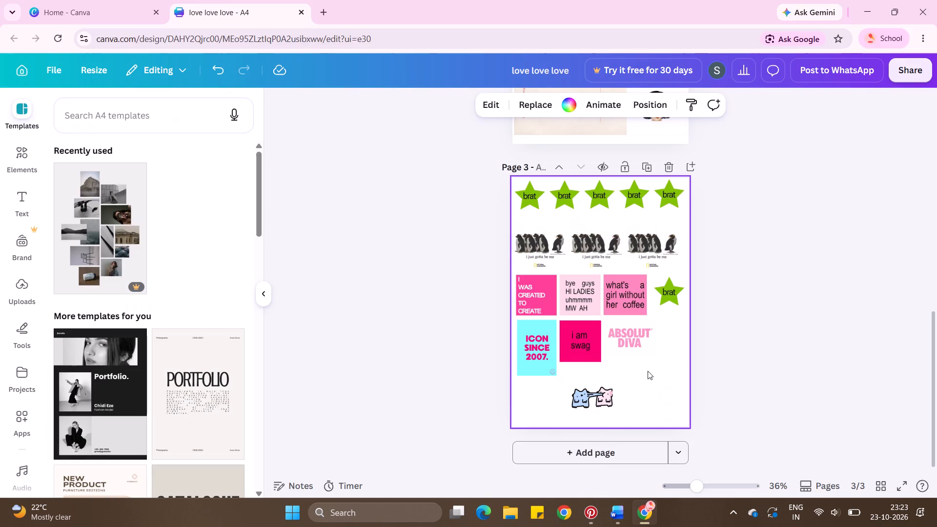
key(ctrl+v)
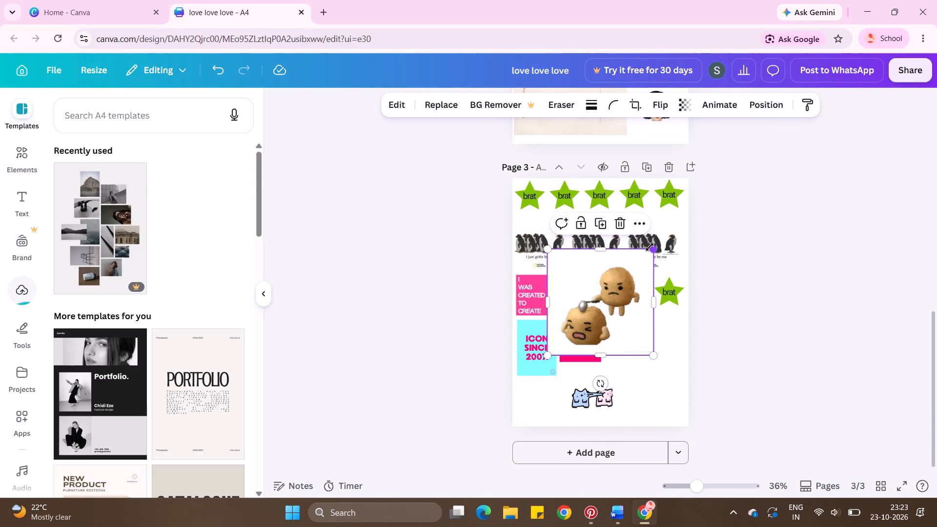
Shrink the potato couple image and place it beside the cat couple, below "ABSOLUT DIVA" on page 3.
drag(650, 247, 623, 290)
drag(611, 306, 676, 376)
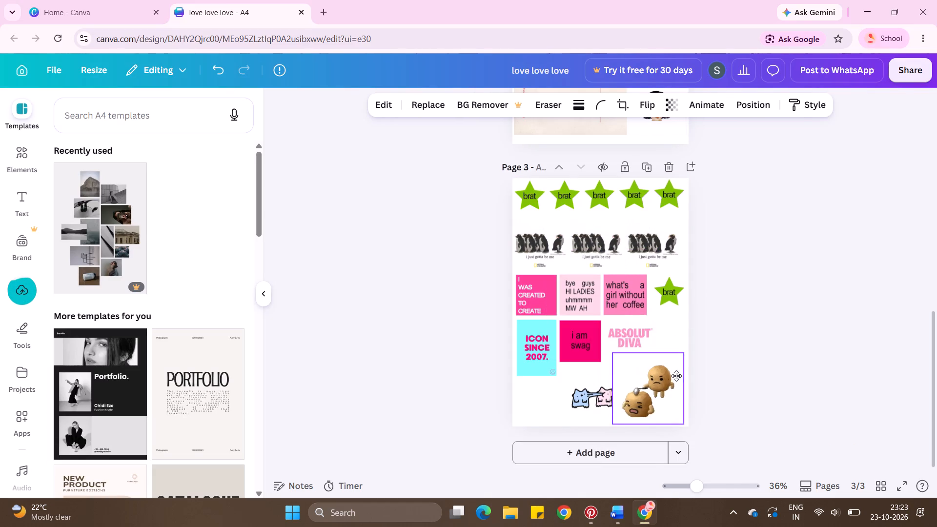
drag(676, 376, 680, 378)
drag(688, 427, 662, 404)
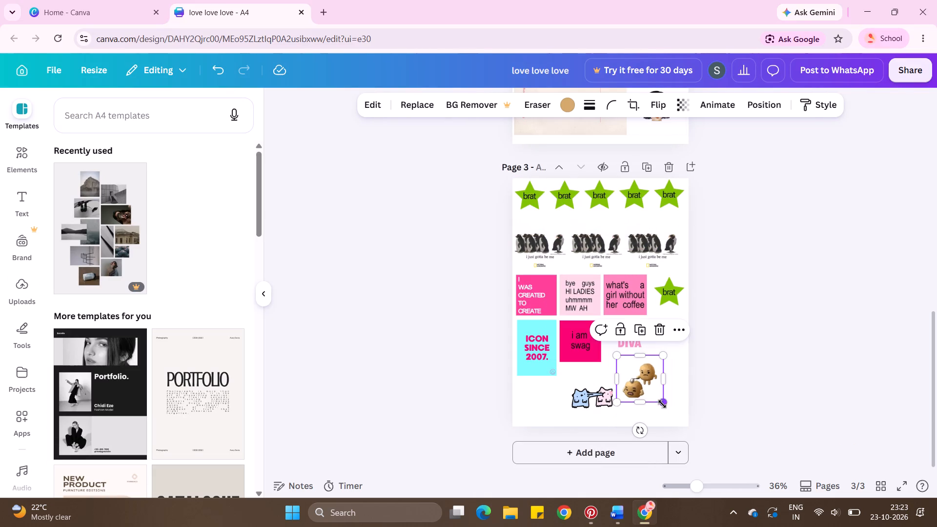
drag(645, 382, 648, 399)
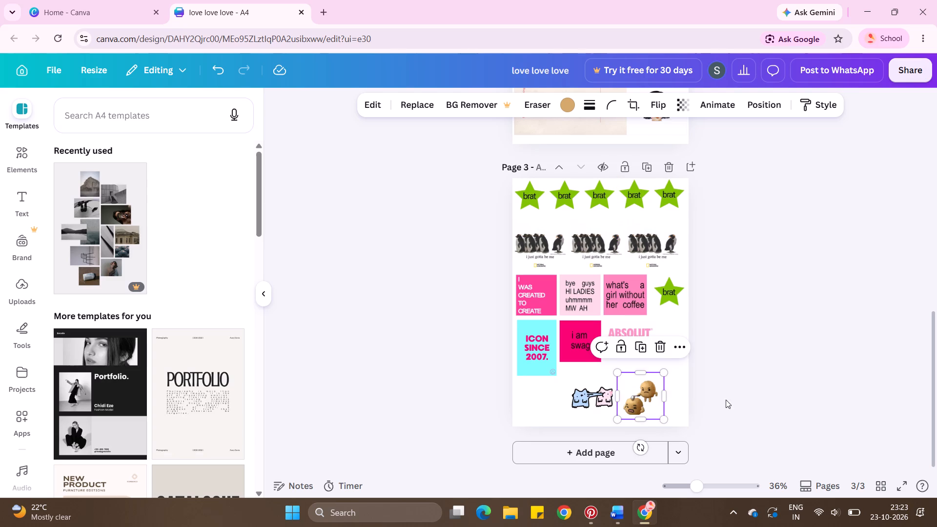
double_click(729, 400)
Return to the cat couple pin on Pinterest, open the "+1 good boy point" star pin and look through its related sticker ideas.
click(592, 510)
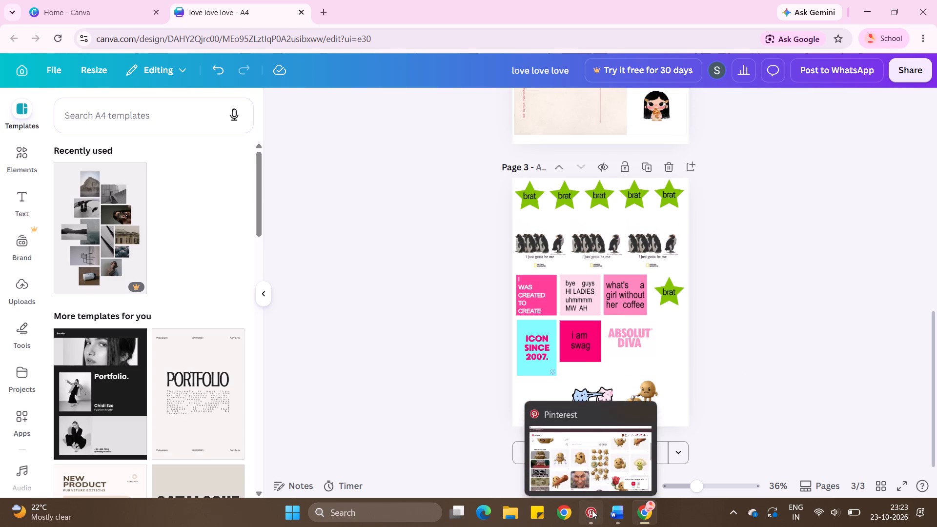
scroll(578, 377, down, 3)
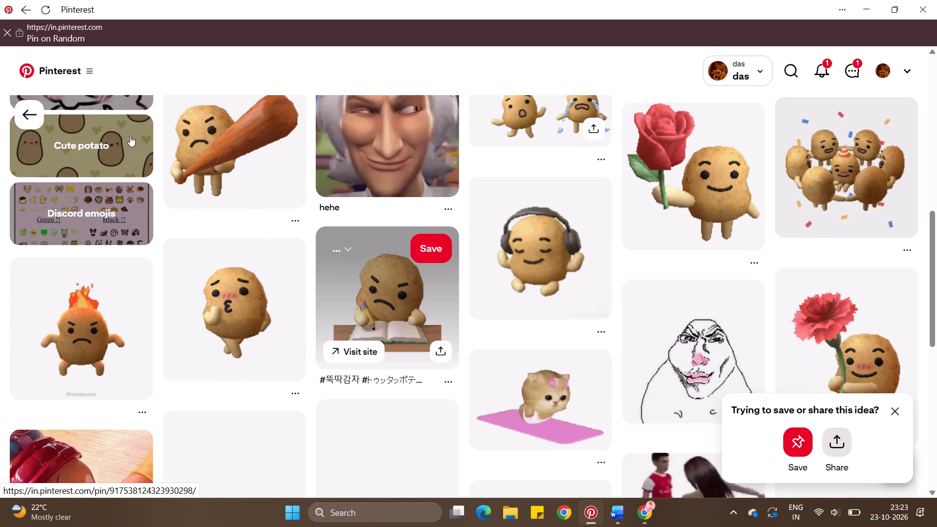
click(26, 105)
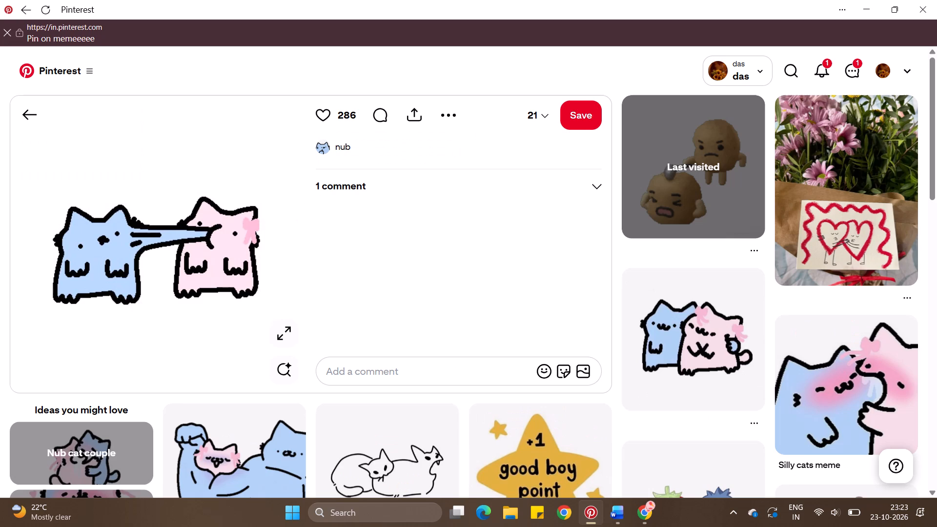
scroll(473, 410, down, 3)
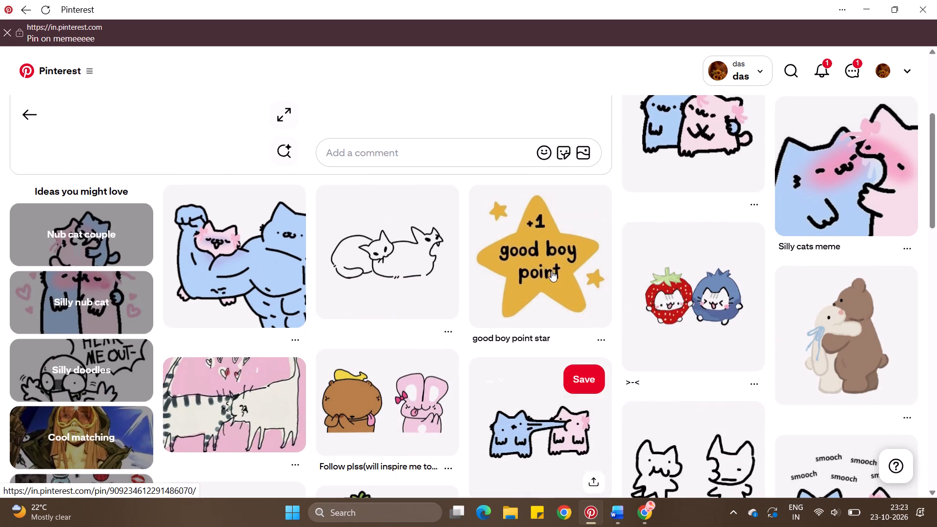
click(557, 261)
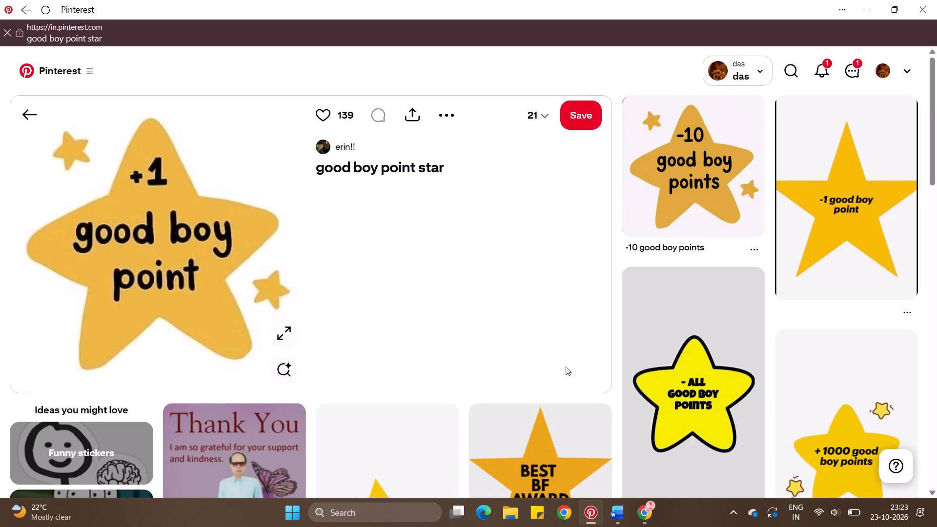
scroll(543, 308, down, 1)
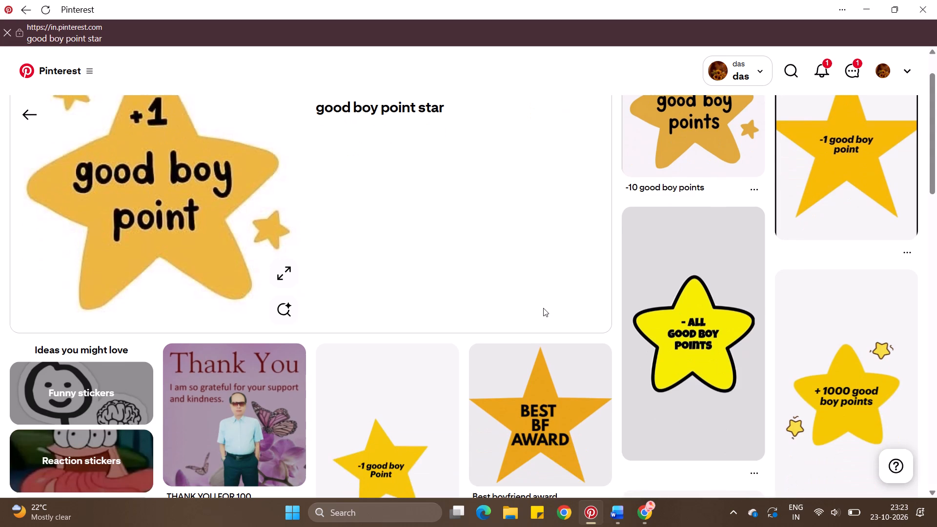
scroll(543, 308, down, 3)
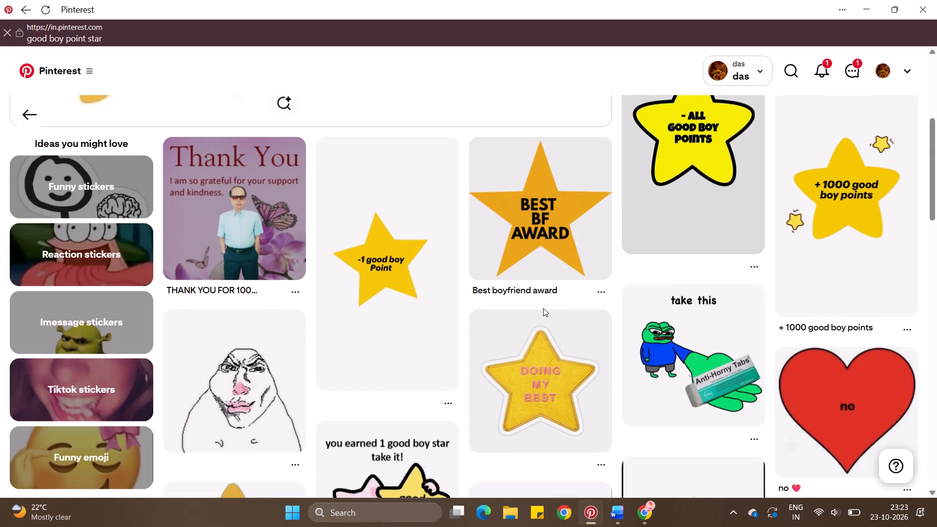
scroll(612, 149, down, 3)
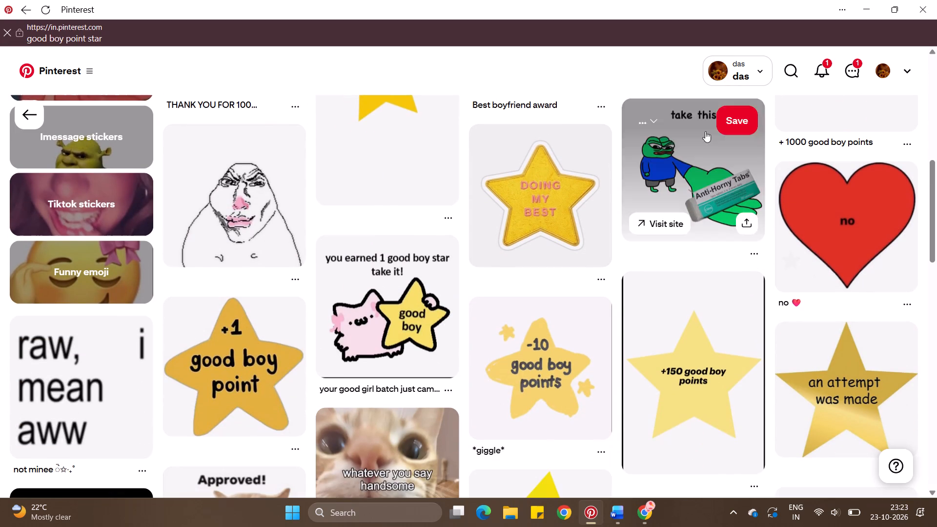
scroll(678, 306, down, 2)
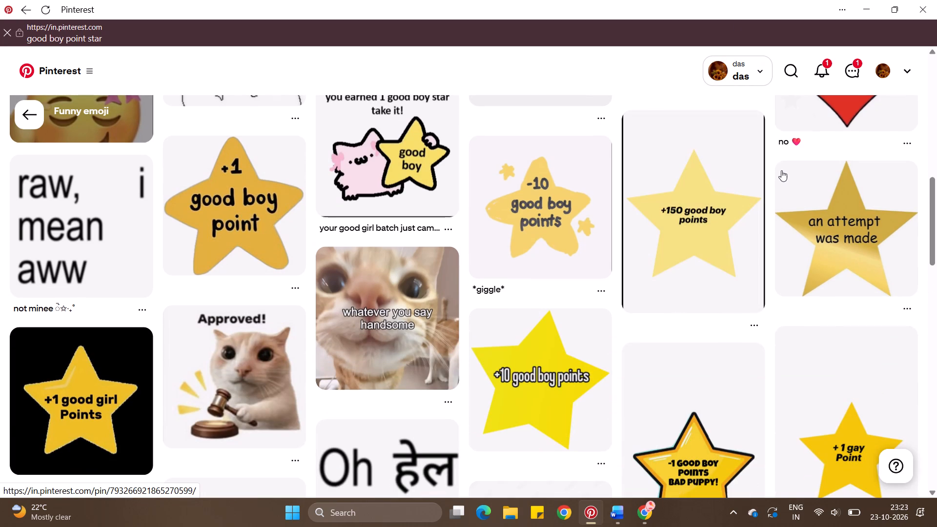
Search Pinterest for "best bestfriend award".
click(794, 66)
text(best b)
text(estfrienf ev)
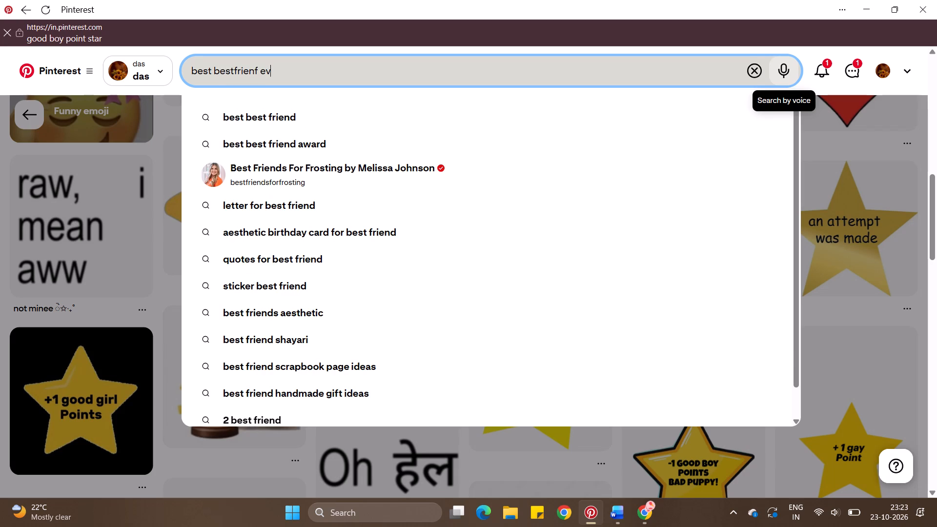
key(BackSpace)
key(BackSpace)
key(a)
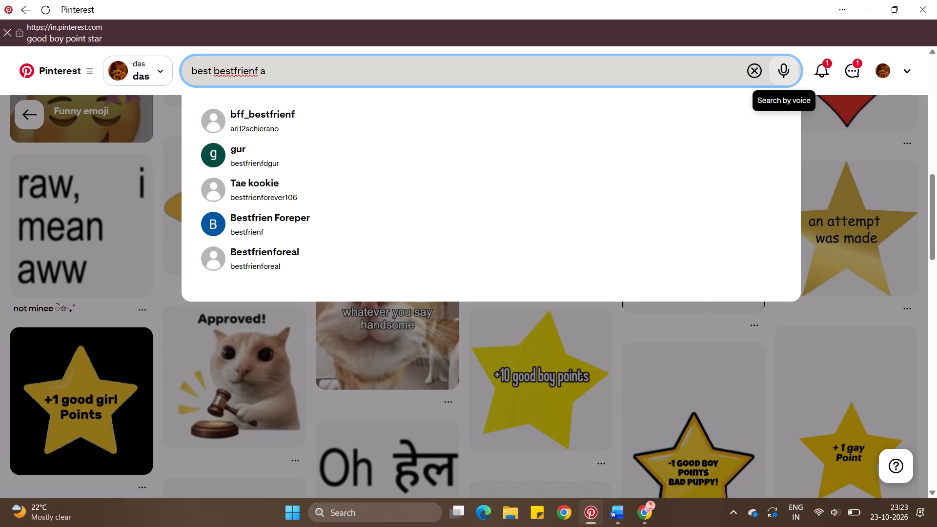
key(BackSpace)
key(BackSpace)
key(BackSpace)
text(d award)
key(Return)
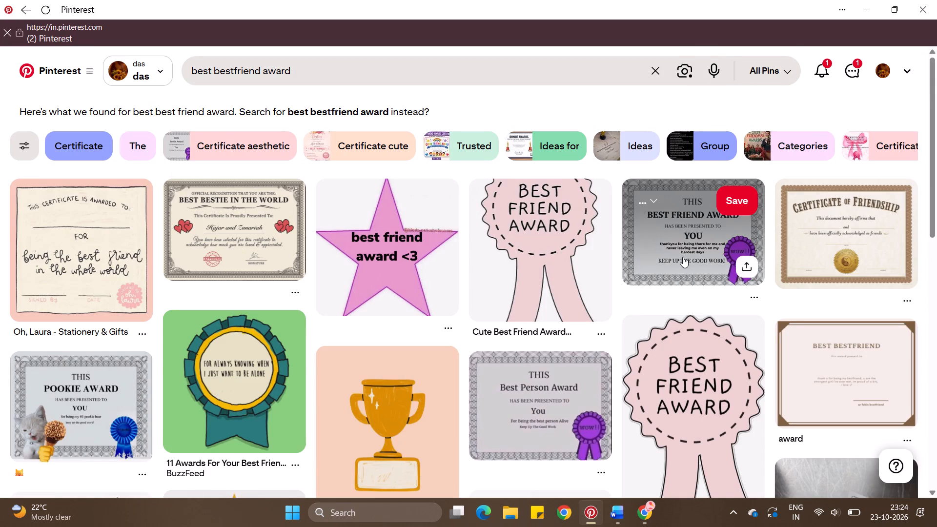
Look through the award results, open the "BEST BF AWARD" star pin and examine its related pins.
scroll(683, 257, down, 3)
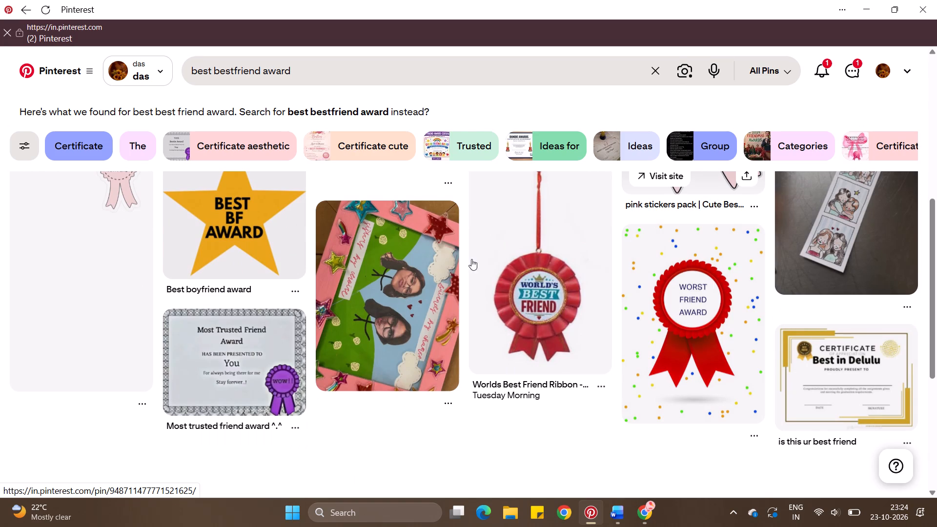
click(265, 227)
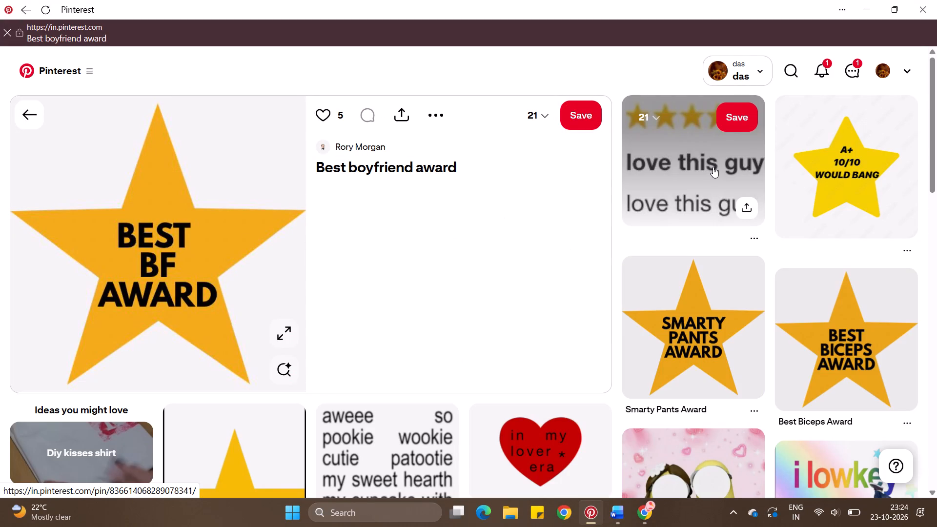
scroll(712, 165, right, 1)
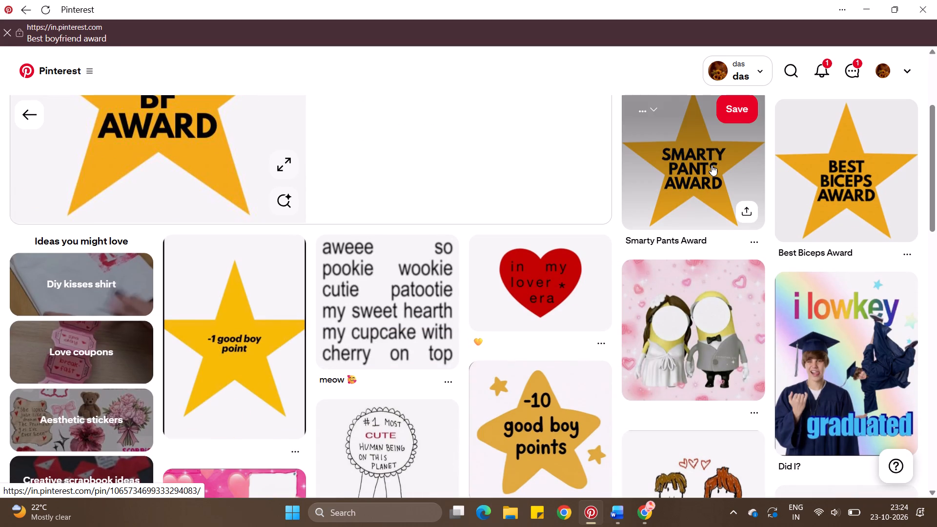
scroll(712, 165, right, 2)
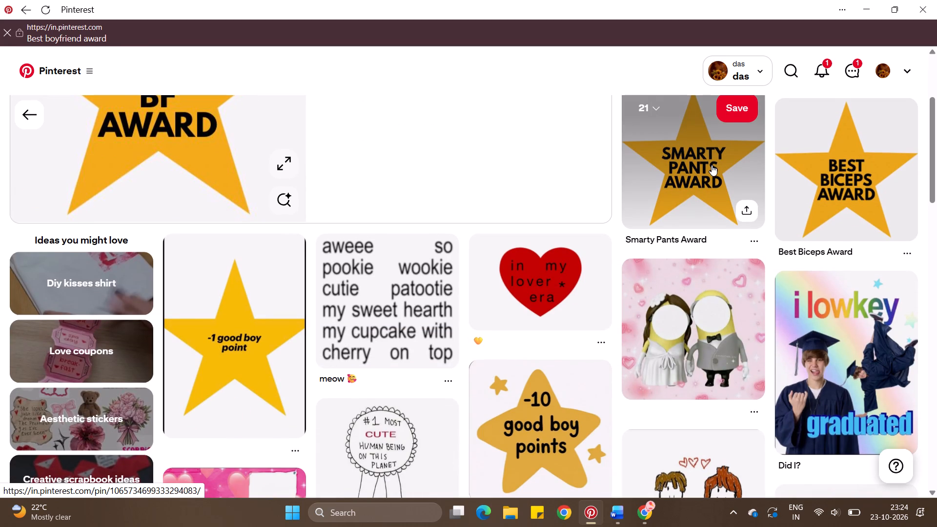
scroll(712, 165, right, 2)
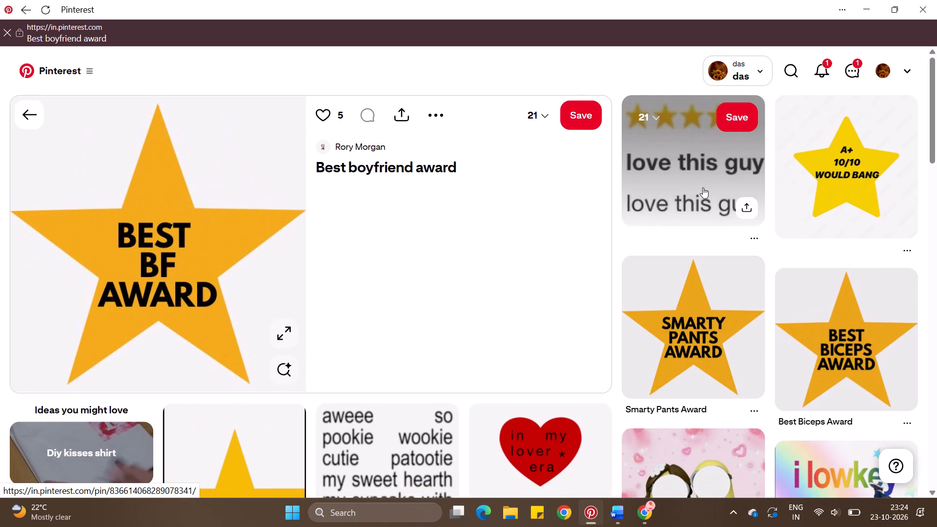
Open the five-star "love this guy" pin and look through its related pins for sticker ideas.
click(703, 187)
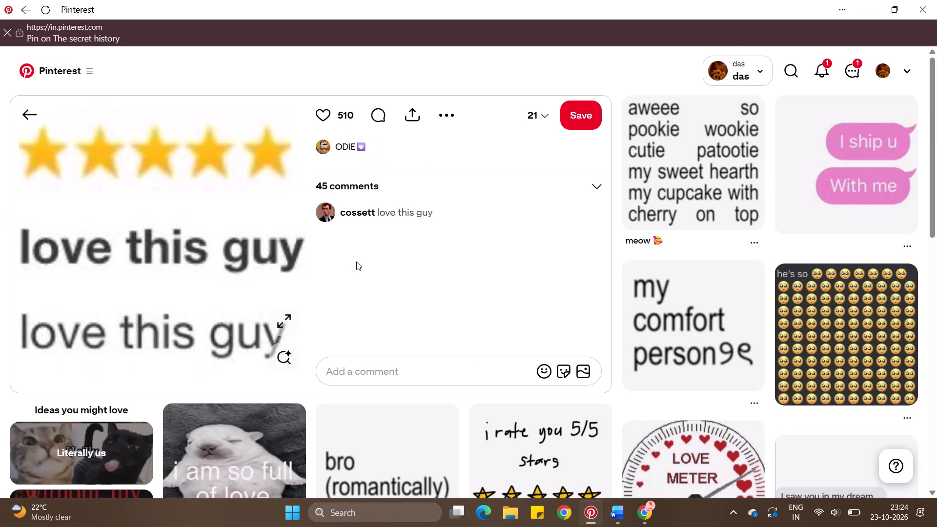
scroll(356, 262, down, 1)
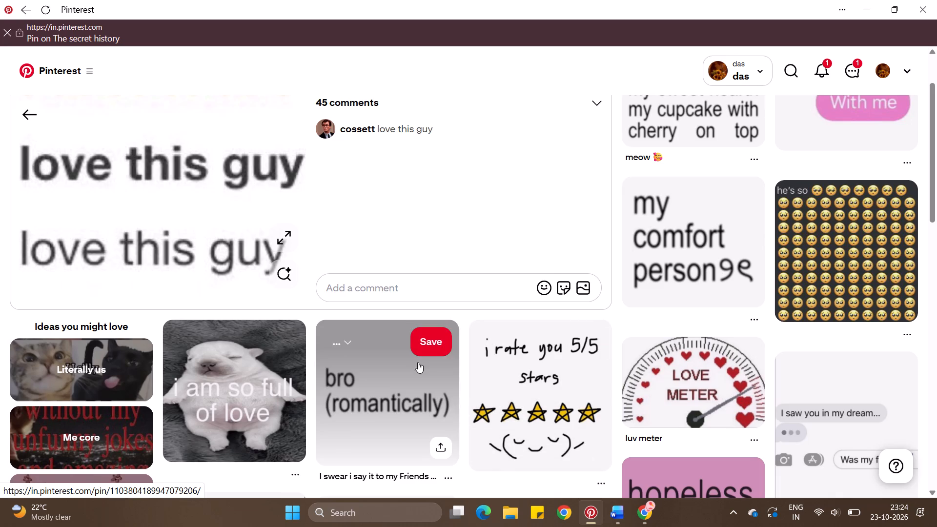
scroll(418, 362, down, 2)
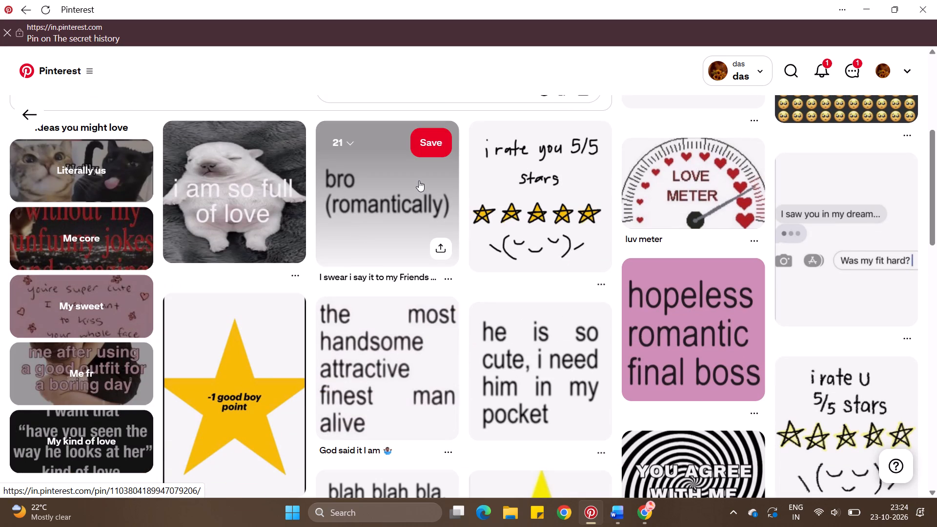
scroll(419, 181, down, 1)
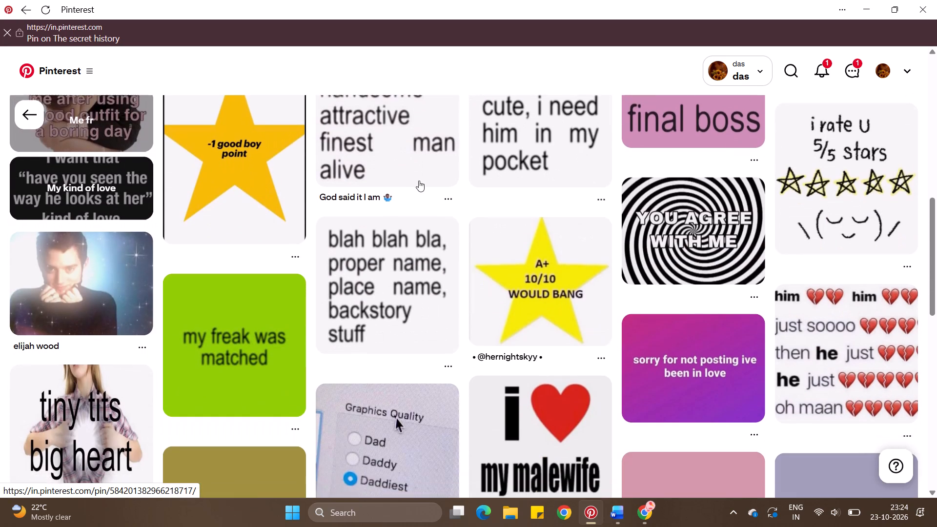
scroll(419, 181, down, 1)
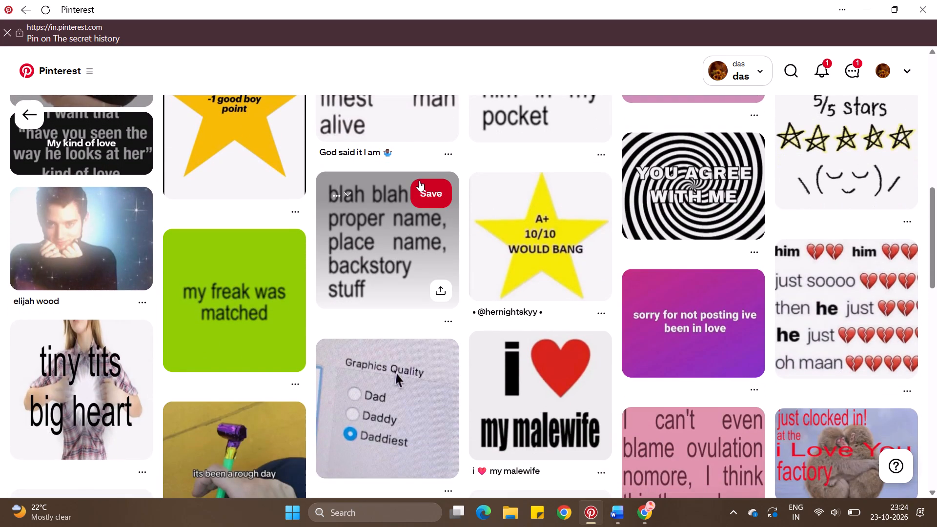
scroll(398, 289, down, 2)
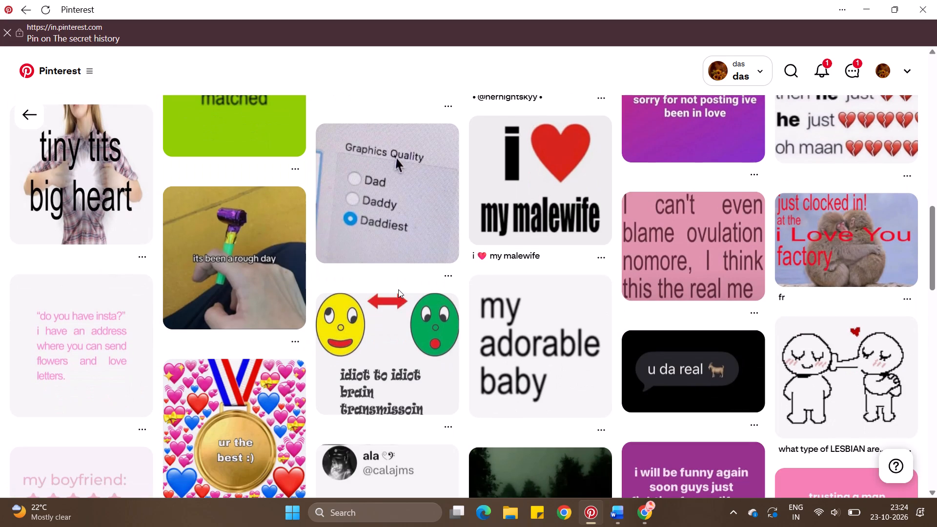
scroll(398, 289, down, 4)
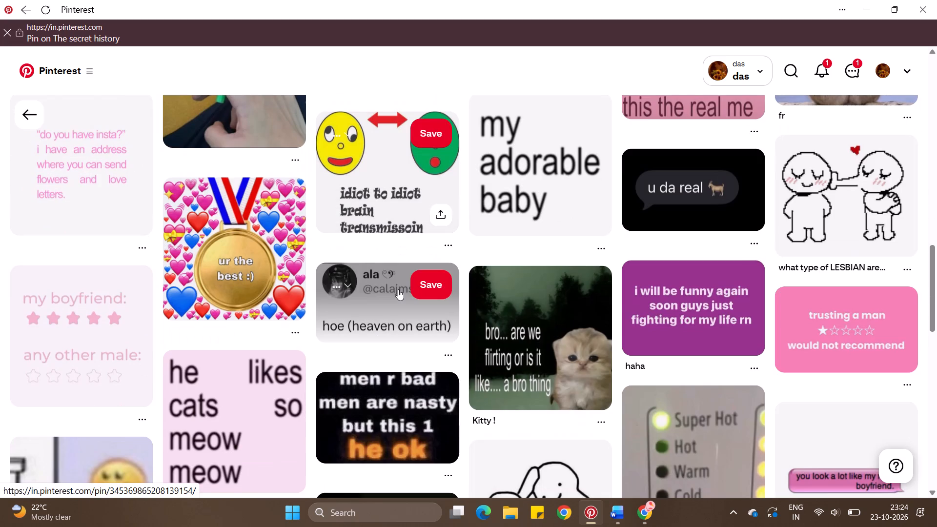
scroll(398, 289, down, 1)
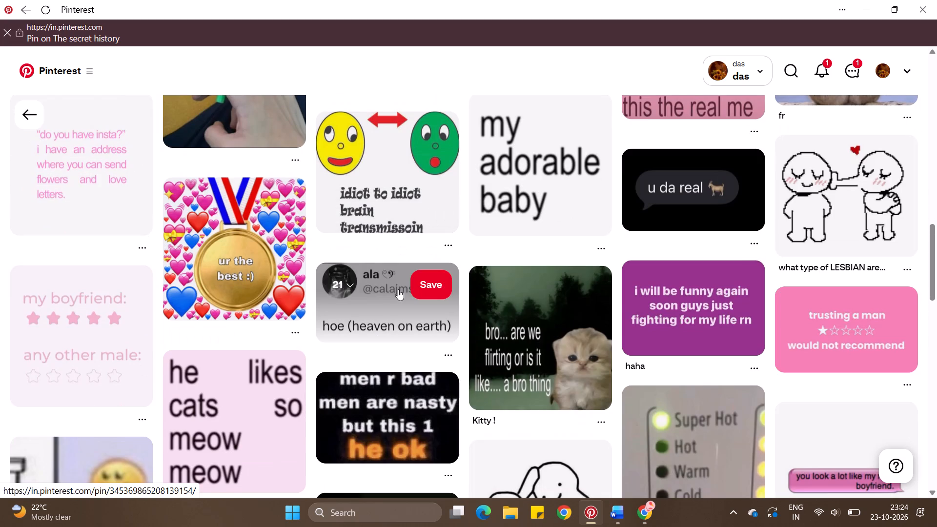
scroll(398, 289, down, 3)
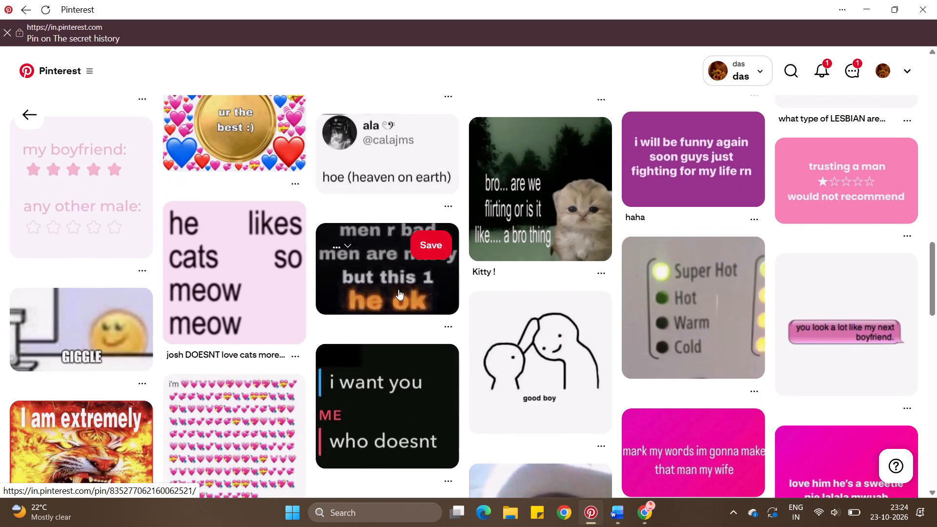
scroll(454, 327, down, 1)
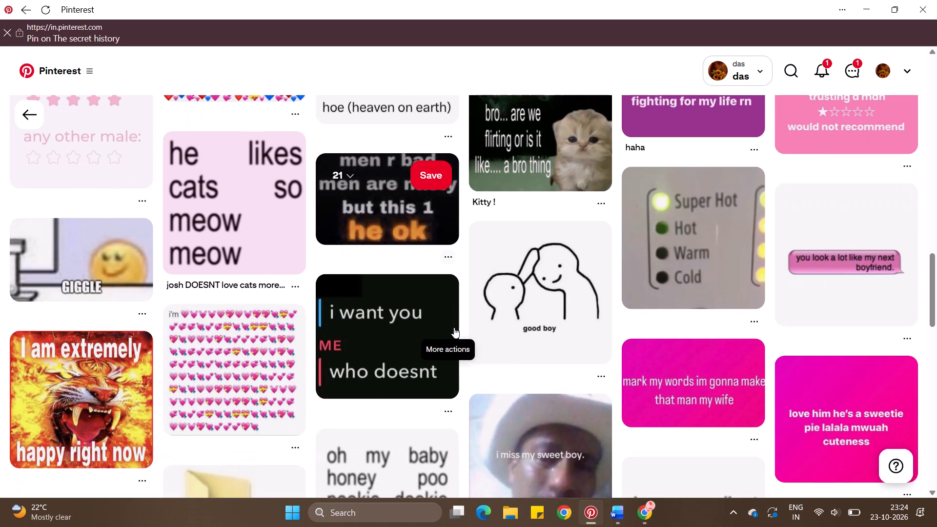
scroll(454, 327, down, 1)
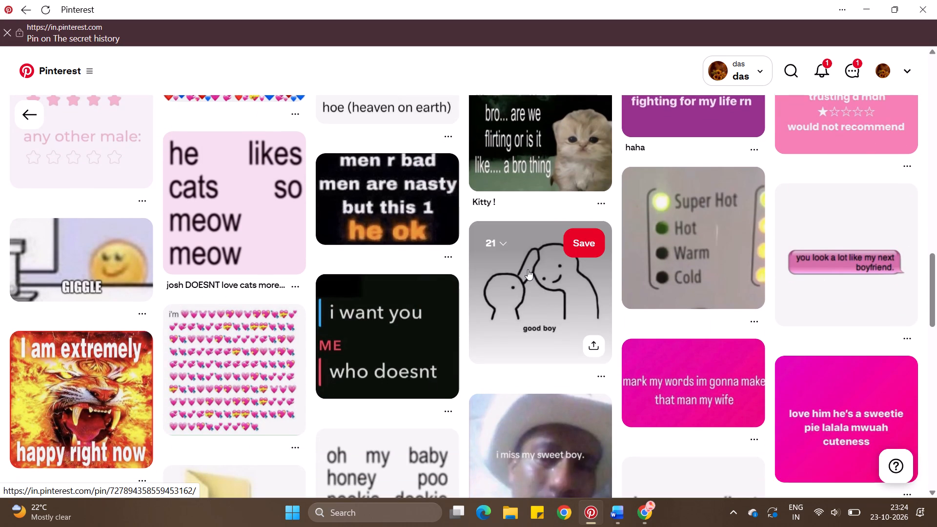
scroll(499, 309, down, 1)
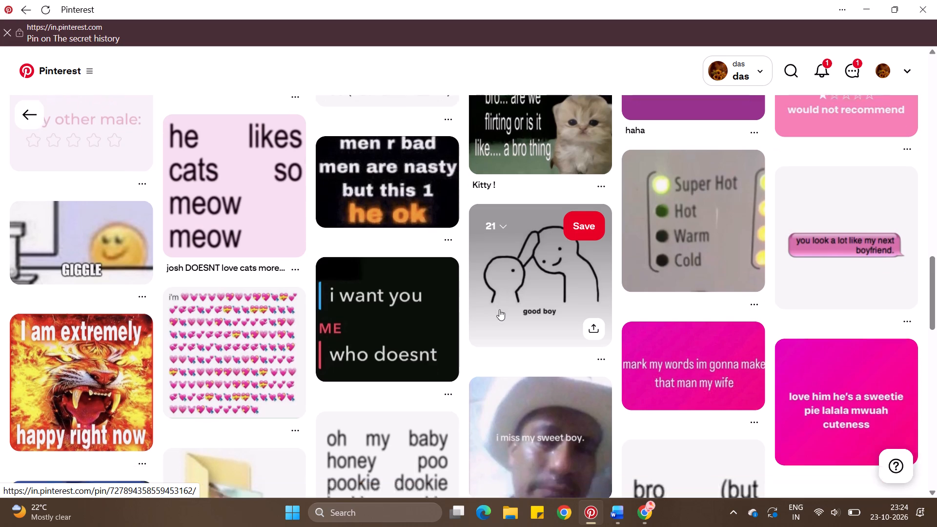
scroll(499, 309, down, 1)
scroll(513, 230, down, 2)
scroll(414, 366, down, 1)
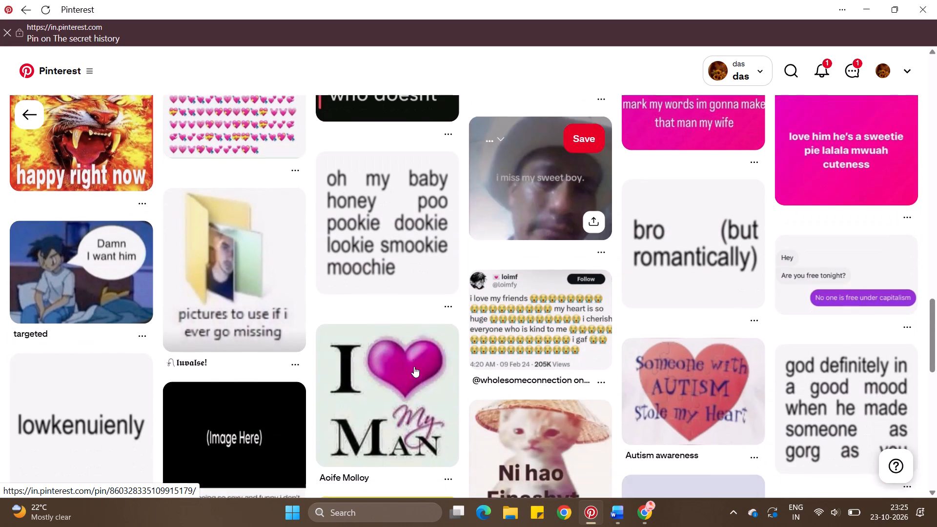
scroll(414, 366, down, 2)
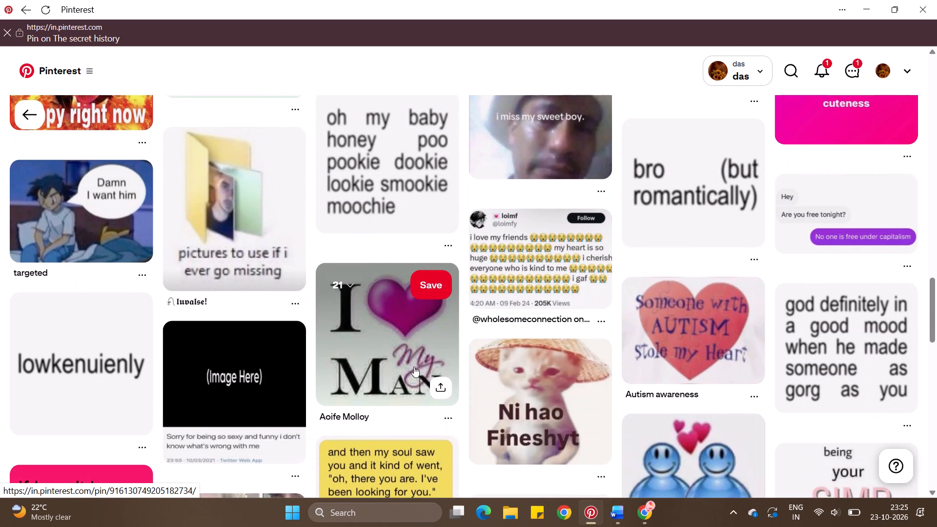
scroll(414, 366, down, 1)
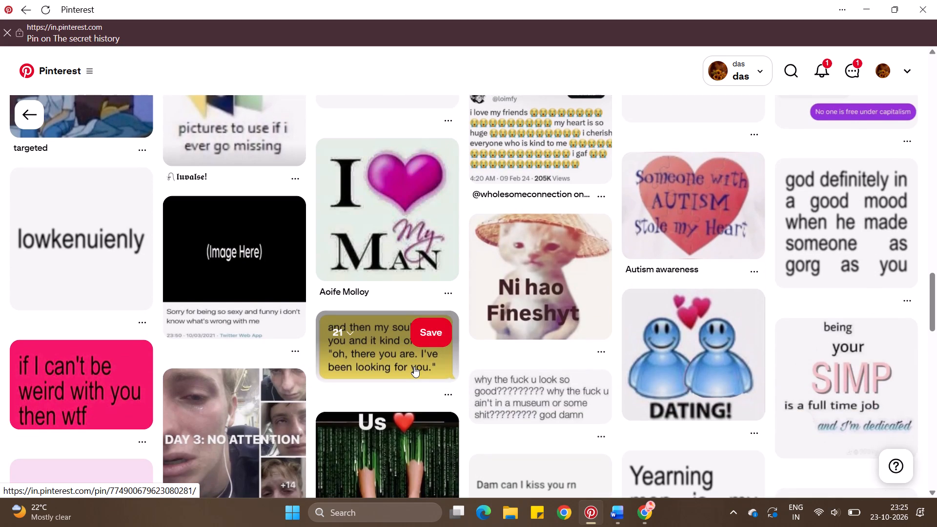
scroll(414, 366, down, 2)
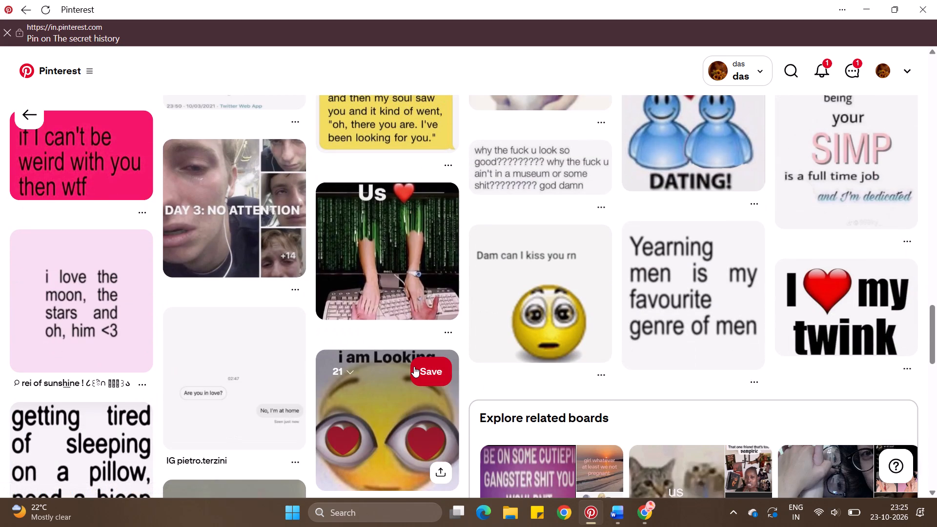
scroll(414, 366, down, 2)
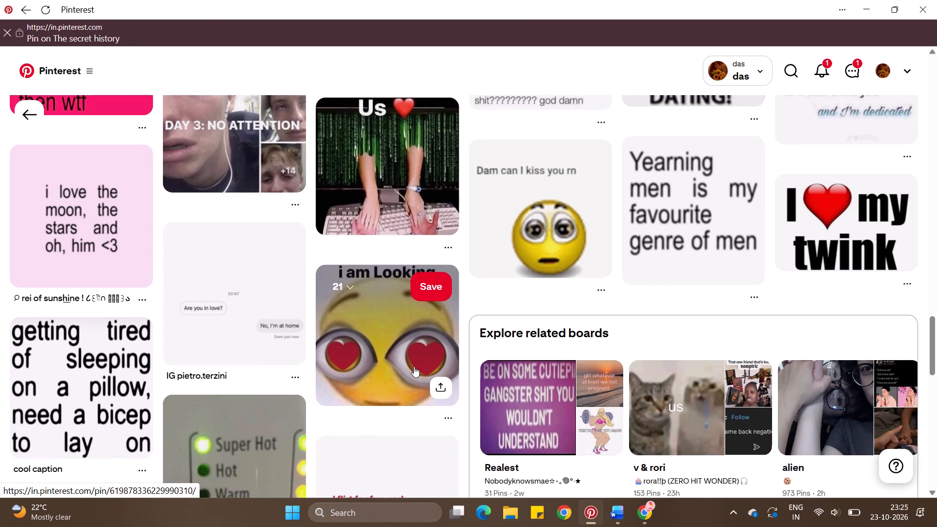
scroll(414, 366, down, 1)
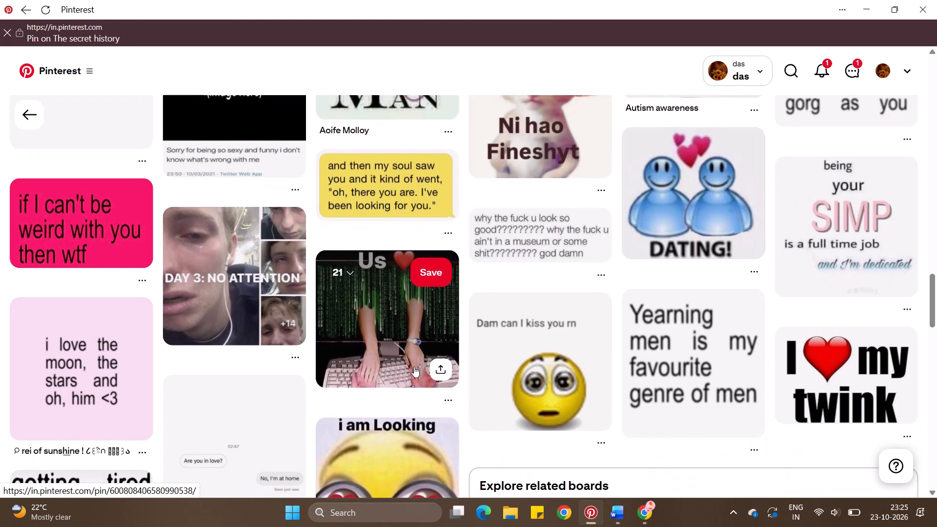
scroll(414, 366, down, 4)
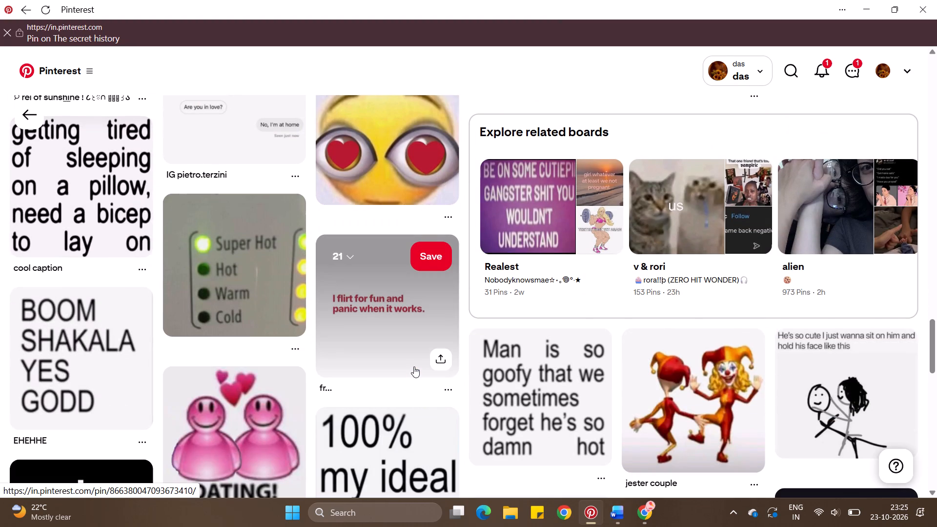
scroll(414, 366, down, 3)
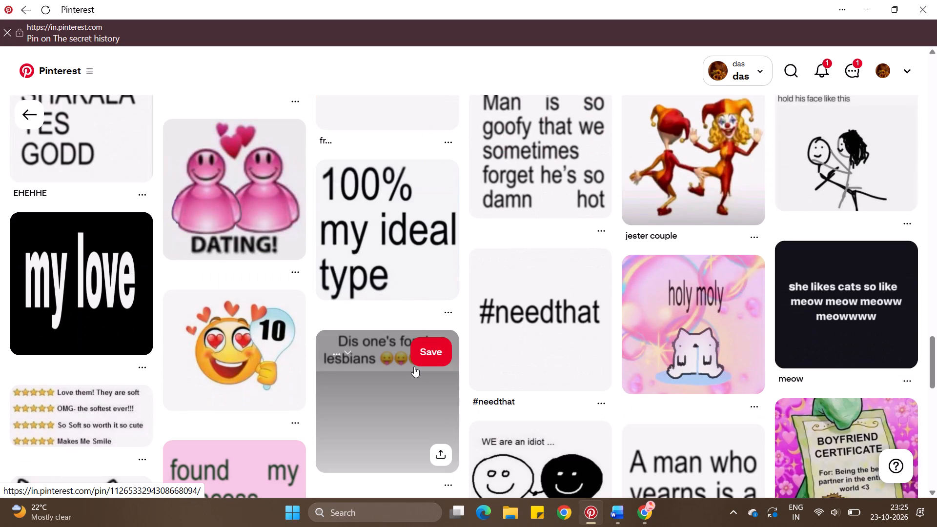
scroll(445, 358, down, 1)
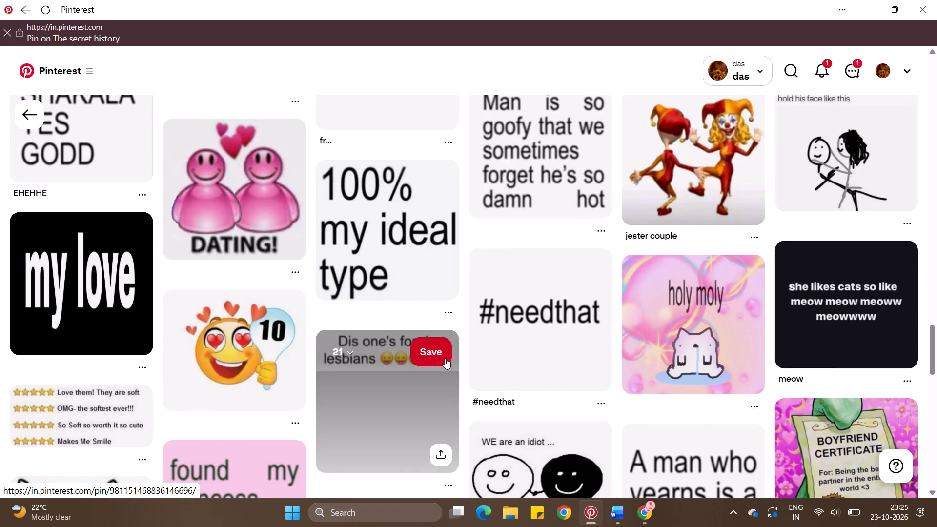
scroll(445, 358, down, 1)
scroll(303, 256, down, 2)
scroll(303, 256, up, 10)
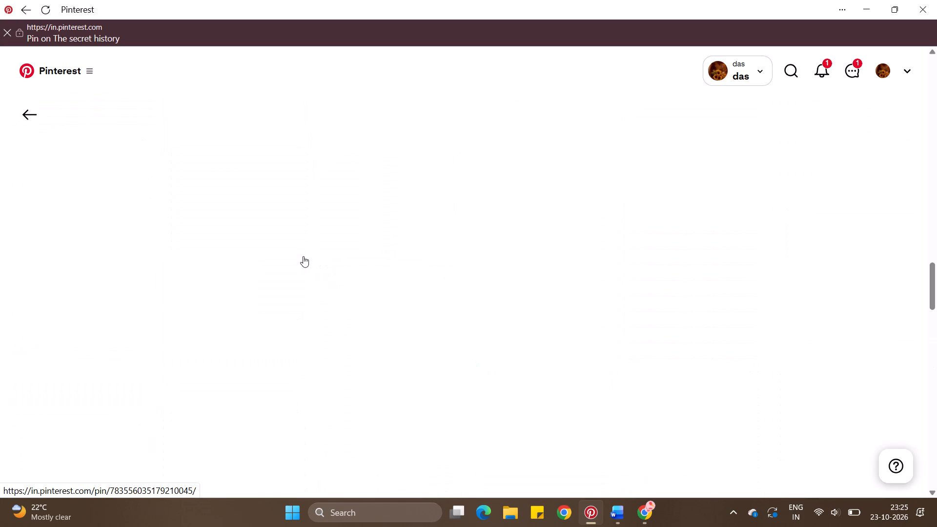
scroll(303, 256, up, 20)
scroll(303, 256, up, 1)
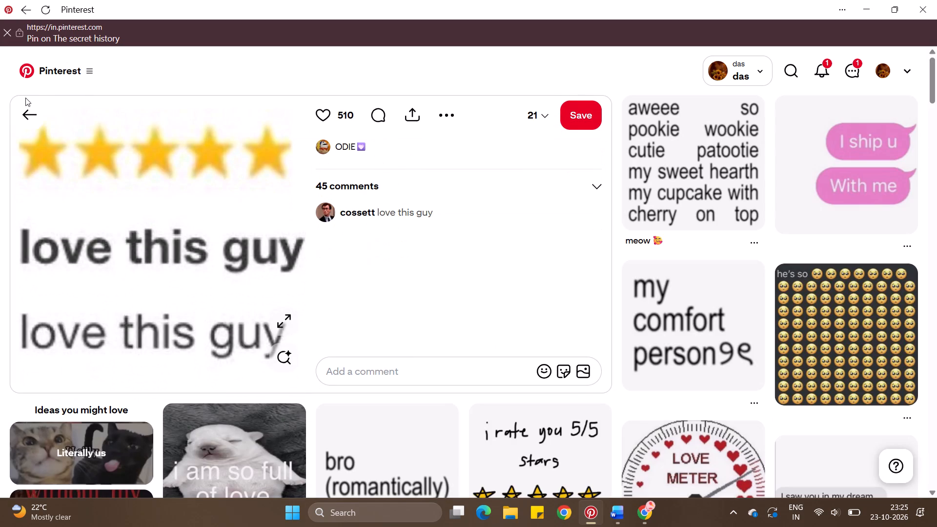
Return to the "BEST BF AWARD" pin, copy its star image and paste it onto page 3 of the Canva design.
click(29, 117)
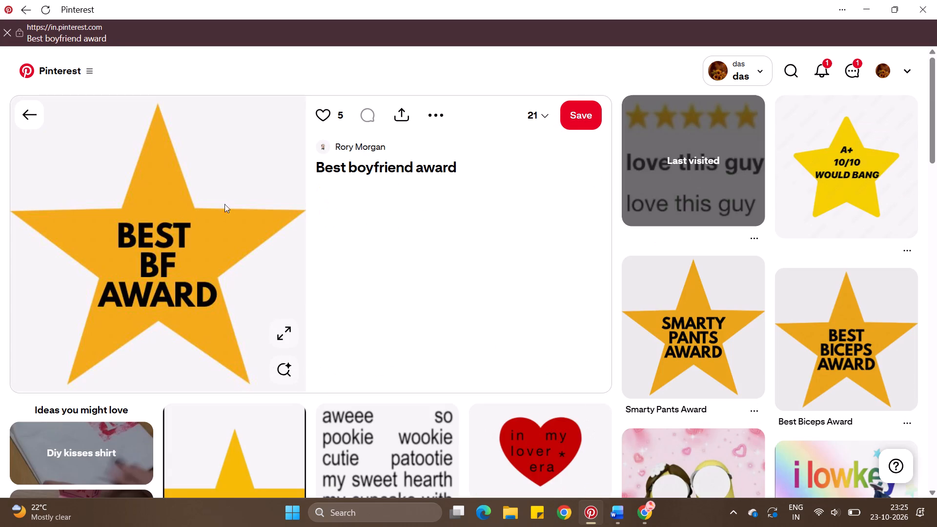
right_click(227, 208)
click(264, 254)
click(647, 511)
click(657, 404)
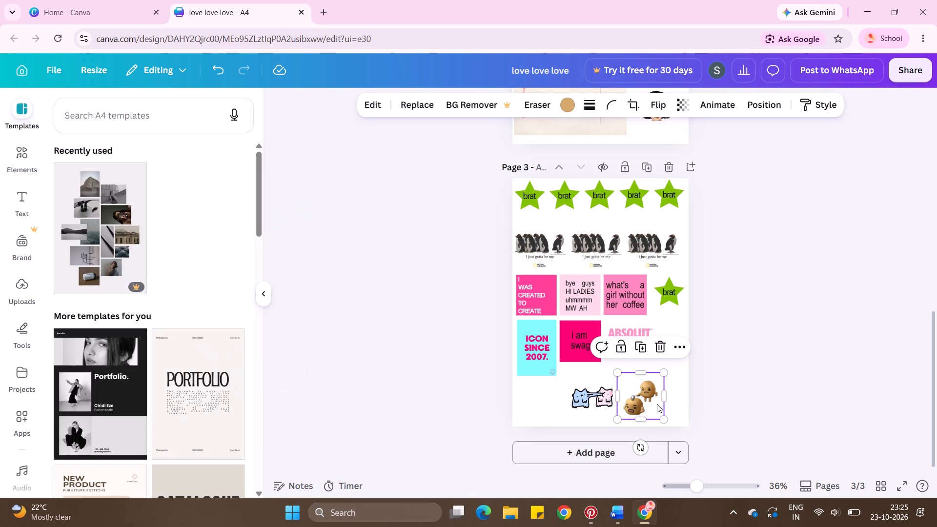
key(ctrl+v)
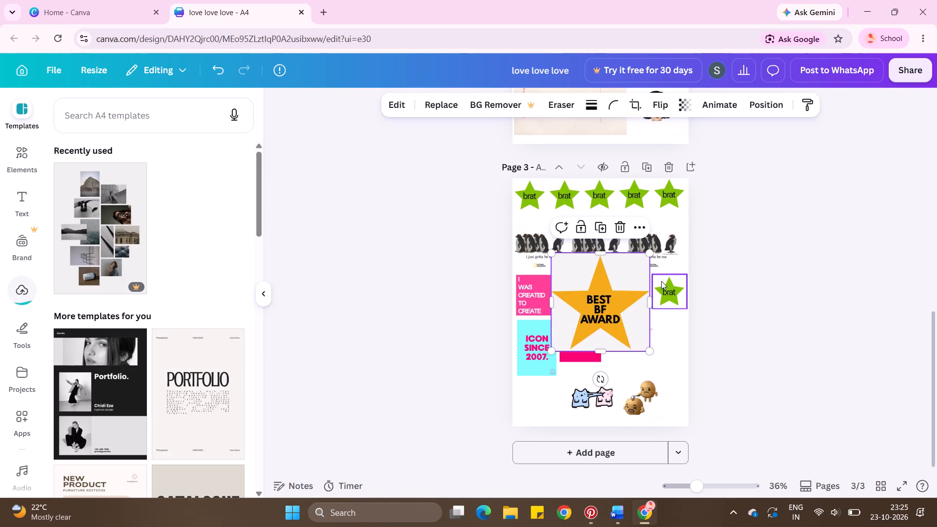
Shrink the "BEST BF AWARD" star and place it below "ICON SINCE 2007.", beside the cat couple on page 3.
click(649, 258)
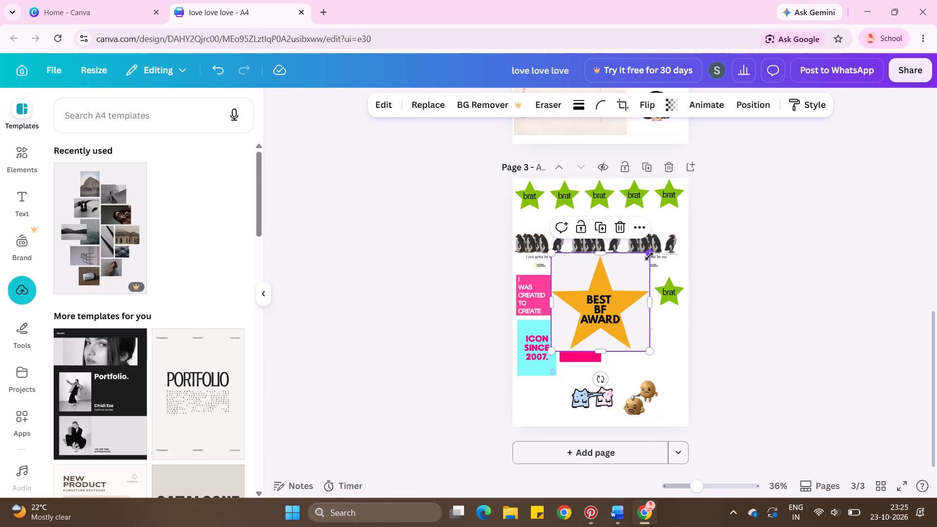
drag(649, 256, 604, 310)
drag(583, 331, 571, 367)
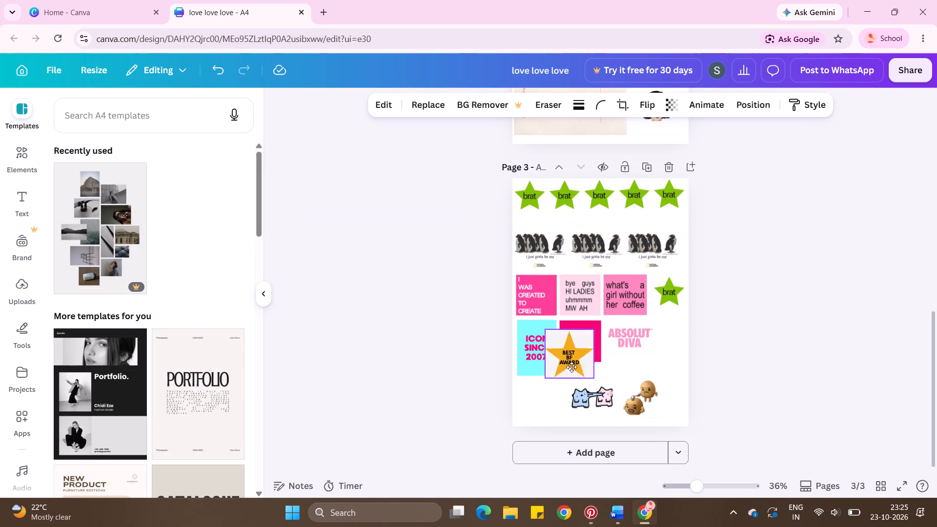
drag(571, 367, 550, 406)
drag(563, 424, 558, 420)
scroll(637, 405, down, 1)
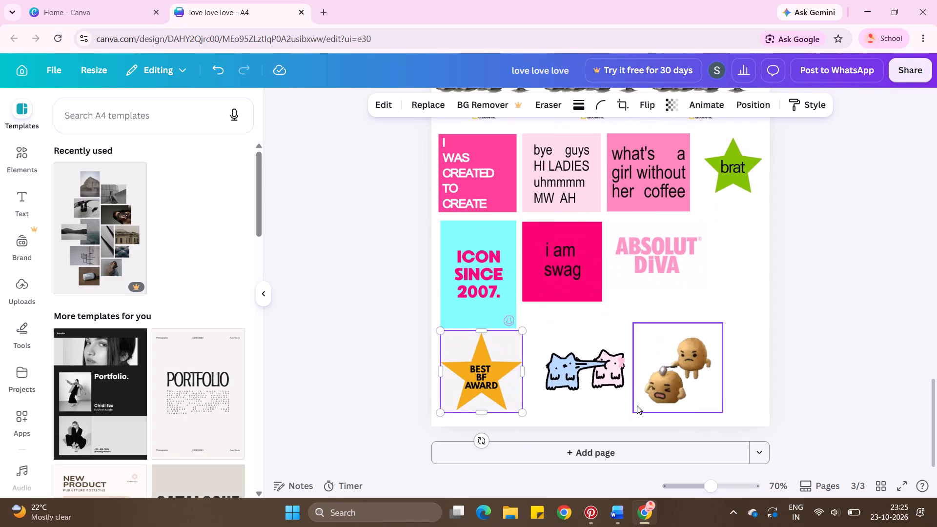
drag(500, 361, 500, 368)
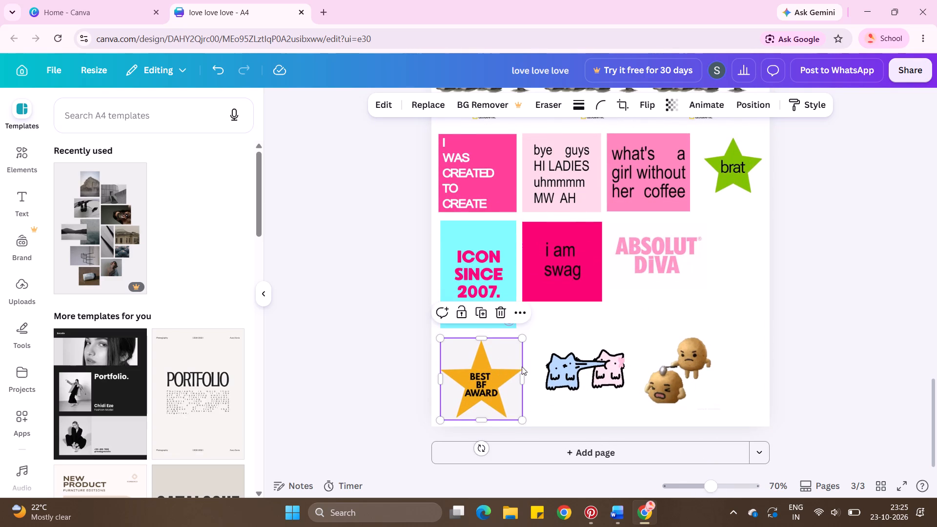
Move the cat couple and potato couple images closer to the award star, lining them up in one row.
drag(571, 373, 564, 381)
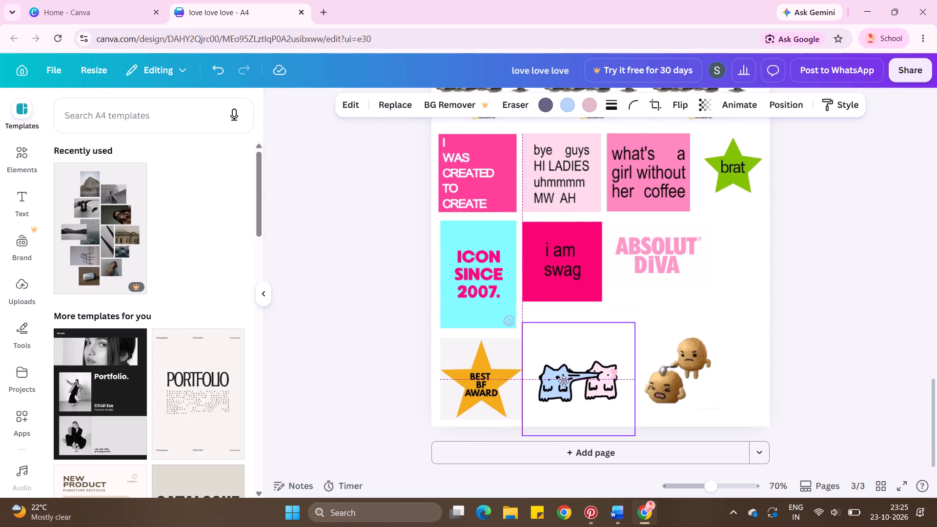
drag(564, 381, 554, 381)
drag(678, 378, 660, 384)
Nudge each of the five "brat" stars in the top row of page 3 slightly down, keeping them in line.
scroll(666, 279, up, 1)
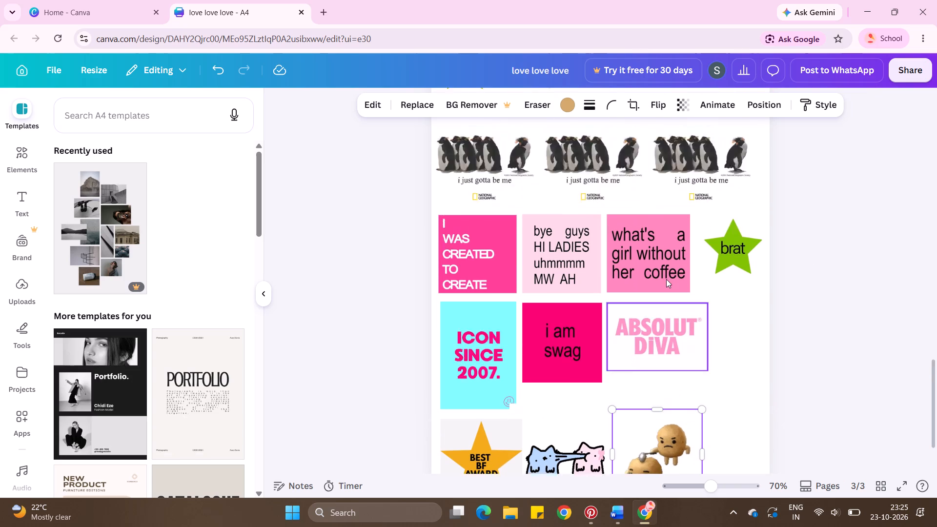
scroll(666, 279, up, 1)
click(754, 255)
scroll(754, 255, up, 1)
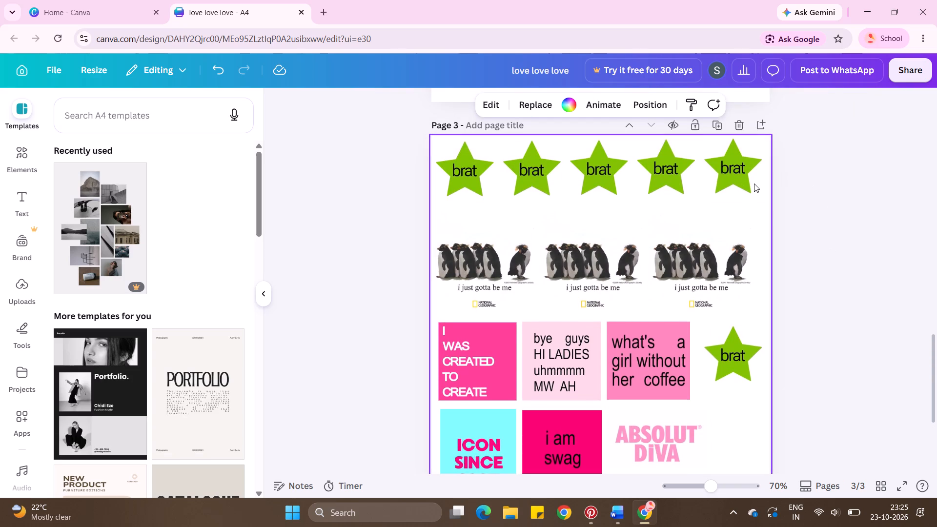
drag(754, 183, 754, 188)
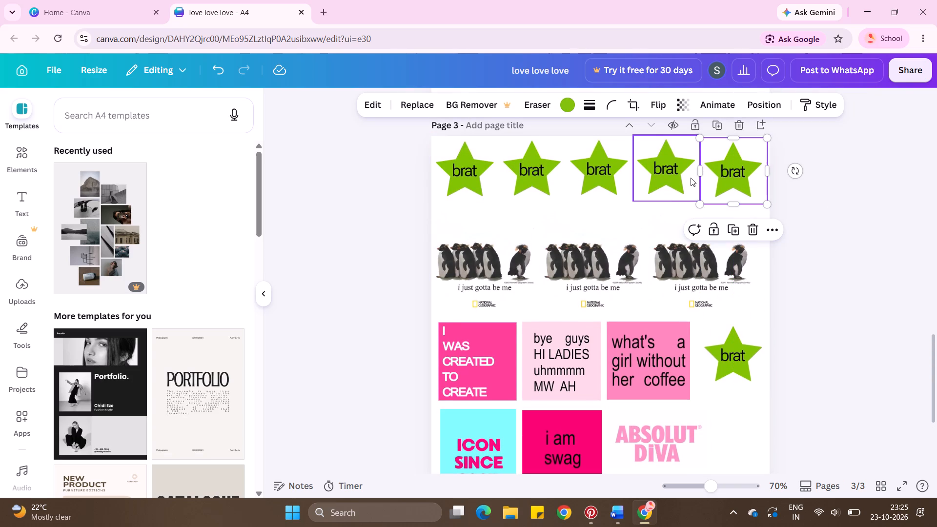
drag(691, 178, 691, 182)
drag(624, 157, 625, 159)
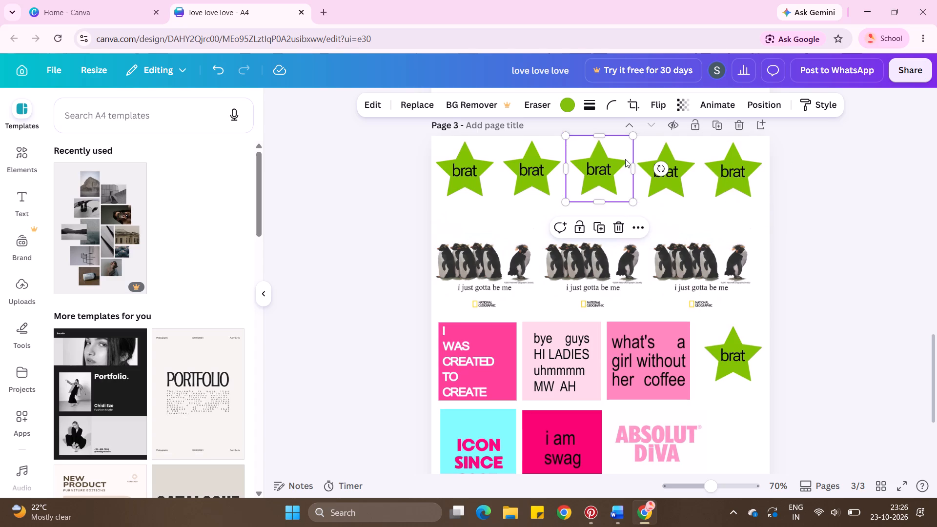
drag(625, 159, 626, 162)
click(626, 162)
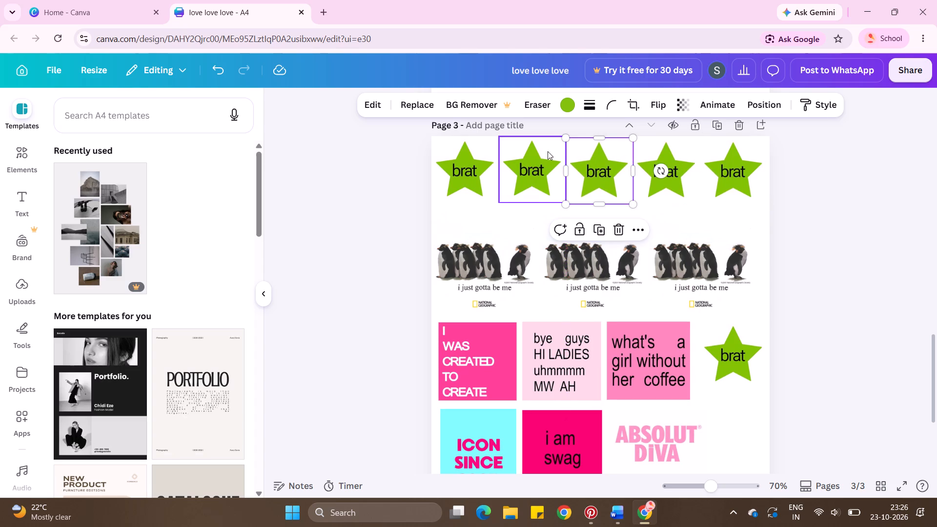
click(548, 151)
click(491, 153)
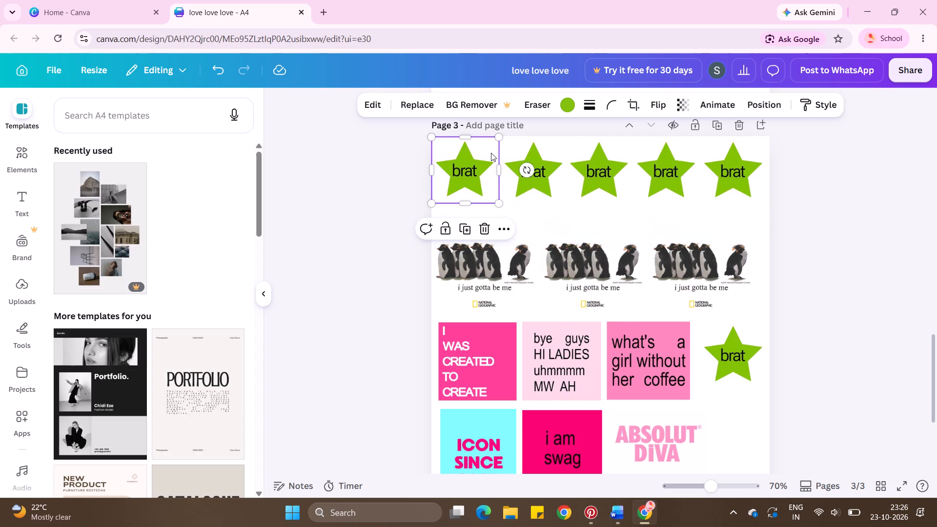
double_click(805, 235)
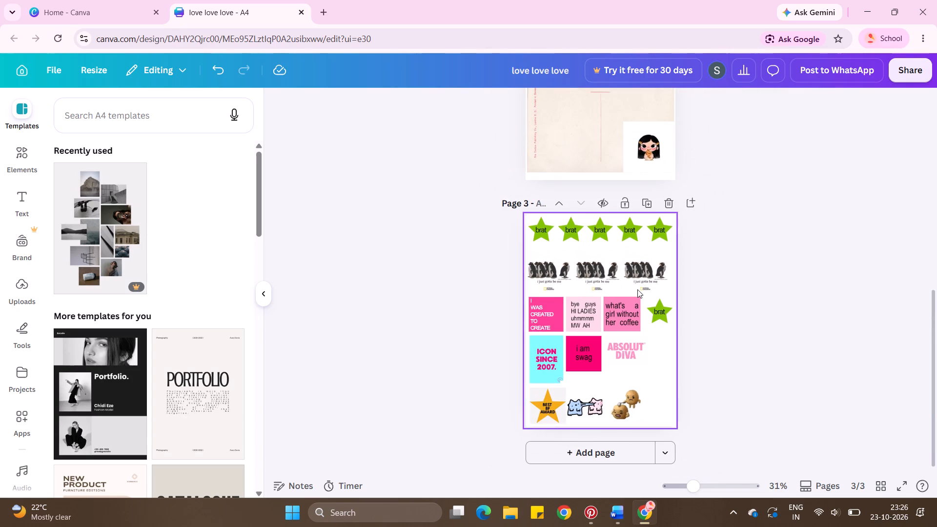
Delete the greeting text from the lower postcard on page 2.
double_click(834, 225)
scroll(834, 225, up, 4)
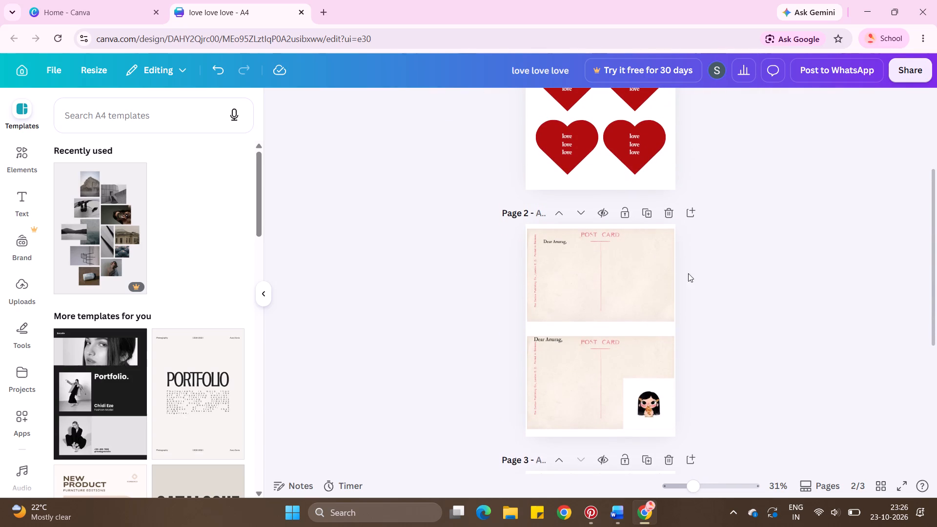
click(551, 340)
key(BackSpace)
Duplicate the postcard page twice in the page overview, then reopen page 2 for editing.
click(882, 481)
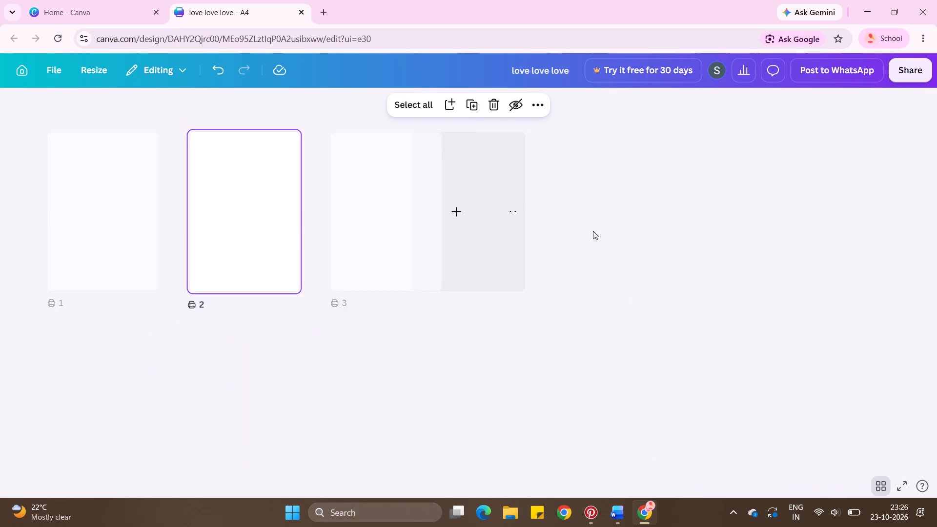
click(214, 174)
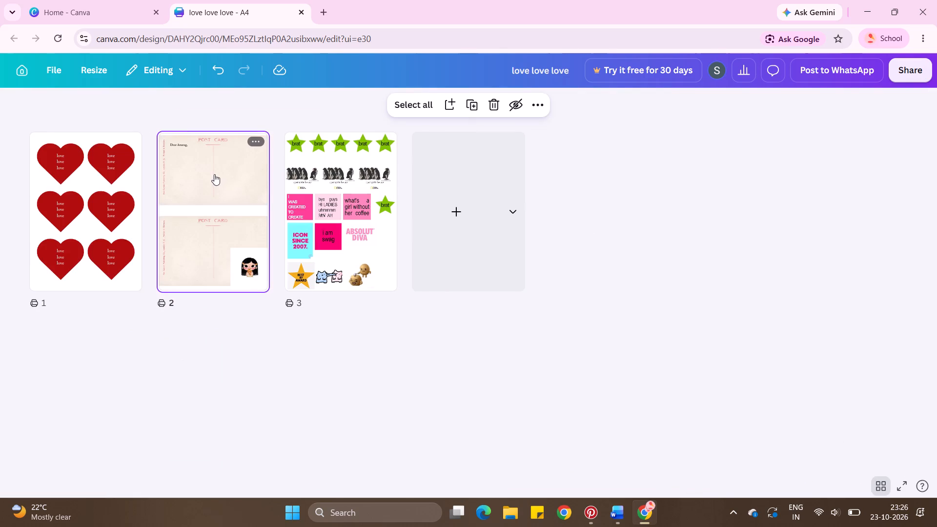
ctrl+click(214, 174)
key(ctrl+d)
key(ctrl+d)
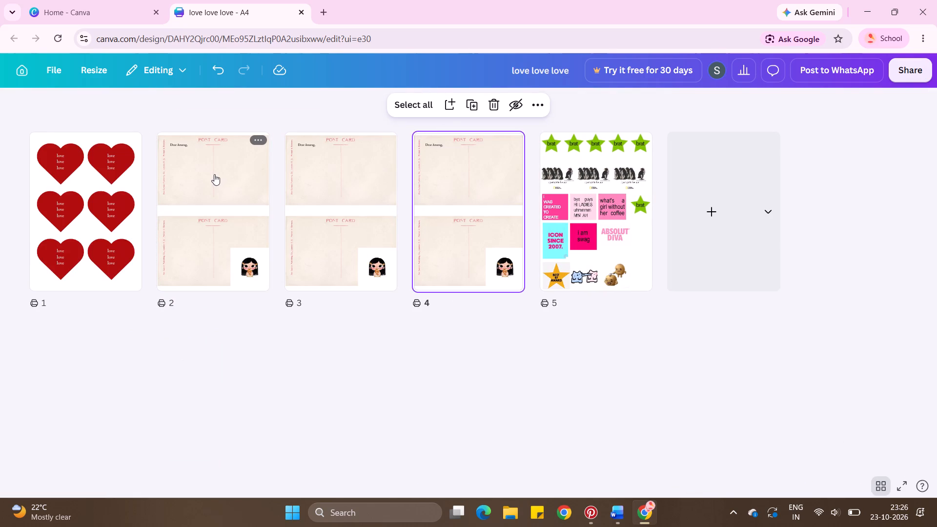
double_click(175, 192)
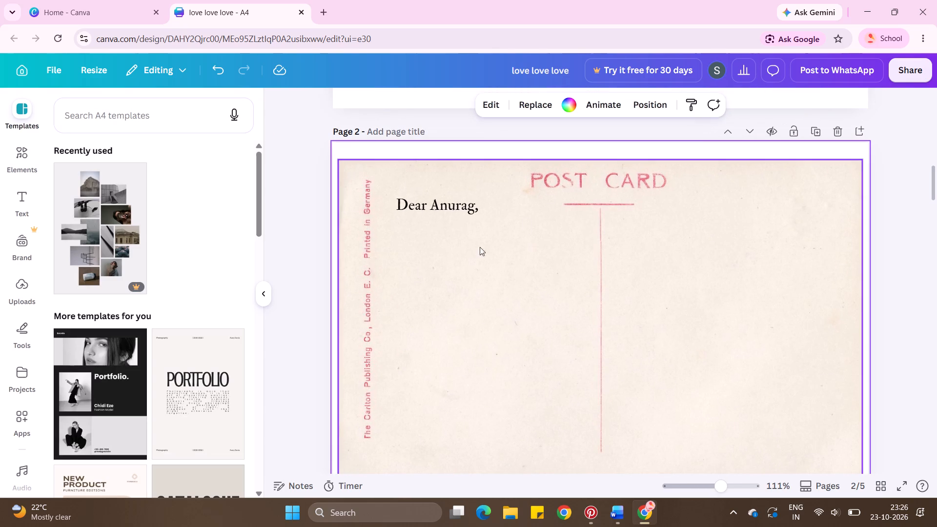
click(469, 204)
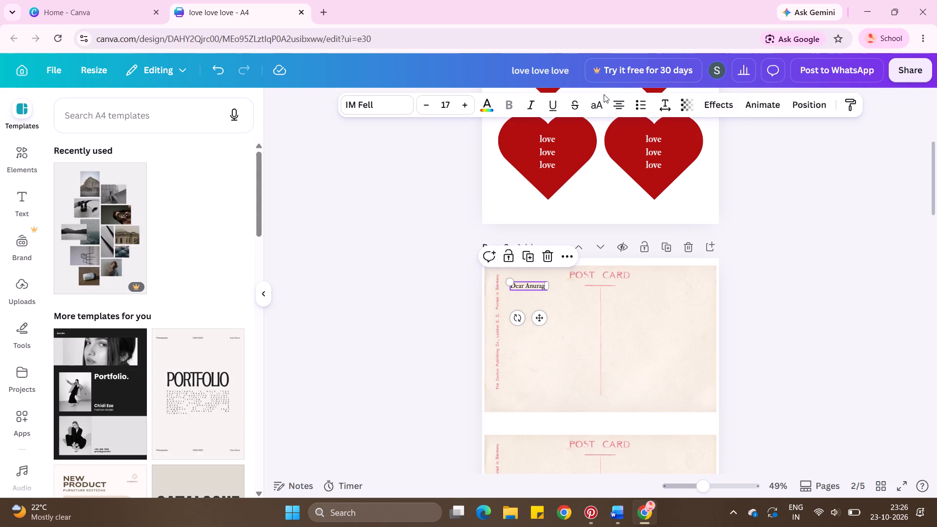
Rename the design as 21.
drag(577, 70, 505, 73)
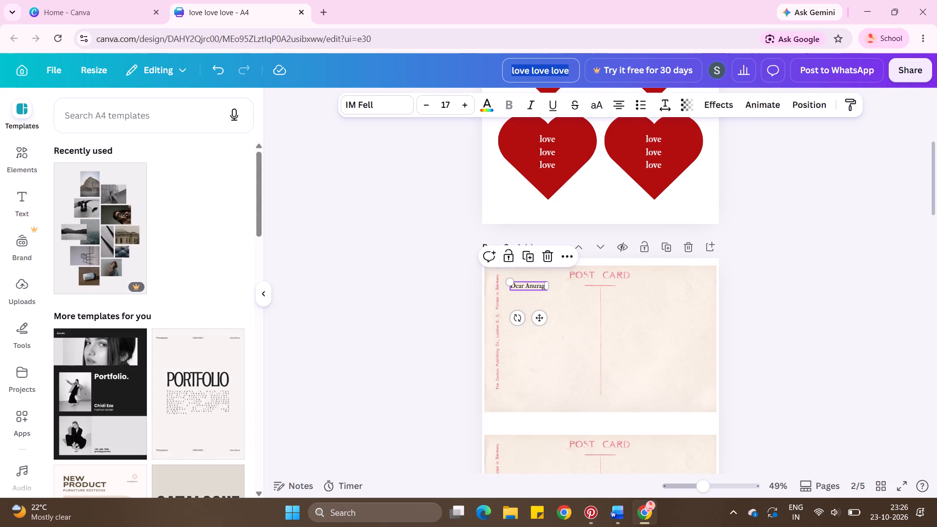
text(21)
key(Return)
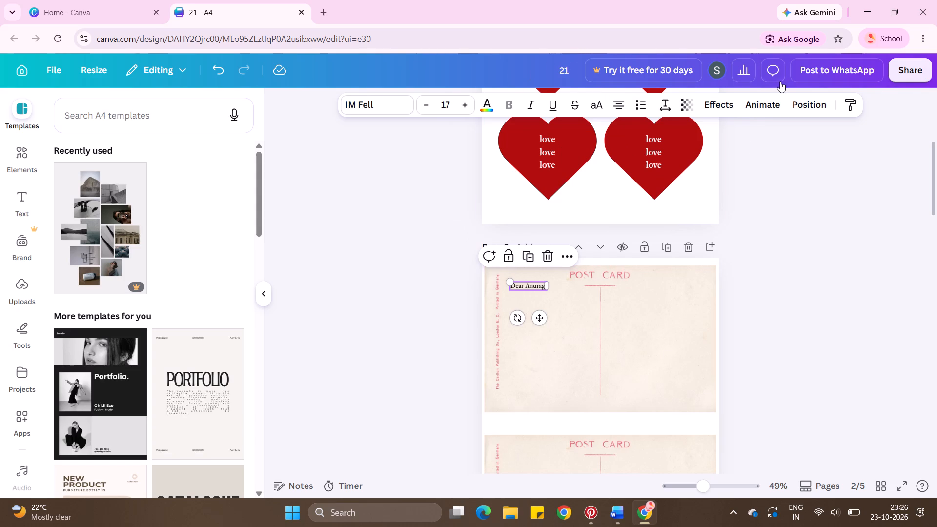
click(929, 65)
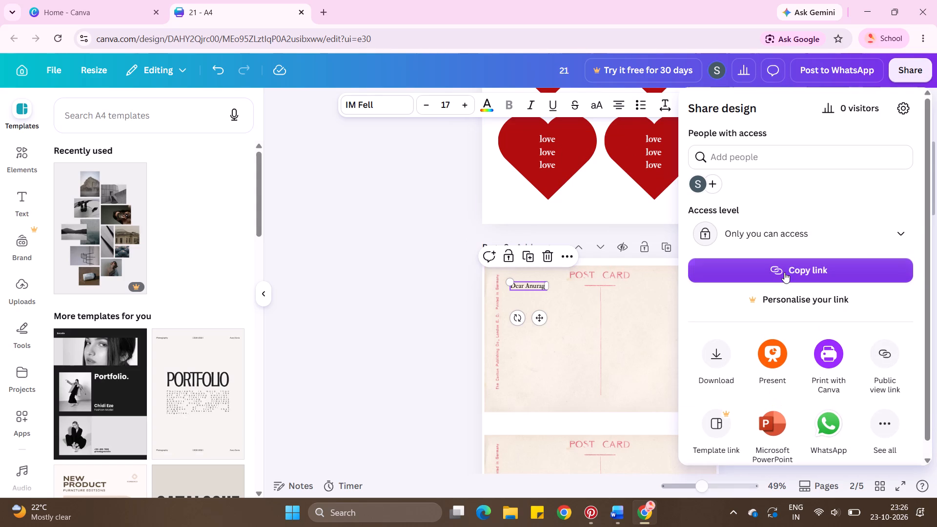
click(784, 239)
click(776, 306)
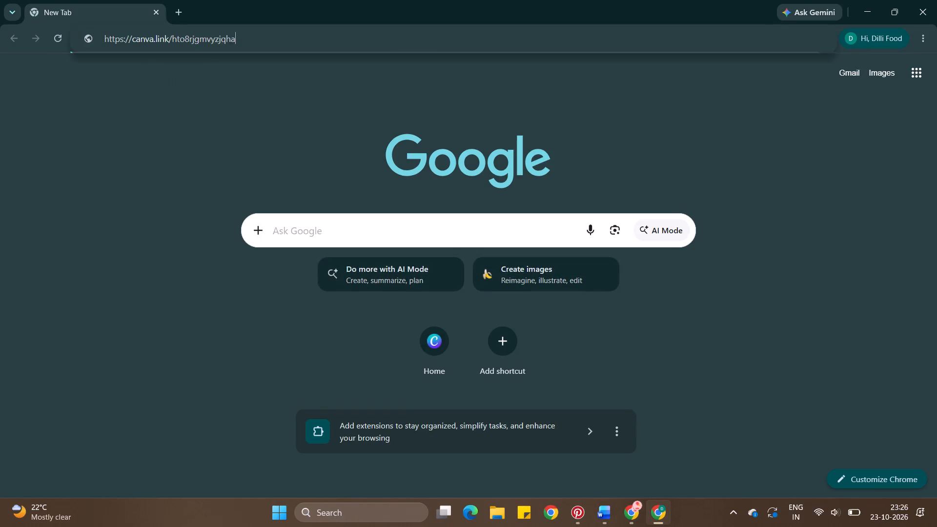
key(Return)
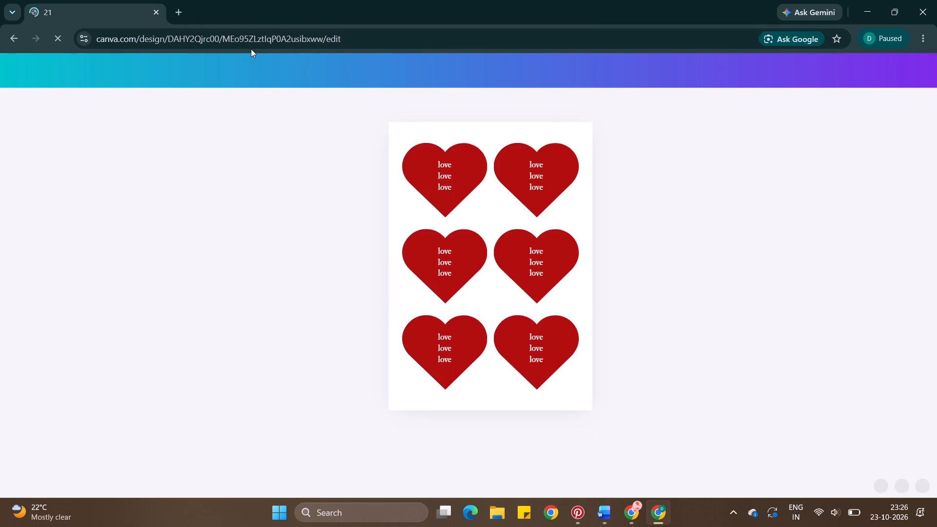
Remove the white background from the girl image on page 2's lower postcard.
scroll(312, 329, down, 3)
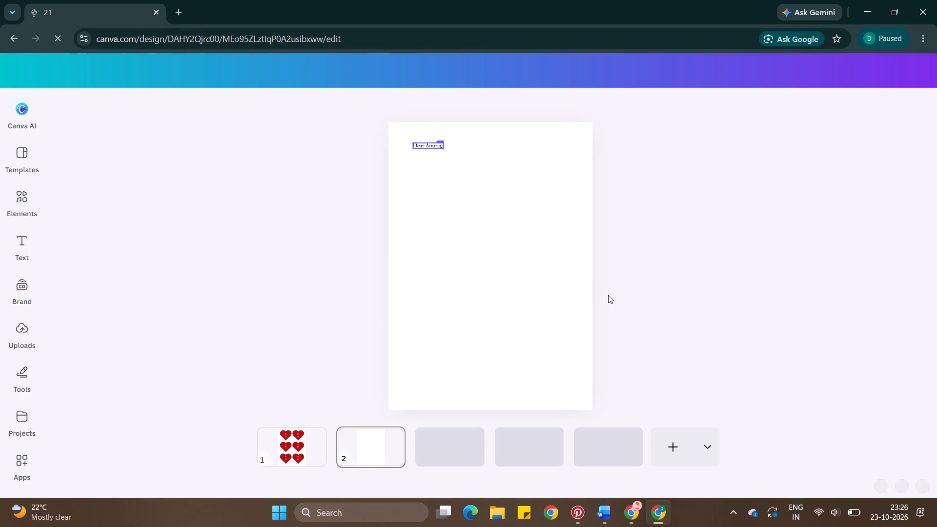
click(564, 363)
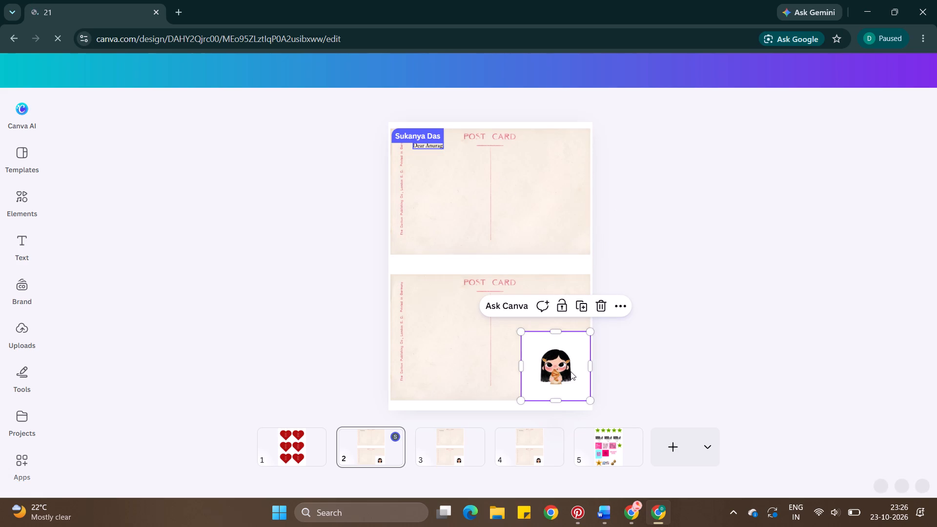
click(570, 371)
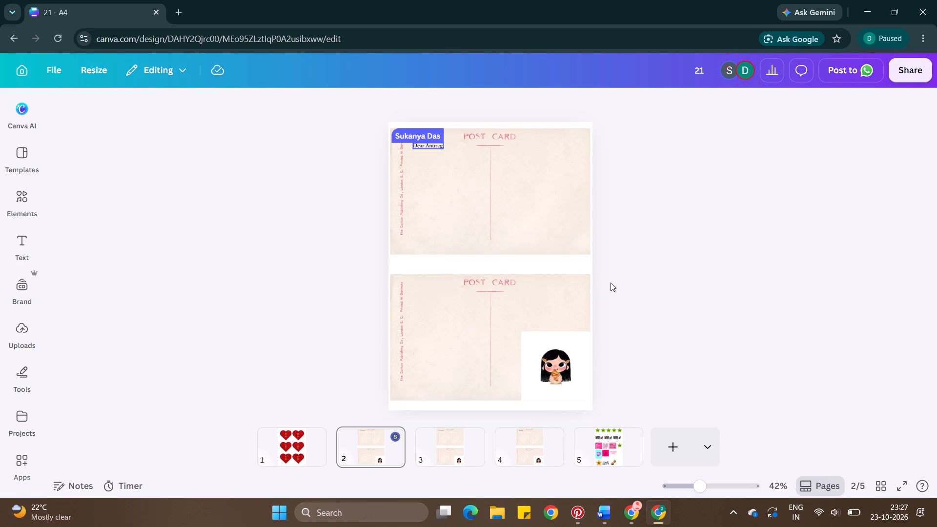
click(571, 345)
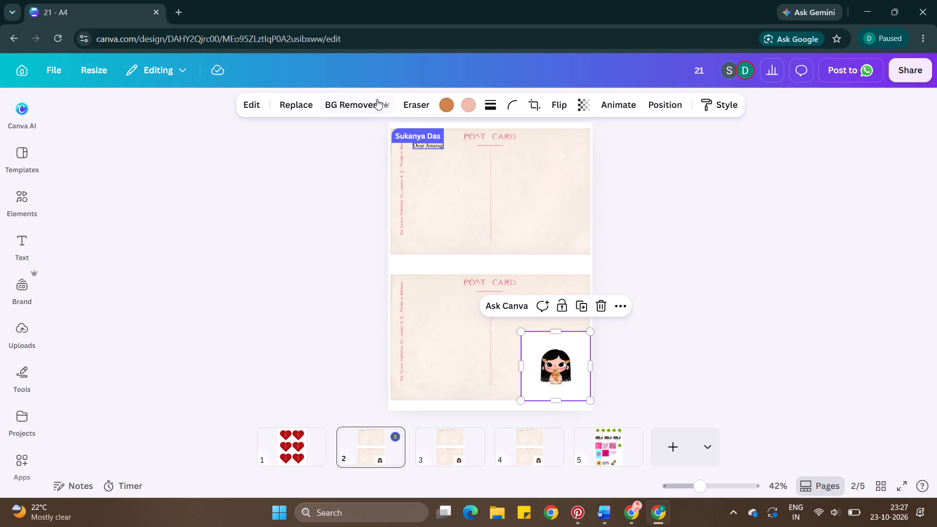
click(377, 99)
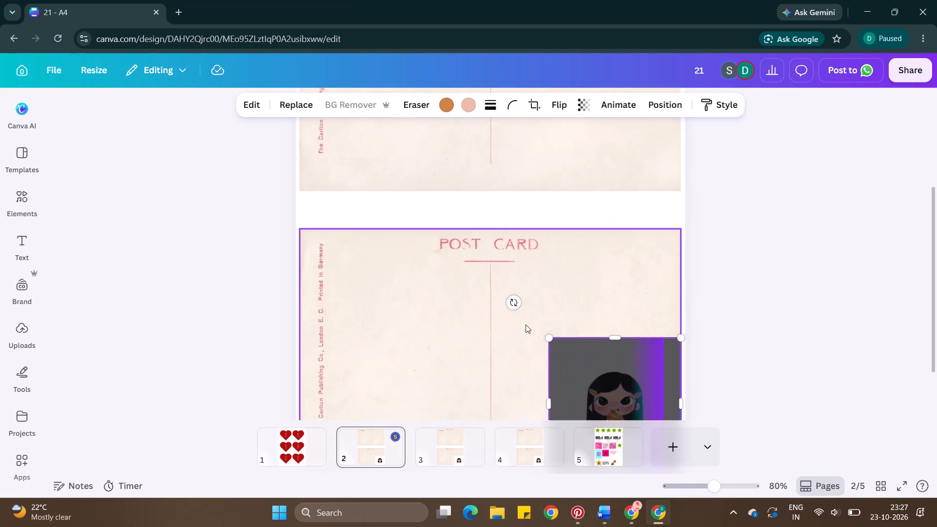
Enlarge the girl image and place it in the bottom-right corner of the lower postcard on page 2.
scroll(526, 324, down, 3)
click(559, 239)
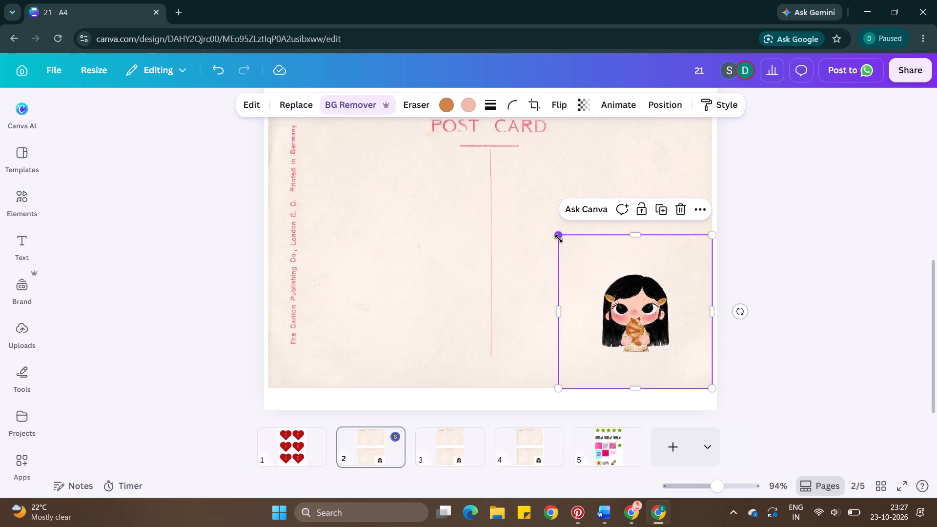
drag(559, 239, 440, 171)
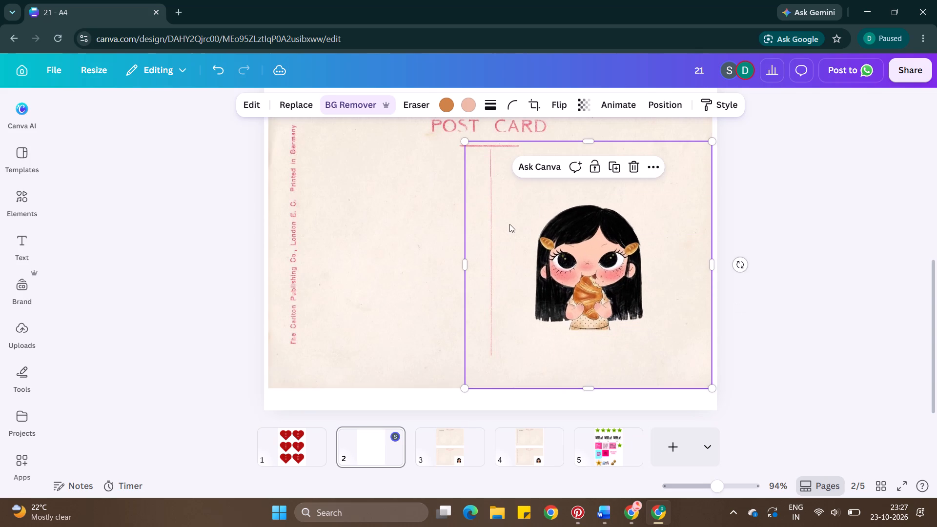
drag(555, 309, 584, 328)
double_click(680, 318)
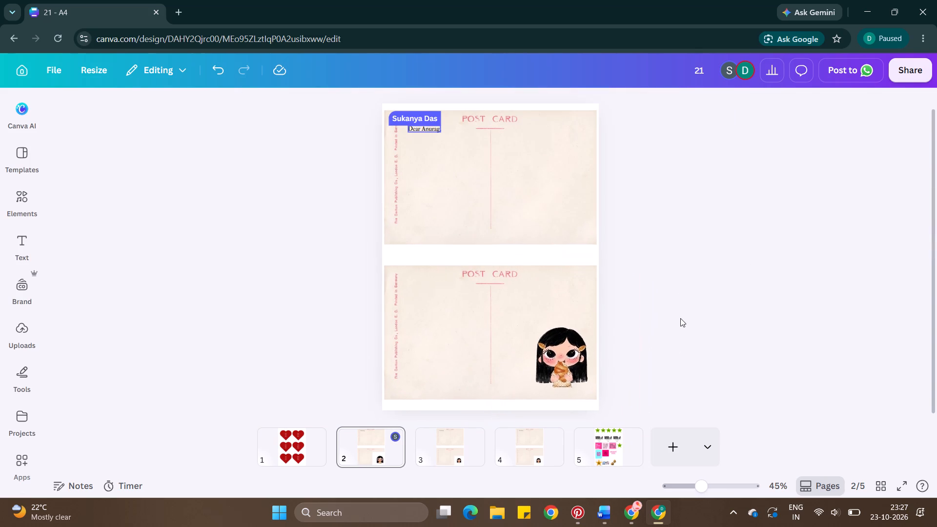
Open the sticker sheet on page 5 and select the potato couple image.
click(599, 434)
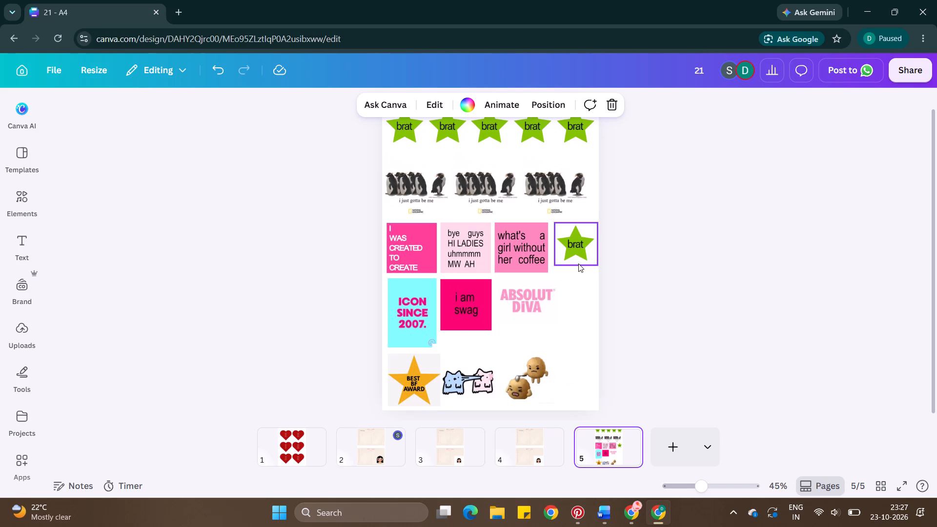
click(531, 392)
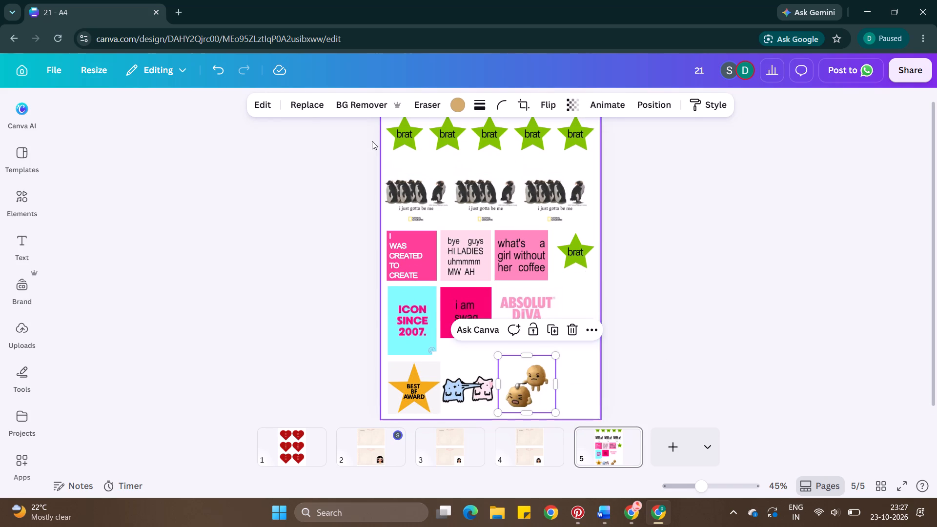
Go to the Canva home page and hide the design "21" from the recent designs.
click(11, 42)
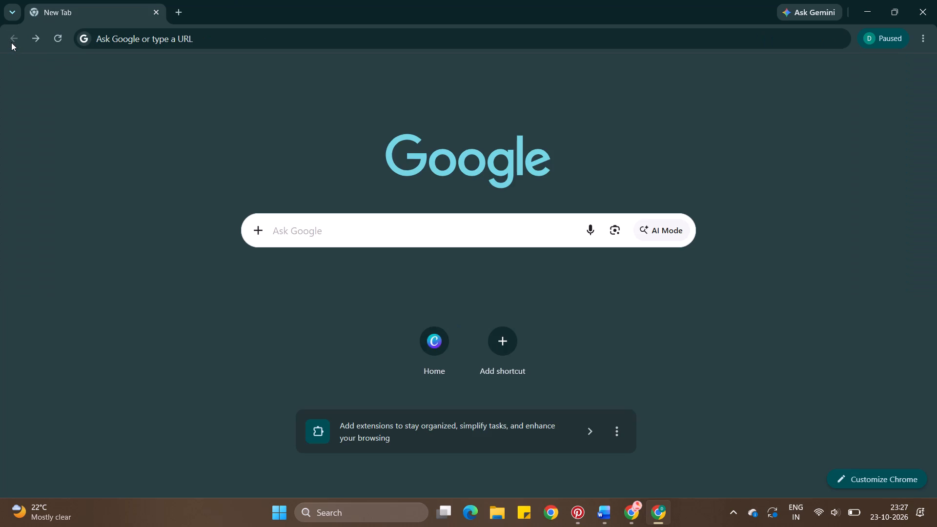
click(431, 349)
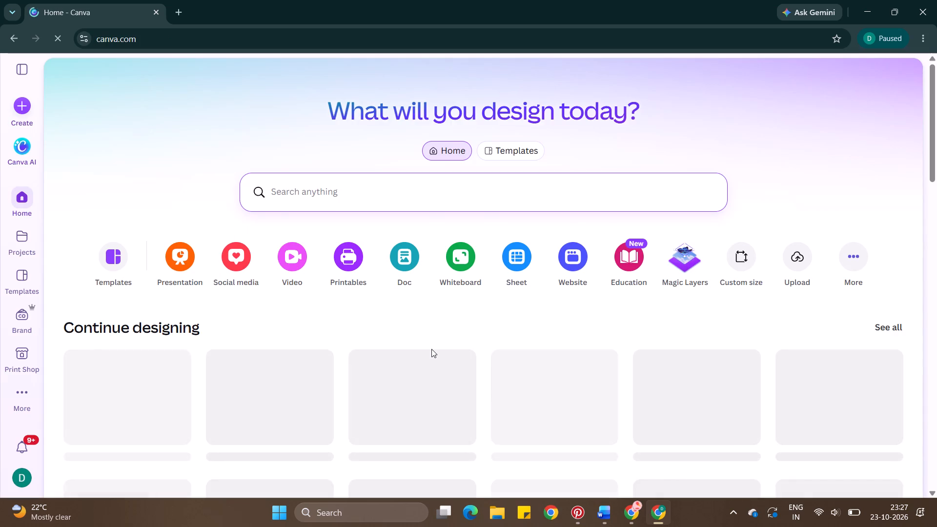
scroll(385, 412, down, 1)
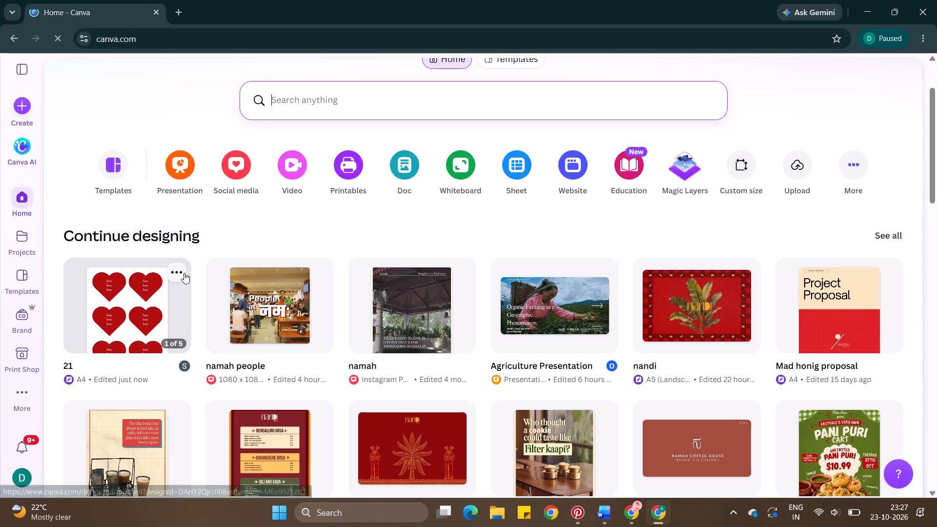
click(184, 273)
click(223, 478)
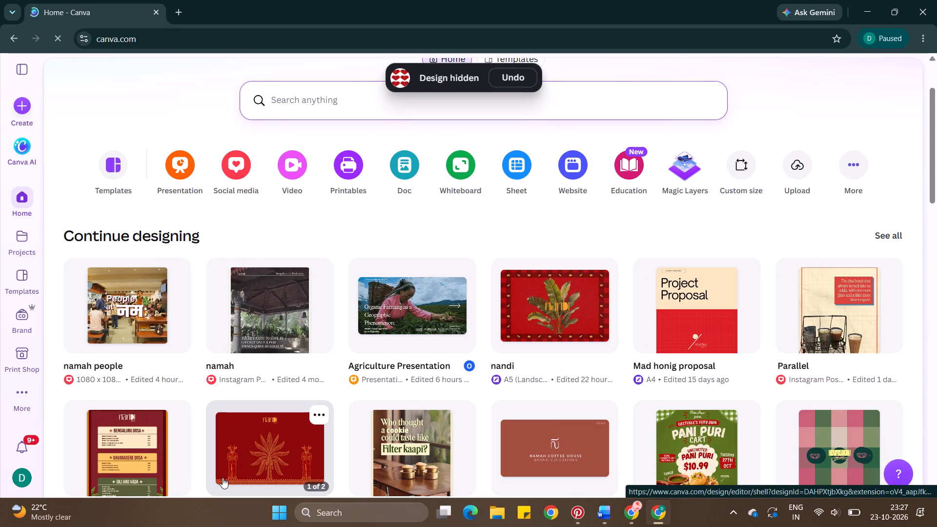
Hide "Agriculture Presentation" from the recent designs on the Canva home page.
click(460, 274)
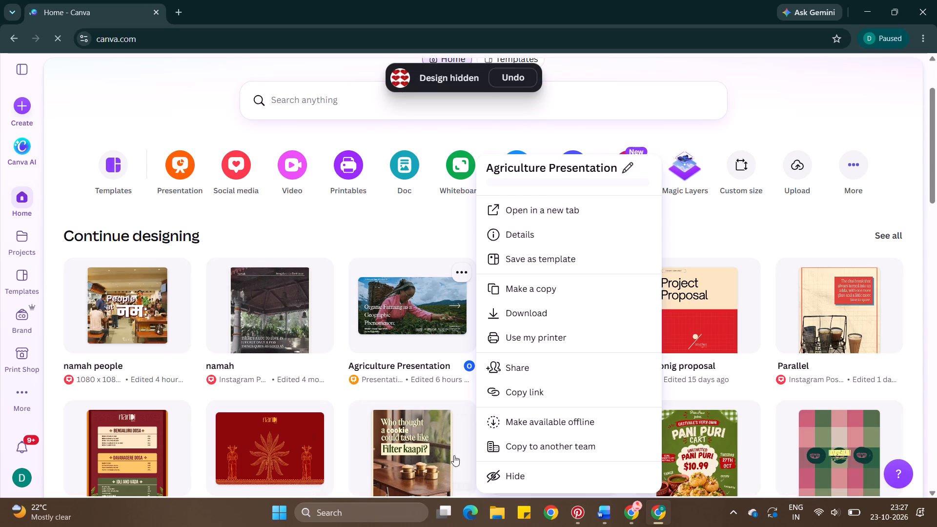
click(501, 473)
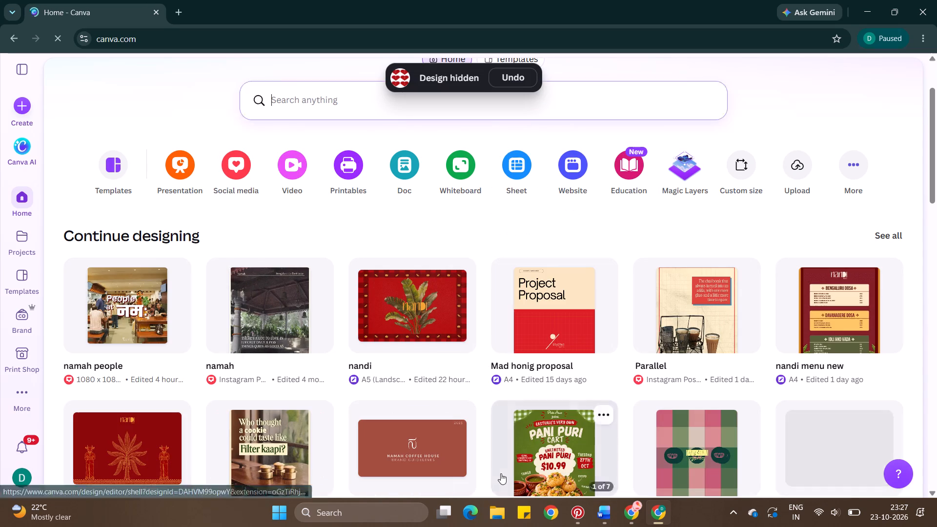
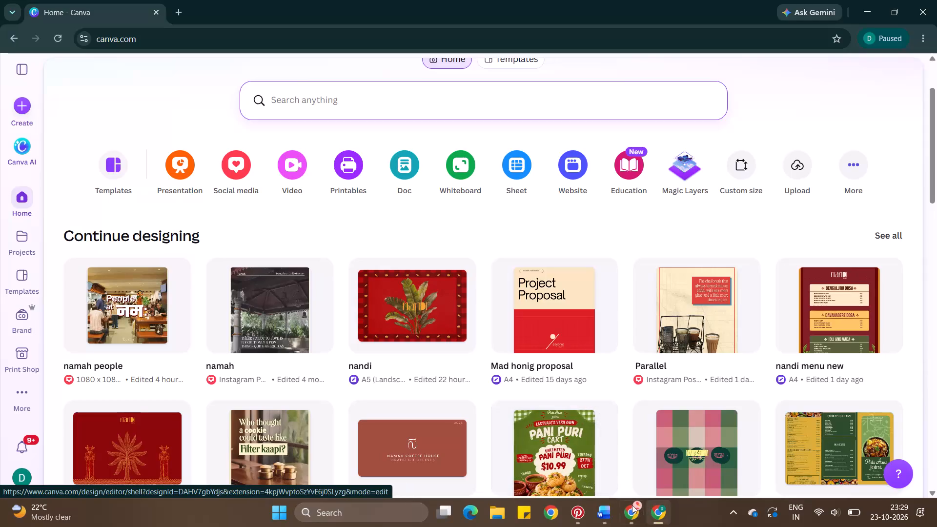
Switch to the browser window holding the A4 design "21" and dismiss its sharing options to work on page 2's postcards.
click(631, 505)
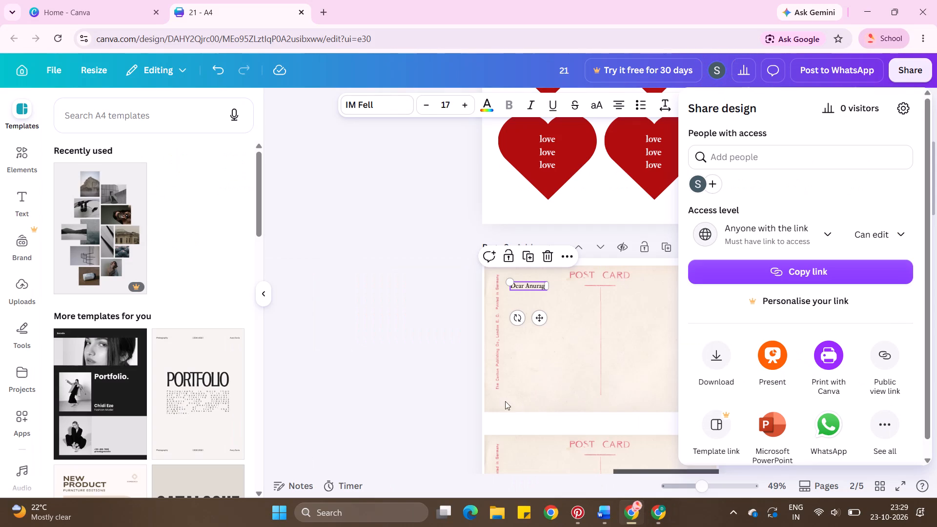
triple_click(439, 386)
scroll(689, 319, down, 1)
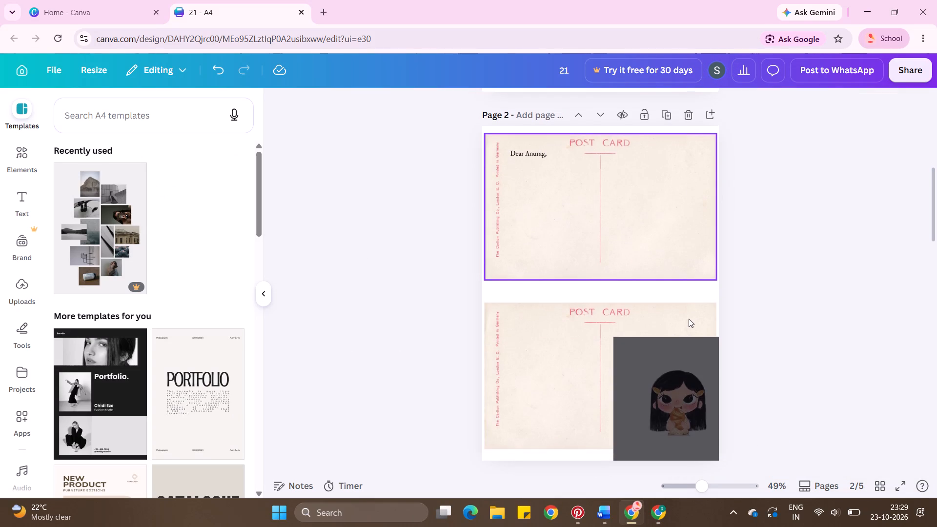
click(668, 389)
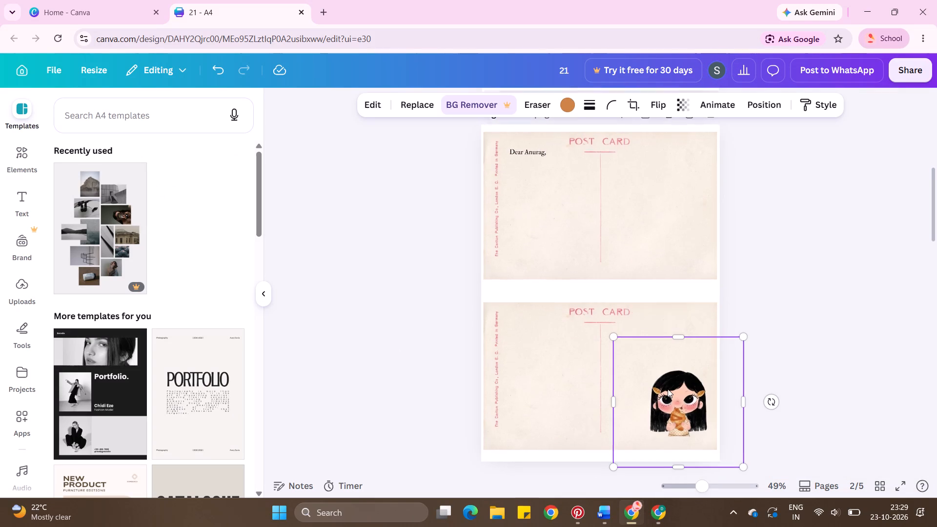
scroll(668, 389, down, 1)
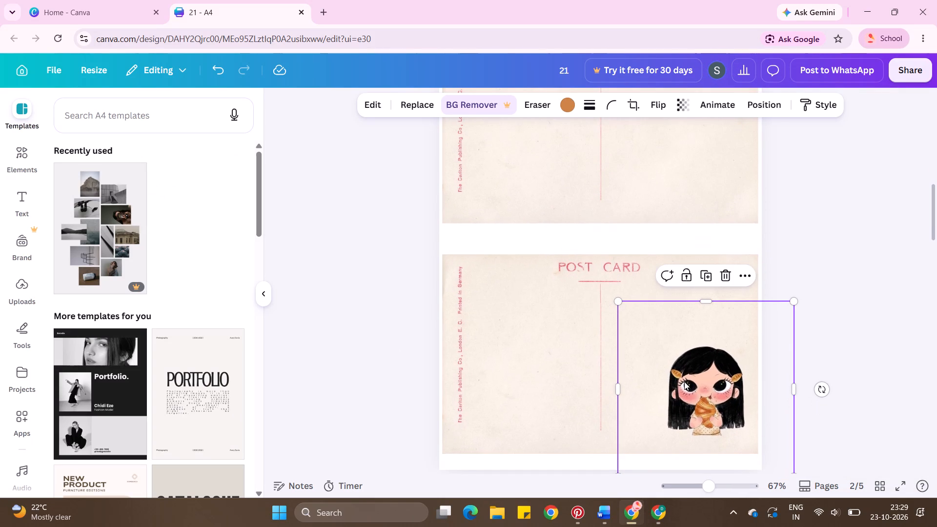
scroll(551, 328, up, 1)
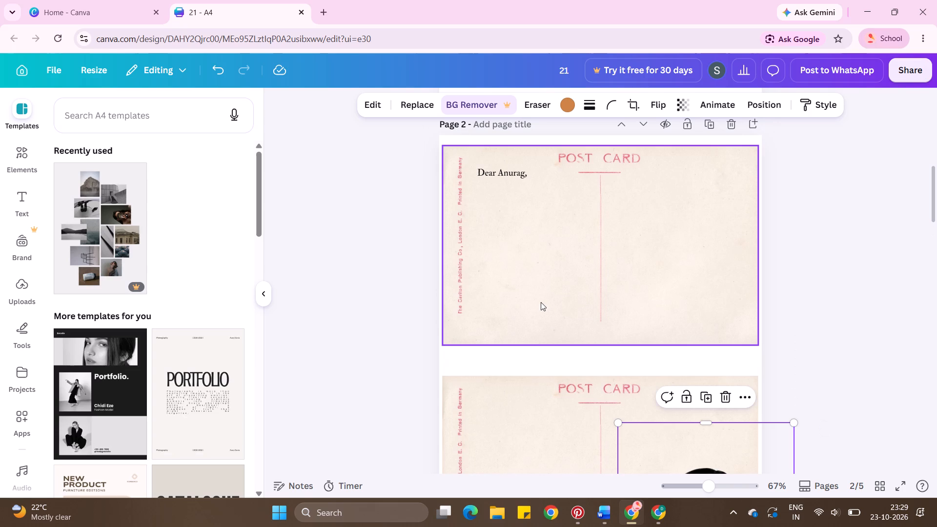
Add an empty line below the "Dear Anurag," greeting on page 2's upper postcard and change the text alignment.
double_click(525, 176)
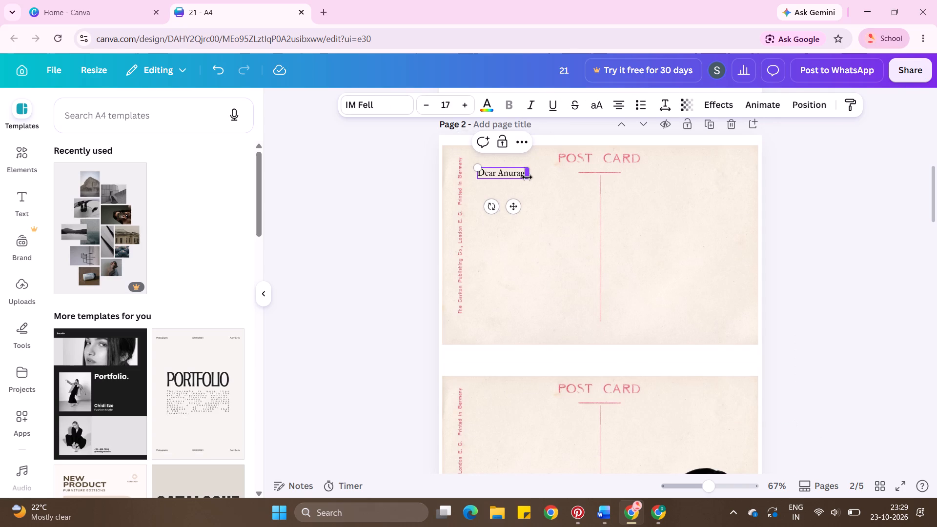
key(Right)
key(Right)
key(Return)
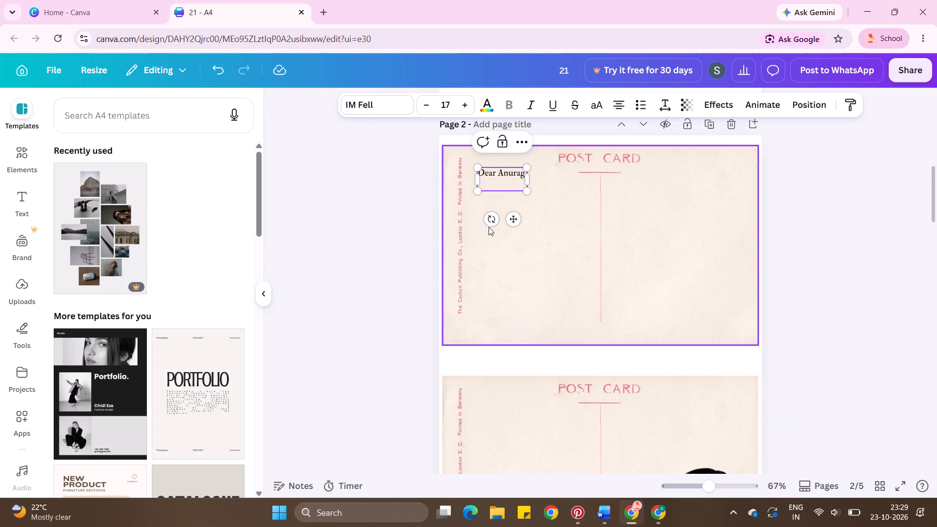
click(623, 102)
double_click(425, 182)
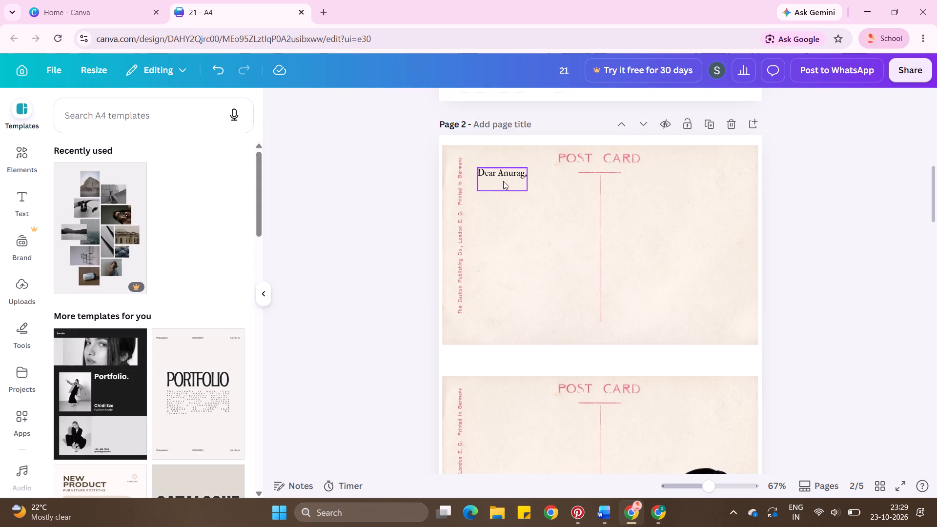
Move the greeting slightly lower on the upper postcard and colour it with the design's dark red.
drag(503, 181, 504, 190)
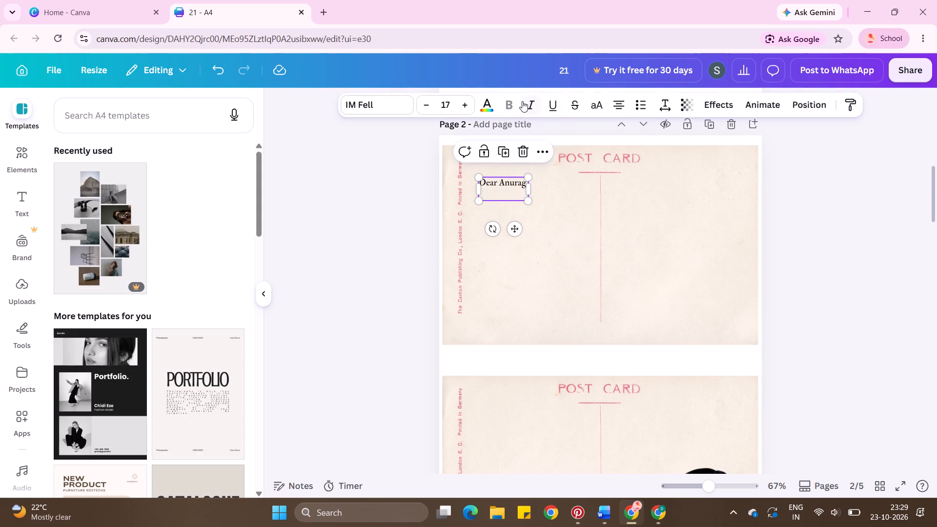
click(485, 106)
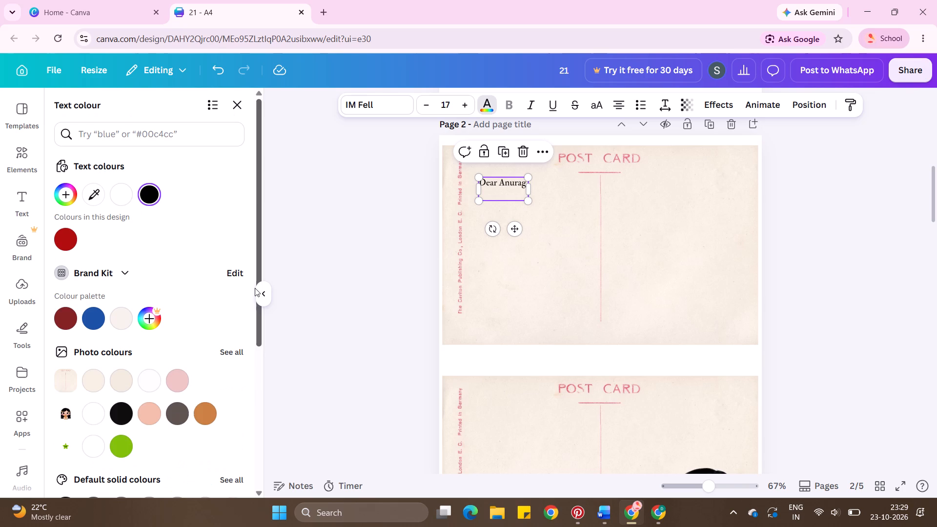
click(73, 245)
double_click(366, 277)
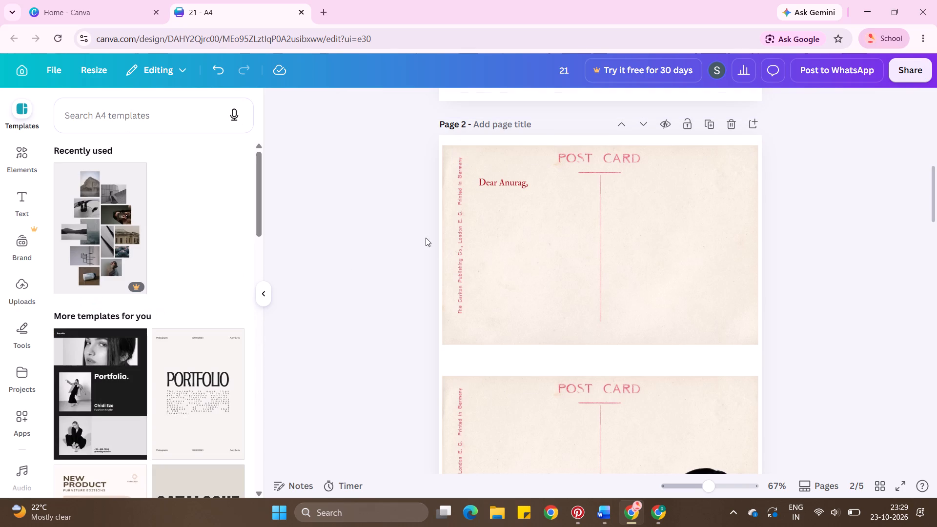
Clear the greeting text on the upper postcard and rewrite it in lowercase as "dear anurag,".
double_click(513, 195)
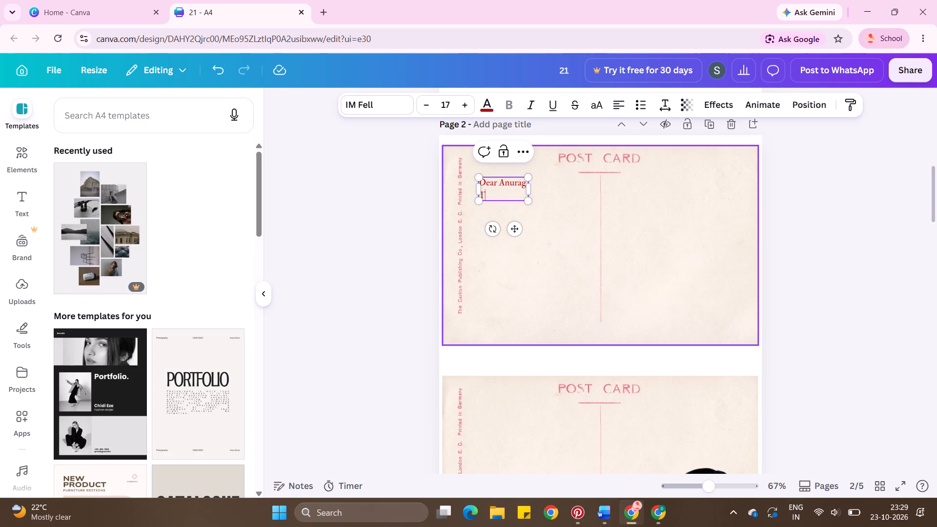
key(BackSpace)
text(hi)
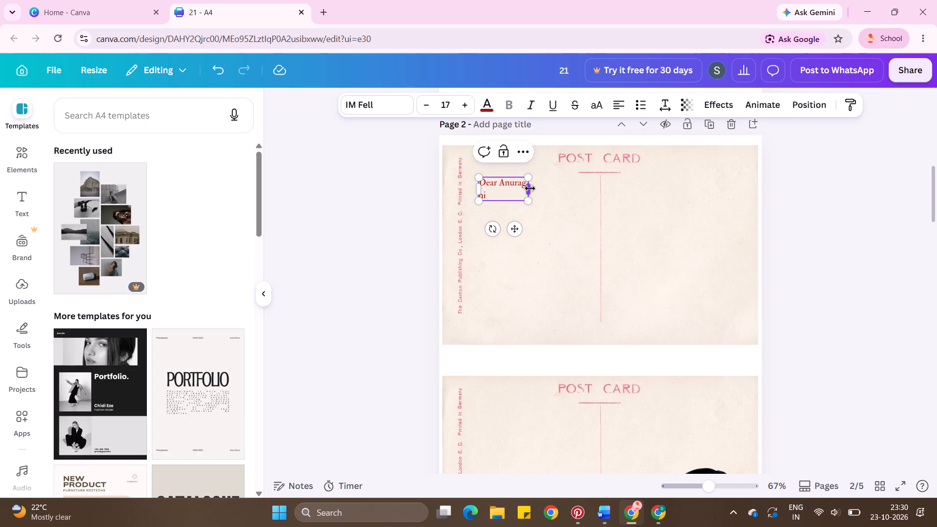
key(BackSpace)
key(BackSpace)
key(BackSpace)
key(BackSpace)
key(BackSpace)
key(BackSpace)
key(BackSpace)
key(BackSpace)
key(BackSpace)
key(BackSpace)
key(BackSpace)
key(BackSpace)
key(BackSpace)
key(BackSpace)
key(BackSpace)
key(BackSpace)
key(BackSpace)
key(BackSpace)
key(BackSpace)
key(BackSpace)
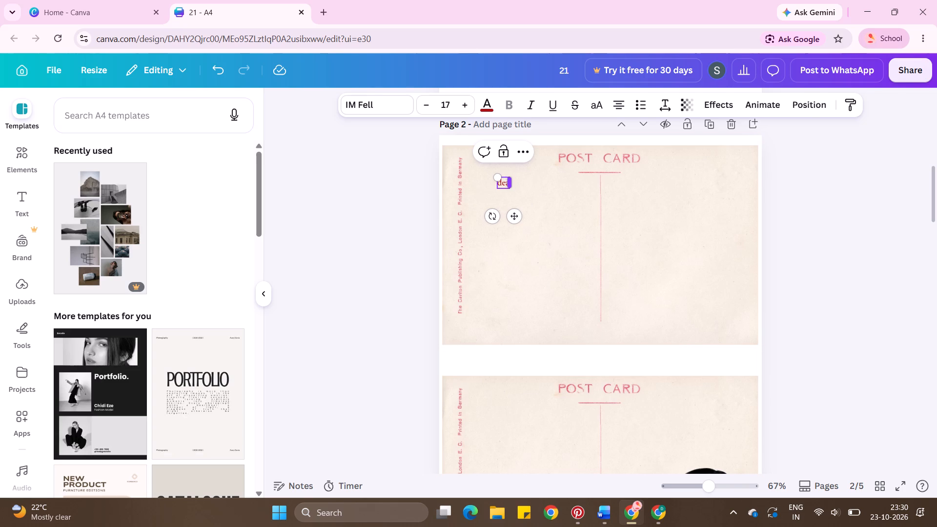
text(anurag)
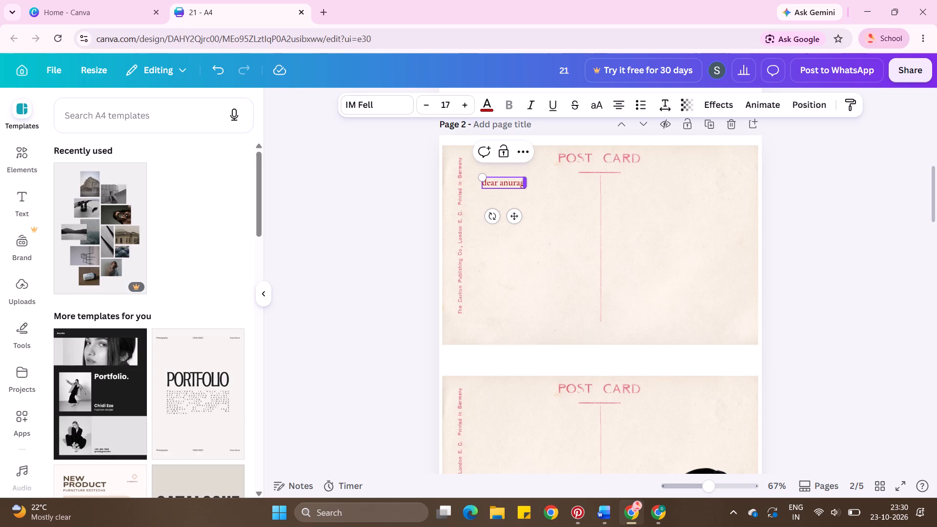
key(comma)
Below the greeting, add "words fall short to express your part in my life for almost a decade now".
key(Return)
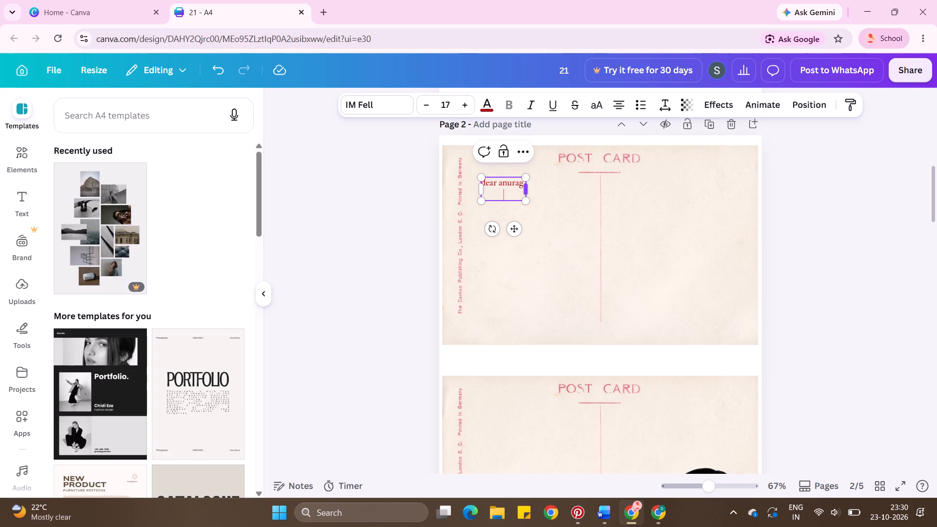
click(618, 106)
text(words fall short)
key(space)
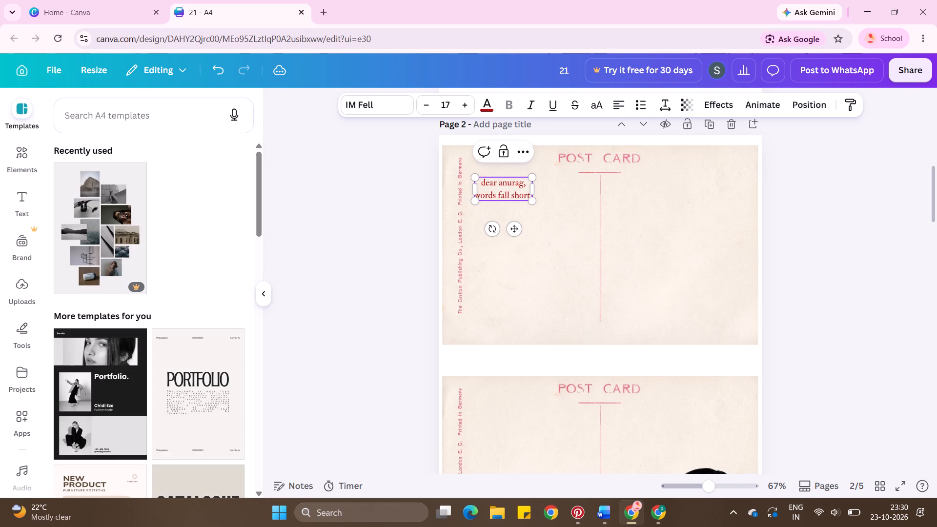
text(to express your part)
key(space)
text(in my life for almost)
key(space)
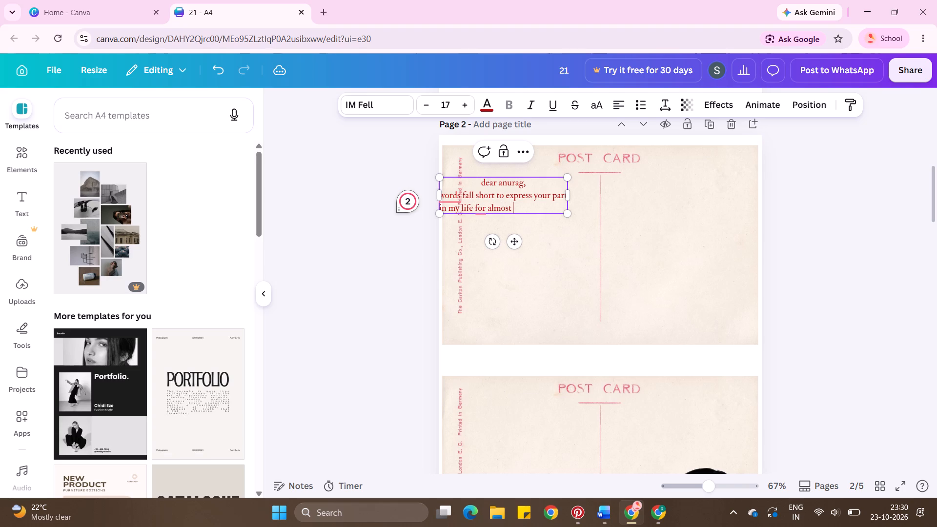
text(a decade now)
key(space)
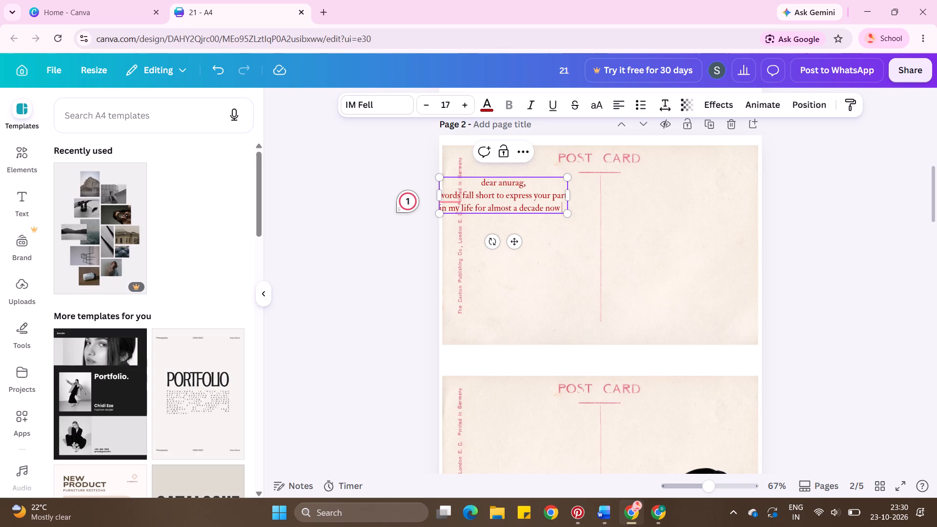
Continue the postcard message with ". you've been an sbiulute pillar to me" directly after "now".
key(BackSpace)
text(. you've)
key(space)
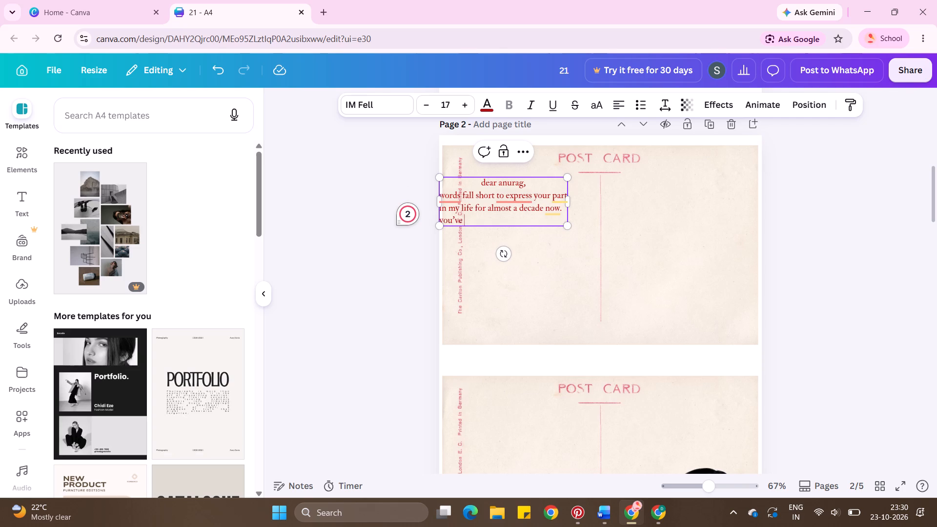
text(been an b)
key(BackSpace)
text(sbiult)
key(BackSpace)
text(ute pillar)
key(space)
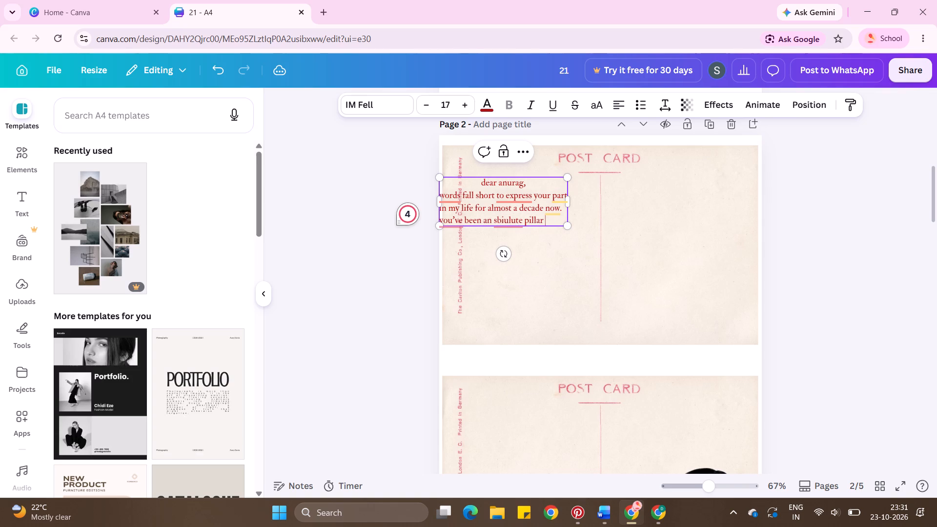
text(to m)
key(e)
double_click(332, 217)
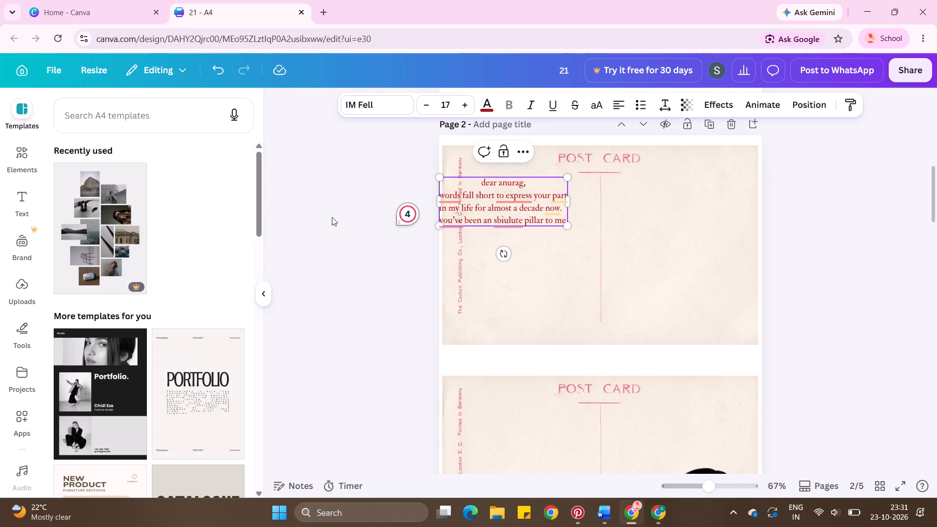
Shift the message clear of the postcard's vertical side print and left-align its text.
drag(499, 216, 530, 210)
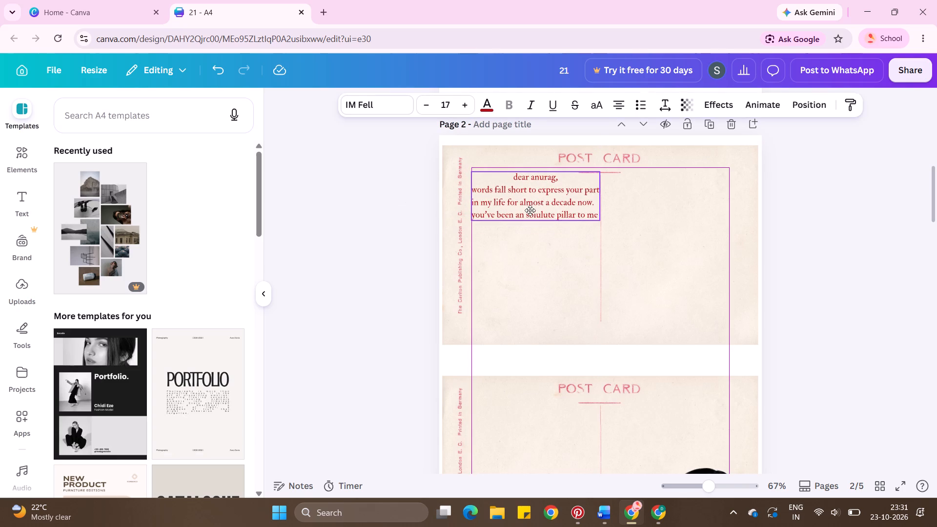
drag(530, 210, 530, 216)
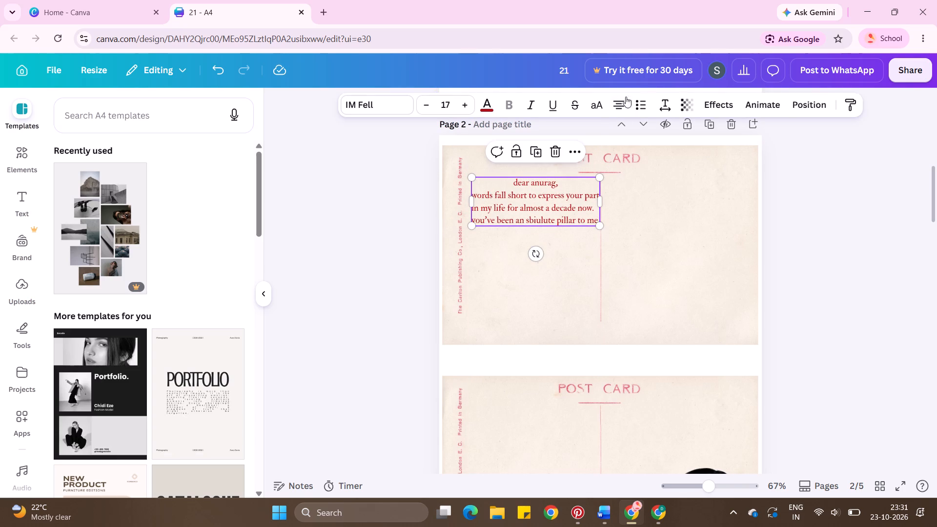
click(624, 113)
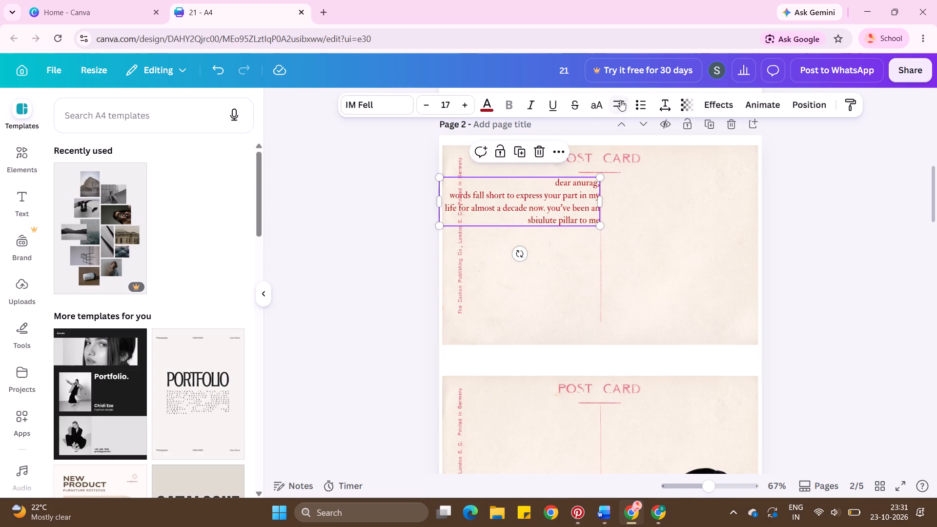
double_click(620, 100)
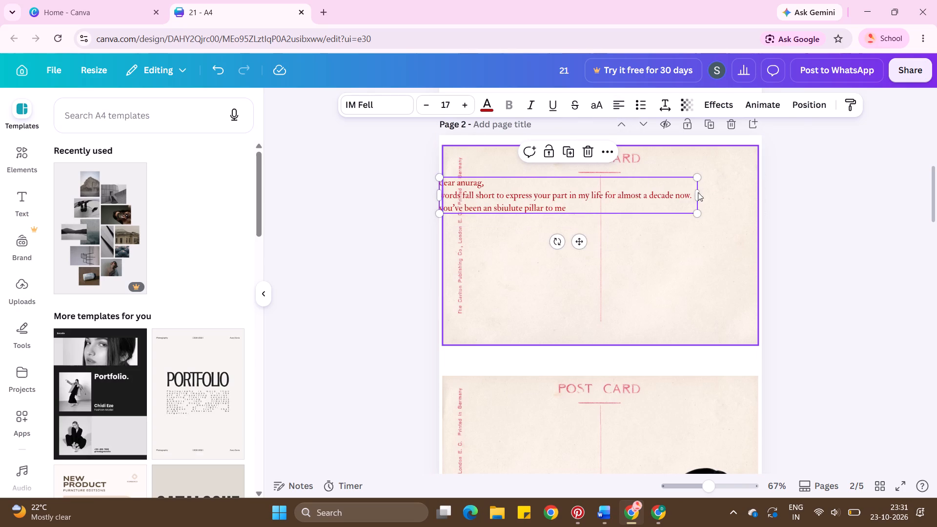
Resize the message's text box from both sides to fit between the vertical side print and the postcard's centre line.
drag(699, 192, 596, 203)
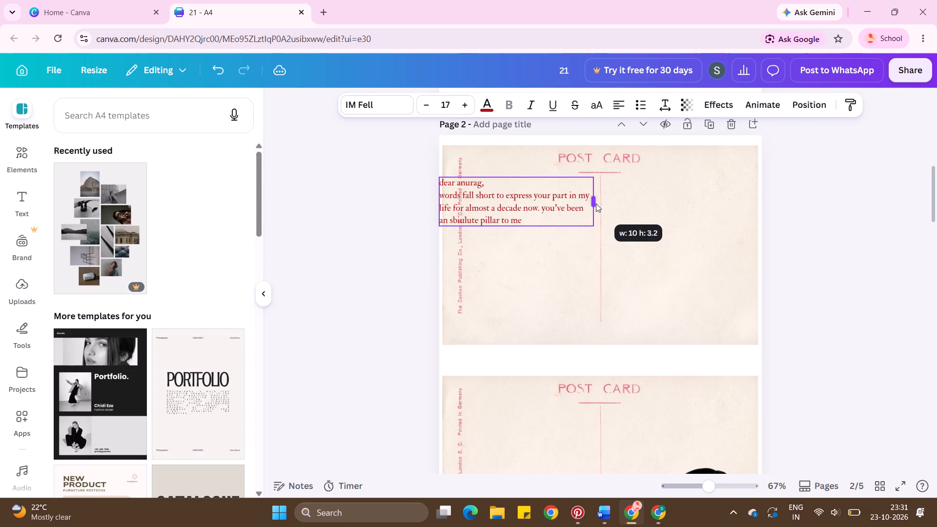
drag(596, 203, 600, 205)
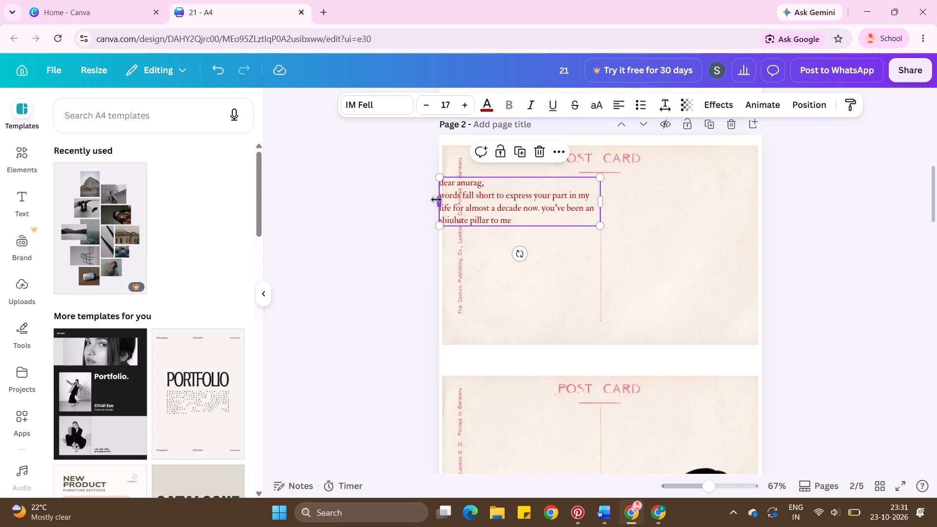
drag(436, 200, 467, 215)
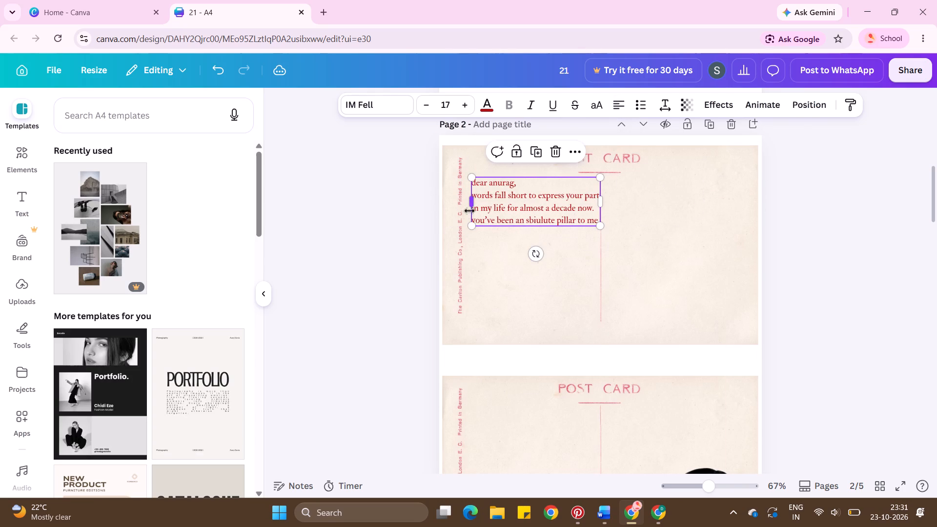
click(603, 204)
drag(603, 204, 597, 205)
Tighten the line spacing of the postcard message to 1.1.
click(669, 110)
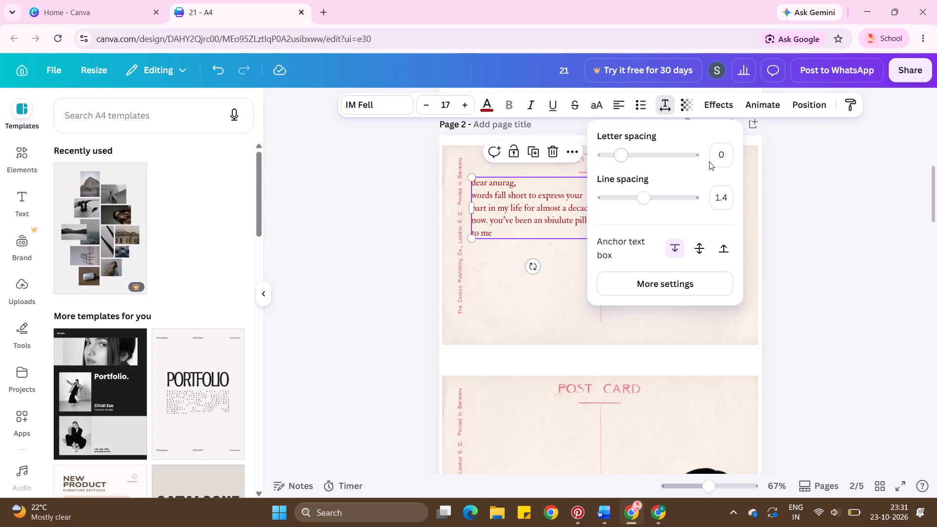
click(723, 201)
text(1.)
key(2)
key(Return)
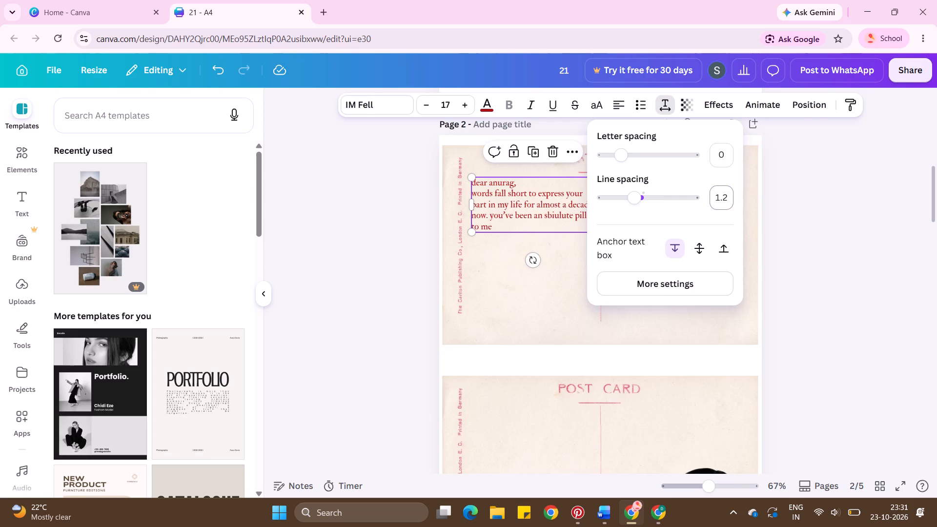
click(717, 188)
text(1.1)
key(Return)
triple_click(420, 220)
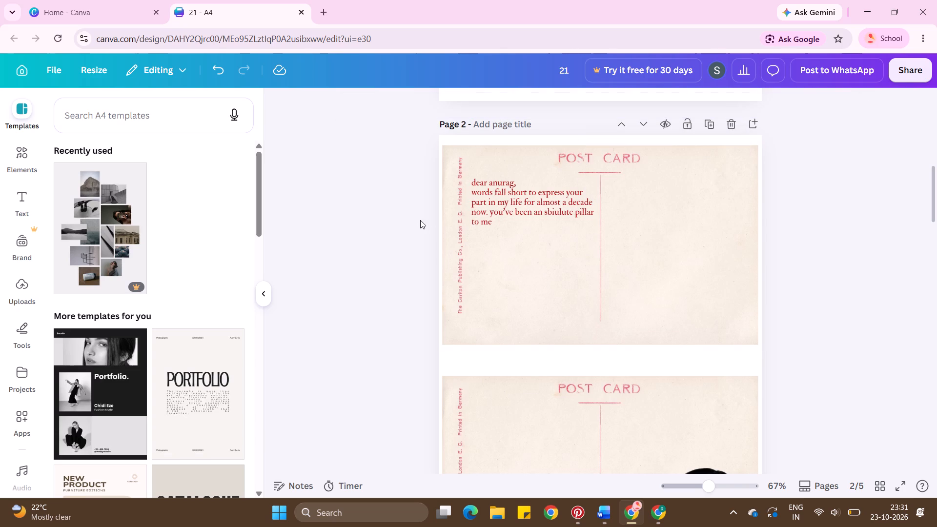
Replace "an sbiulute" with "absolute" before "pillar" in the message.
double_click(560, 211)
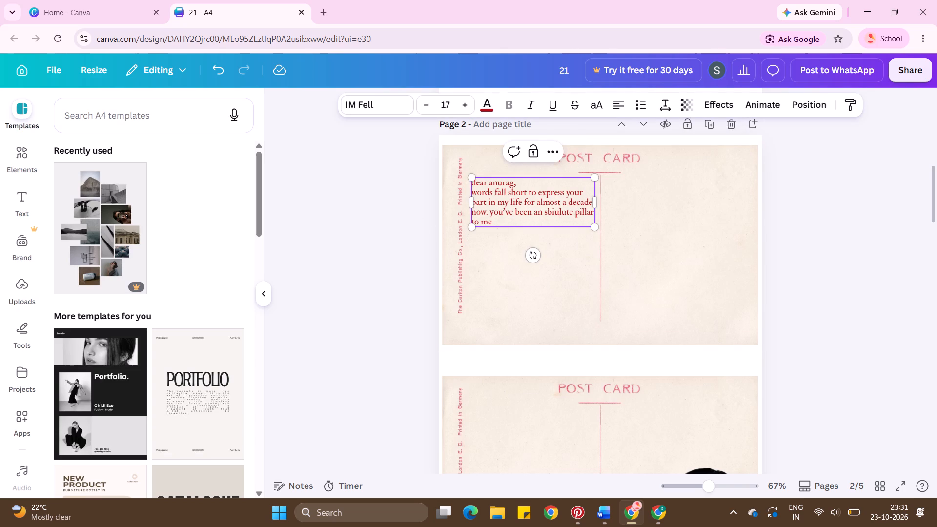
drag(572, 213, 544, 212)
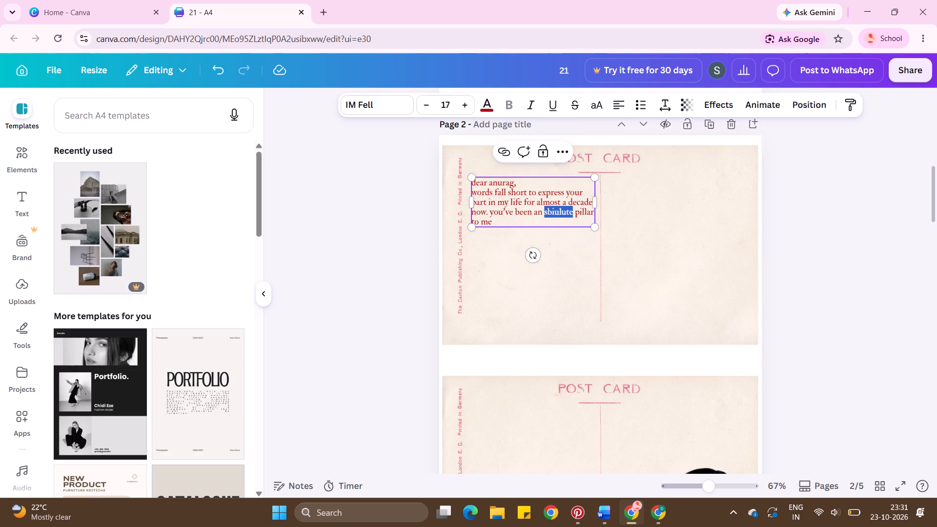
key(BackSpace)
key(BackSpace)
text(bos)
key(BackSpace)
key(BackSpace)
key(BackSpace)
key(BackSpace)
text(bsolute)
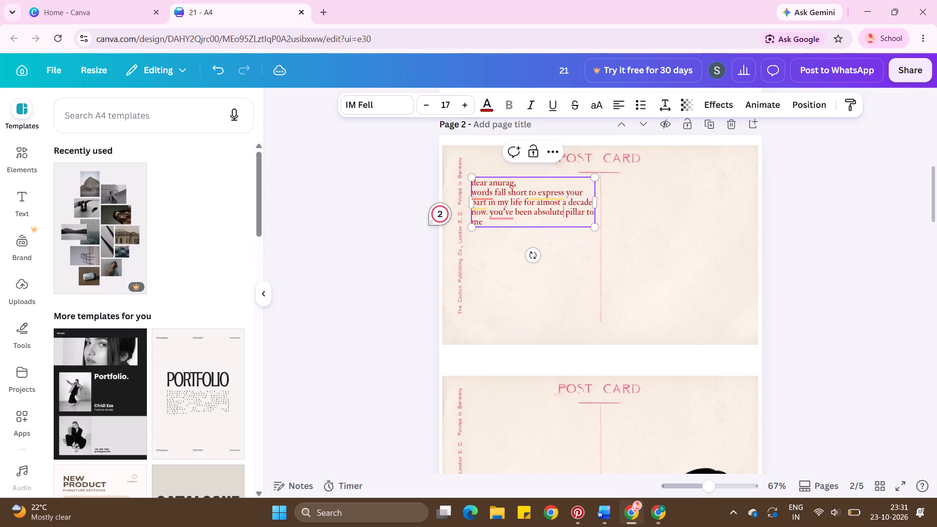
Continue the message after "pillar to me" with "all the time. really blessed to have you !".
click(531, 220)
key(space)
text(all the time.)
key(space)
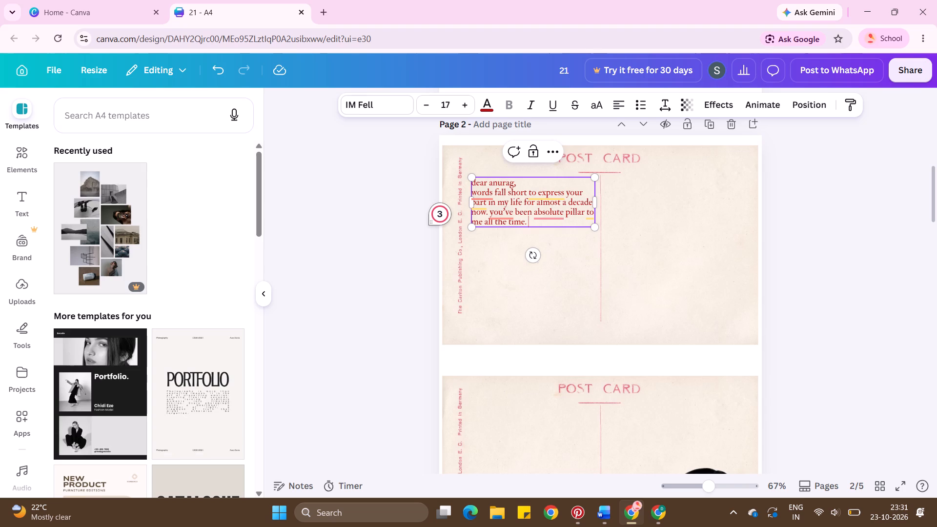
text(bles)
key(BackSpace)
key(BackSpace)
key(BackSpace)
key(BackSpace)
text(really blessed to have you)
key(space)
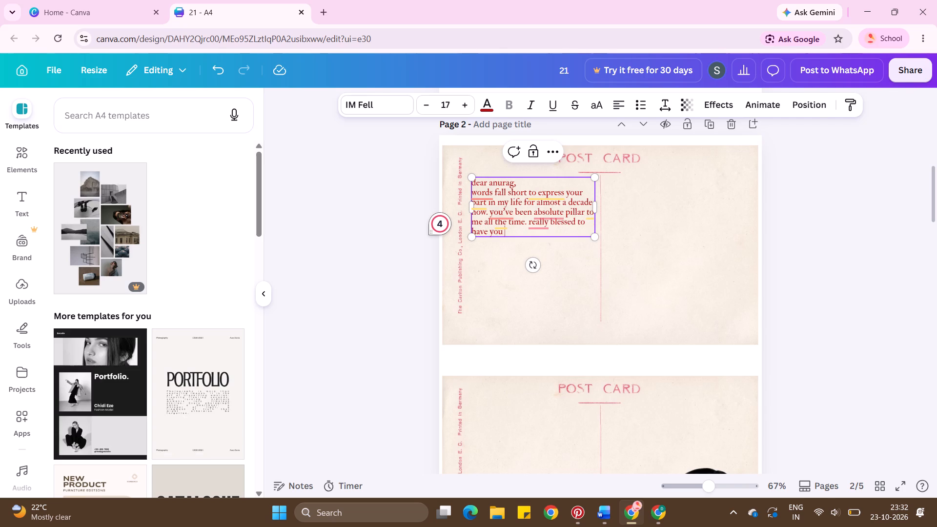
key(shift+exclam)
On a new line, add "thankyou for keeping me grounded, bearing my tanturms, visiting places and eating tons of food w me.".
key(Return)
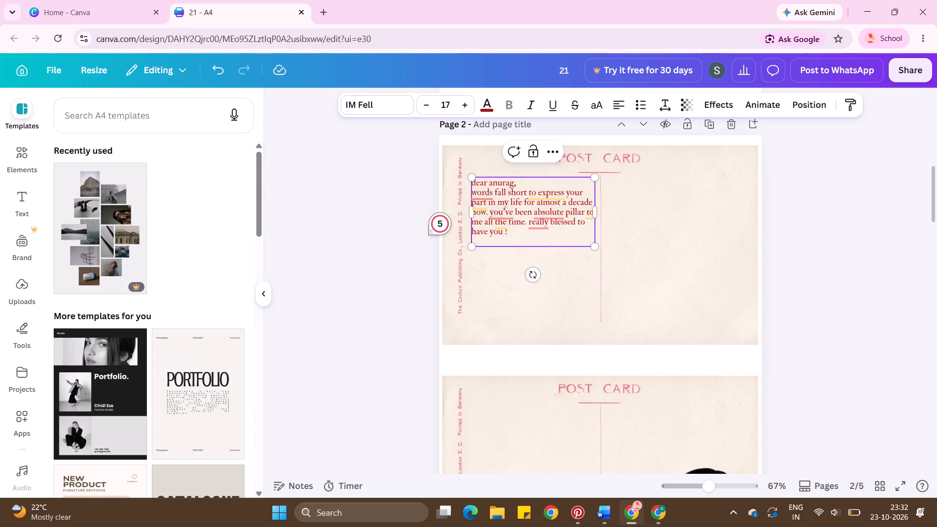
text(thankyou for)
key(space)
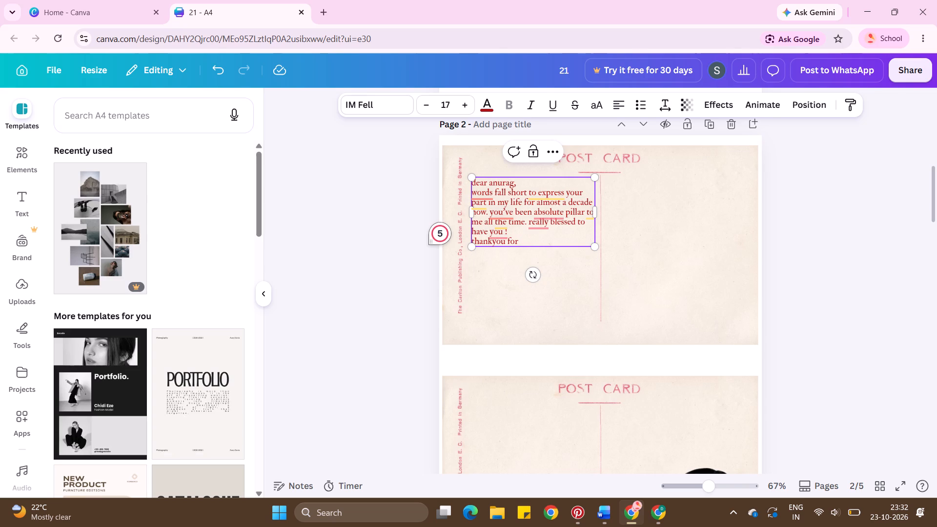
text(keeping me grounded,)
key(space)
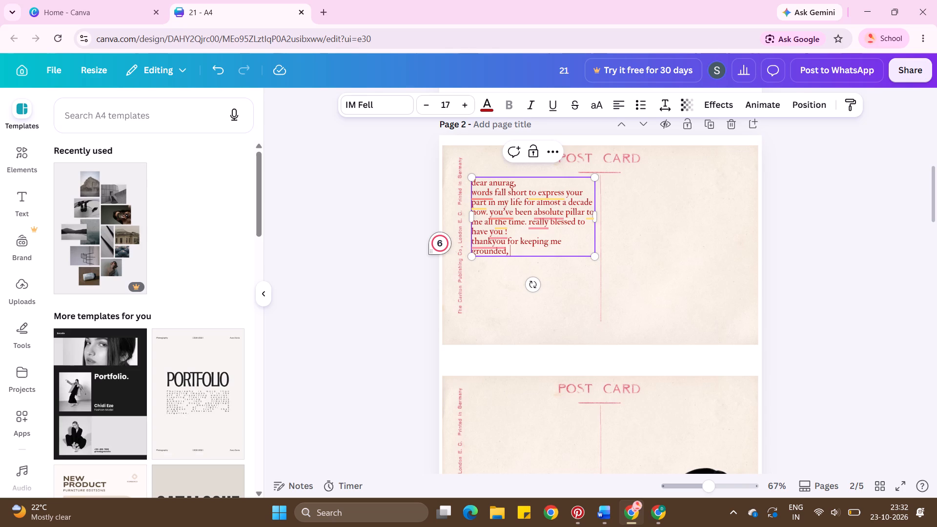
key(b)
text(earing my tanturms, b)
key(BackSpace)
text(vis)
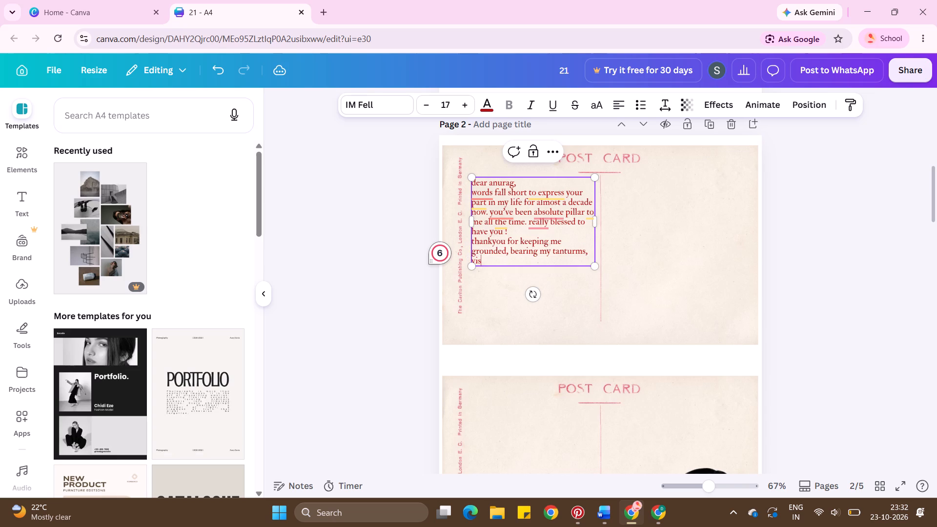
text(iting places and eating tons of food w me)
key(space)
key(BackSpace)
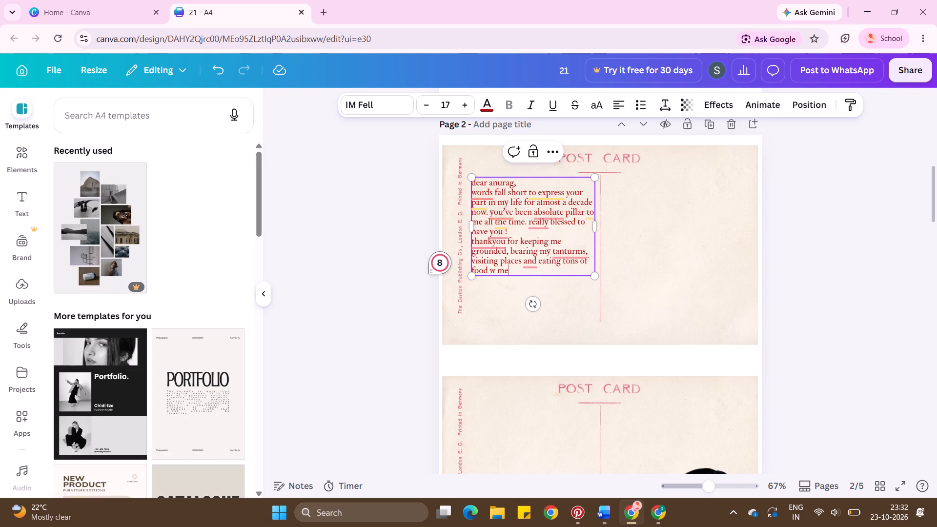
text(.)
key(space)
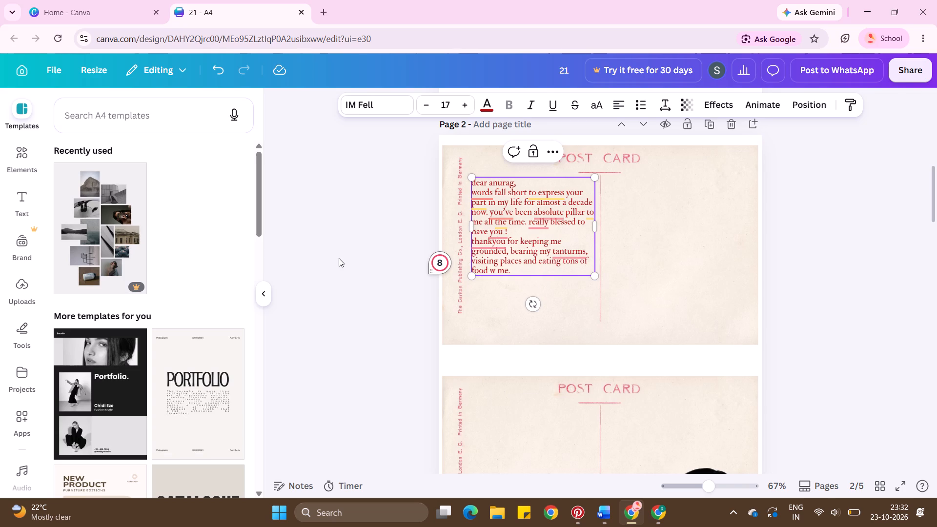
double_click(339, 258)
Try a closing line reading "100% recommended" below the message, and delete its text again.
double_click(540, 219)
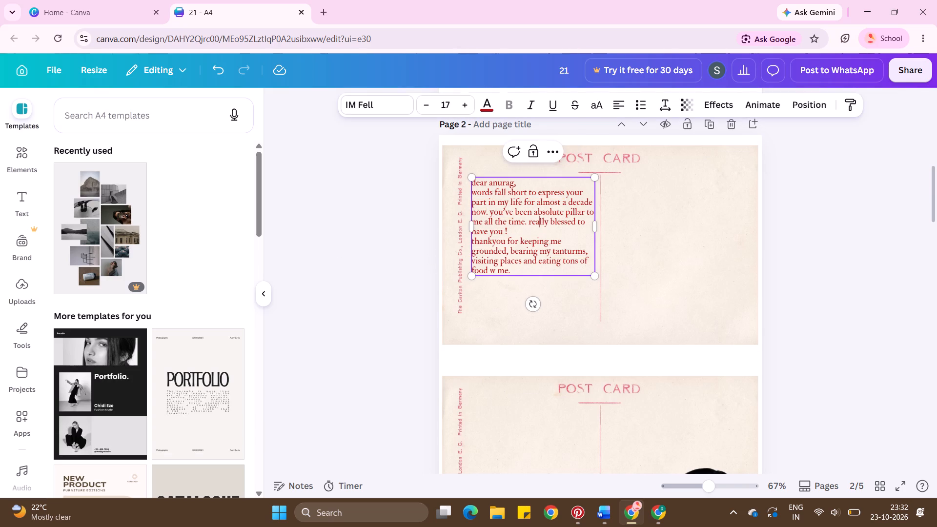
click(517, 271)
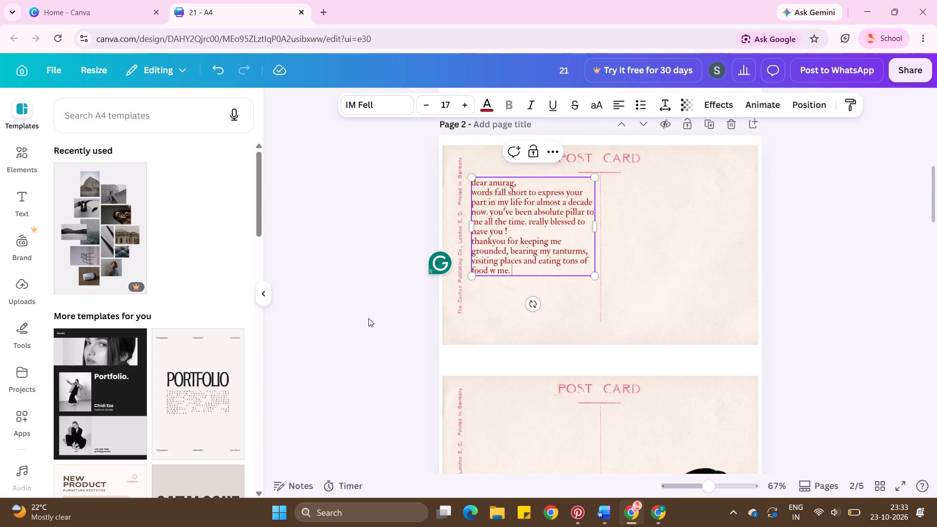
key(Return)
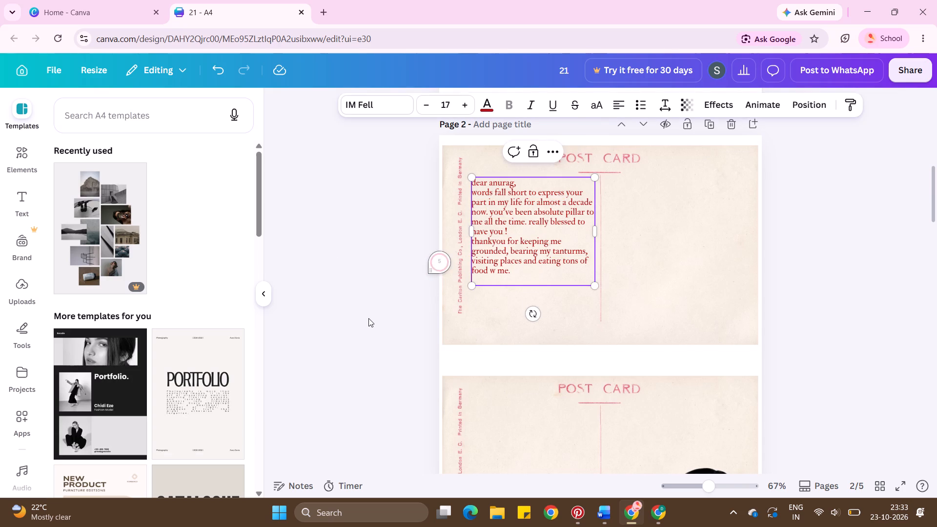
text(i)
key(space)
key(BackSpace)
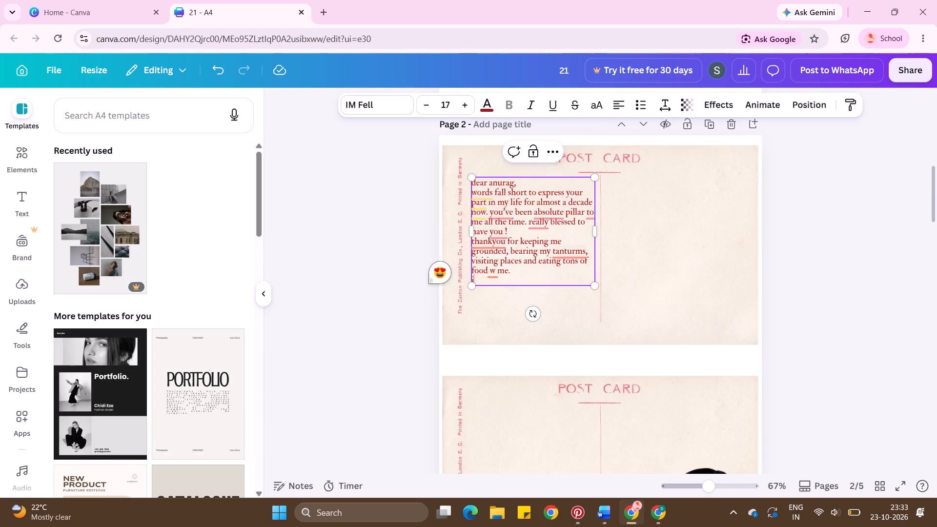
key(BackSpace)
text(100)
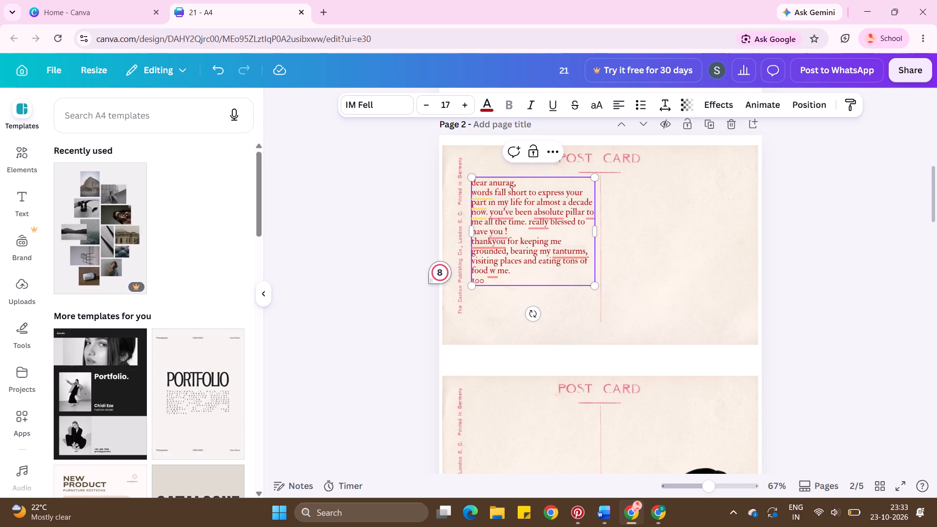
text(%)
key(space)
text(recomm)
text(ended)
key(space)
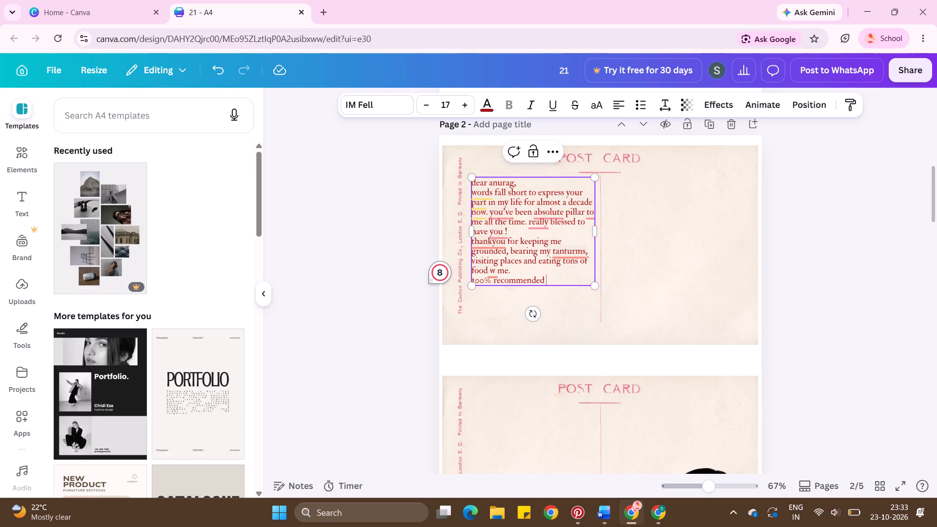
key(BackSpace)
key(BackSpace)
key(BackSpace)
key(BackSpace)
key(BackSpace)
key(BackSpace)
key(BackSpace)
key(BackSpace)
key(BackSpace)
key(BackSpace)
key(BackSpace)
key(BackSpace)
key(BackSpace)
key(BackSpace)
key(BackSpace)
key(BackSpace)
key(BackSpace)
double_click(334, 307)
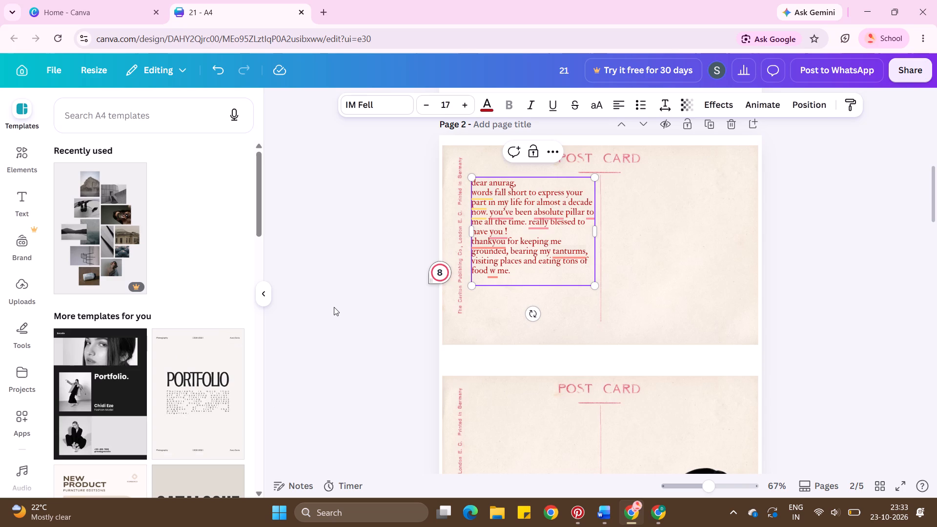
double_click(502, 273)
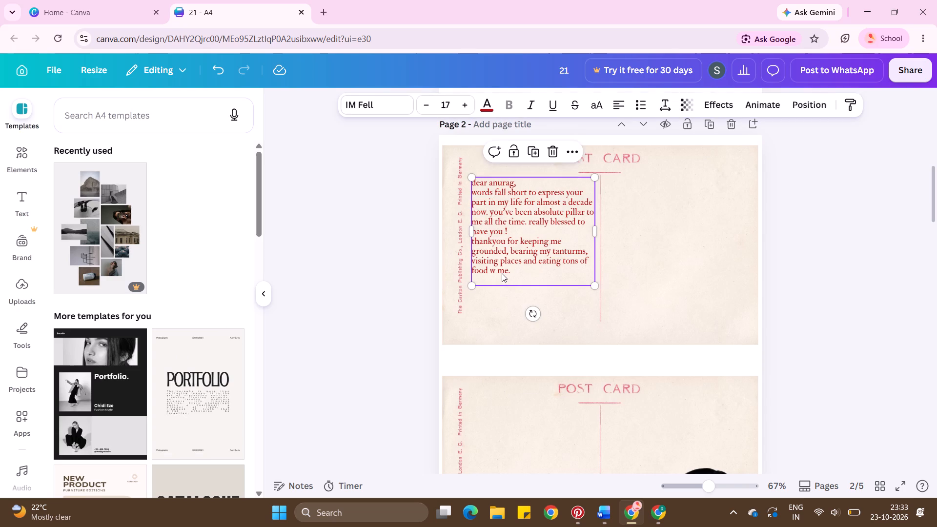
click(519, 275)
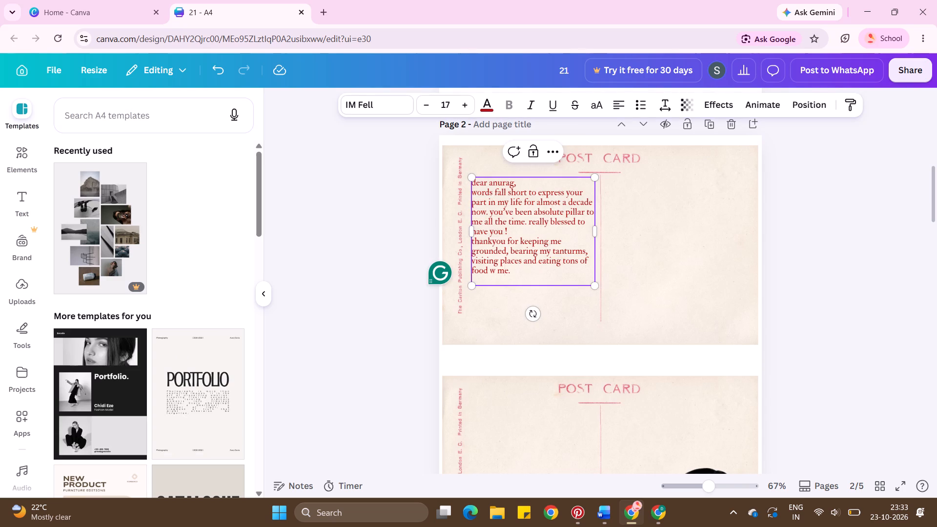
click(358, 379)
Copy the black-haired girl illustration from the lower postcard into the same lower-right corner of the upper postcard with the message.
scroll(358, 379, down, 2)
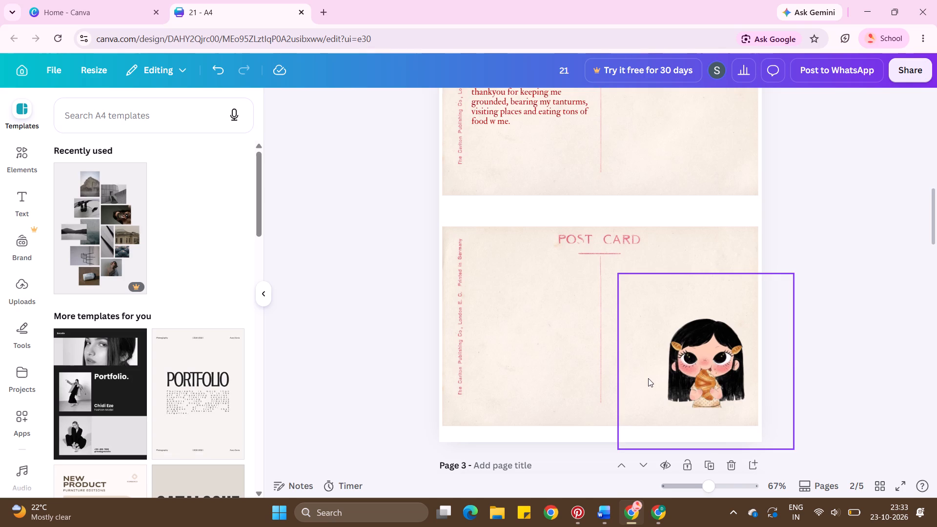
click(648, 378)
key(ctrl+c)
scroll(648, 378, up, 1)
click(679, 238)
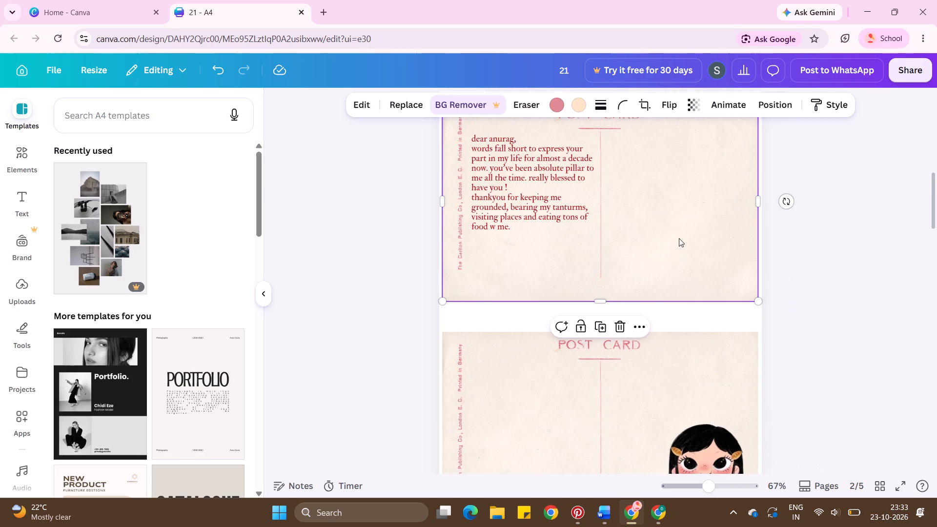
key(ctrl+v)
drag(688, 413, 694, 185)
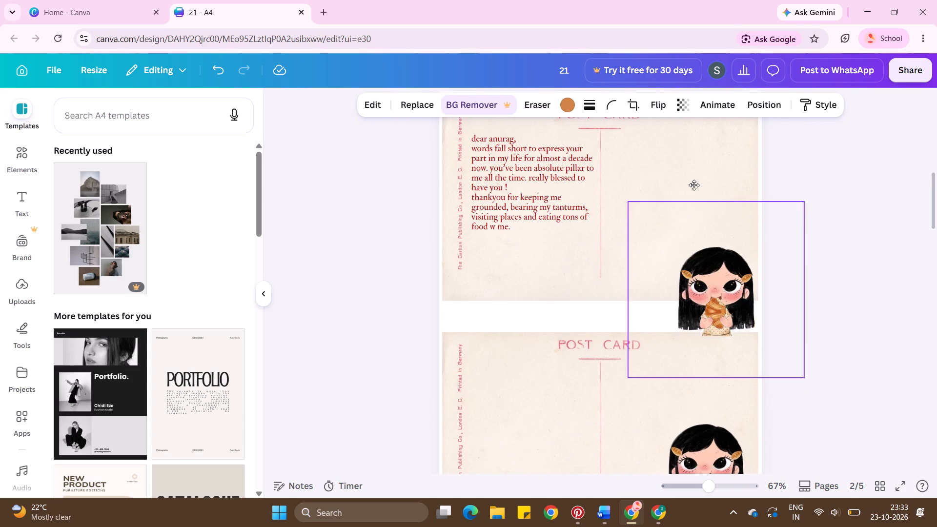
drag(694, 185, 689, 182)
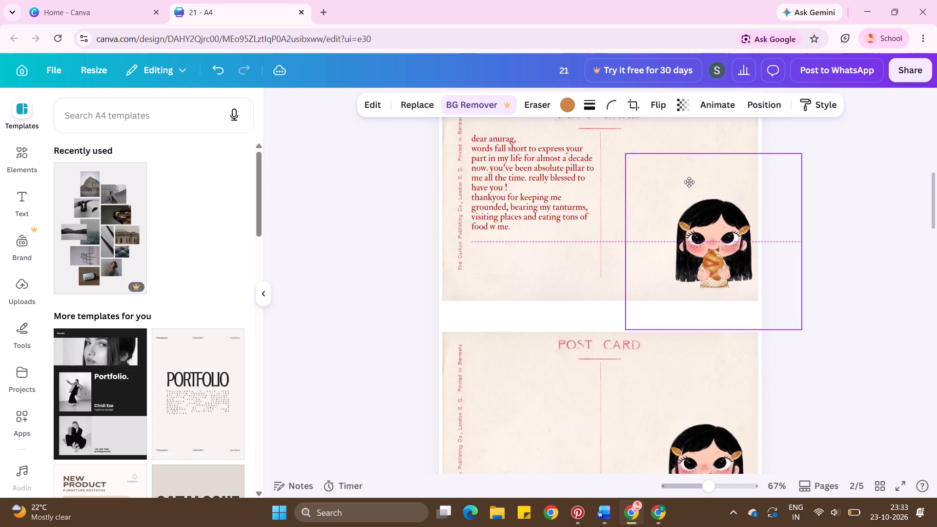
drag(689, 182, 683, 181)
double_click(814, 198)
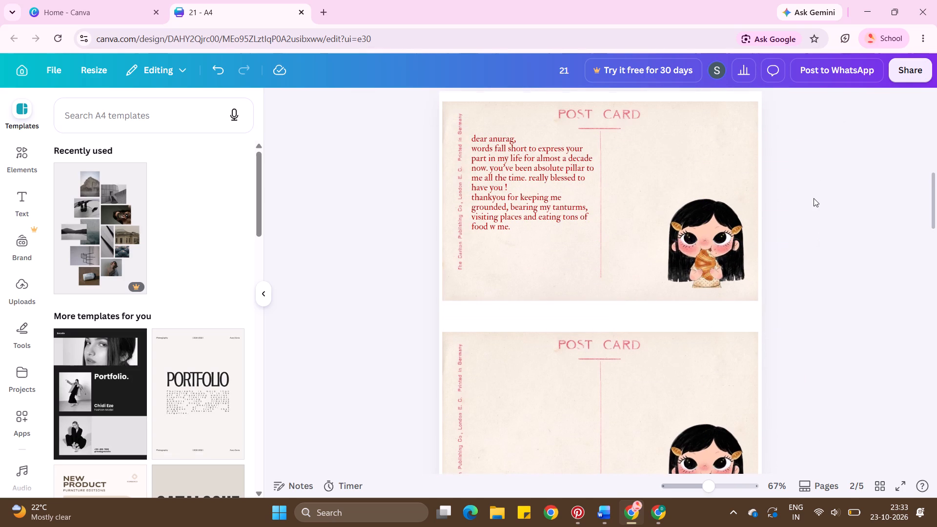
Italicize the greeting line at the start of the message on the upper postcard.
double_click(536, 142)
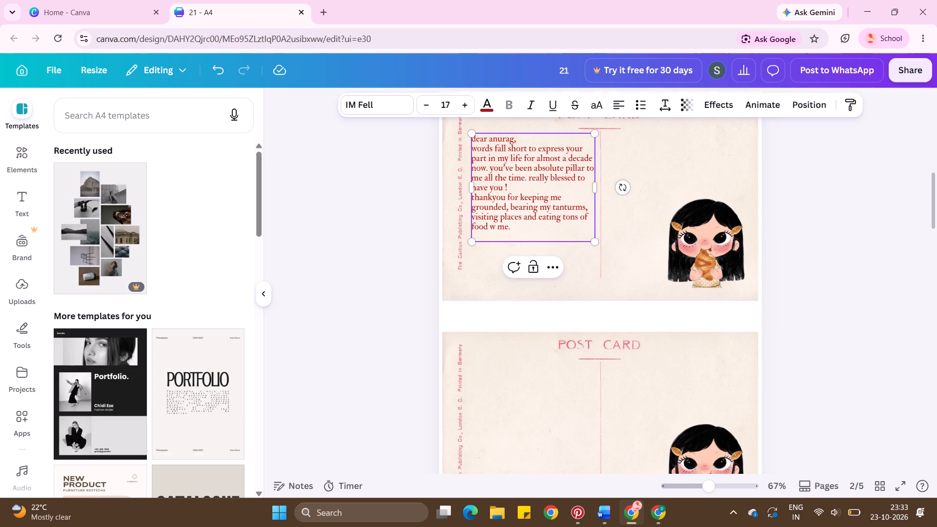
click(517, 136)
click(512, 136)
drag(512, 136, 489, 137)
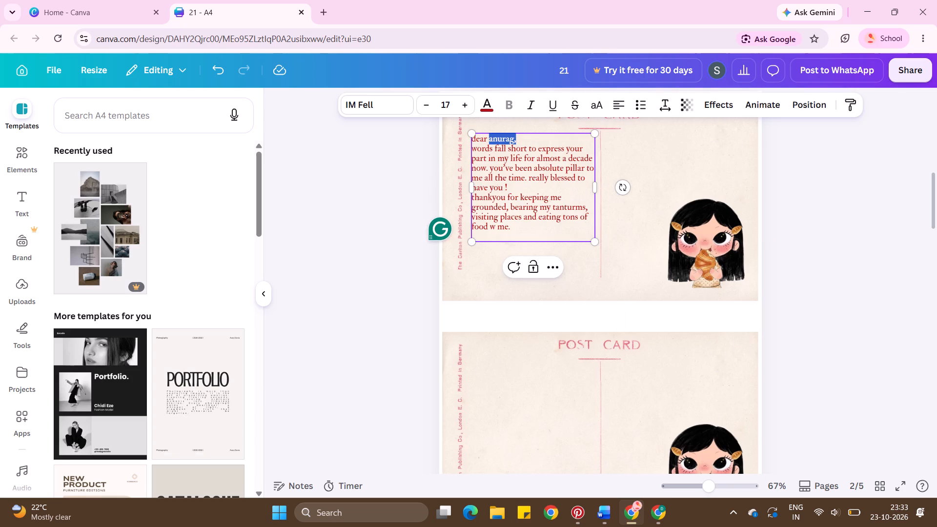
drag(489, 137, 471, 138)
click(534, 105)
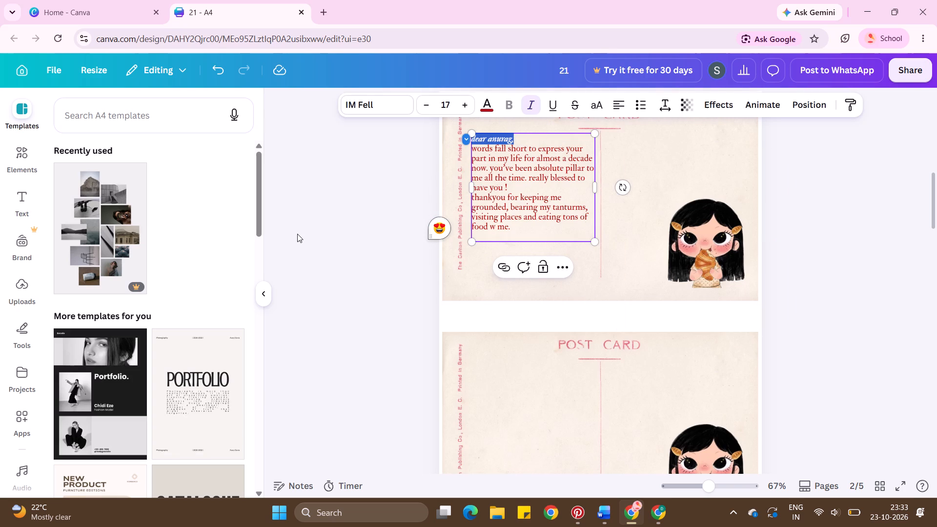
double_click(297, 234)
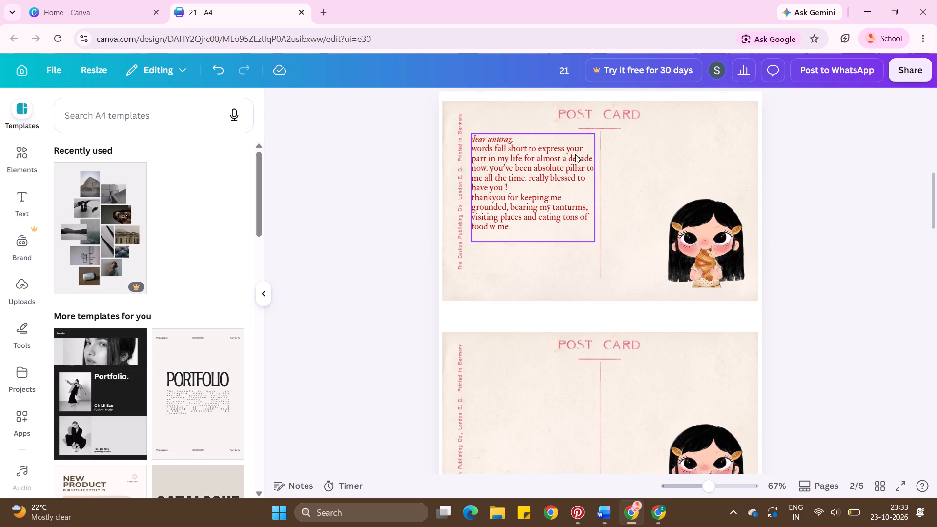
Expand "w me" to "with me" at the end of the message.
double_click(524, 221)
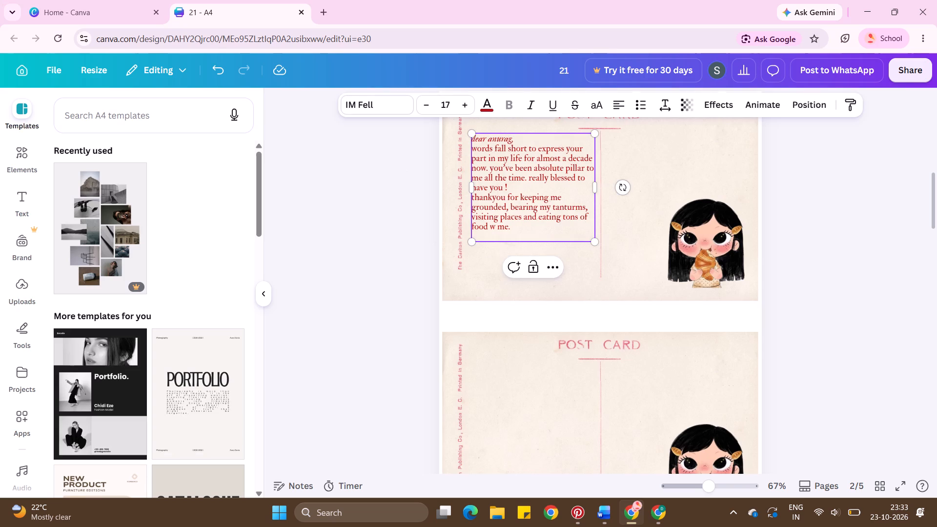
click(496, 226)
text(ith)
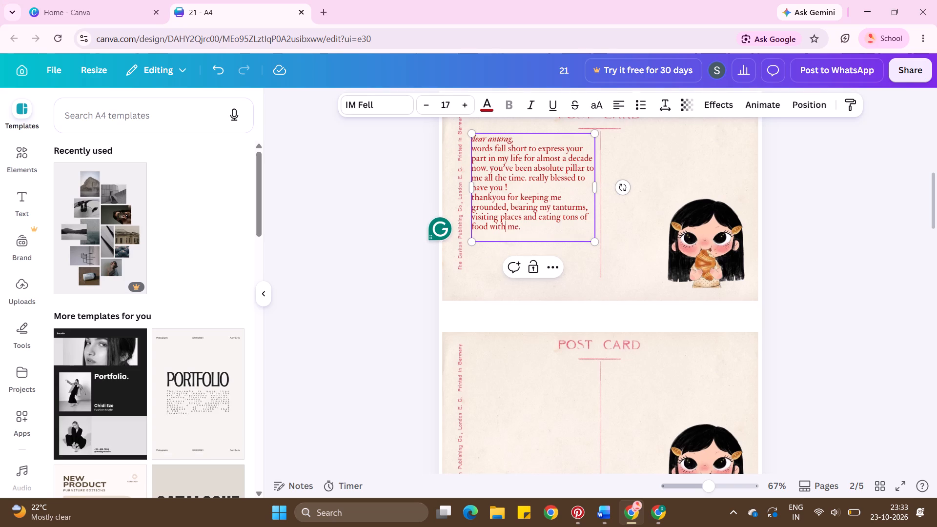
On a new line below "food with me.", add "you're an absolute humble and generous person.".
click(527, 236)
click(538, 229)
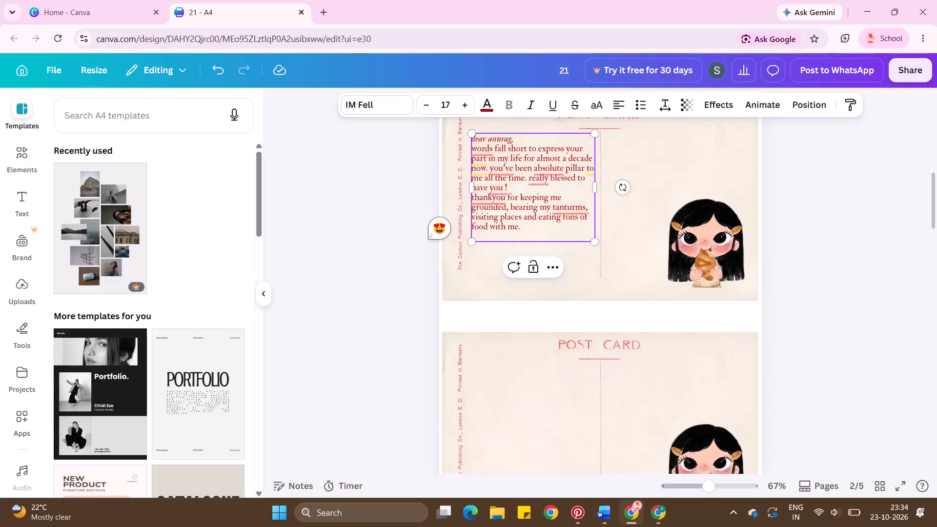
key(Return)
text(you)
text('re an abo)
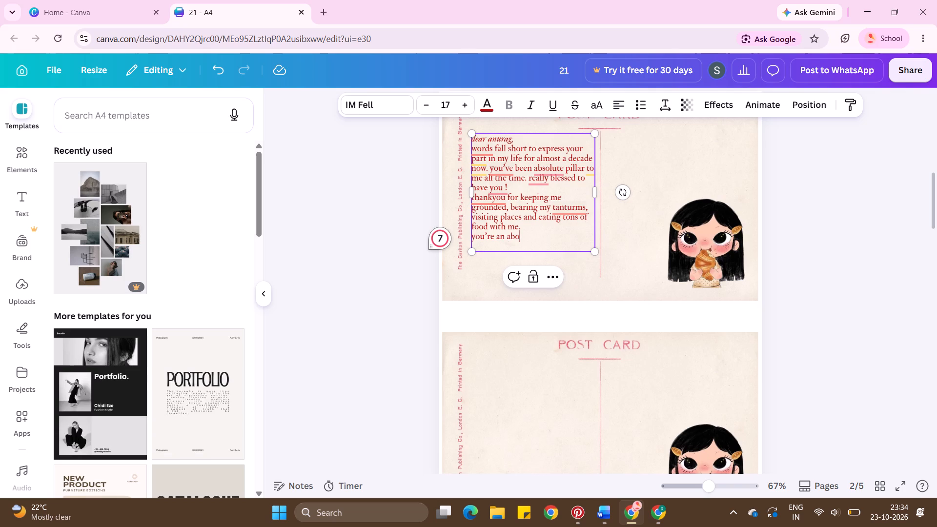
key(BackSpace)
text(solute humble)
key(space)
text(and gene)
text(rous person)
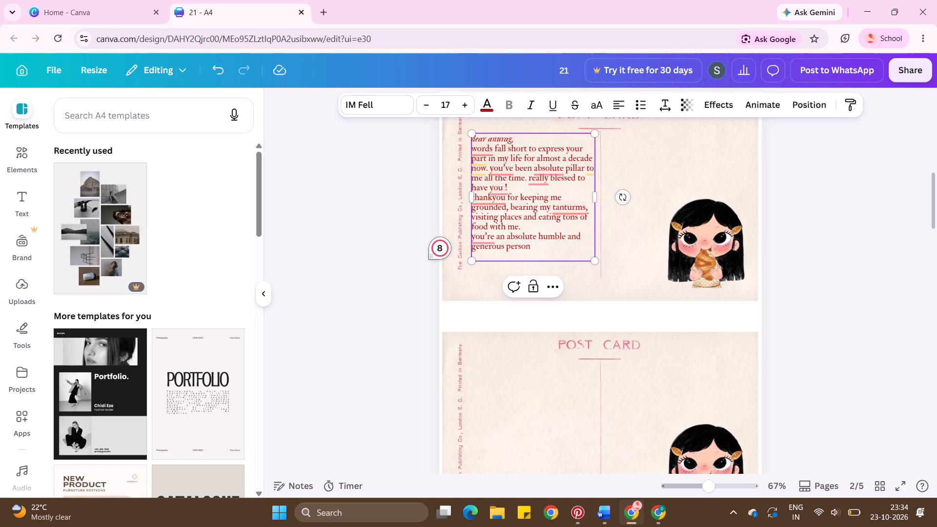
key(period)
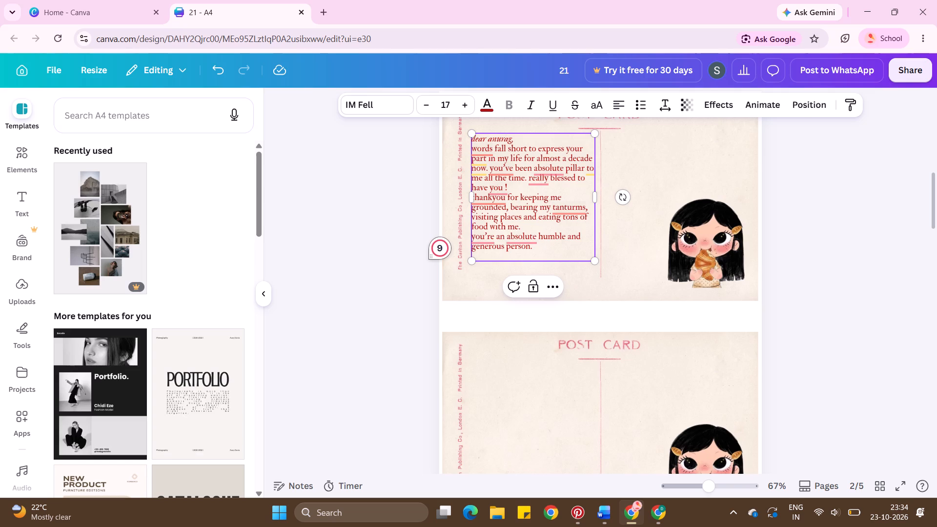
Correct the misspelled word "tanturms" to "tantrums" using the spelling suggestion.
click(528, 235)
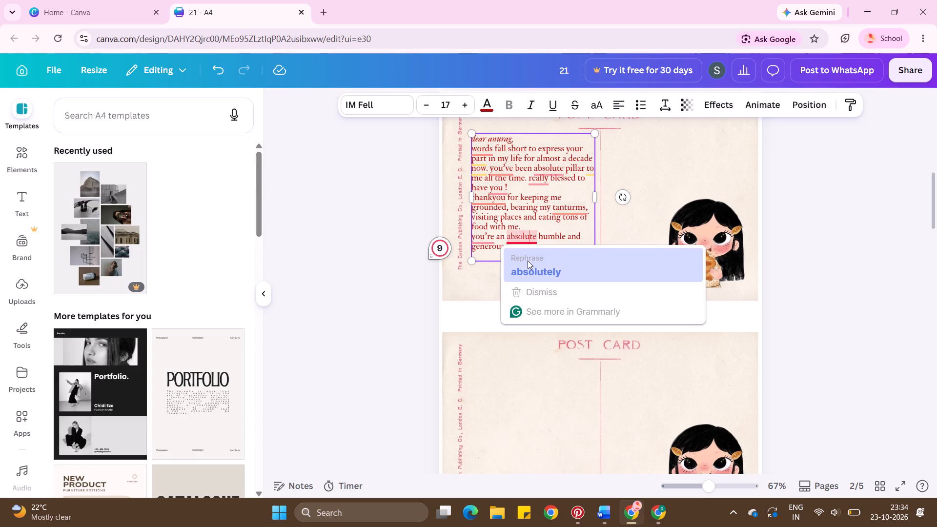
click(491, 235)
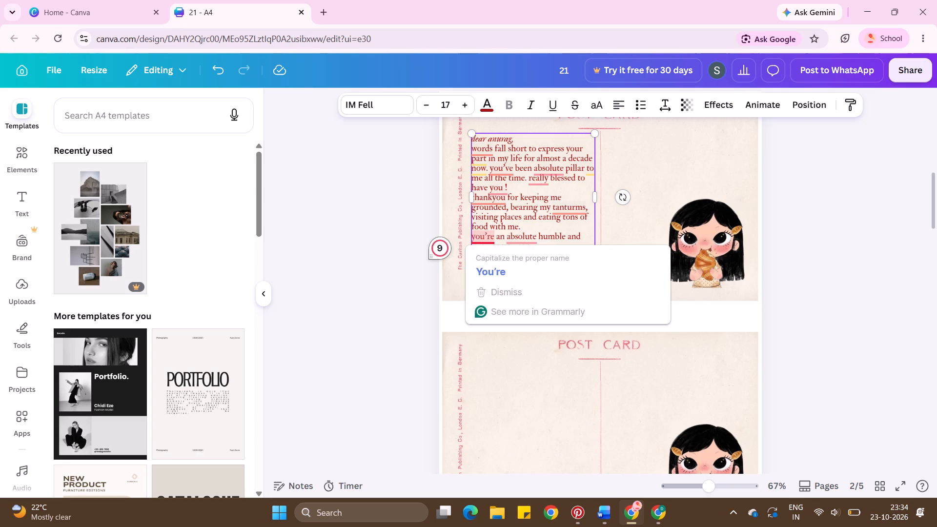
click(569, 199)
click(570, 204)
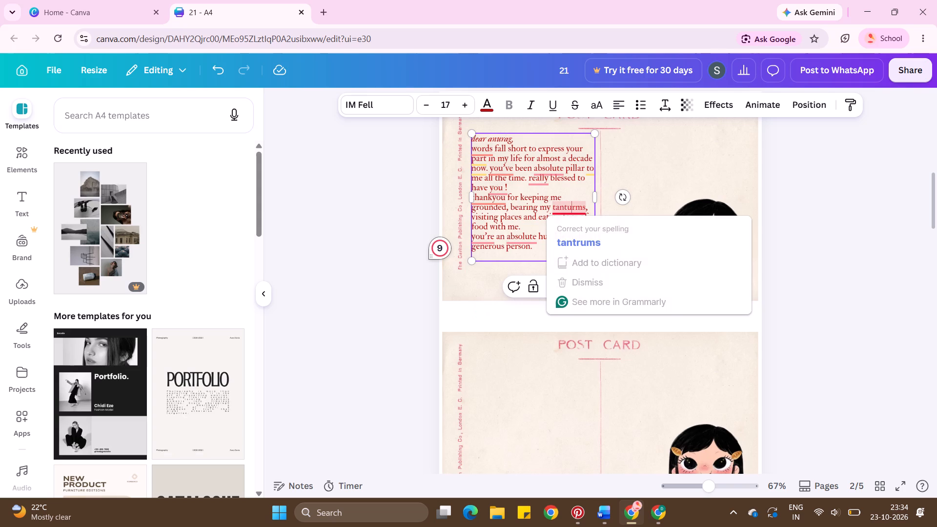
click(577, 239)
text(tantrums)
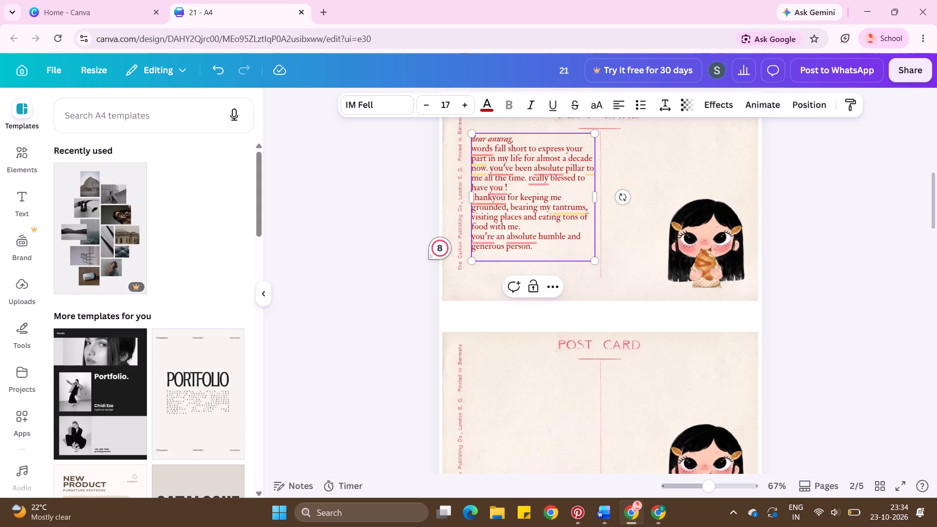
Apply the suggested spacing correction so "you !" after "blessed to have" reads "you!".
click(489, 199)
click(502, 189)
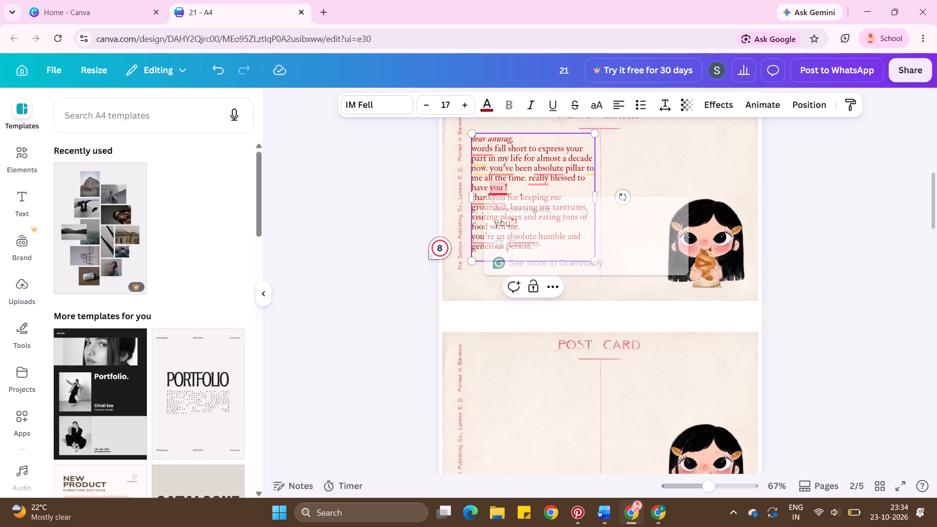
click(512, 227)
key(BackSpace)
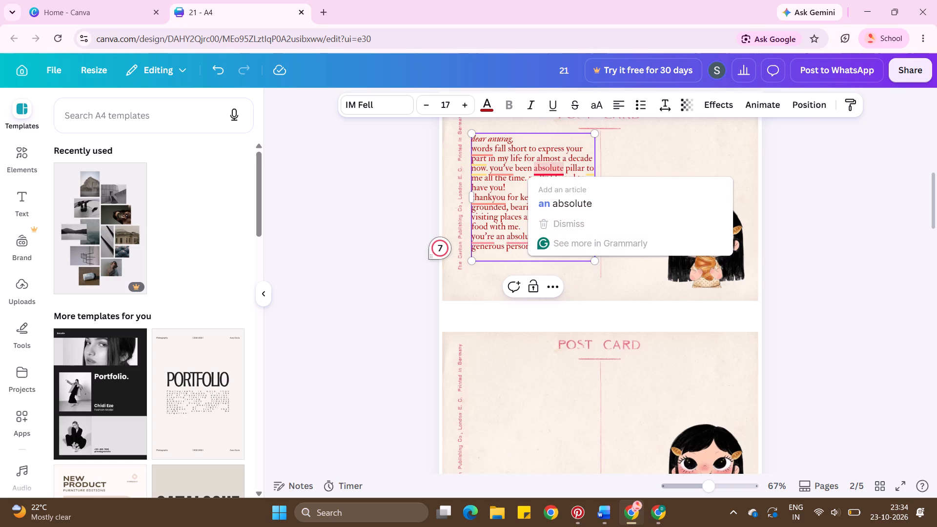
Apply the suggested article "an" before "absolute" in "you've been absolute pillar".
click(557, 191)
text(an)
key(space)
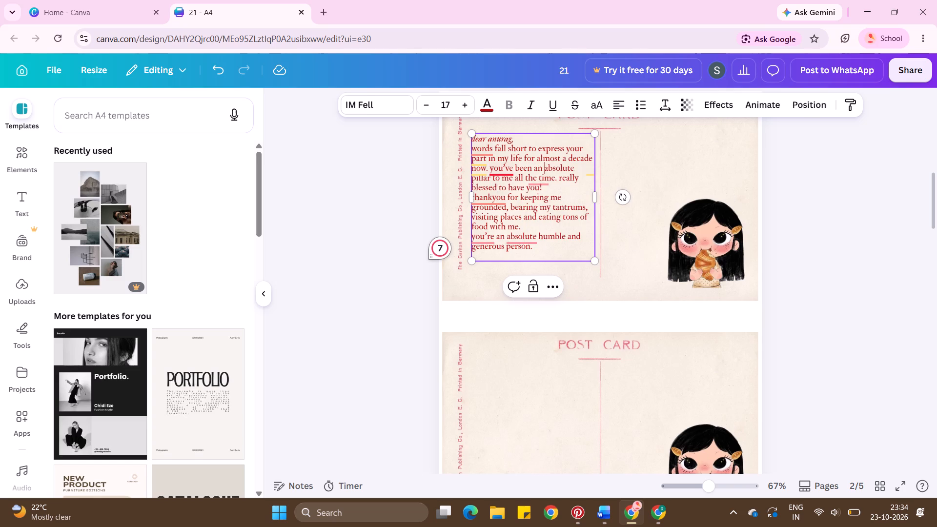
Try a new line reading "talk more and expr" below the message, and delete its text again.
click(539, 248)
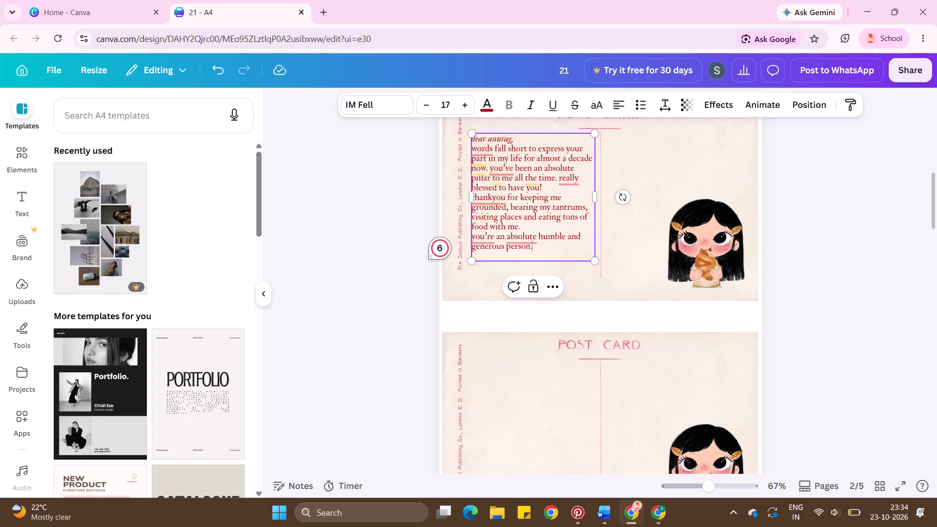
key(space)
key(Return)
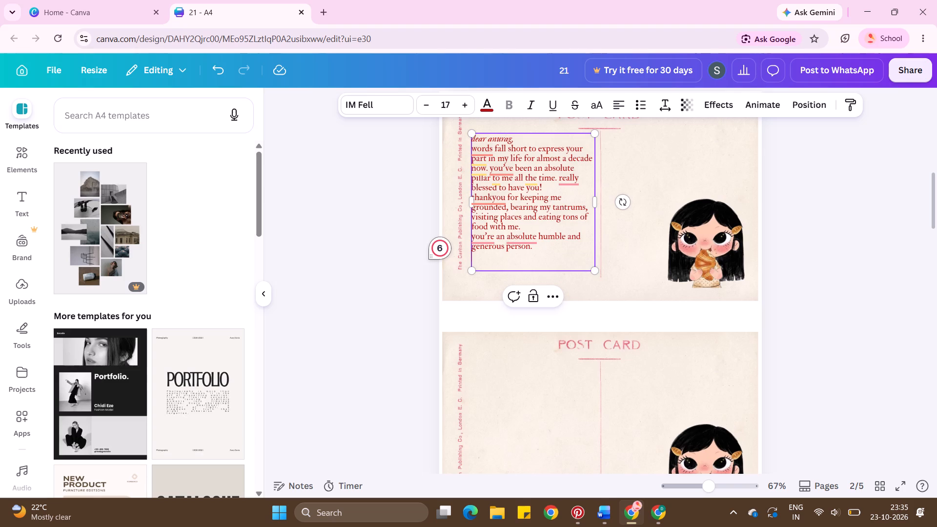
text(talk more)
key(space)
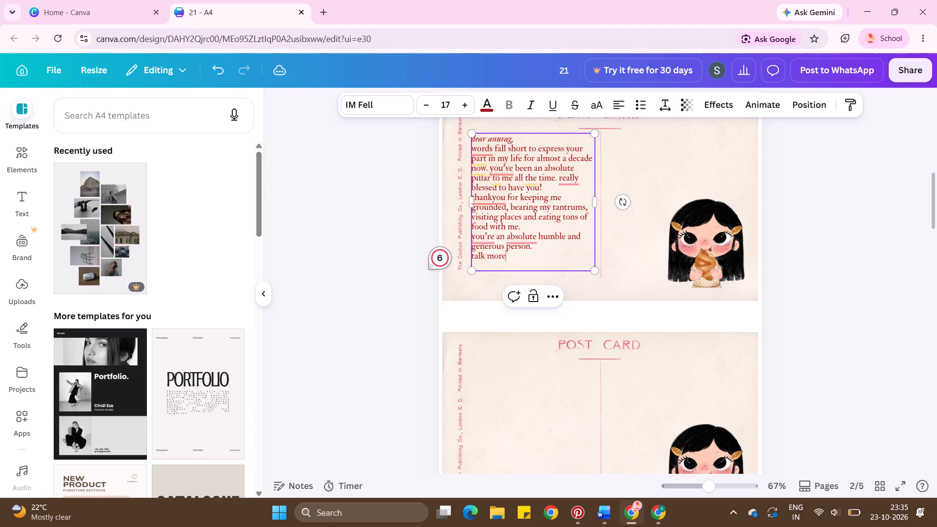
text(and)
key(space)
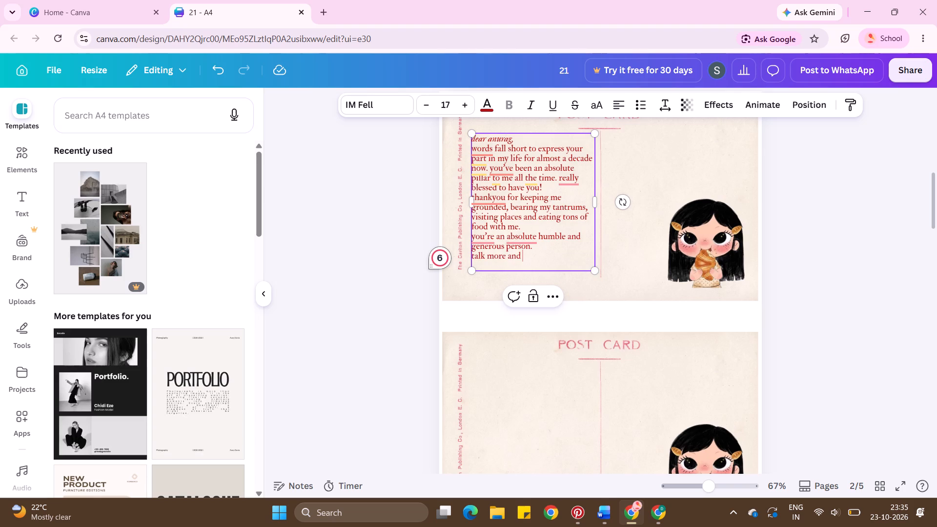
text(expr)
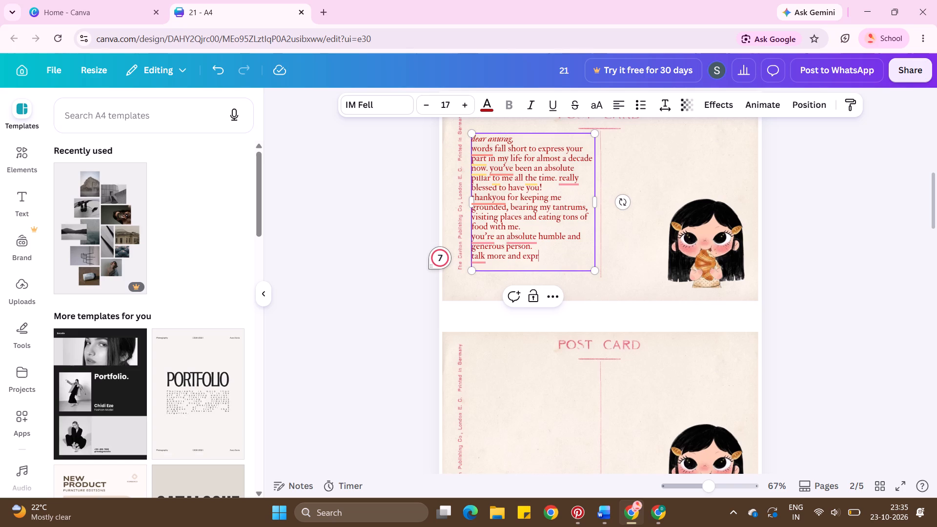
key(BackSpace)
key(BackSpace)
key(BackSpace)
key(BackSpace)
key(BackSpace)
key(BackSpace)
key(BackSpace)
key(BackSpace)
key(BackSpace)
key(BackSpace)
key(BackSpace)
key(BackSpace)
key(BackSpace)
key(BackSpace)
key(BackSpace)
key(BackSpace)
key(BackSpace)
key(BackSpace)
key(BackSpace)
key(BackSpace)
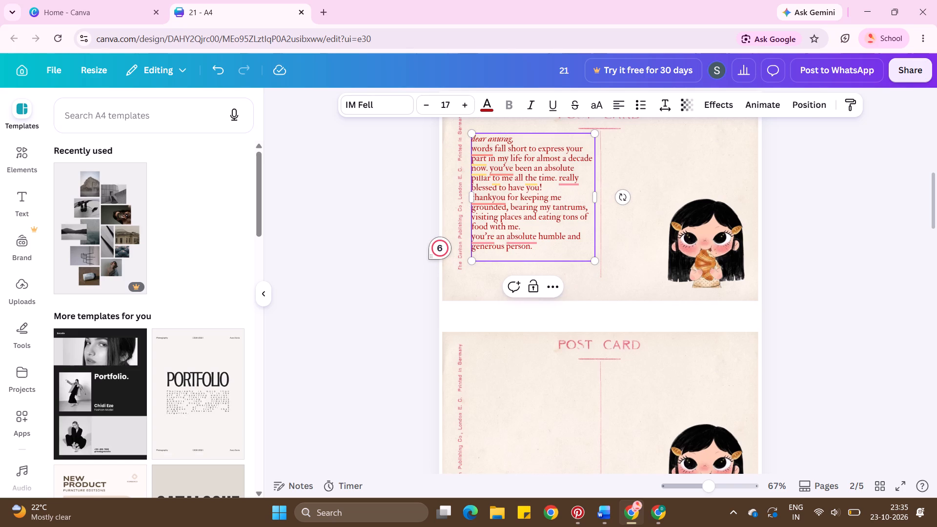
On a new line below "generous person.", add "love you always my rock !".
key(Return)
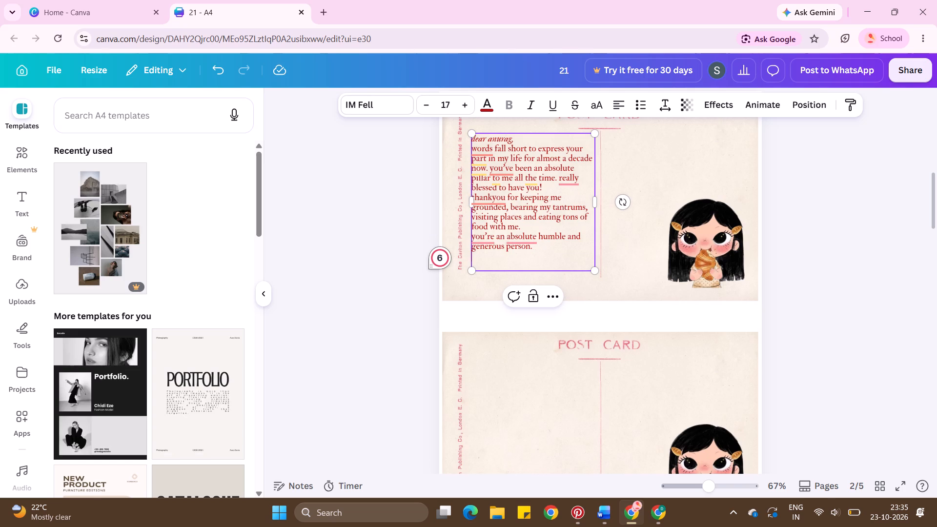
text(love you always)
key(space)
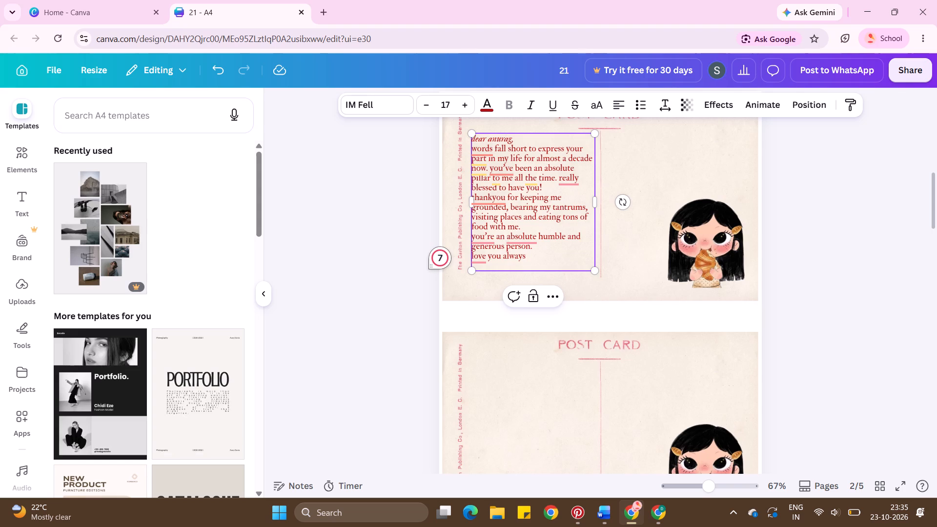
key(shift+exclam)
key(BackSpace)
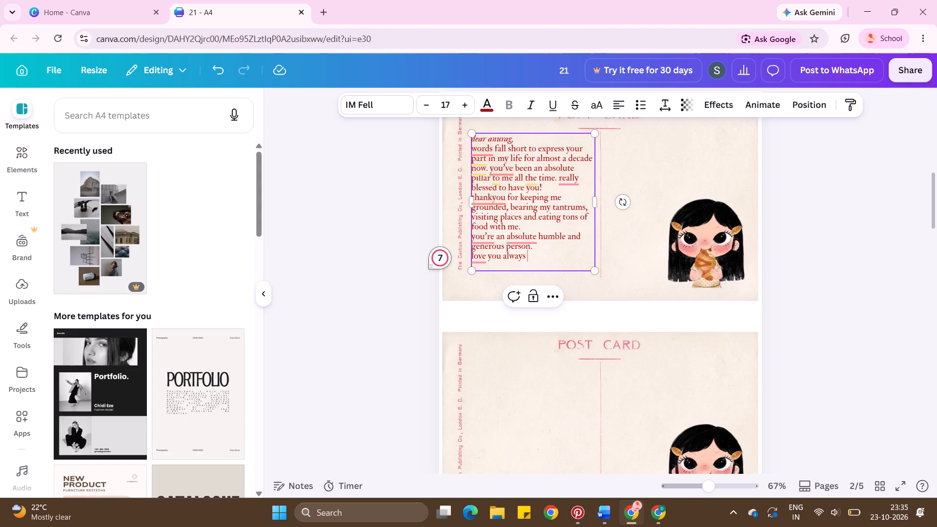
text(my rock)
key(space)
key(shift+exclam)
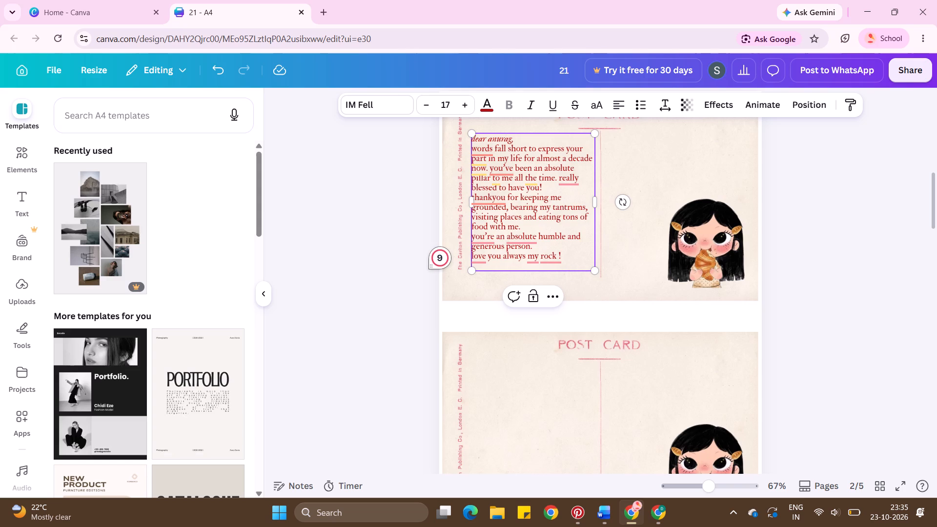
Add the sign-off "yours das" on a new line at the end of the message.
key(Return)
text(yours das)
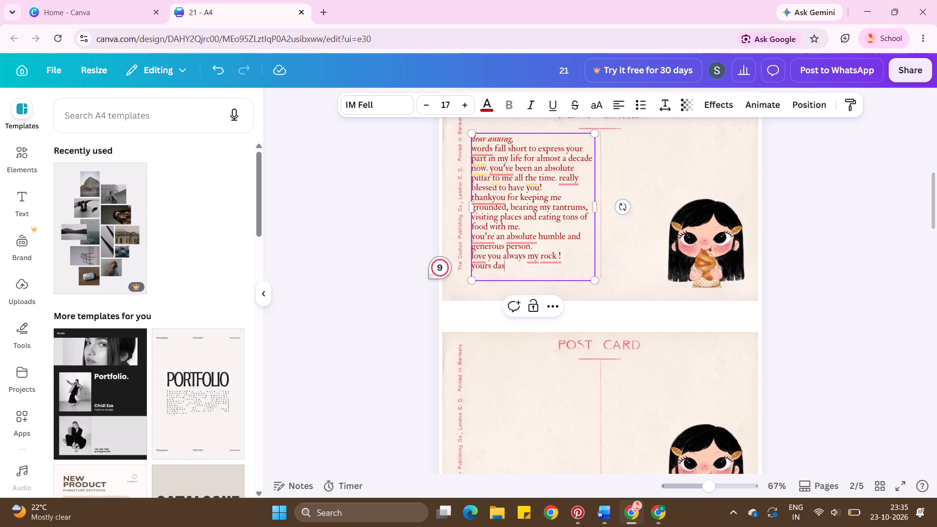
Italicize the sign-off line "yours das".
click(515, 268)
drag(515, 268, 484, 270)
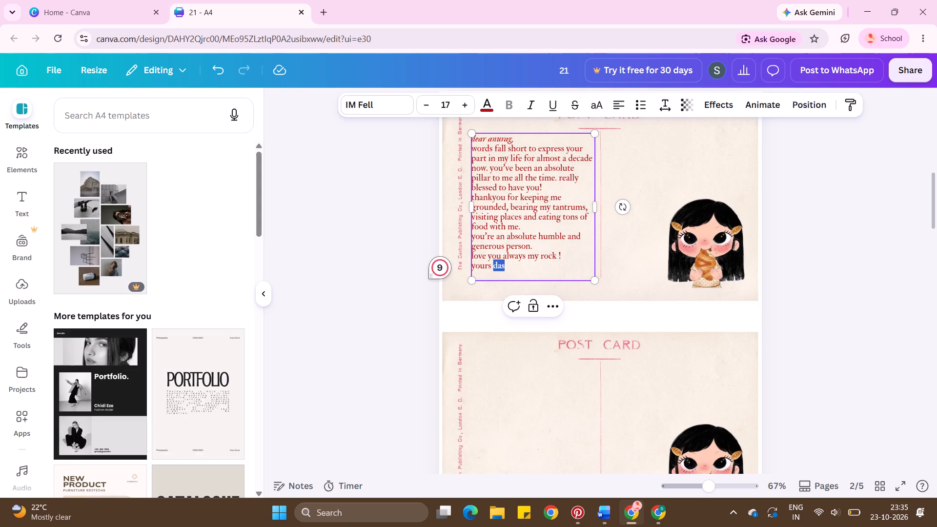
drag(484, 270, 473, 269)
click(530, 105)
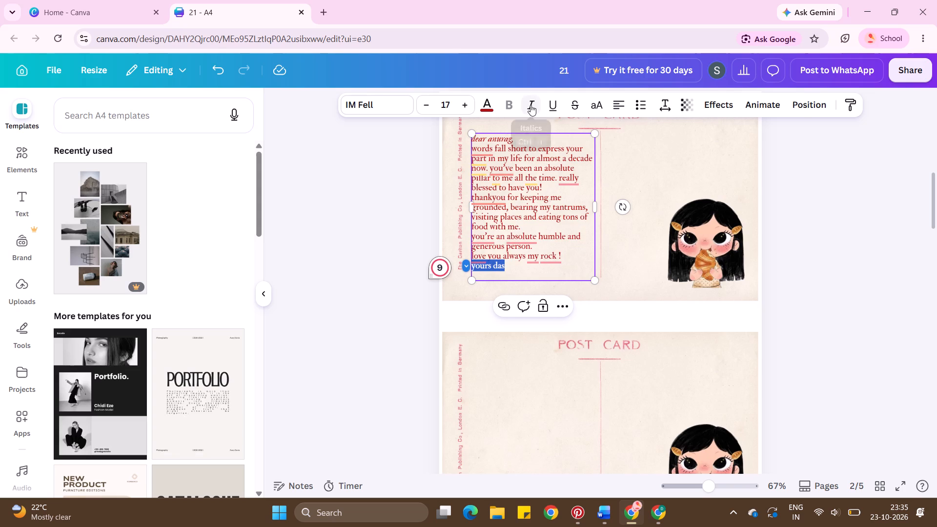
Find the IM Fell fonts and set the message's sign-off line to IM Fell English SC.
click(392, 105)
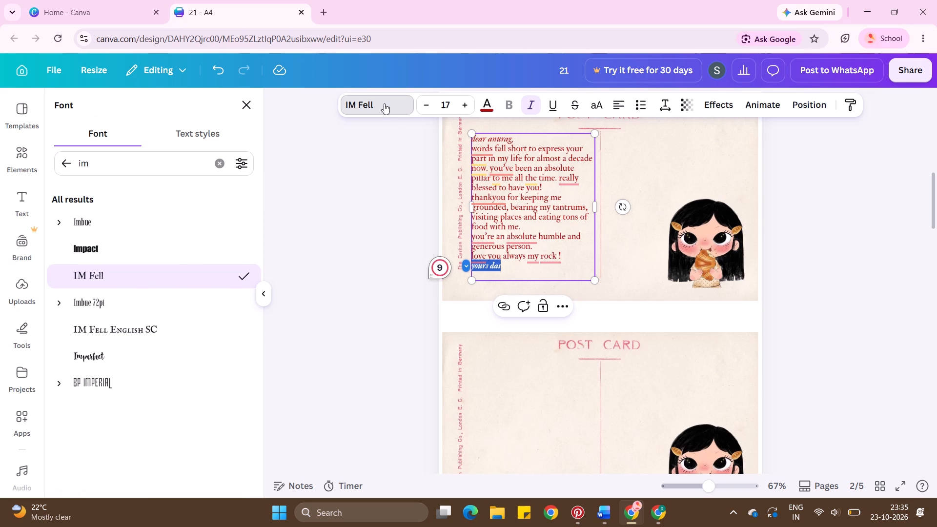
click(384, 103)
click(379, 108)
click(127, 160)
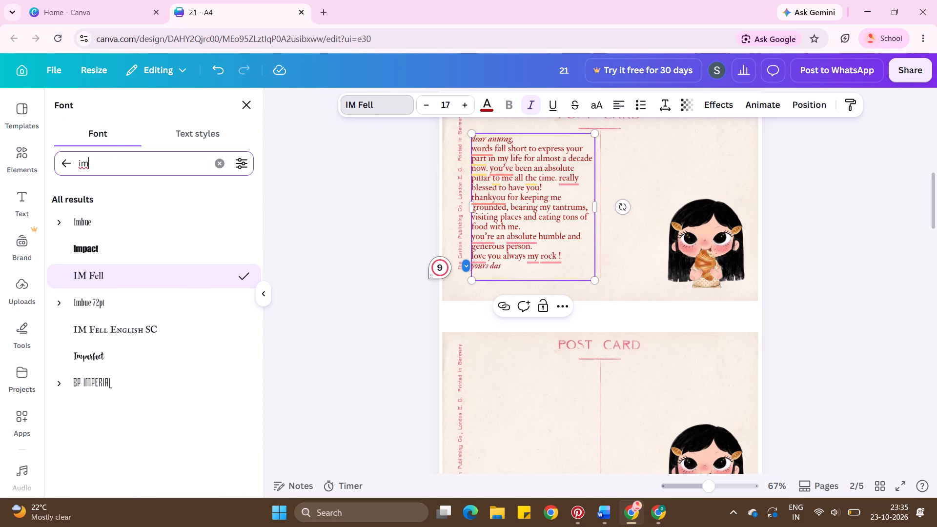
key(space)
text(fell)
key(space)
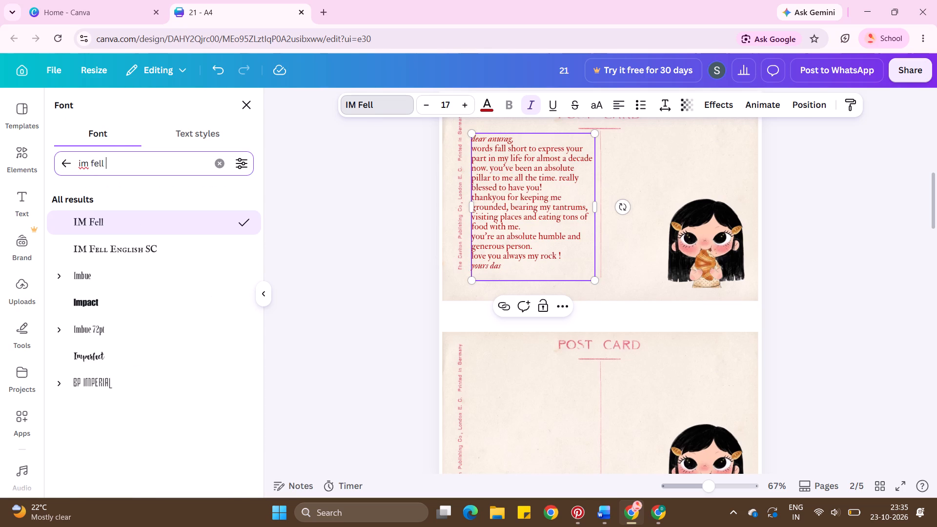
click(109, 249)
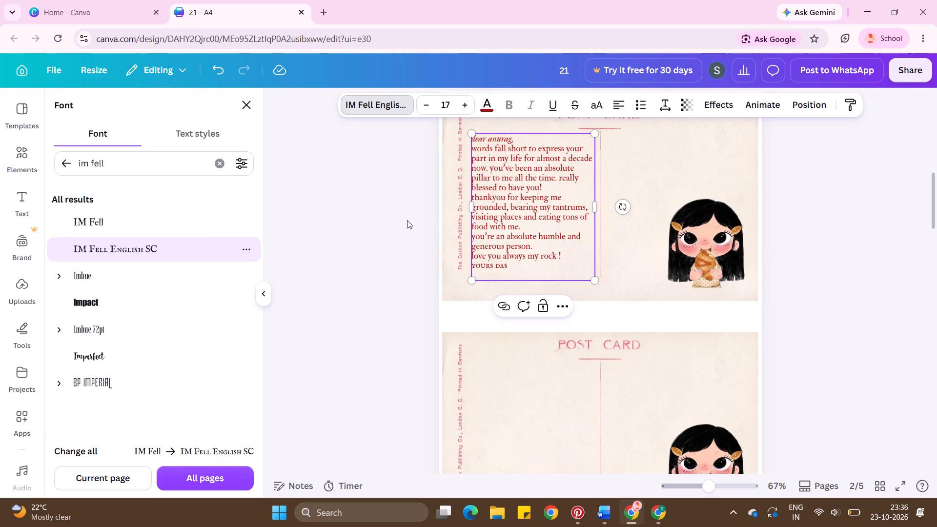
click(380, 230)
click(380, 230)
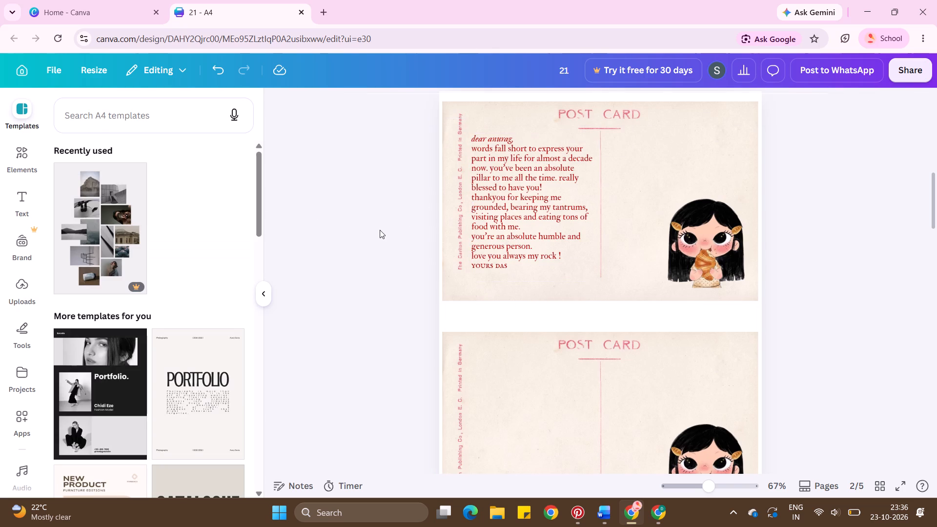
Try IM Fell English SC on the entire postcard message, and set the whole message to IM Fell.
double_click(513, 225)
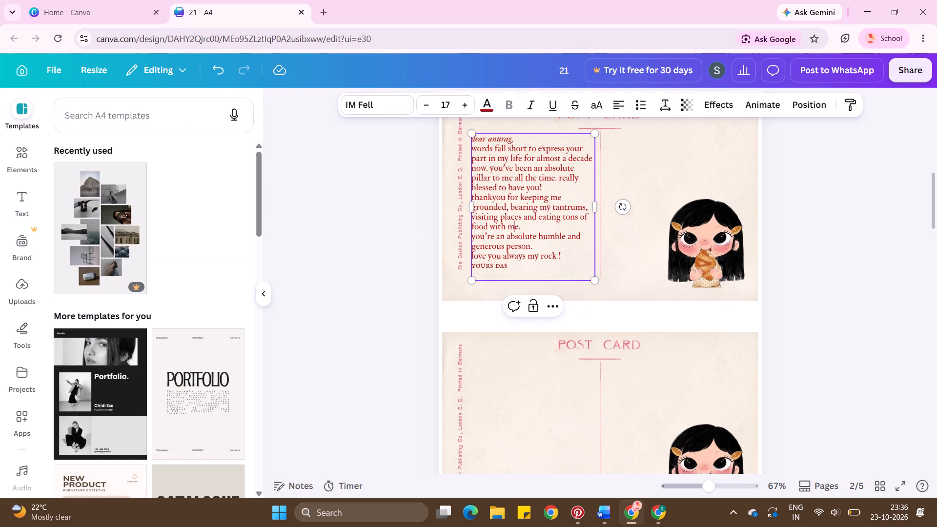
key(ctrl+a)
click(368, 104)
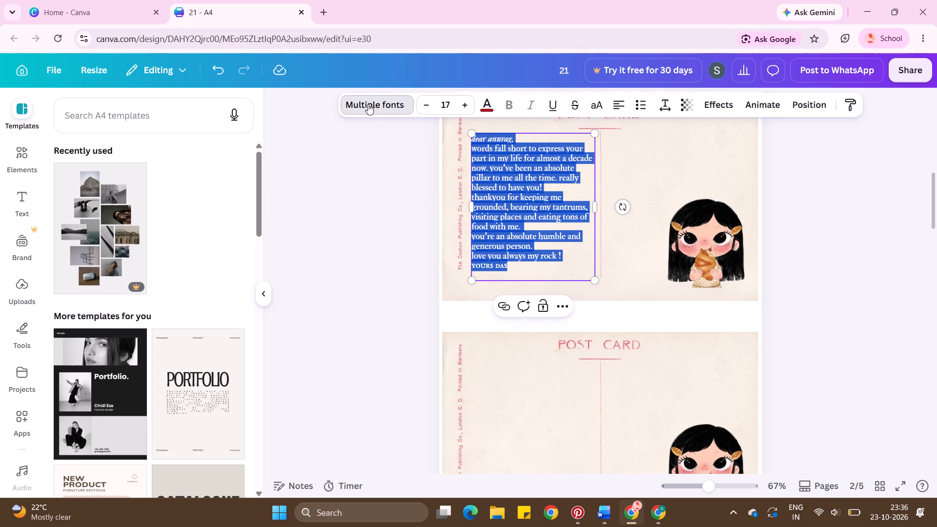
click(108, 227)
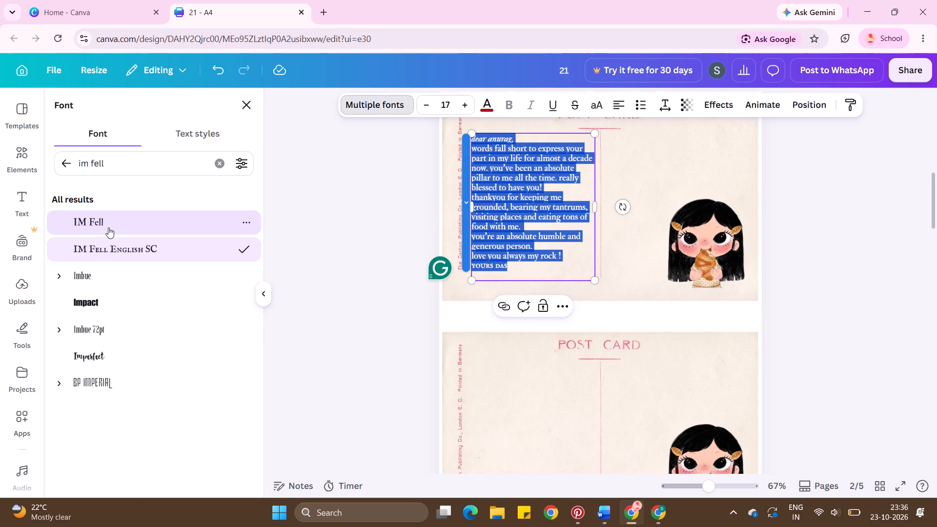
drag(109, 235, 111, 247)
click(111, 247)
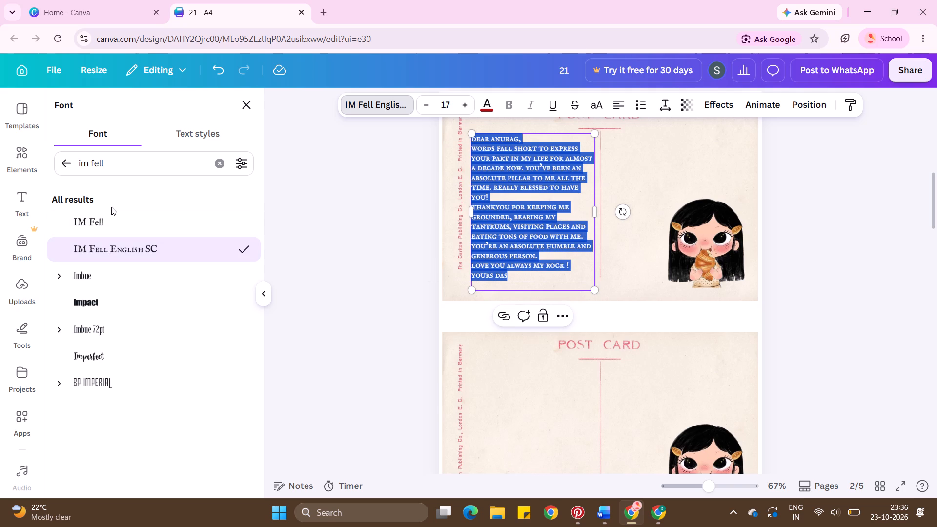
click(134, 219)
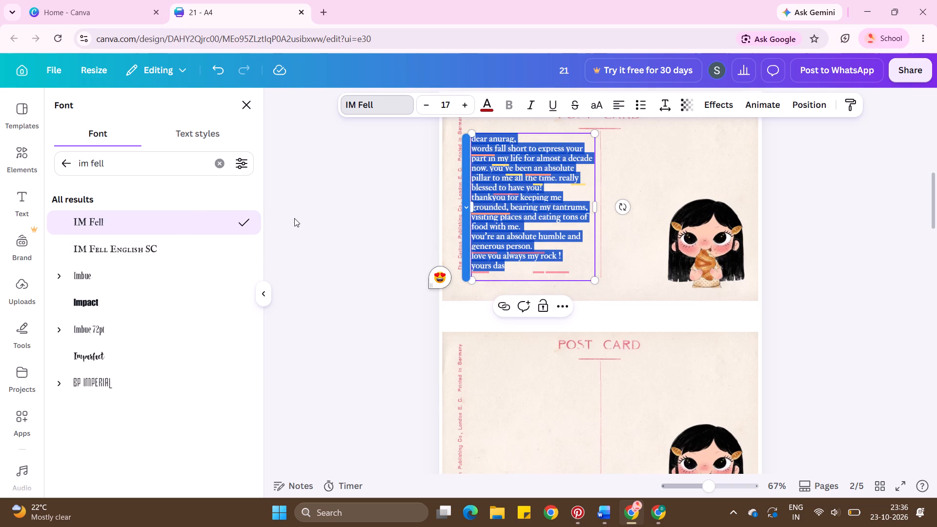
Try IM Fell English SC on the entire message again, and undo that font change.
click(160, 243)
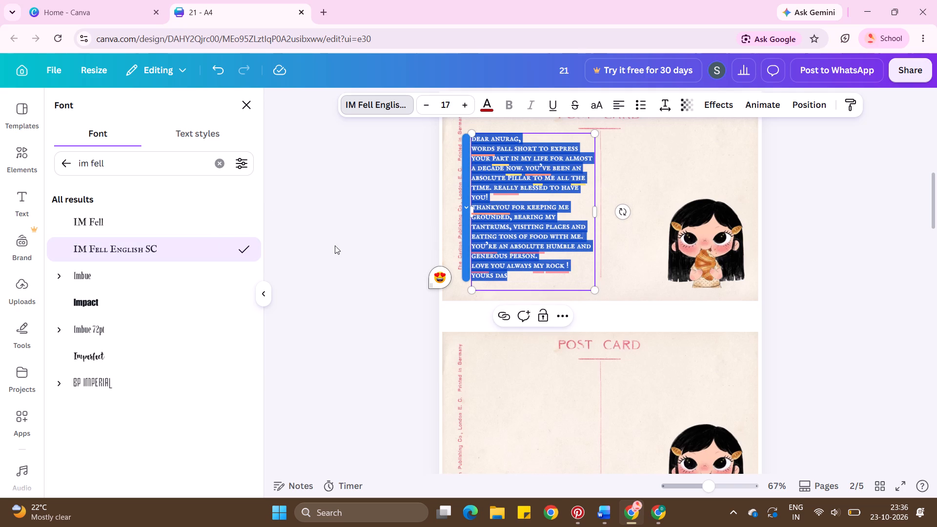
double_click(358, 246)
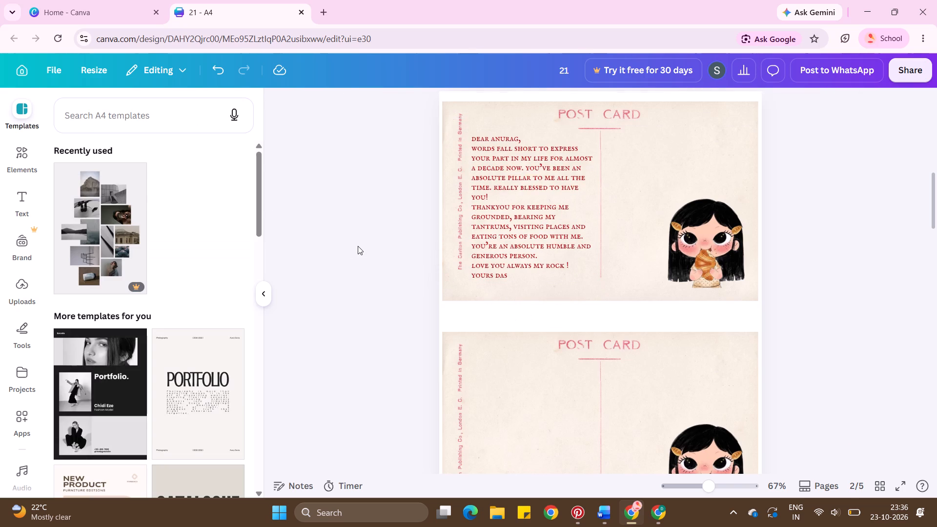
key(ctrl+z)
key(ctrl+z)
Right-align the sign-off line at the end of the message.
double_click(528, 260)
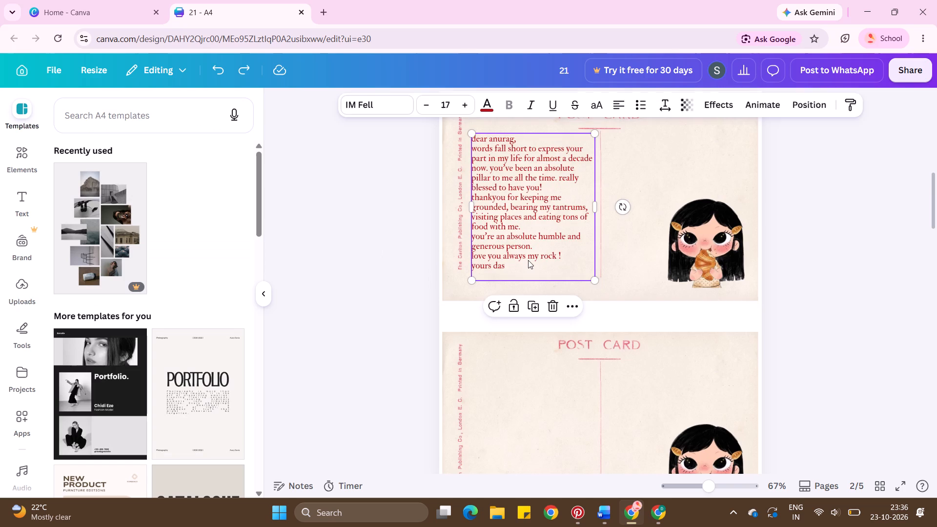
drag(512, 271, 472, 270)
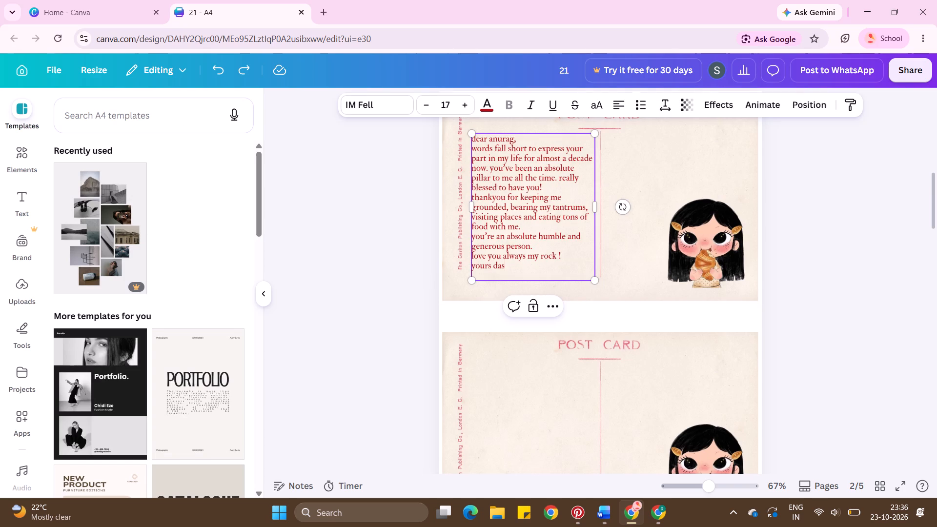
drag(472, 270, 474, 265)
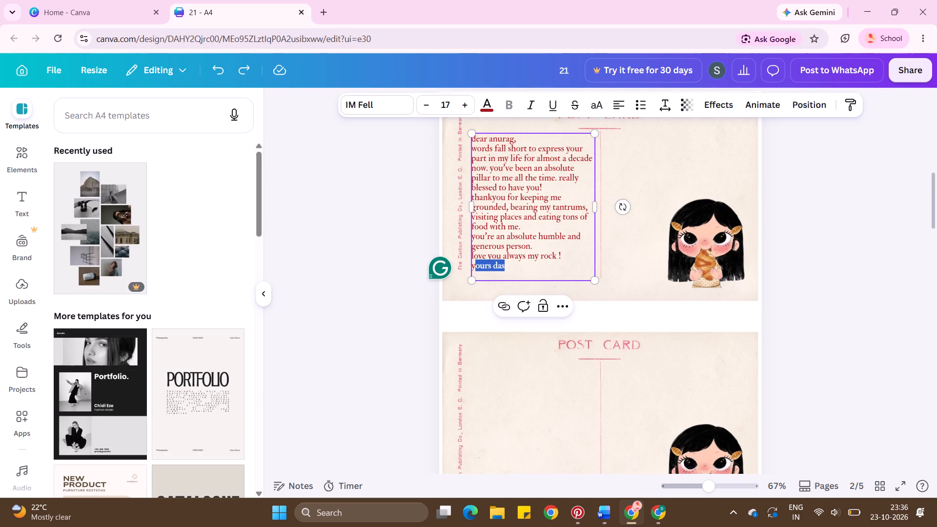
click(471, 264)
click(508, 267)
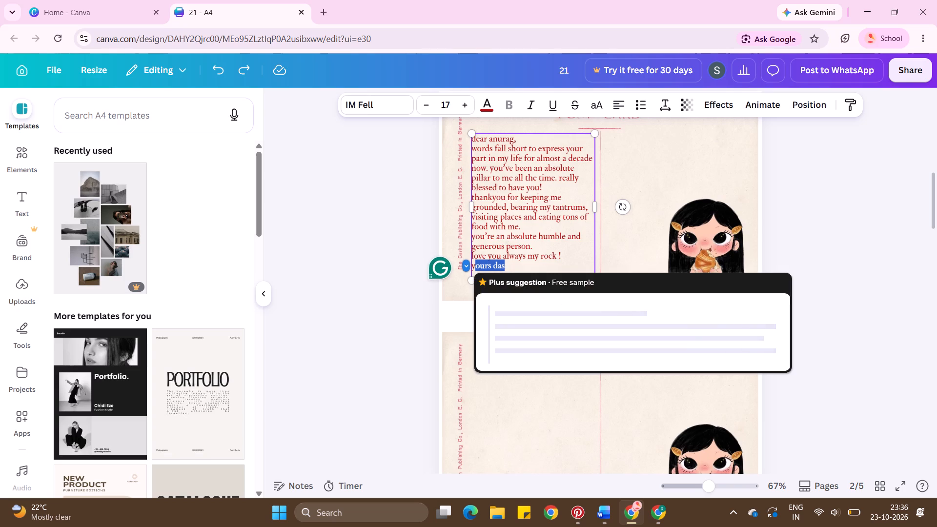
drag(508, 267, 472, 267)
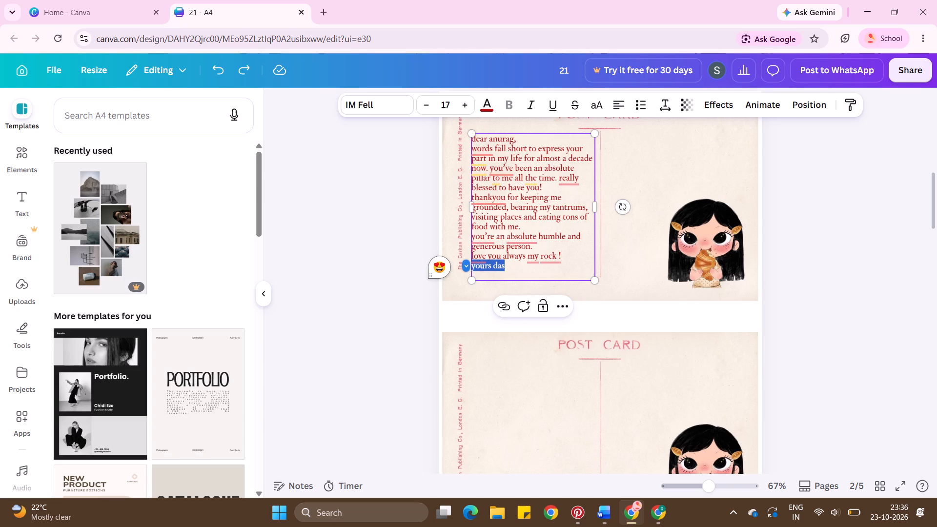
click(616, 105)
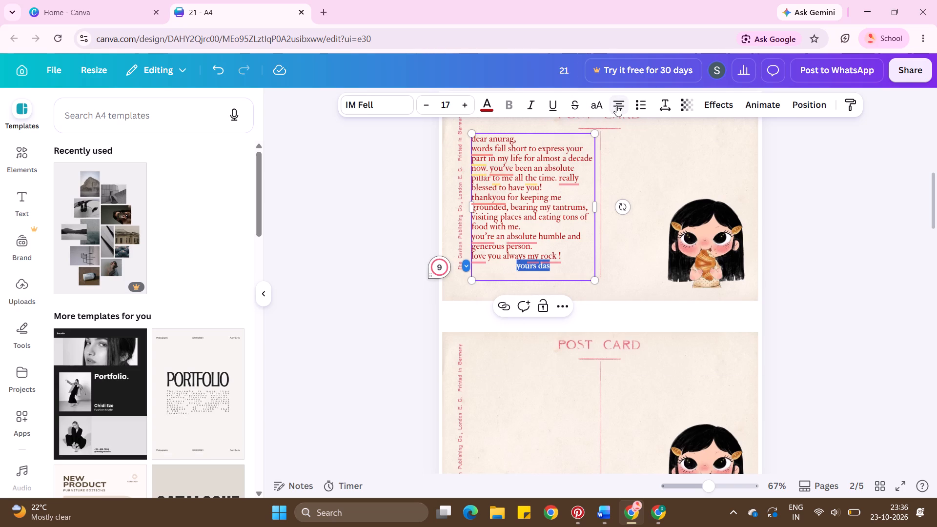
click(616, 105)
click(530, 140)
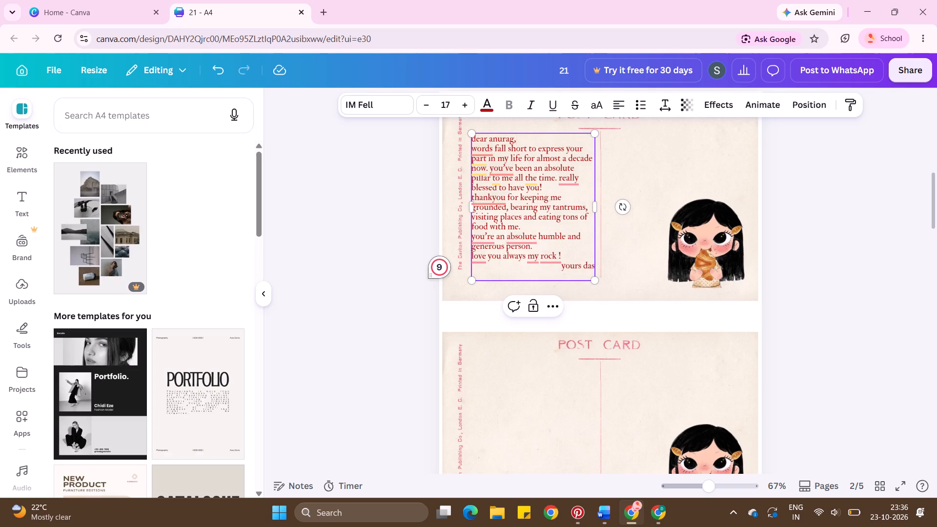
Replace the word "generous" with "star of a" in the message.
double_click(489, 246)
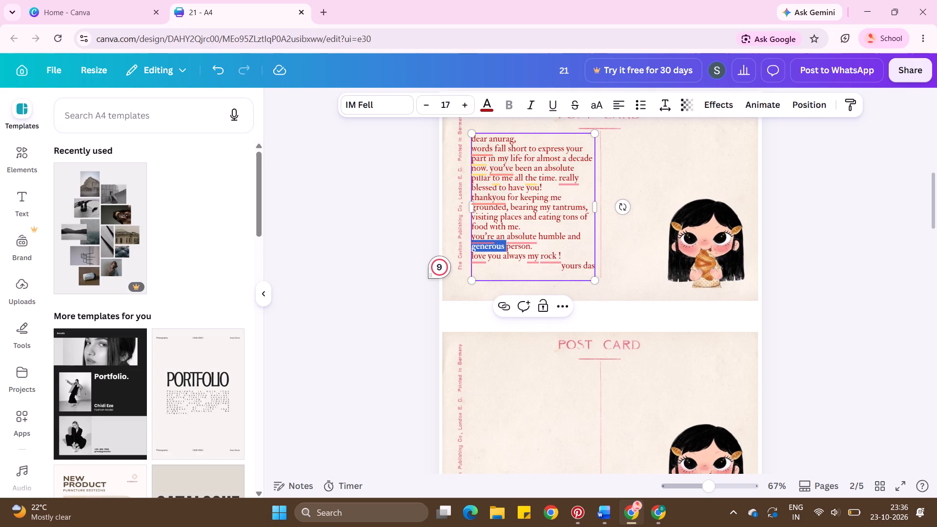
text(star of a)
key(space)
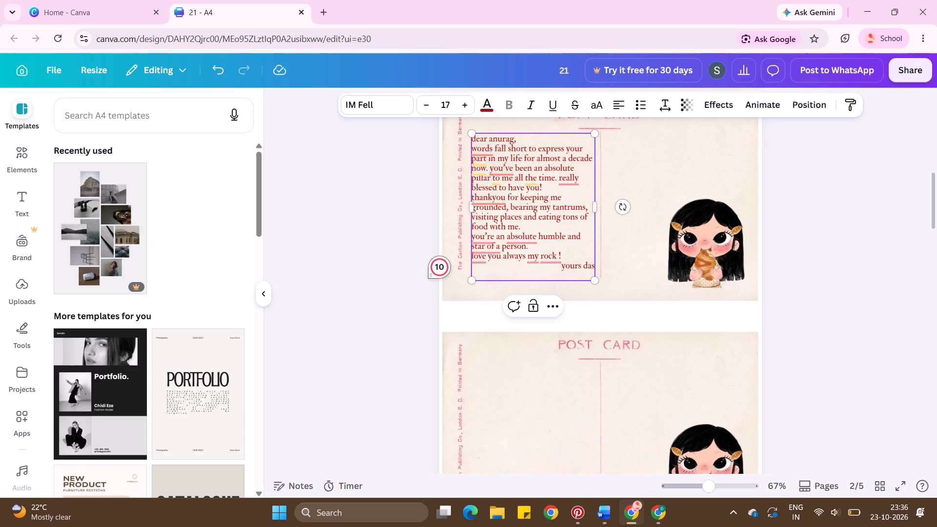
After "star of a person.", add the text "keep being you ( with a bit of change haha )".
click(533, 248)
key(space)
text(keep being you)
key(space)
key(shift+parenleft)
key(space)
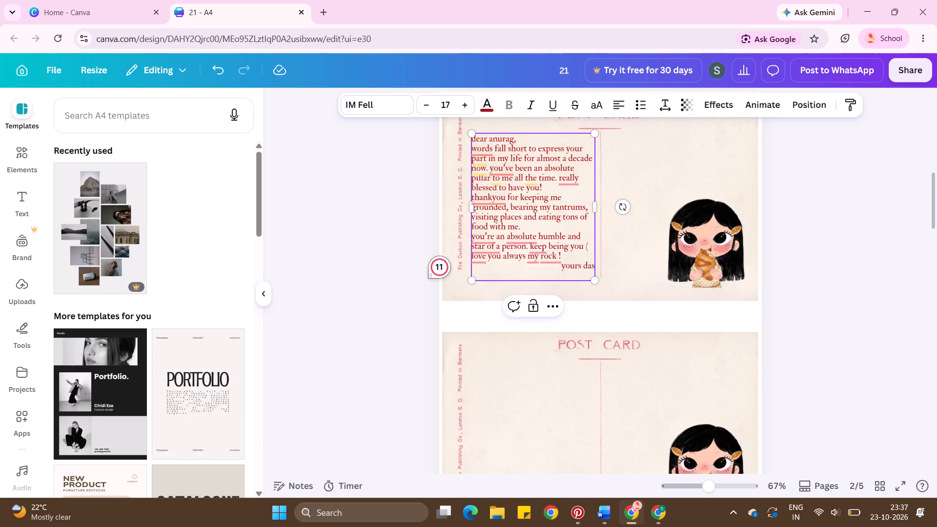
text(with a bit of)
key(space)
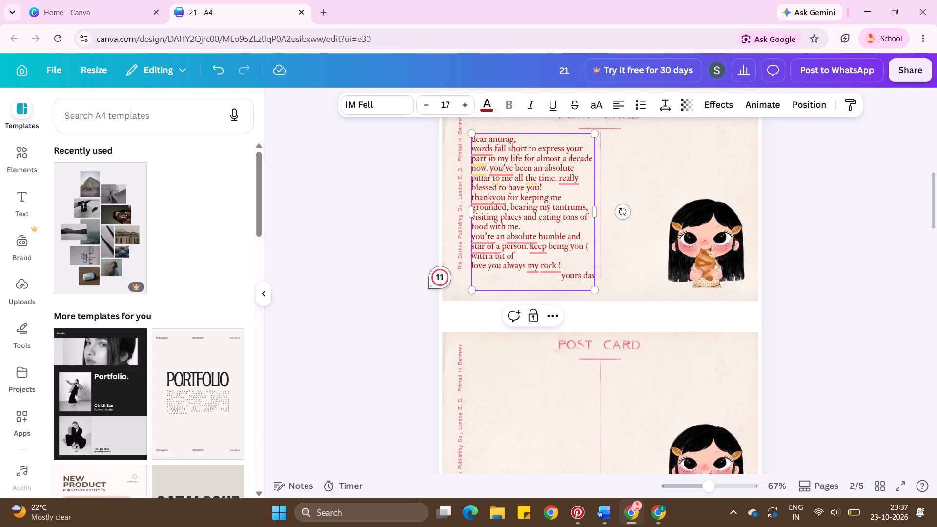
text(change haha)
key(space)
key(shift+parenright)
Put the parenthetical on its own line and remove its inner spaces so it reads "(with a bit of change haha)".
click(585, 244)
key(Return)
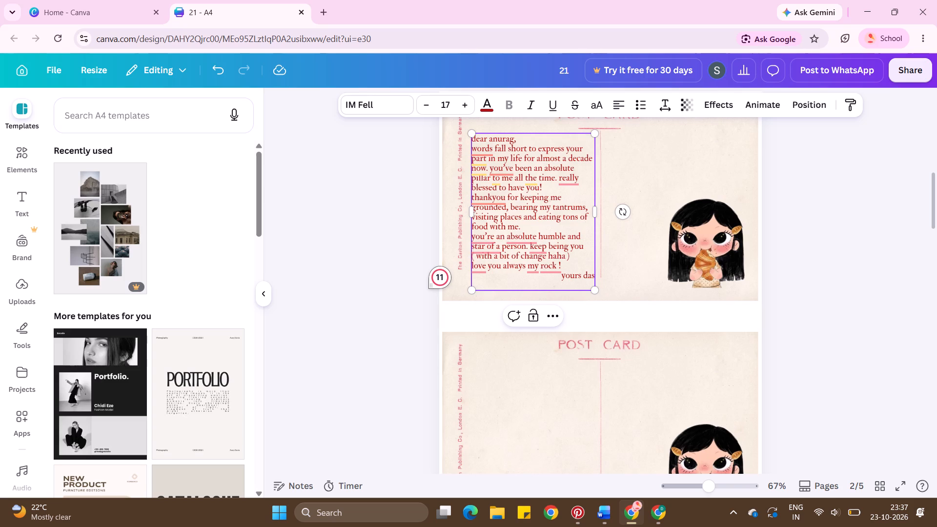
click(476, 259)
key(Up)
key(Right)
key(BackSpace)
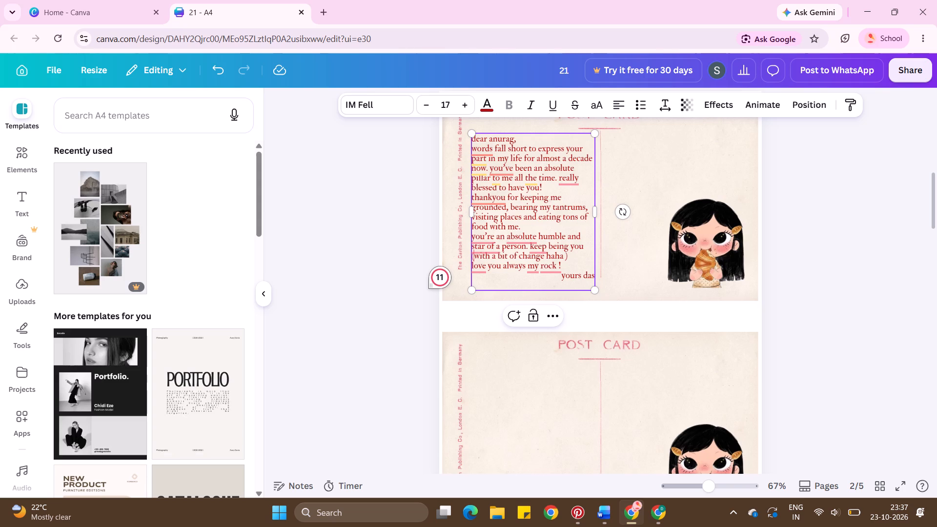
click(564, 253)
key(Right)
key(BackSpace)
double_click(374, 288)
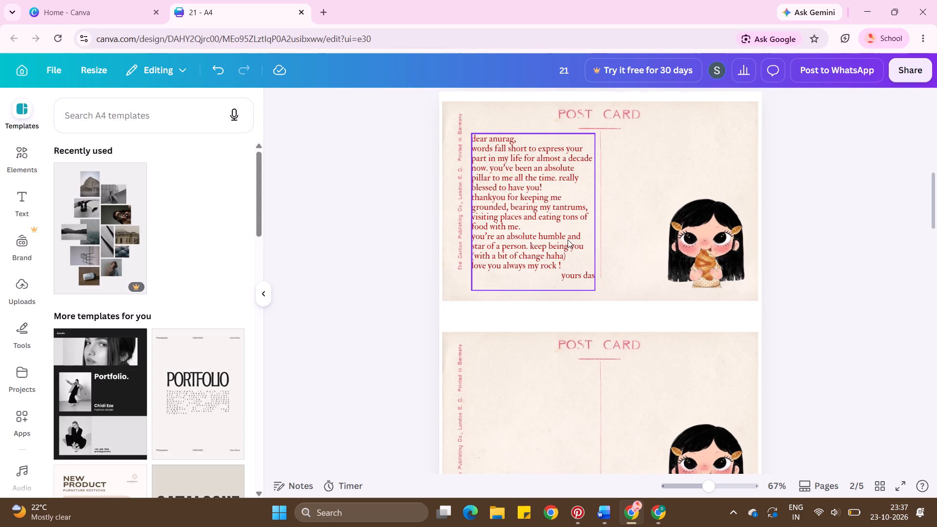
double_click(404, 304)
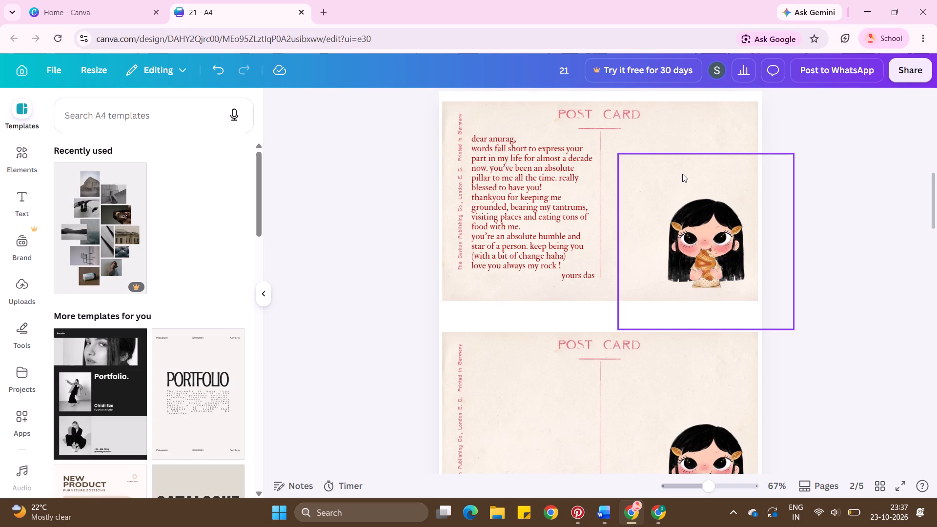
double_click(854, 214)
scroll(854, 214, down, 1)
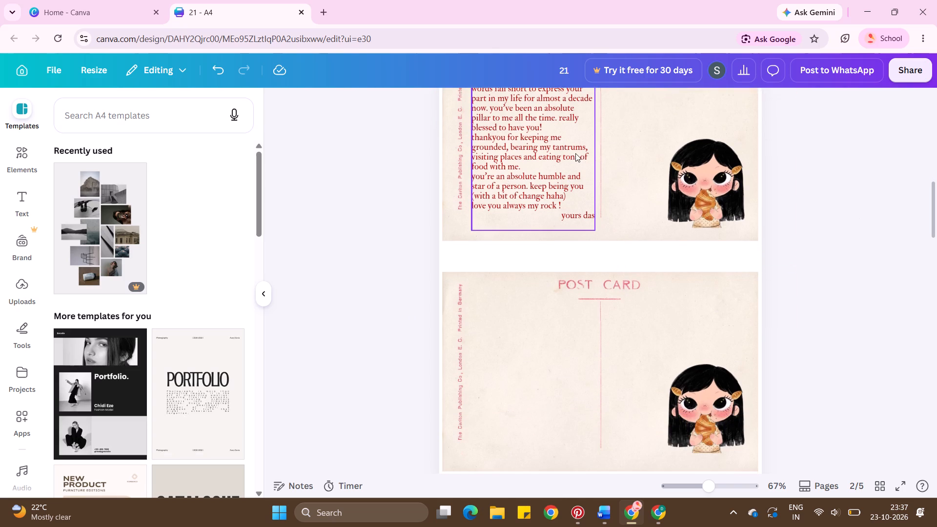
Copy the upper postcard's message on page 2 and place the copy at the matching spot on the lower postcard.
click(575, 153)
key(ctrl+c)
scroll(575, 153, down, 2)
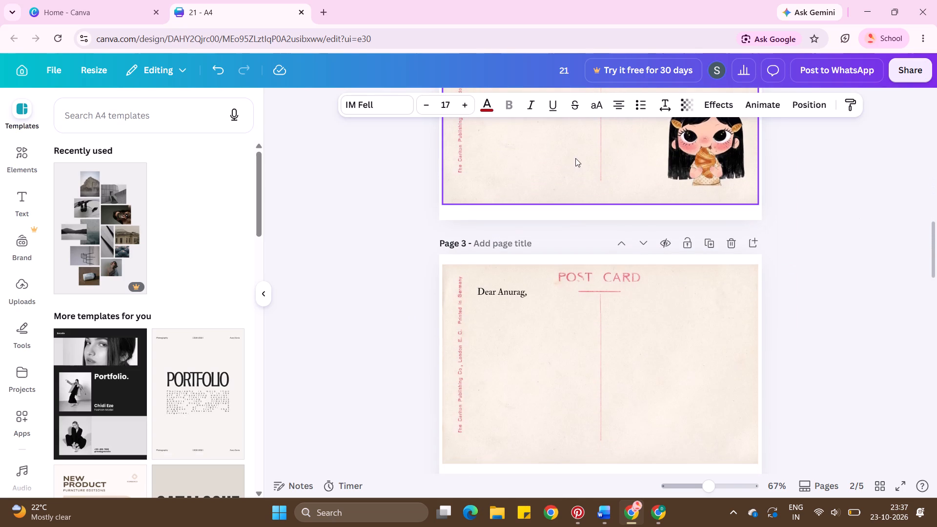
scroll(572, 169, up, 1)
click(550, 214)
scroll(550, 214, up, 1)
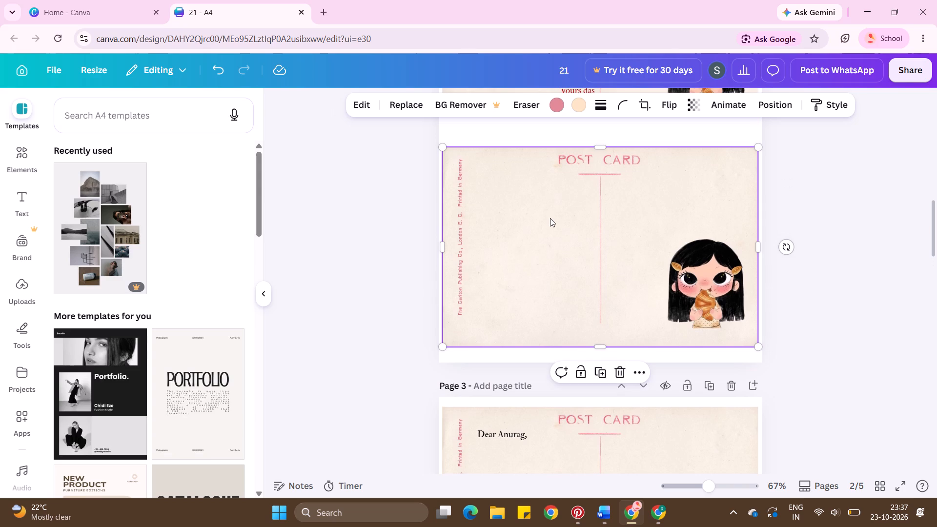
click(550, 218)
key(ctrl+v)
scroll(549, 193, up, 1)
drag(551, 122, 552, 346)
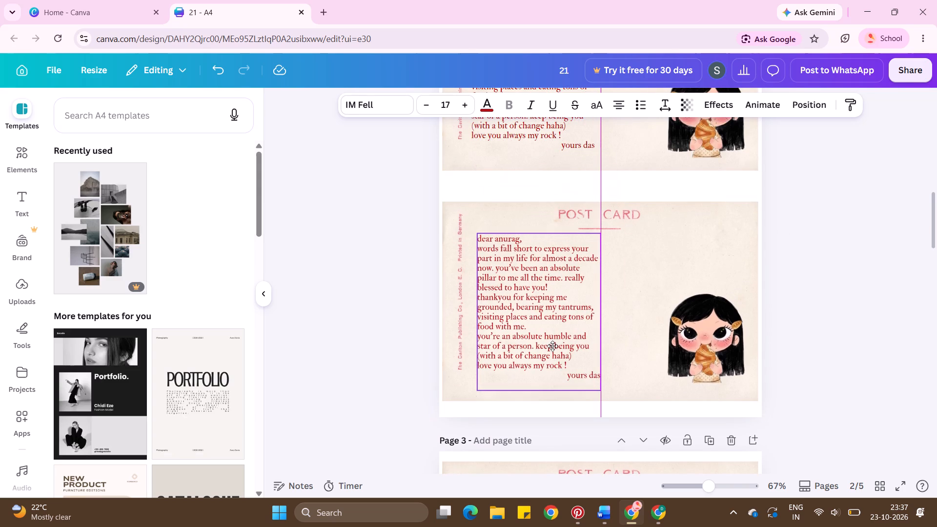
drag(552, 346, 543, 344)
scroll(543, 344, down, 2)
scroll(540, 310, up, 5)
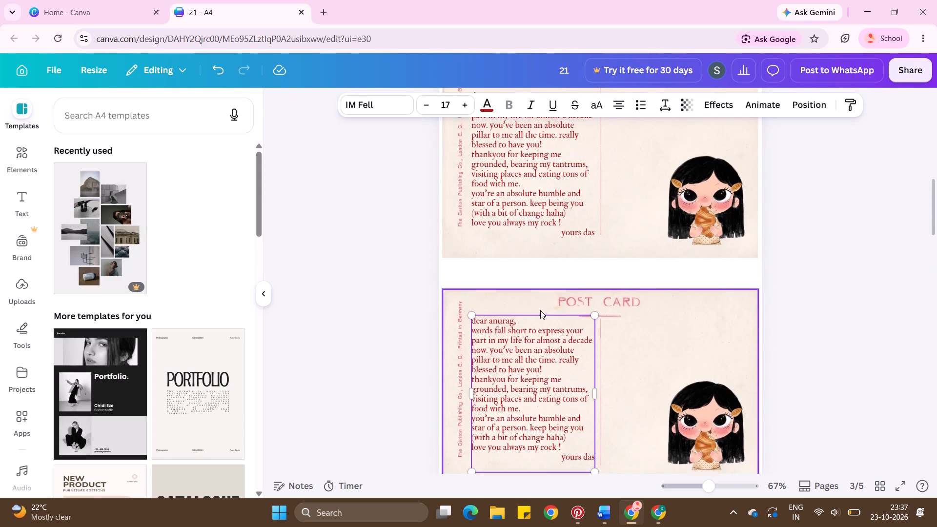
Copy both messages and both girl illustrations from page 2, and paste them onto page 3 in place of its "Dear Anurag," text.
drag(396, 193, 524, 425)
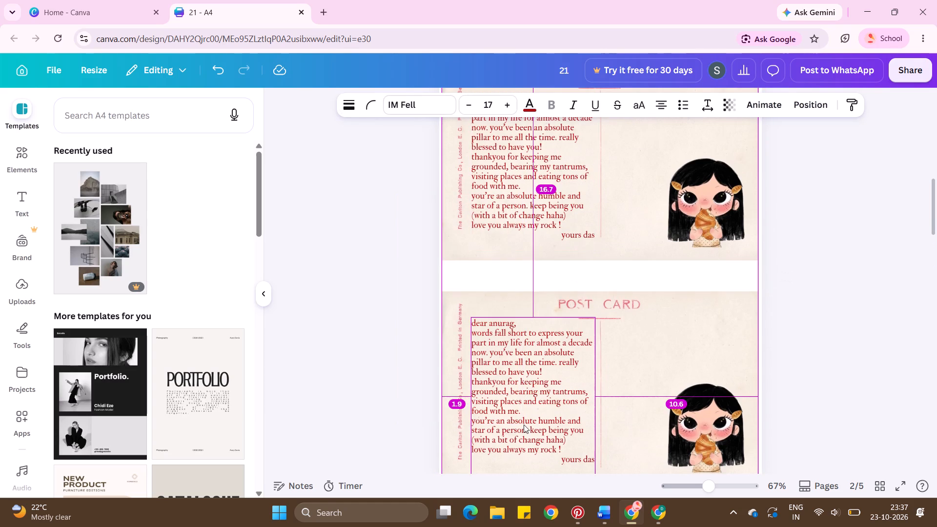
key(alt+1)
scroll(282, 384, down, 1)
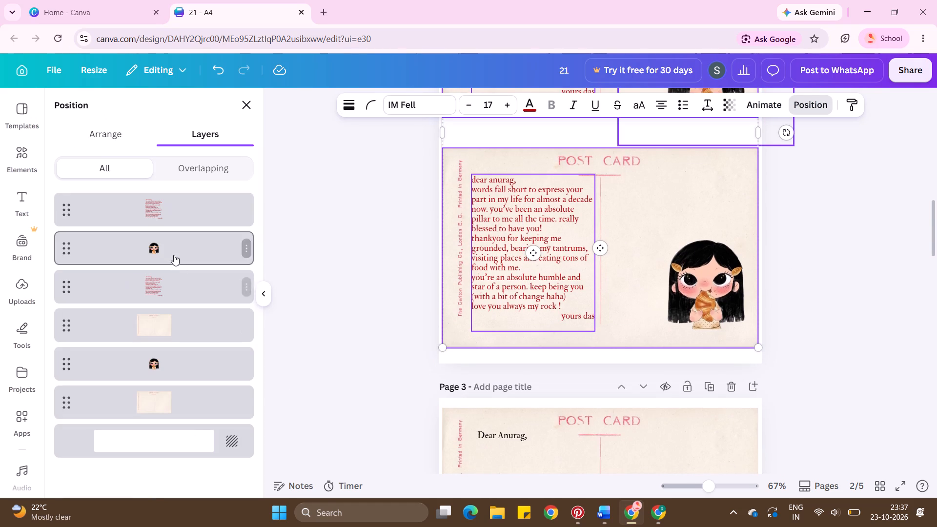
click(174, 278)
ctrl+click(172, 223)
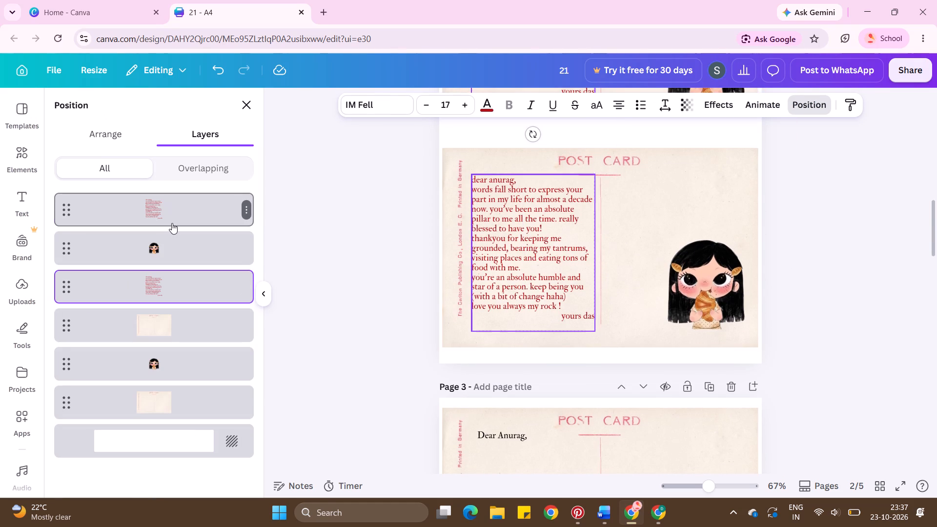
ctrl+click(167, 257)
ctrl+click(165, 363)
key(ctrl+c)
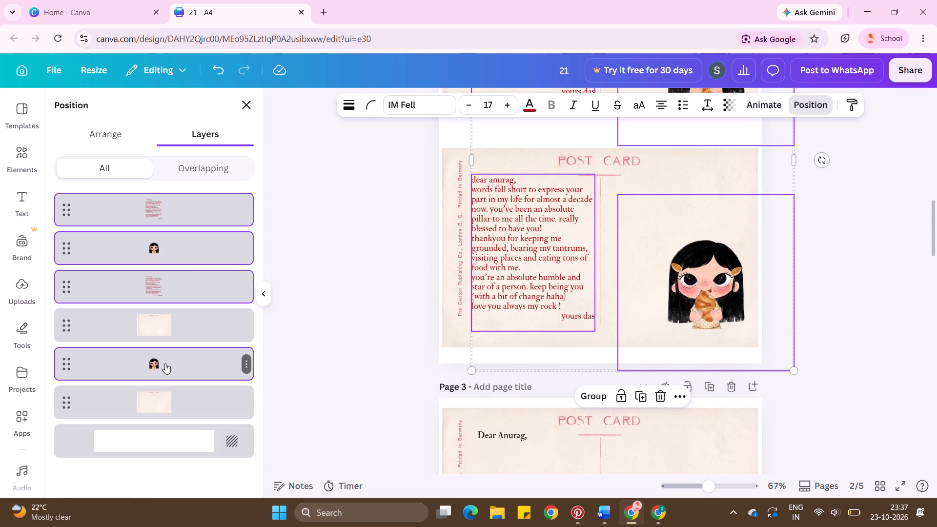
scroll(427, 343, down, 3)
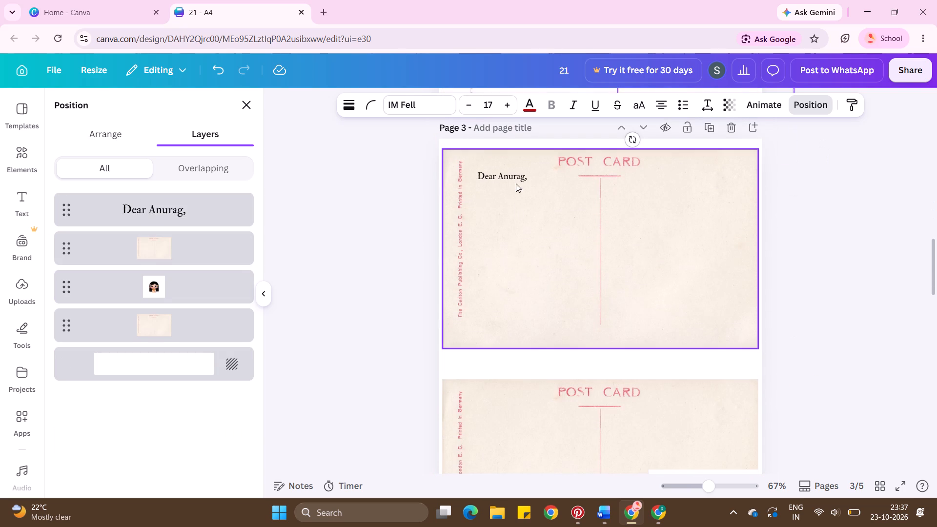
click(516, 178)
key(BackSpace)
key(ctrl+v)
Delete the "Dear Anurag," text on page 4 and paste the copied messages and girl illustrations there.
scroll(516, 178, down, 1)
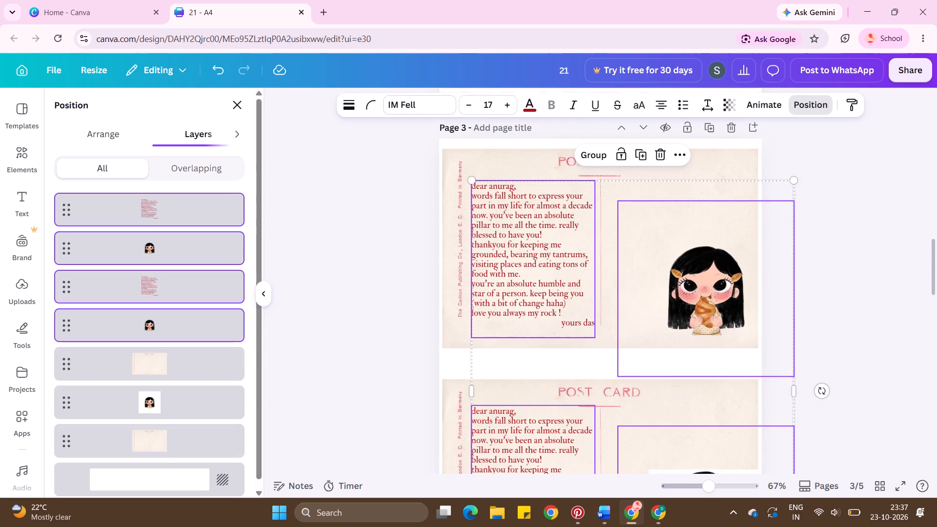
scroll(516, 178, down, 4)
click(518, 289)
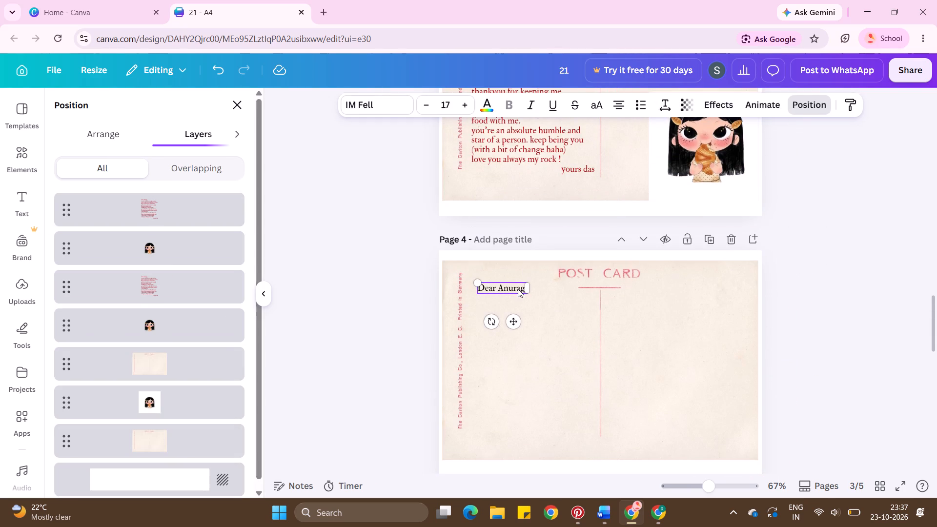
key(BackSpace)
key(ctrl+v)
scroll(518, 289, down, 3)
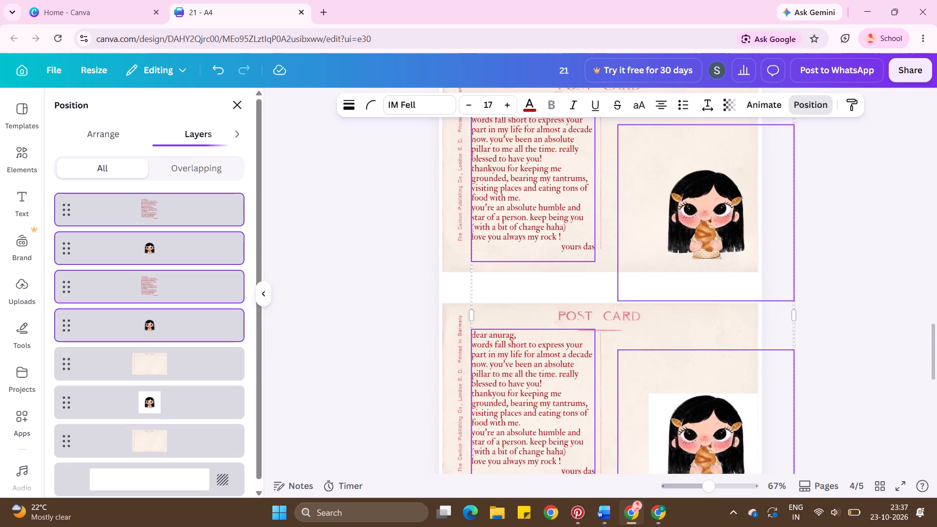
Delete page 2's lower postcard together with its message and girl illustration.
scroll(518, 289, up, 6)
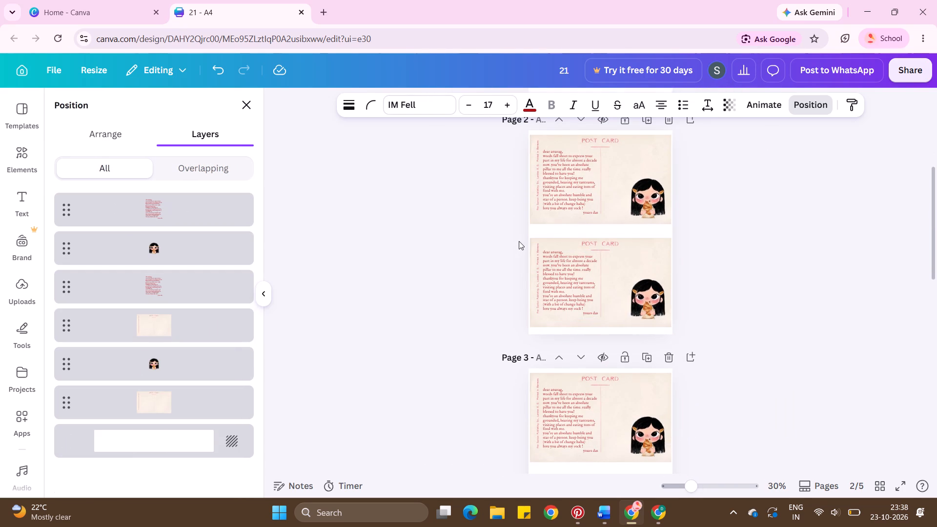
drag(519, 241, 667, 335)
key(BackSpace)
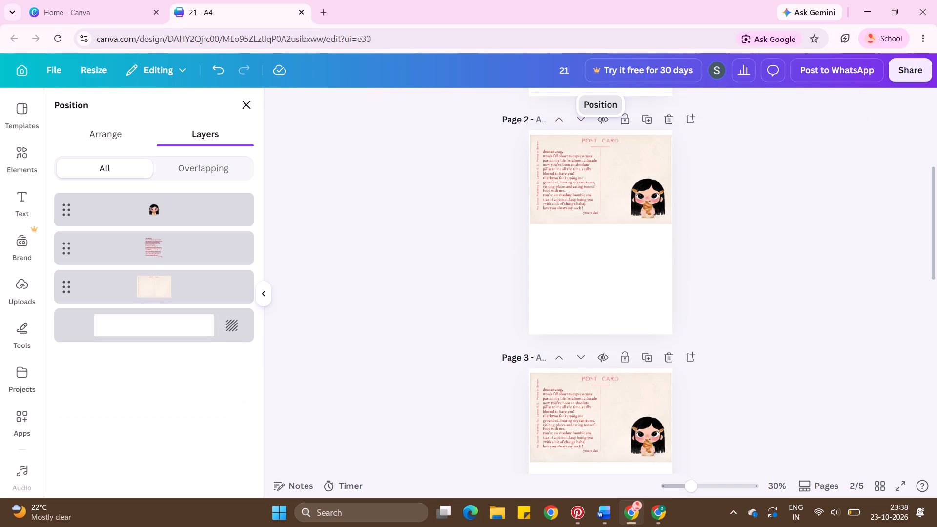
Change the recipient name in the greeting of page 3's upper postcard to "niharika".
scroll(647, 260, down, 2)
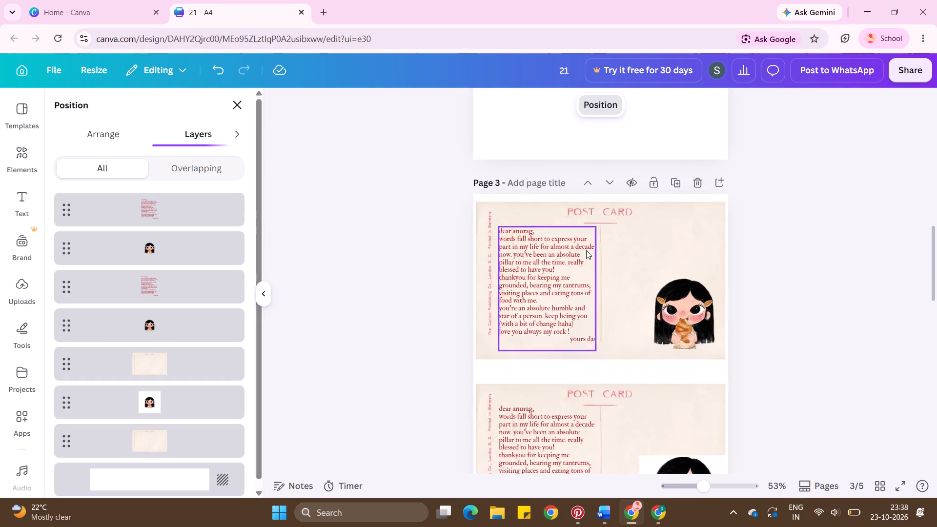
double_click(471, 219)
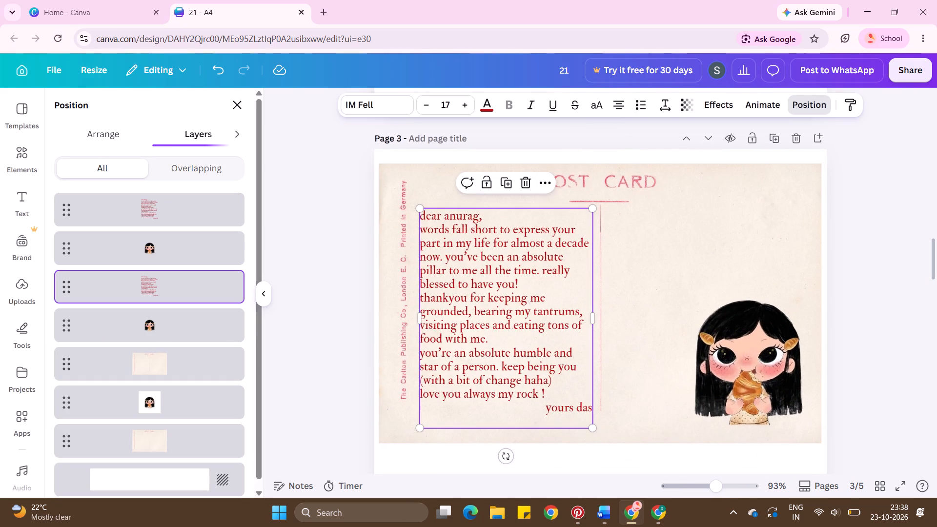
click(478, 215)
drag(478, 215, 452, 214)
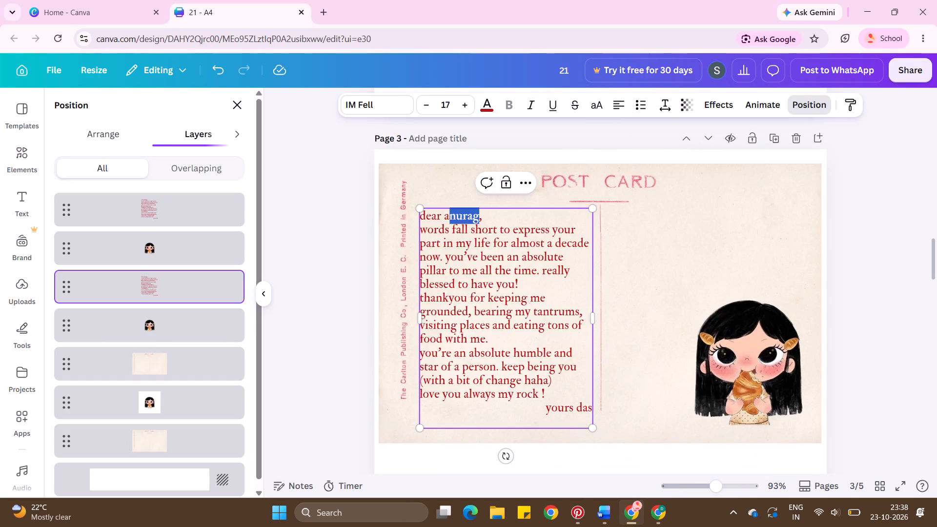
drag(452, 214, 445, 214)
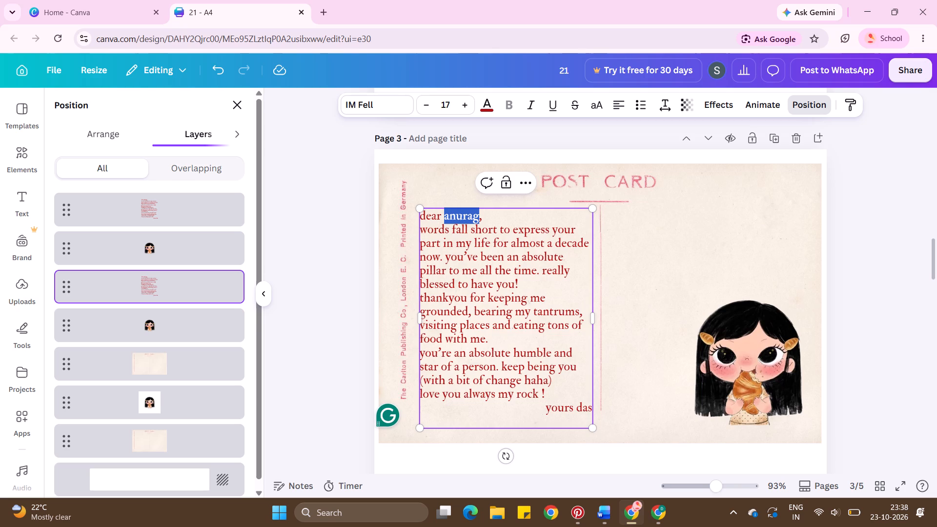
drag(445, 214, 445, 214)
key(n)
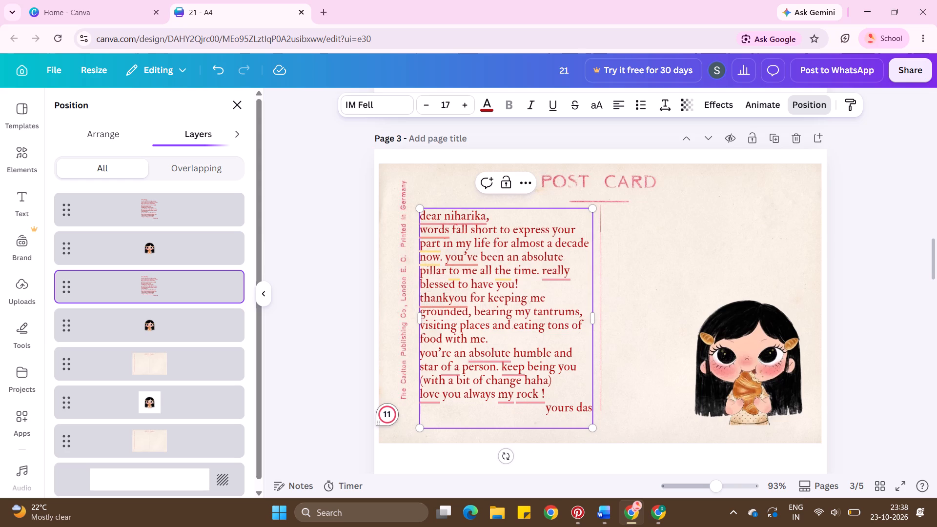
Change the recipient name in the greeting of page 3's lower postcard to "pranjal".
scroll(508, 396, down, 3)
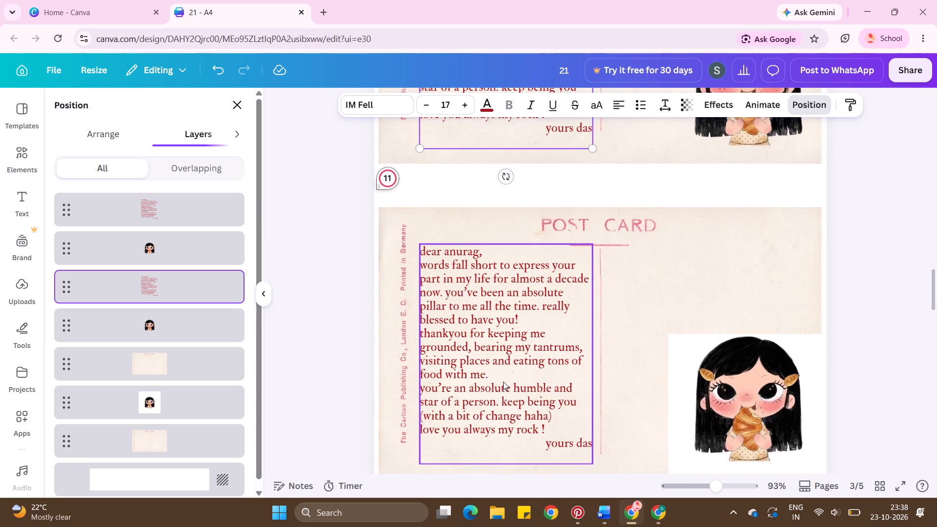
double_click(467, 251)
double_click(464, 250)
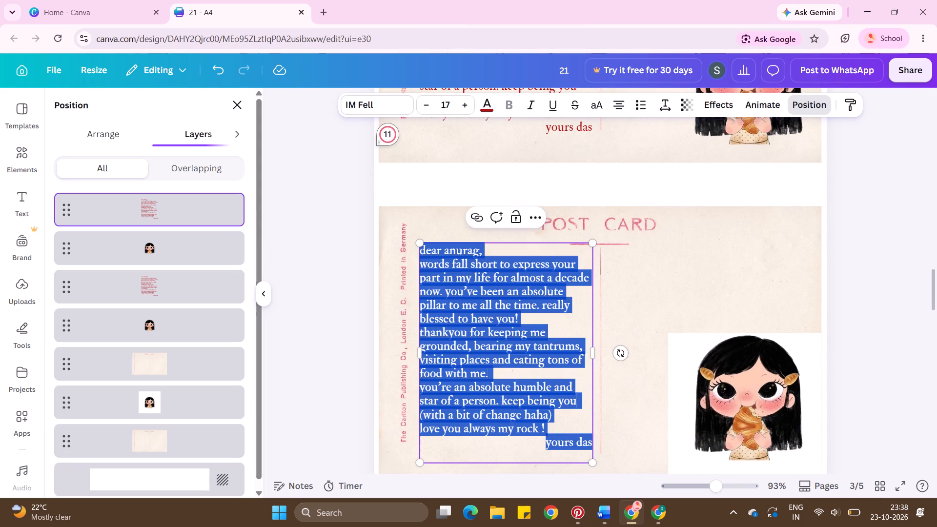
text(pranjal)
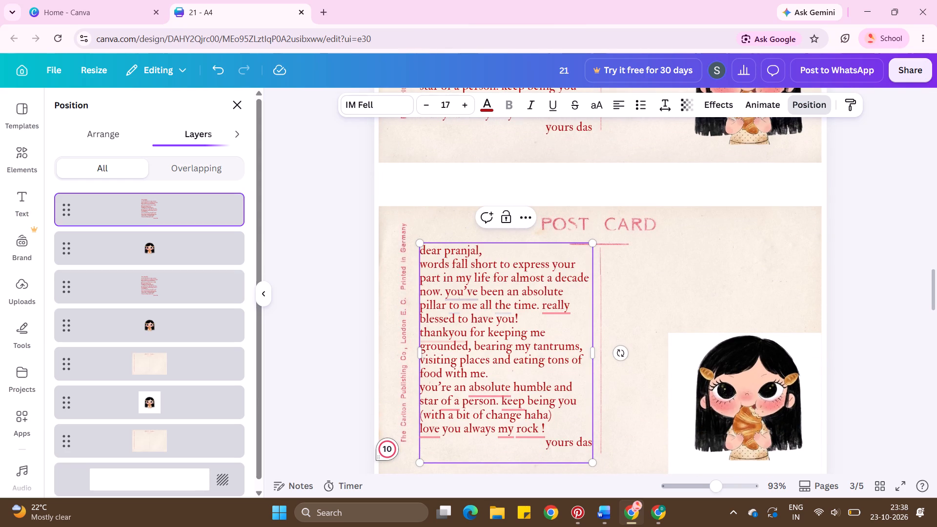
Try the sender's first name in the sign-off of page 3's lower postcard, and clear it so only "yours" is left.
scroll(509, 382, down, 1)
double_click(582, 405)
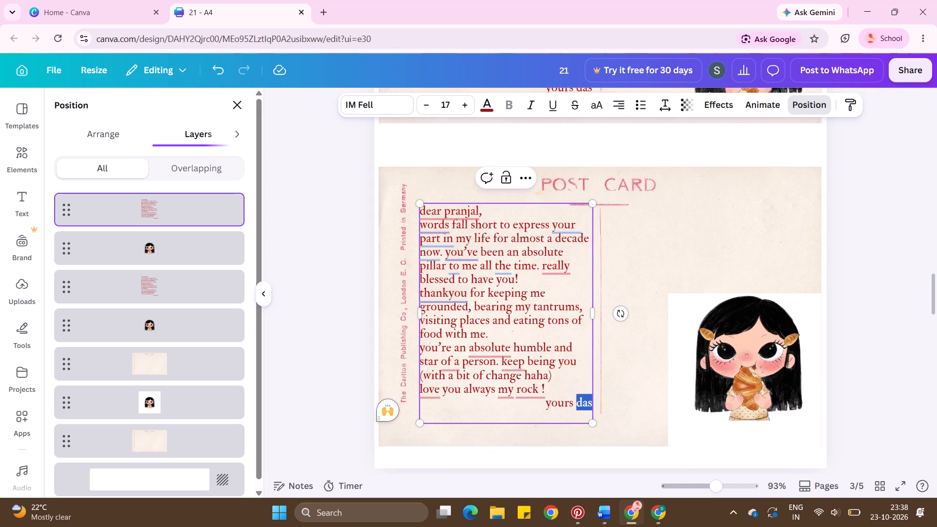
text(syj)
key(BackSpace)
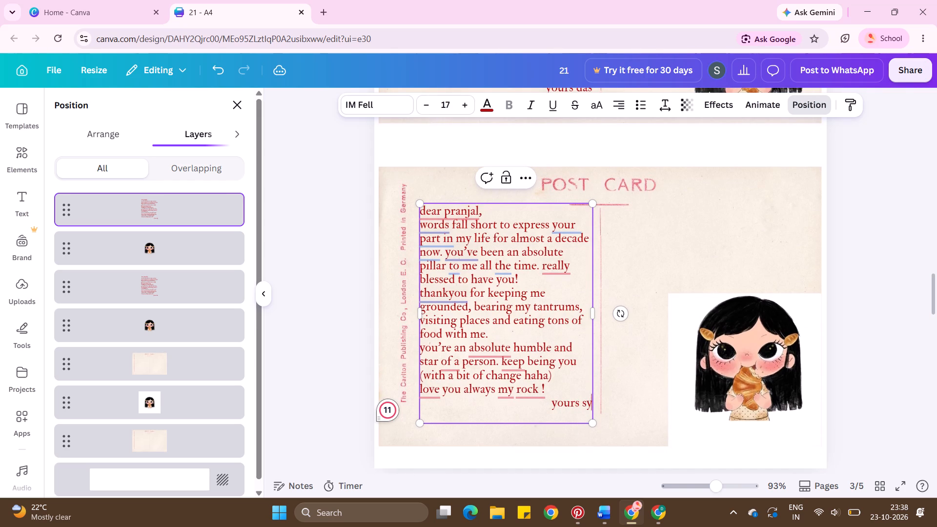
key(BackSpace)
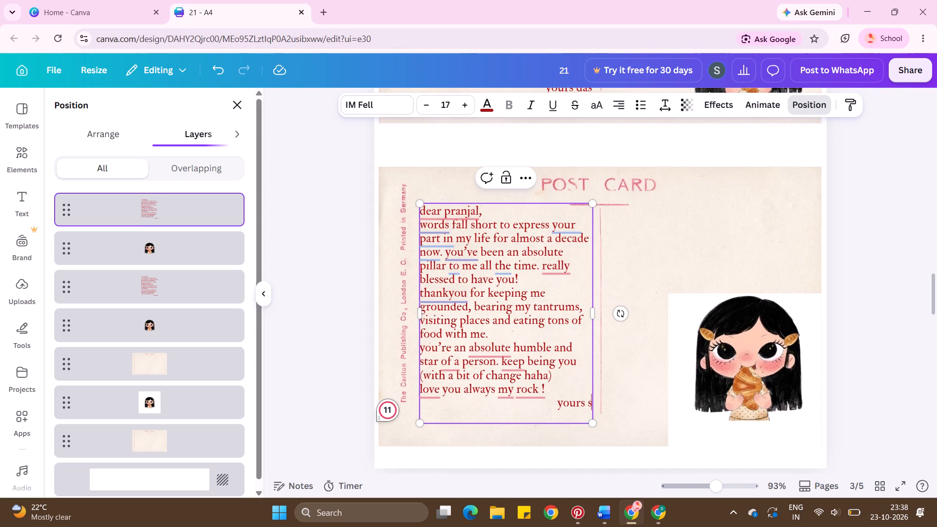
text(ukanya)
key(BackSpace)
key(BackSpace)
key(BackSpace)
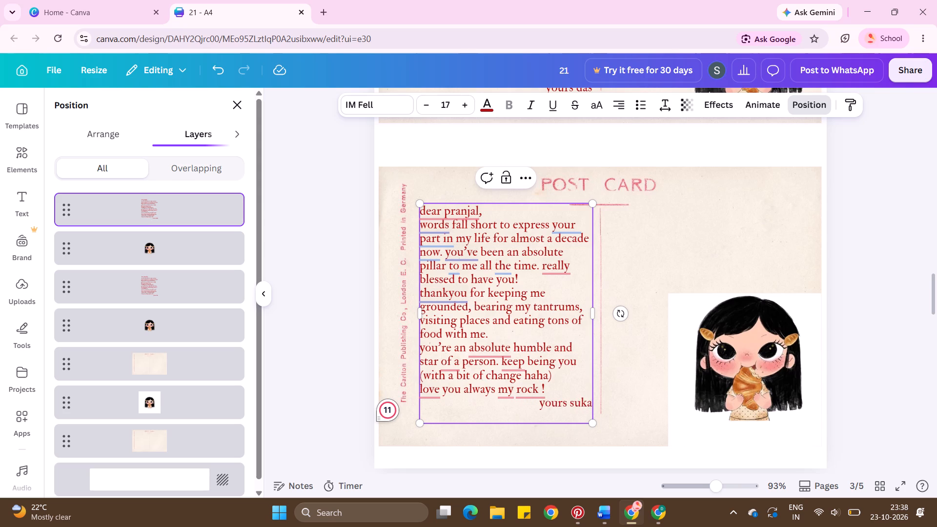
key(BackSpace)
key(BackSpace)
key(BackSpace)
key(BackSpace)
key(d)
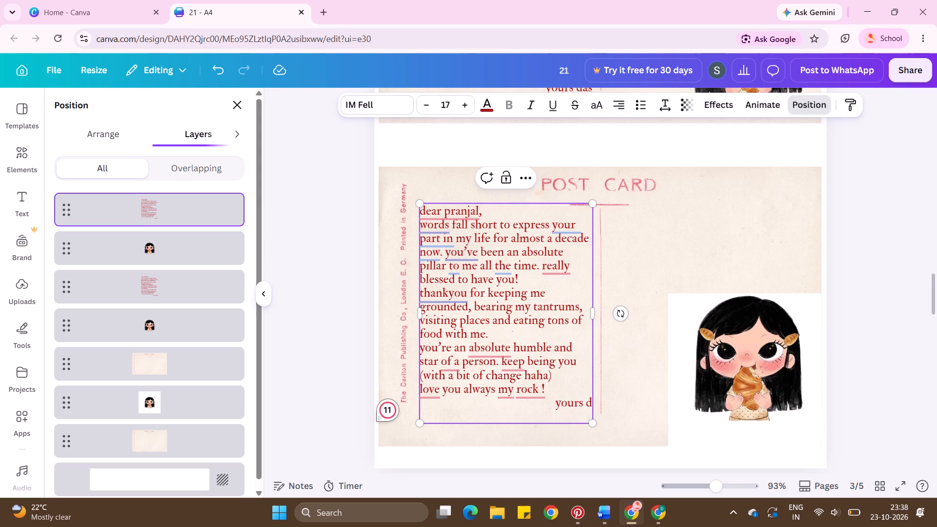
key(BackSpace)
Replace the recipient name in the greeting of page 3's upper postcard with the recipient's nickname and surname.
scroll(582, 405, up, 3)
triple_click(586, 251)
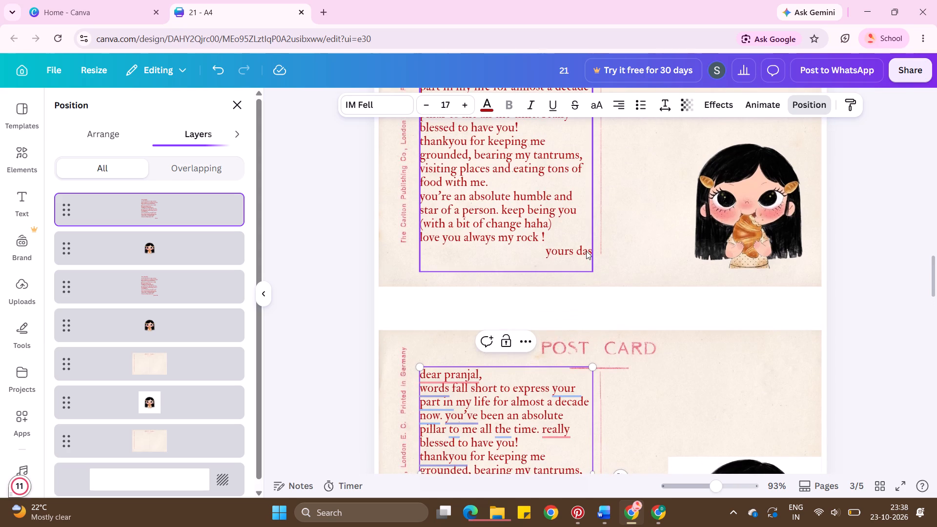
scroll(589, 291, down, 1)
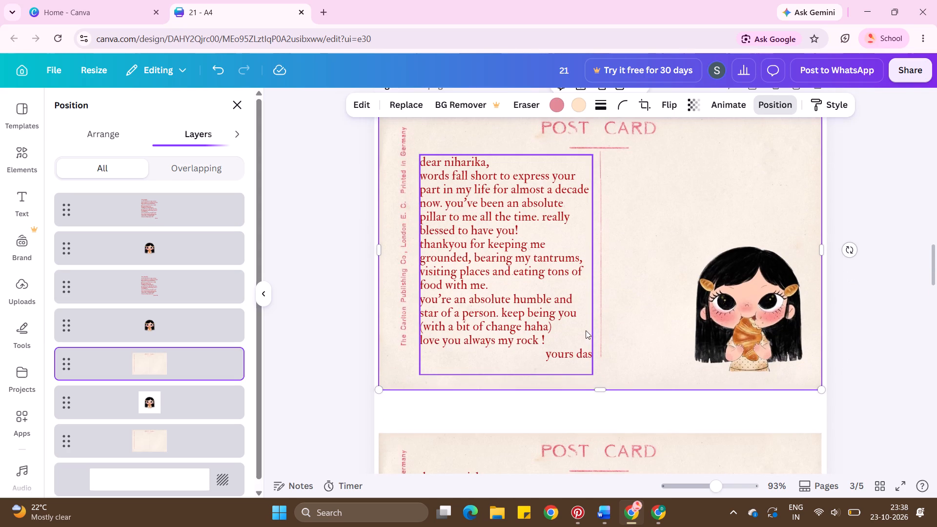
double_click(579, 353)
double_click(583, 354)
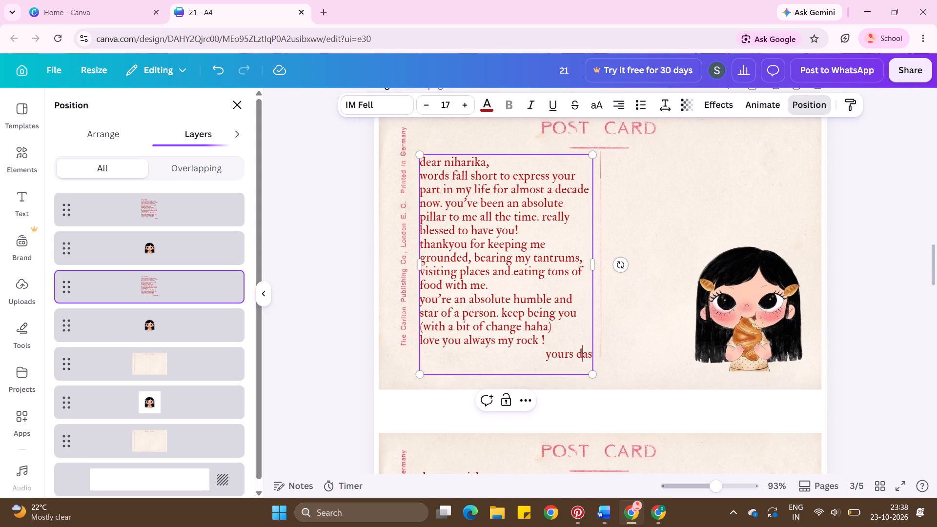
double_click(472, 163)
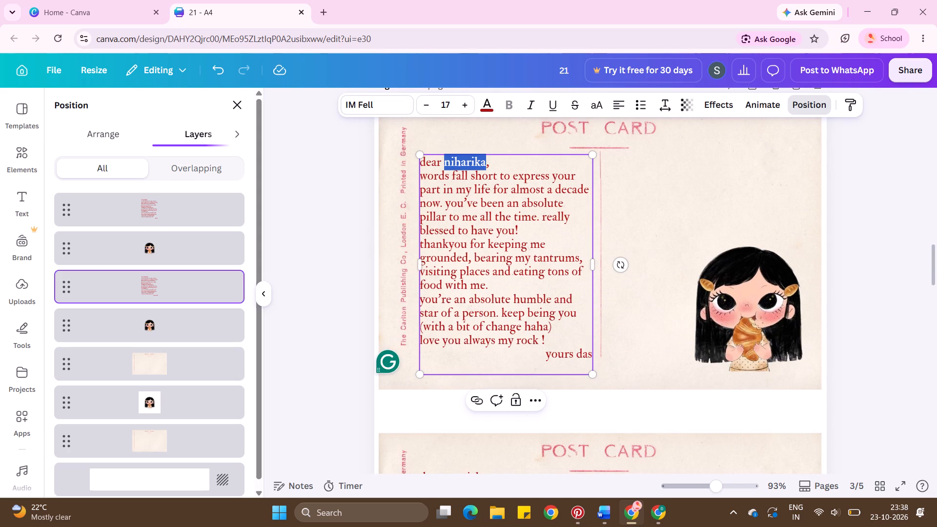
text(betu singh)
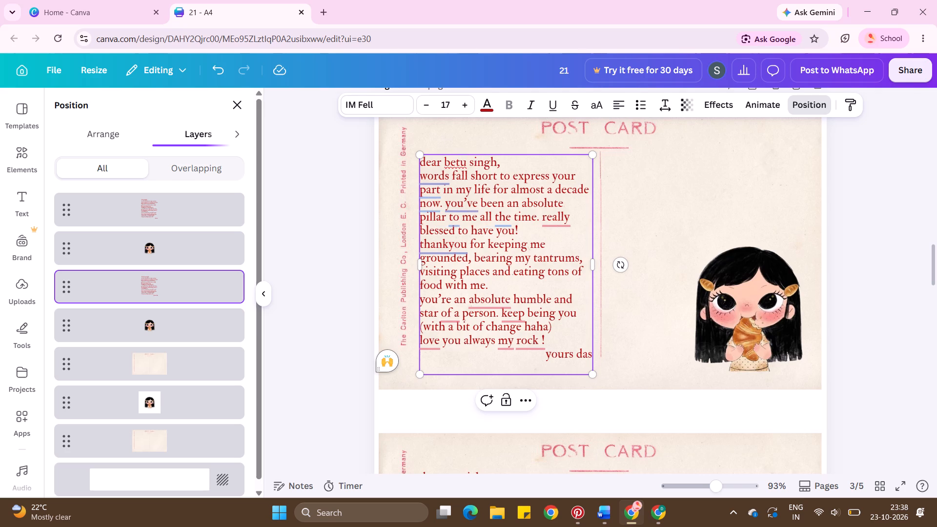
Replace the name after "yours" in the sign-off of page 3's upper postcard with the sender's full name.
drag(577, 353, 591, 359)
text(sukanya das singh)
scroll(591, 359, down, 3)
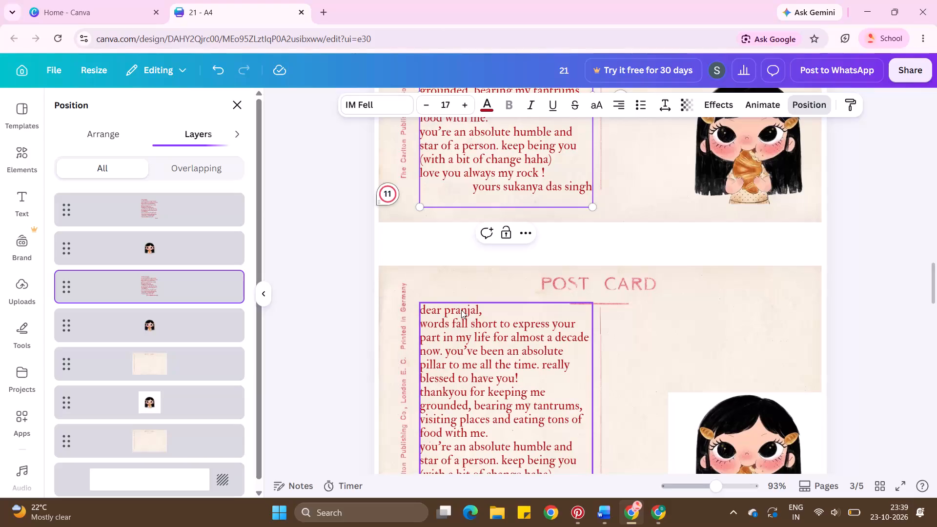
Replace the recipient name in the greeting of page 3's lower postcard with "creep" followed by the recipient's surname.
double_click(461, 310)
double_click(469, 307)
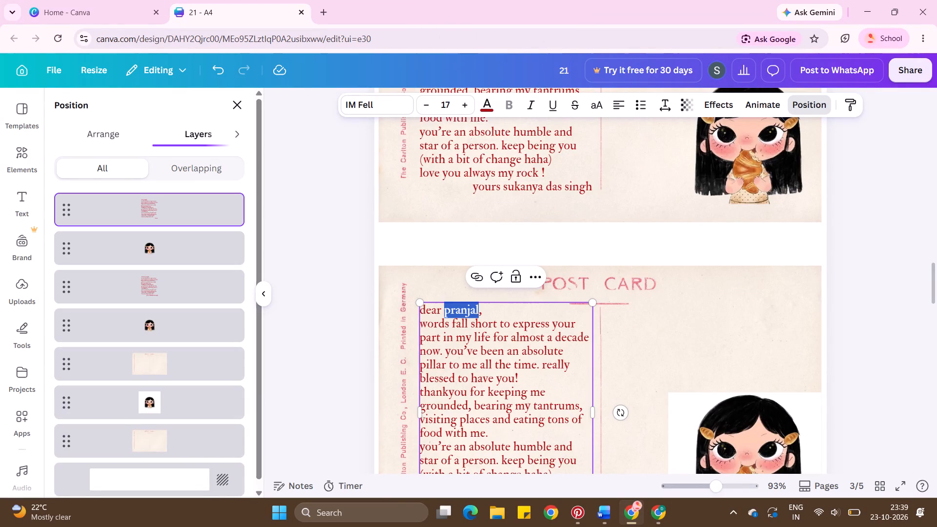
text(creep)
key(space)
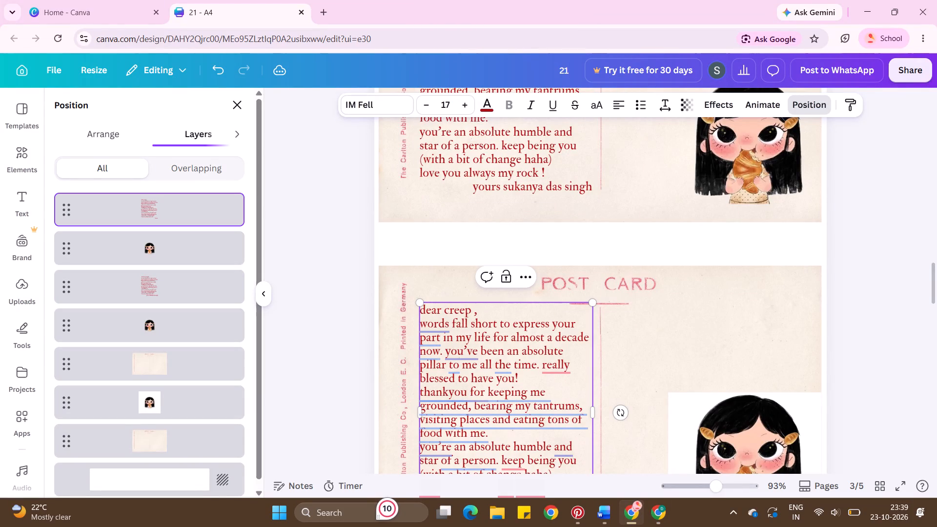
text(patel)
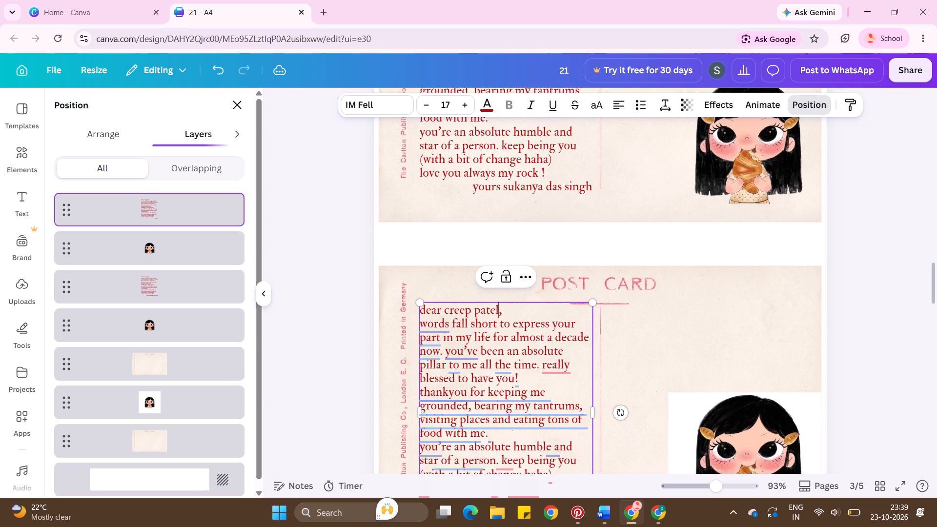
Add the nickname "hatimatim" after "yours" in the sign-off of page 3's lower postcard.
scroll(469, 307, down, 1)
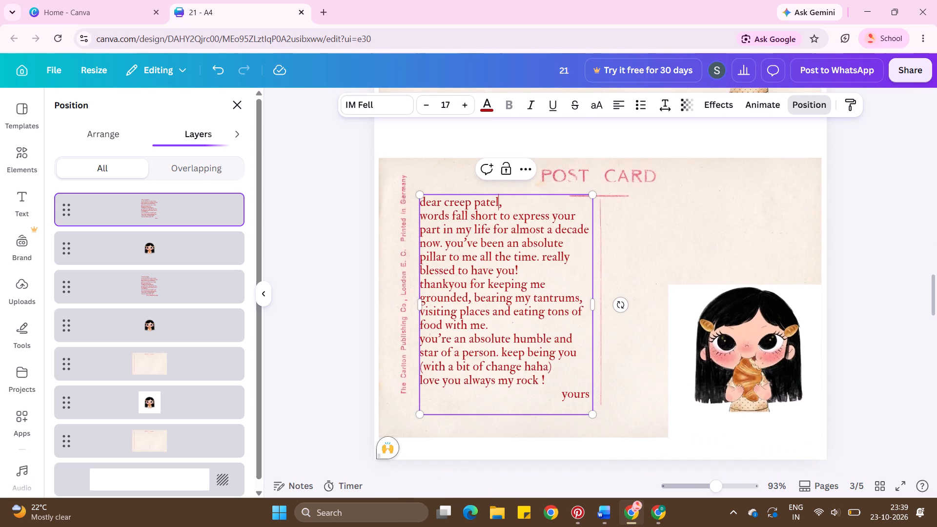
click(588, 398)
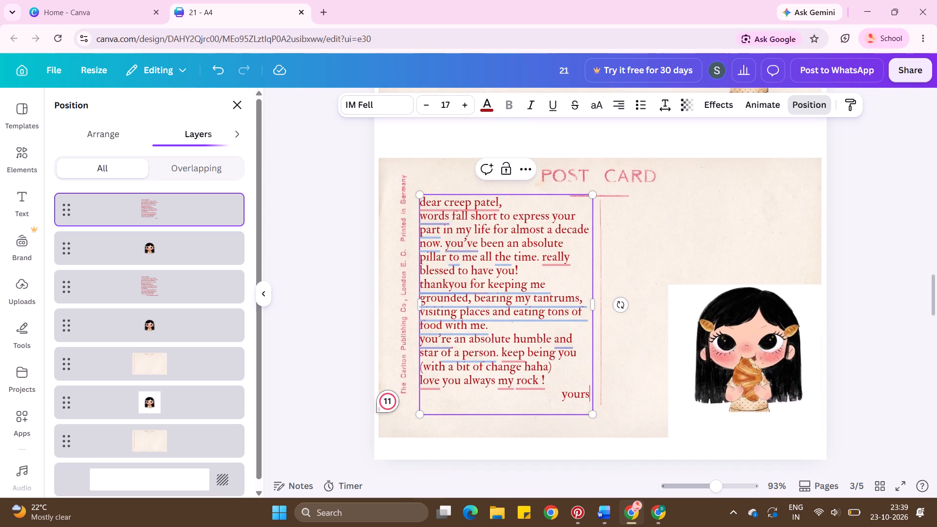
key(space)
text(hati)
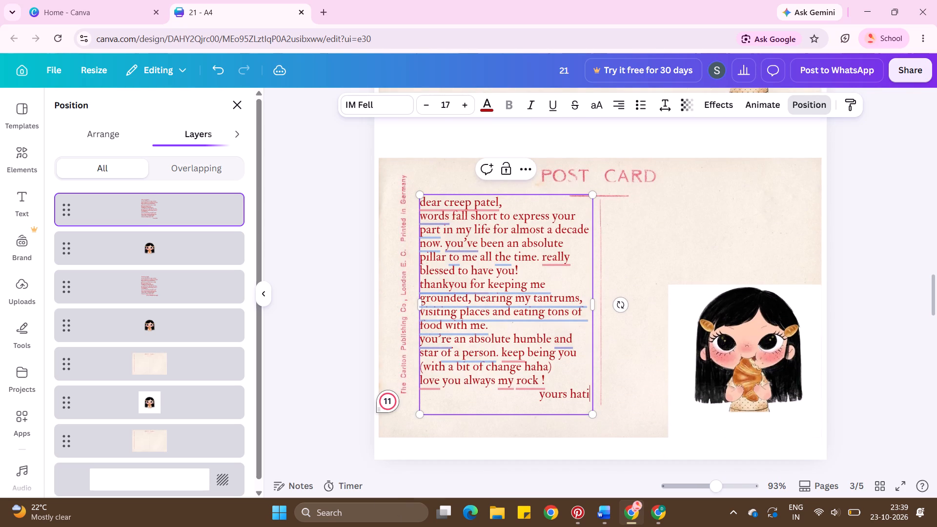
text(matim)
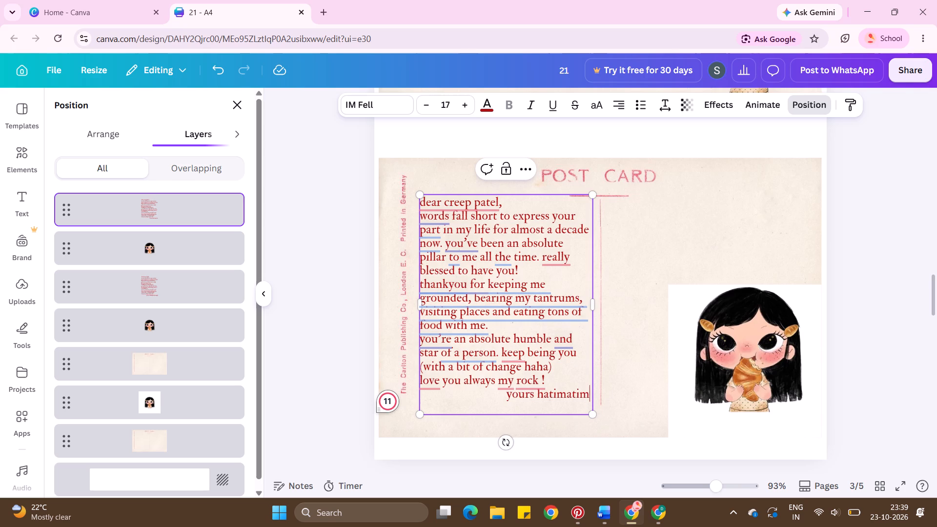
Change the recipient name in the greeting of page 4's upper postcard to "401".
scroll(577, 400, down, 2)
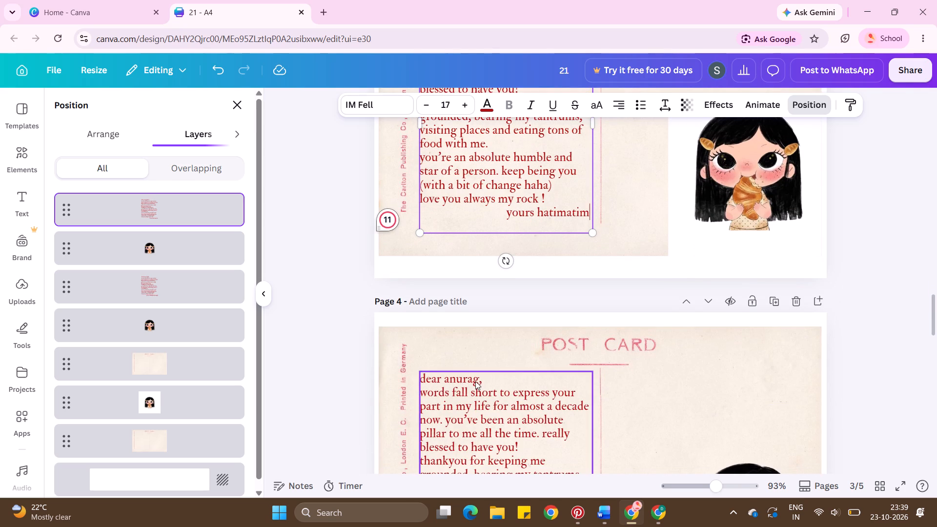
double_click(475, 381)
click(476, 380)
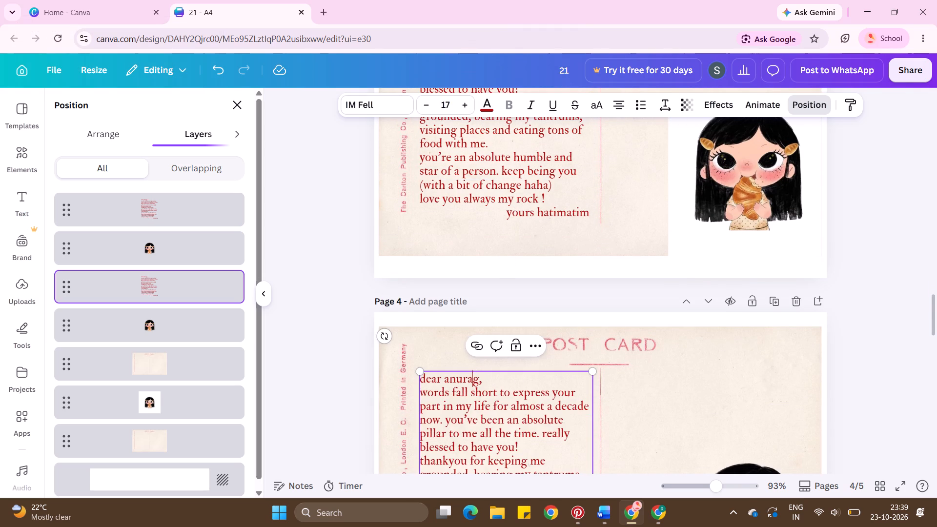
drag(482, 377, 474, 377)
double_click(460, 377)
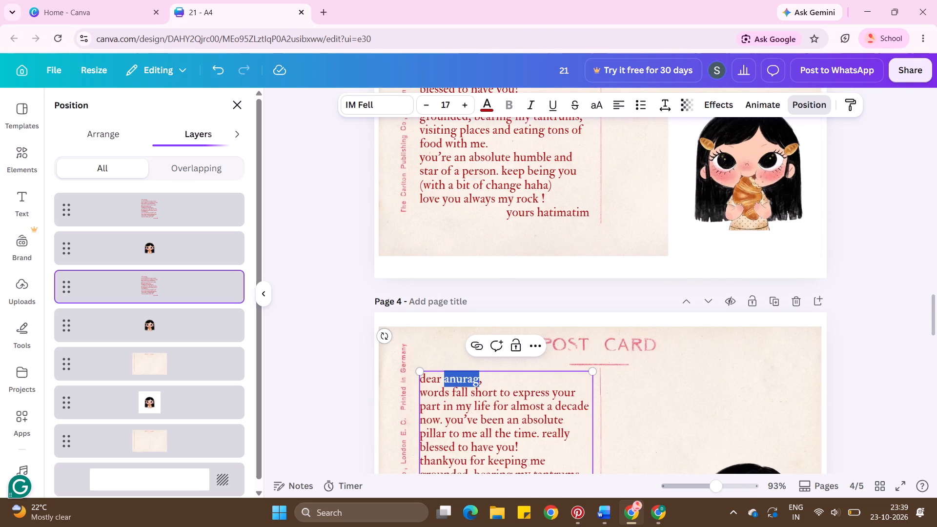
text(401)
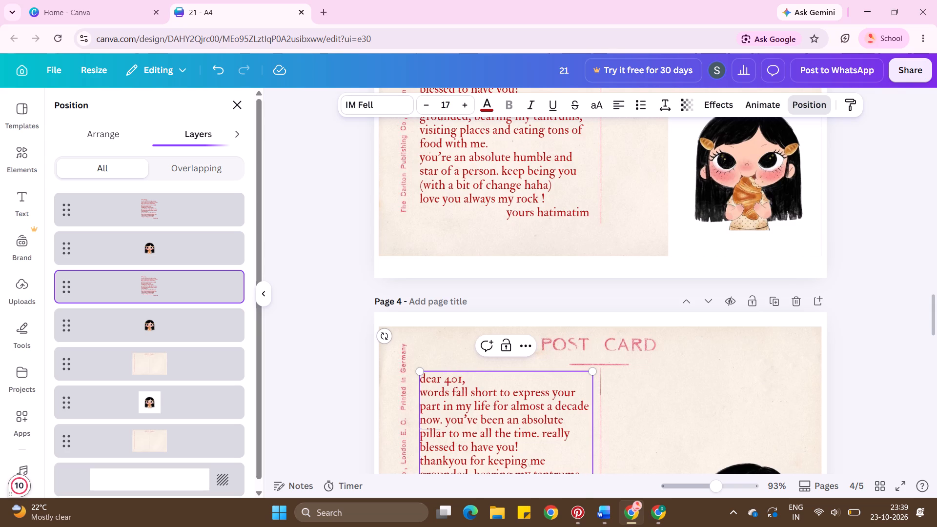
Change the recipient name in the greeting of page 2's postcard to "aks", followed by a space, and deselect the text.
scroll(460, 377, up, 4)
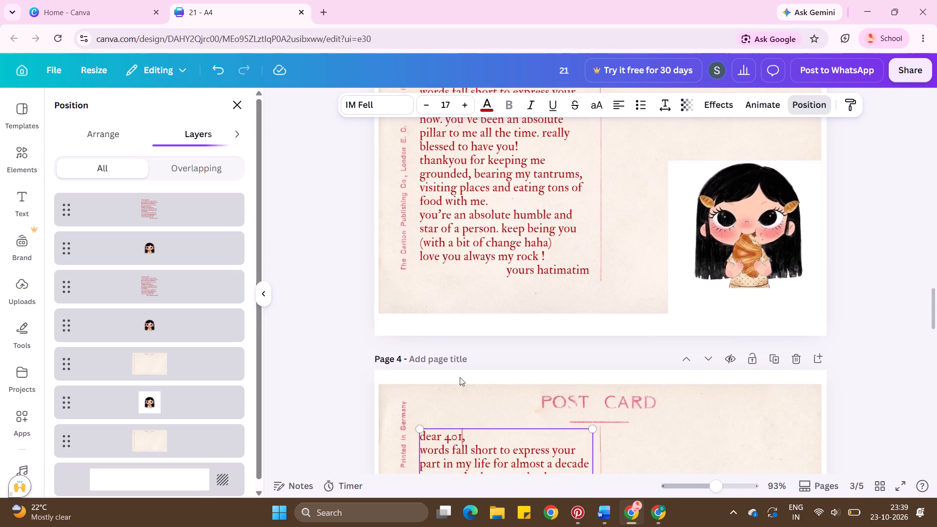
scroll(460, 377, up, 5)
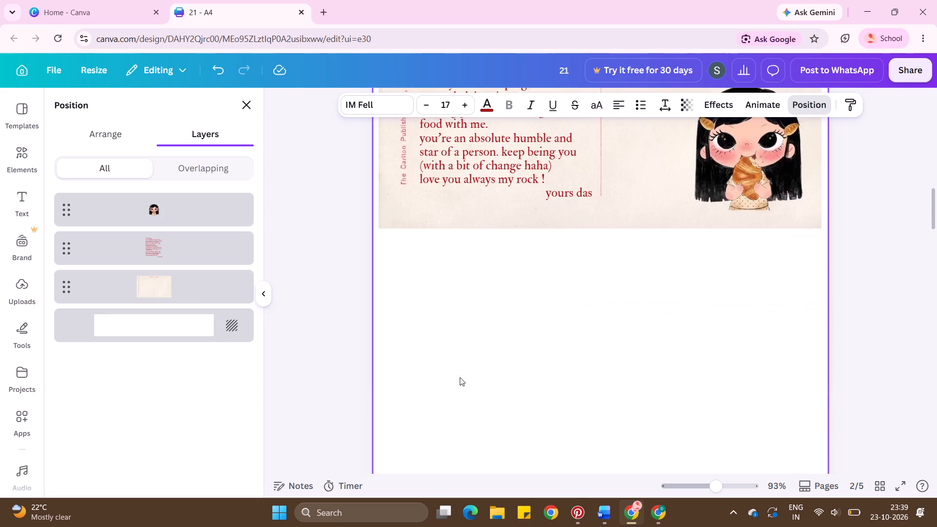
scroll(460, 377, up, 1)
scroll(463, 263, up, 1)
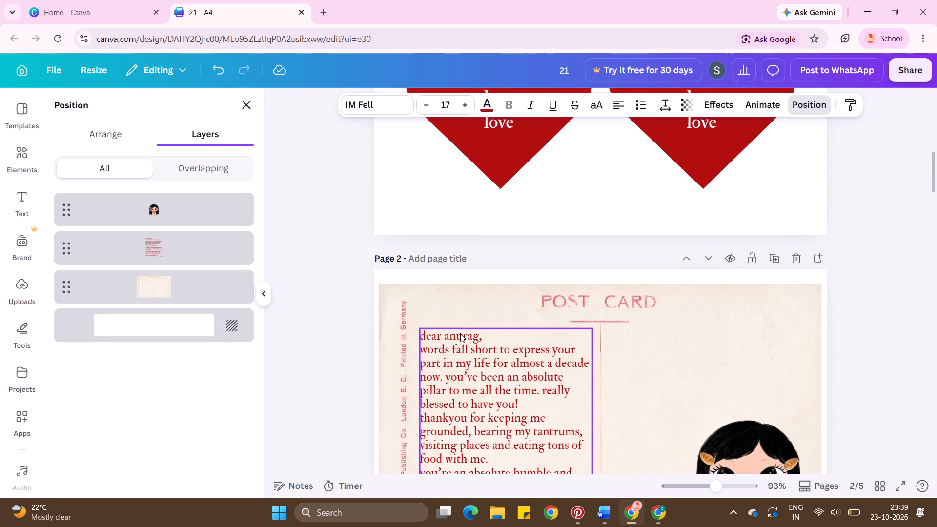
triple_click(460, 333)
double_click(461, 337)
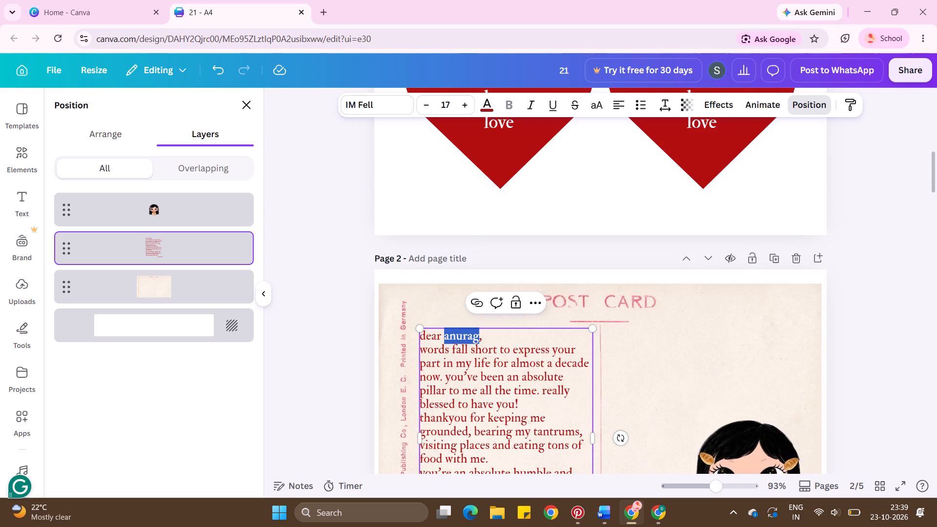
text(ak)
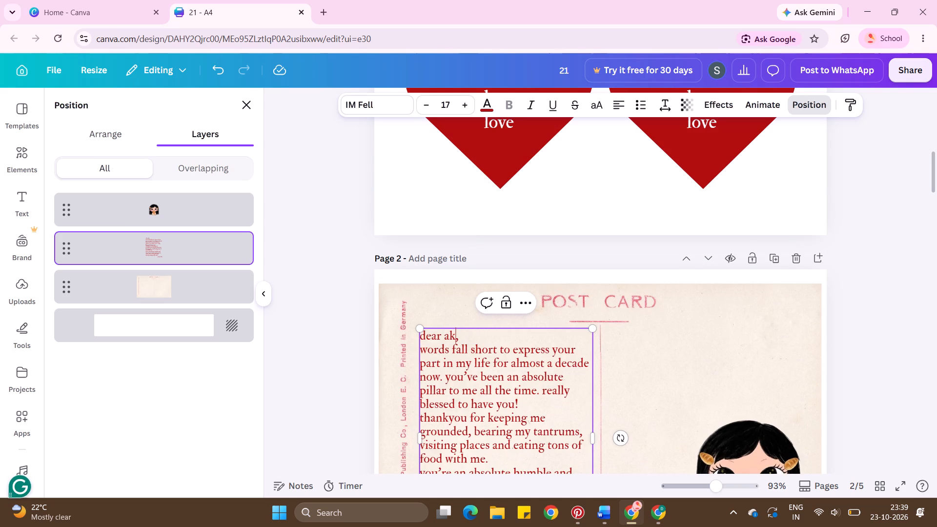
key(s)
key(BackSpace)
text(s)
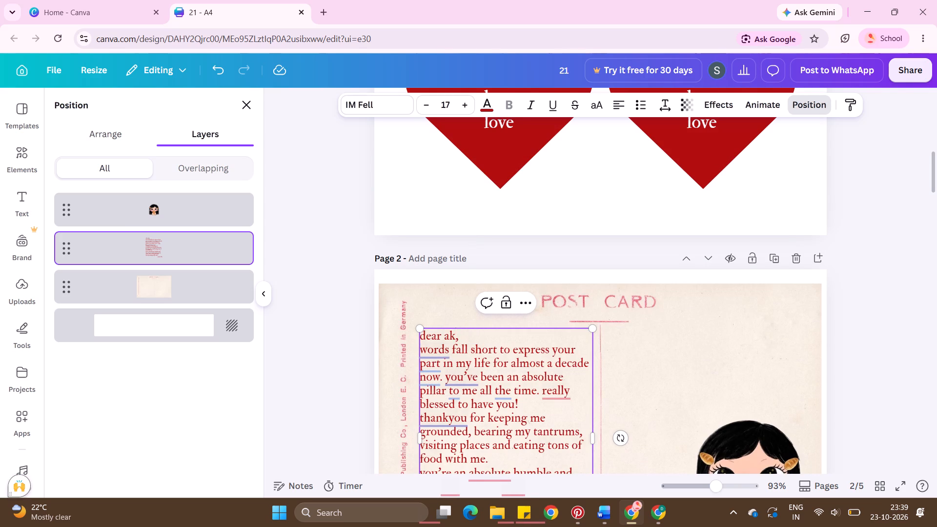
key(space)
double_click(346, 373)
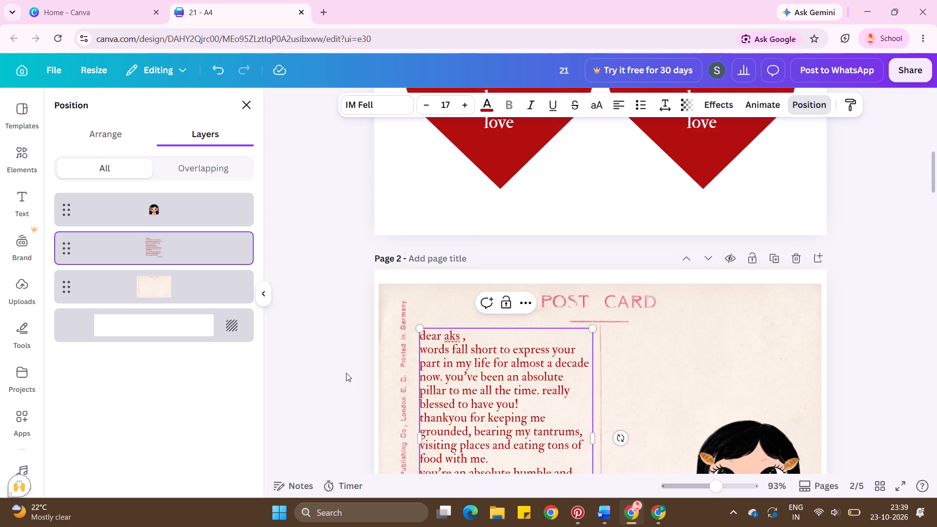
Change the recipient name in the greeting of page 4's lower postcard to "401+1".
scroll(346, 373, down, 2)
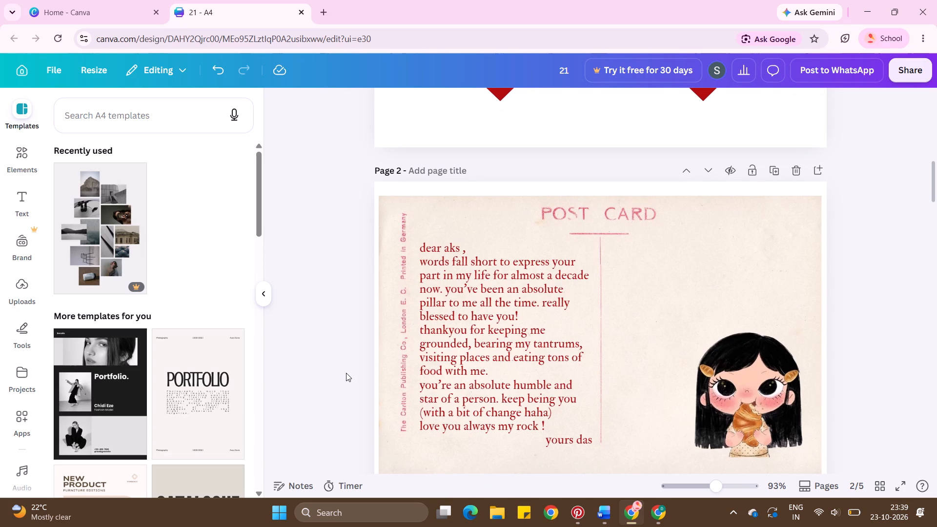
scroll(346, 373, down, 4)
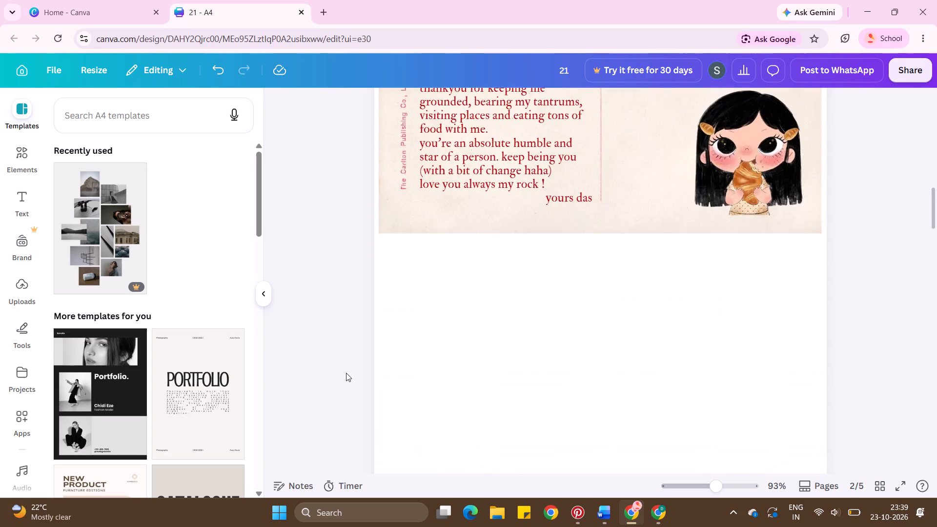
scroll(346, 373, down, 9)
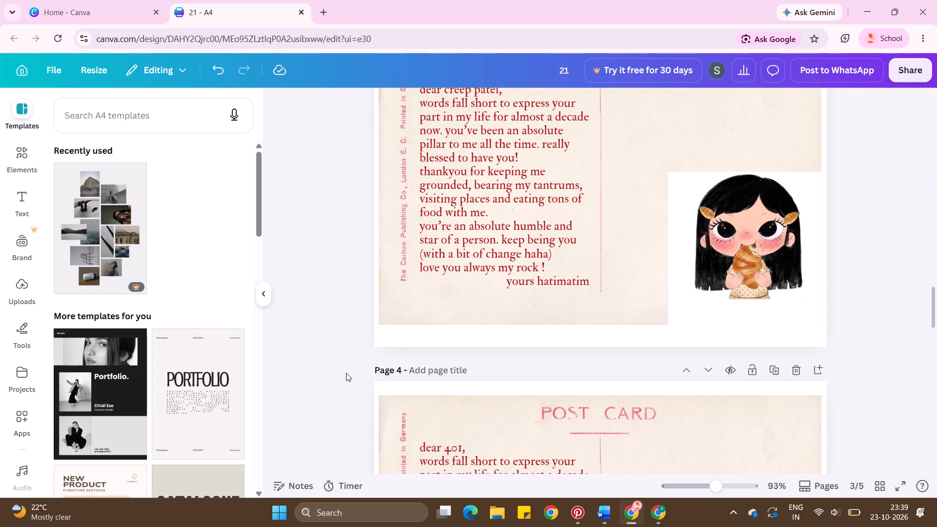
scroll(418, 391, down, 3)
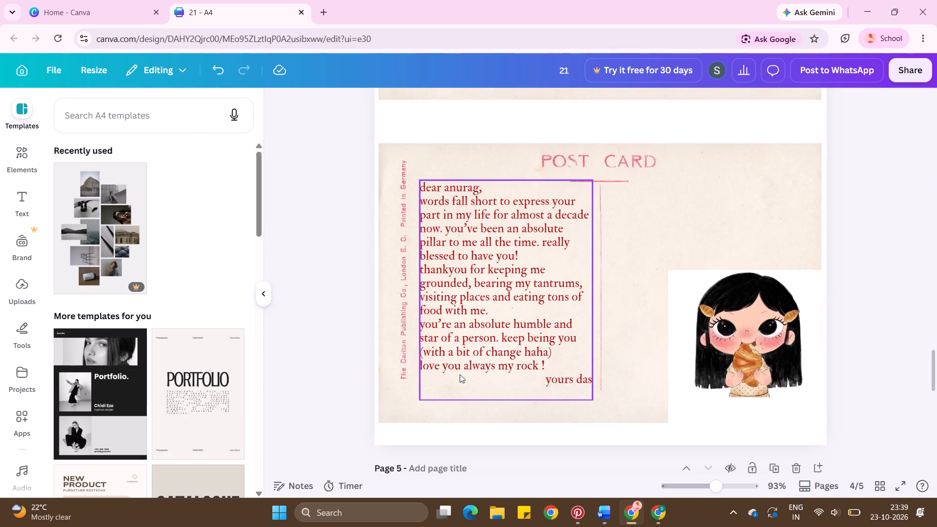
triple_click(464, 183)
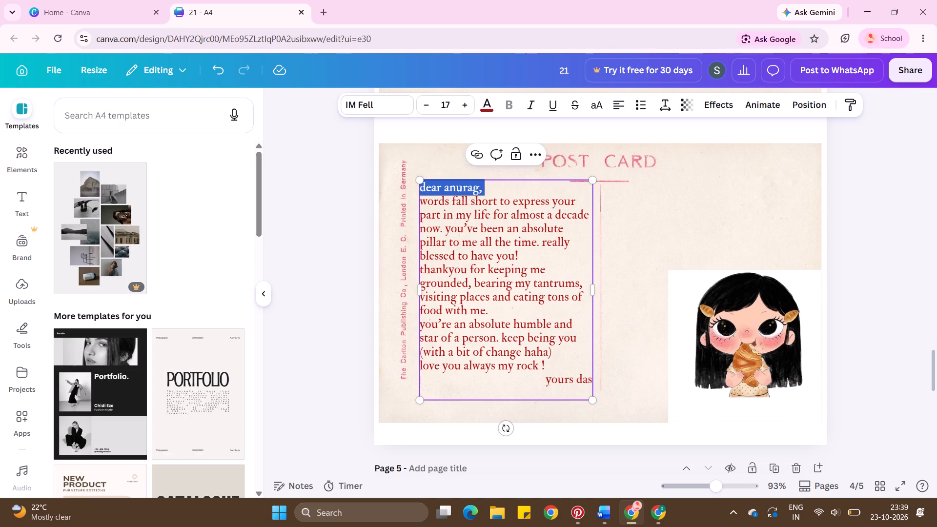
double_click(462, 185)
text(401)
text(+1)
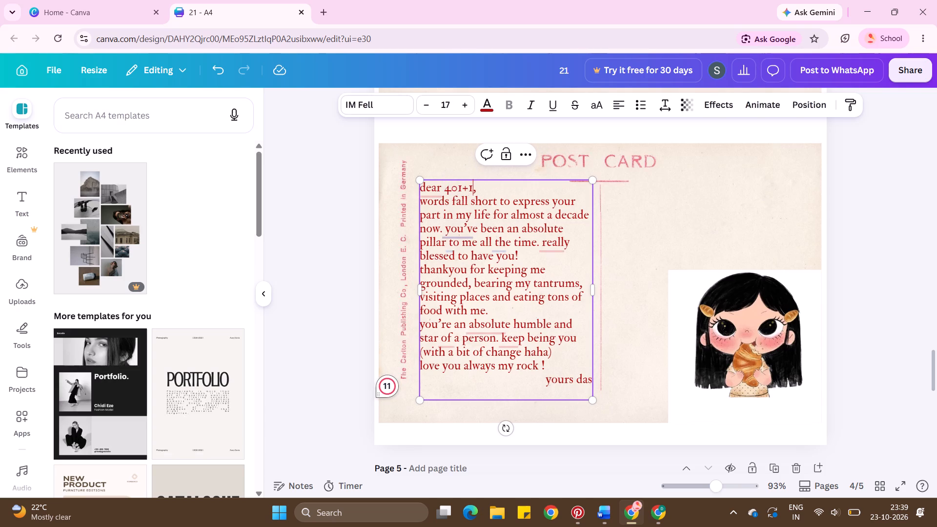
Review the greetings, messages and sign-offs on the postcards of pages 3 and 4.
scroll(391, 237, up, 3)
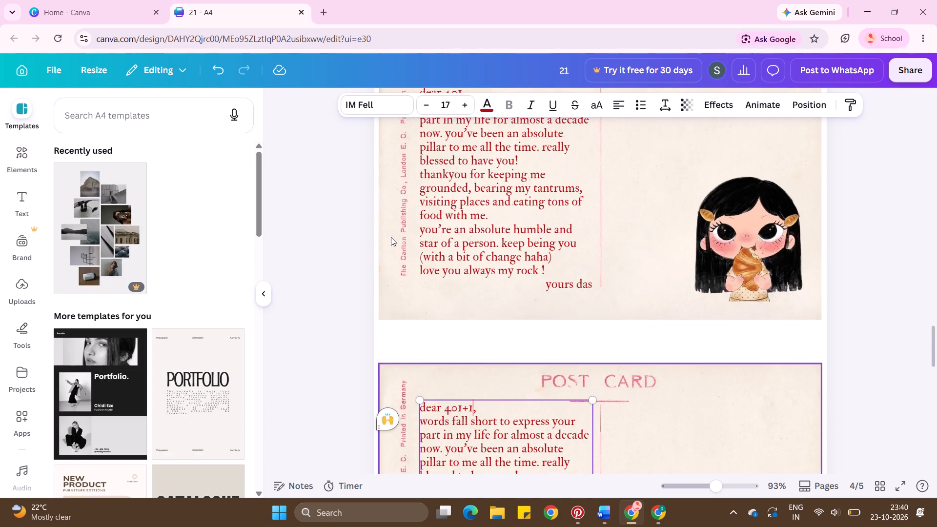
scroll(475, 235, up, 5)
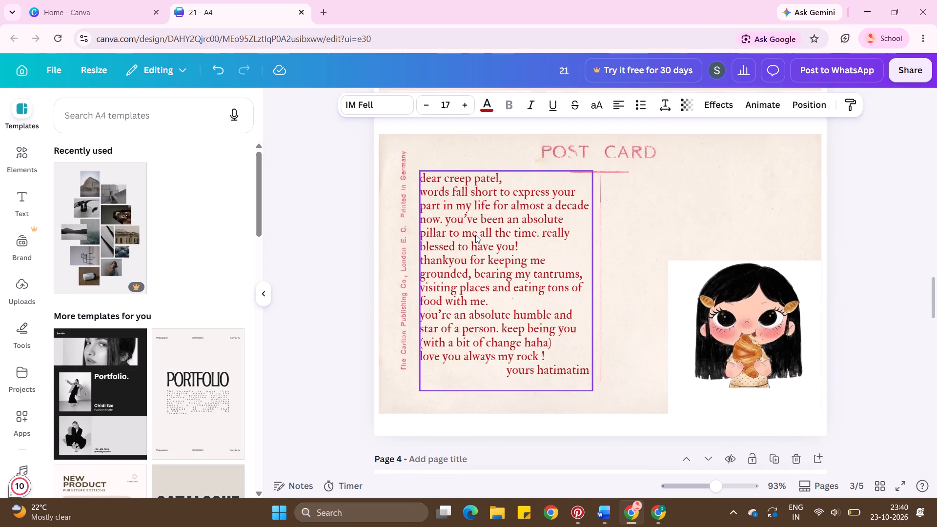
scroll(475, 235, up, 2)
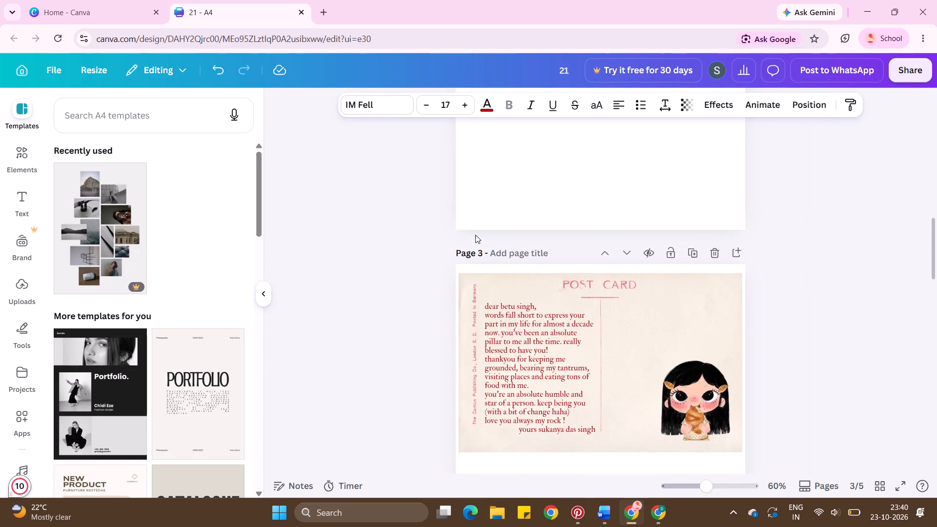
scroll(443, 289, down, 2)
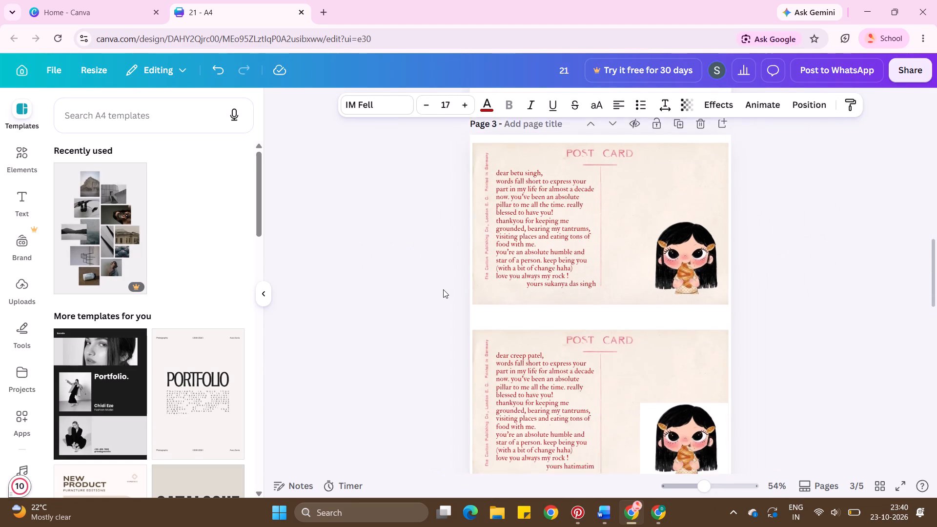
scroll(443, 289, down, 4)
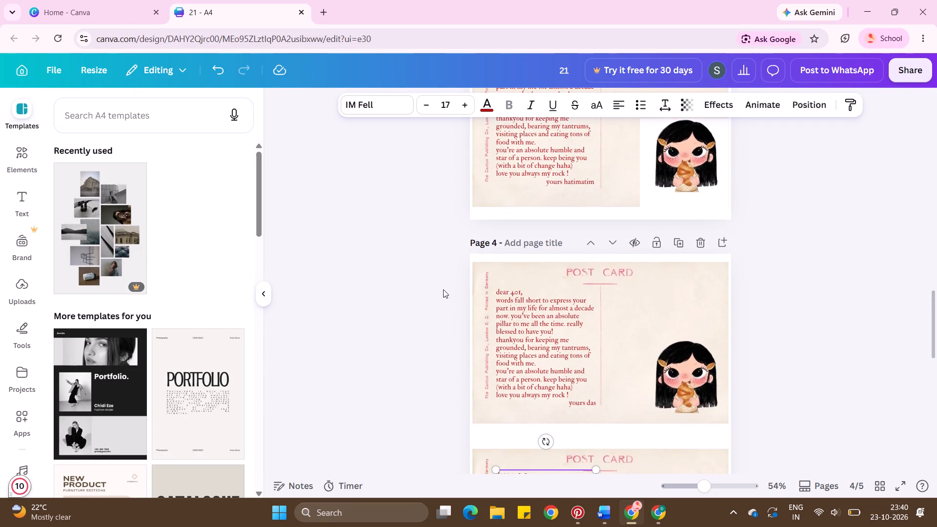
scroll(443, 289, down, 2)
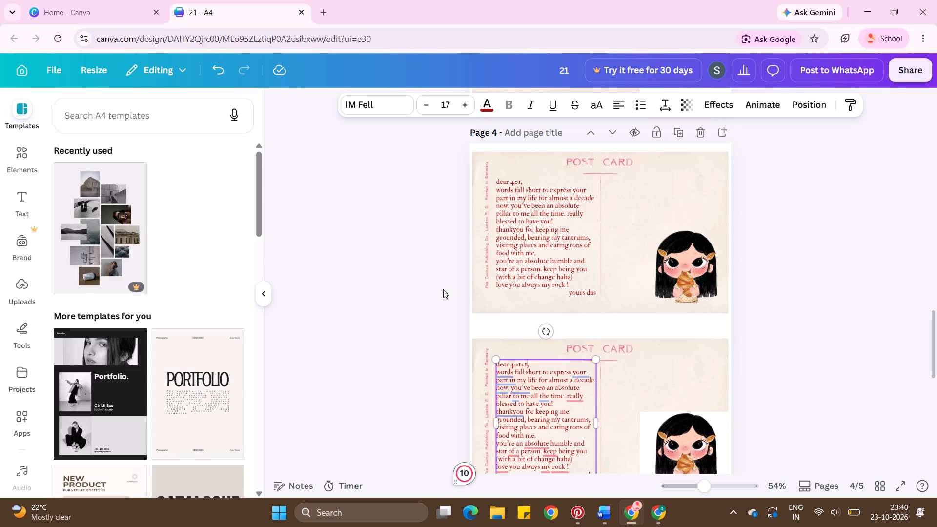
Delete the message body between the greeting and sign-off on page 3's upper postcard.
scroll(525, 237, up, 1)
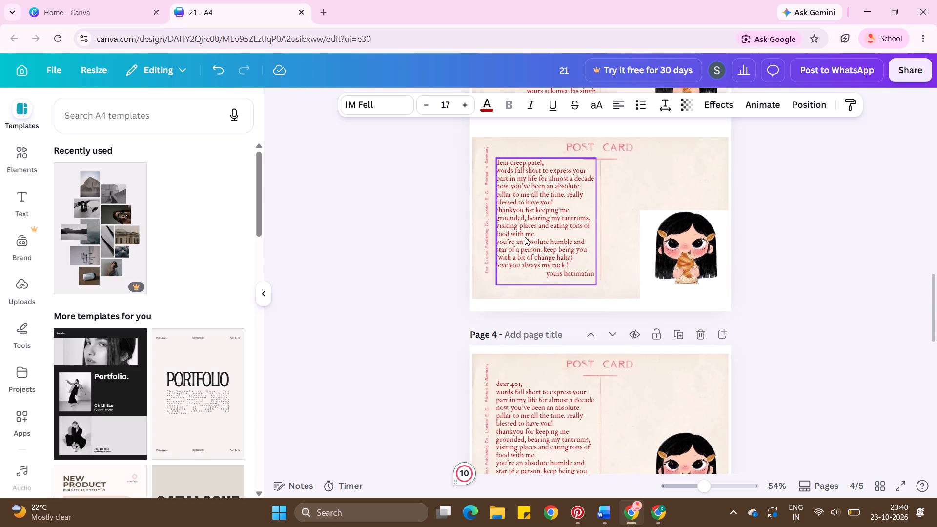
scroll(525, 237, up, 1)
triple_click(525, 237)
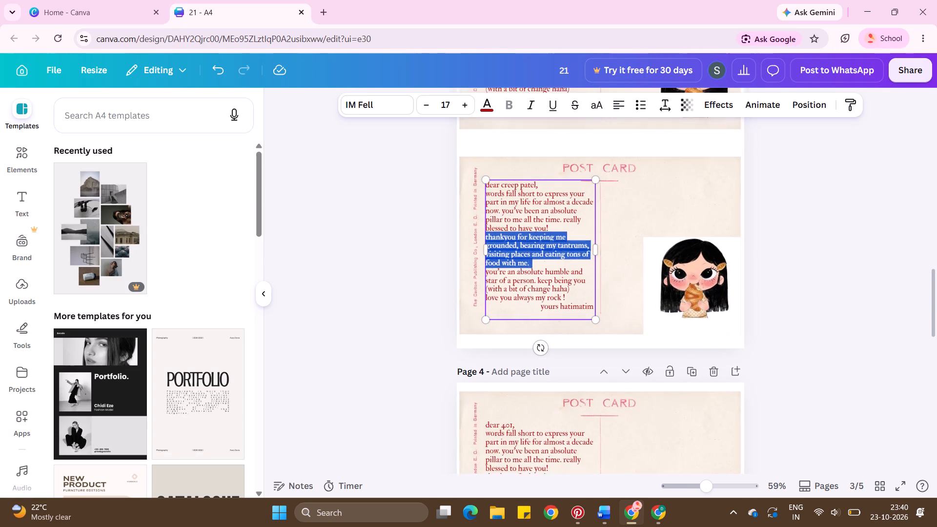
scroll(525, 237, up, 3)
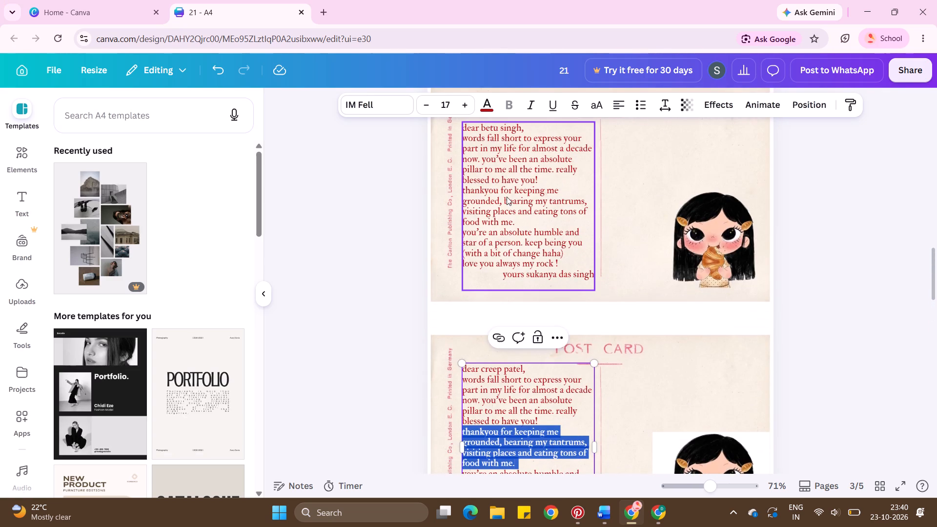
double_click(507, 197)
scroll(507, 197, up, 1)
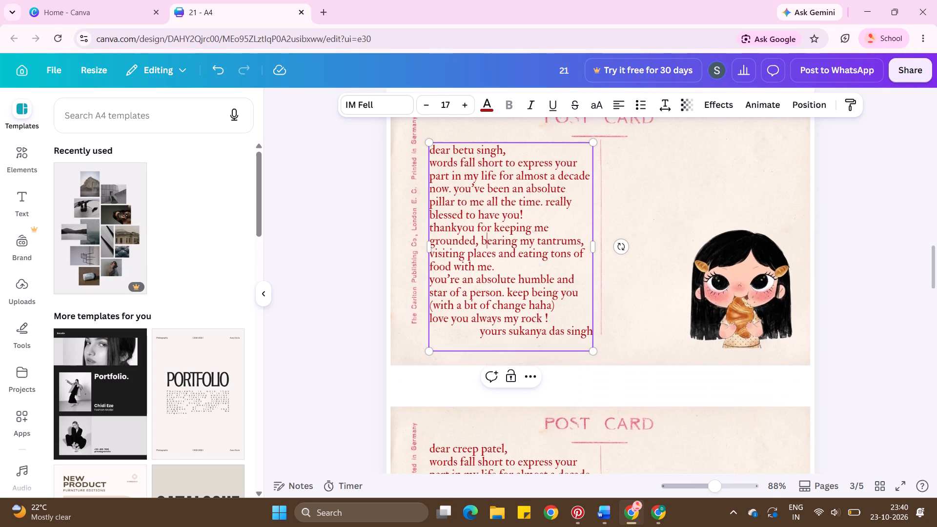
drag(429, 162, 550, 315)
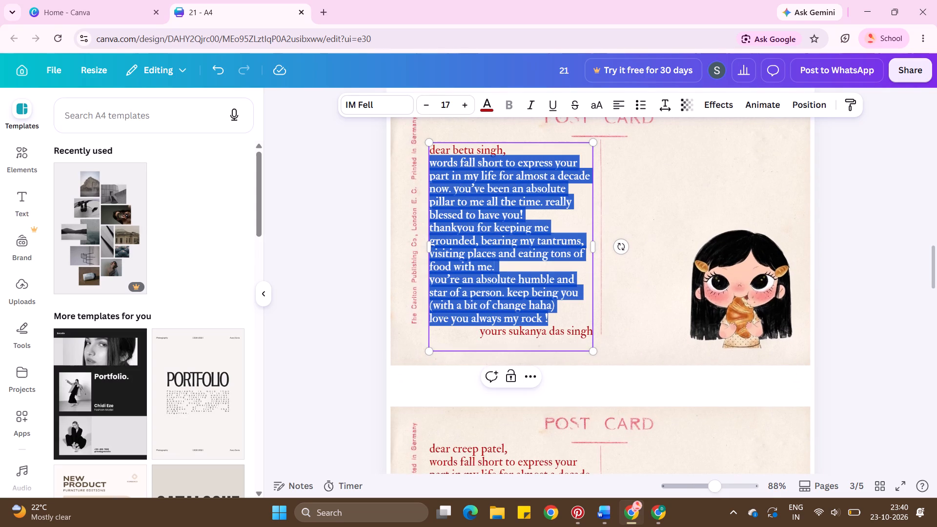
drag(550, 315, 555, 320)
key(BackSpace)
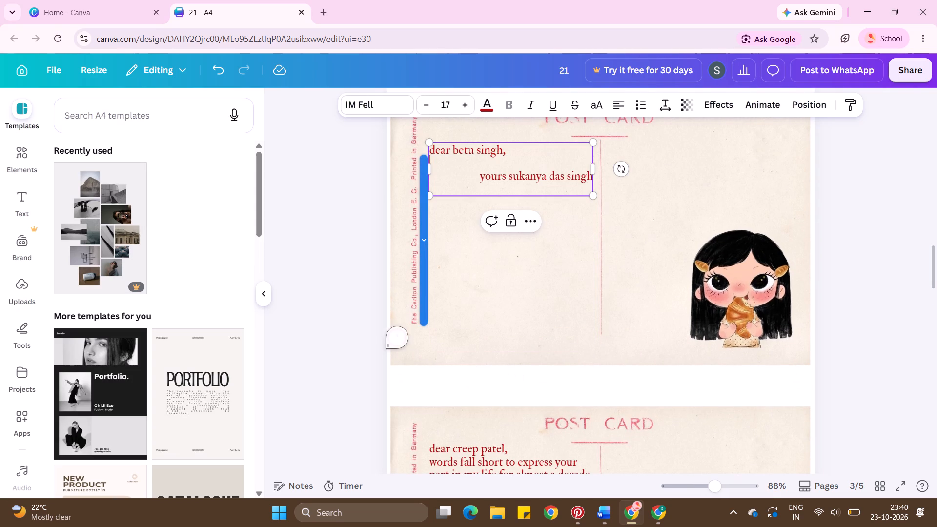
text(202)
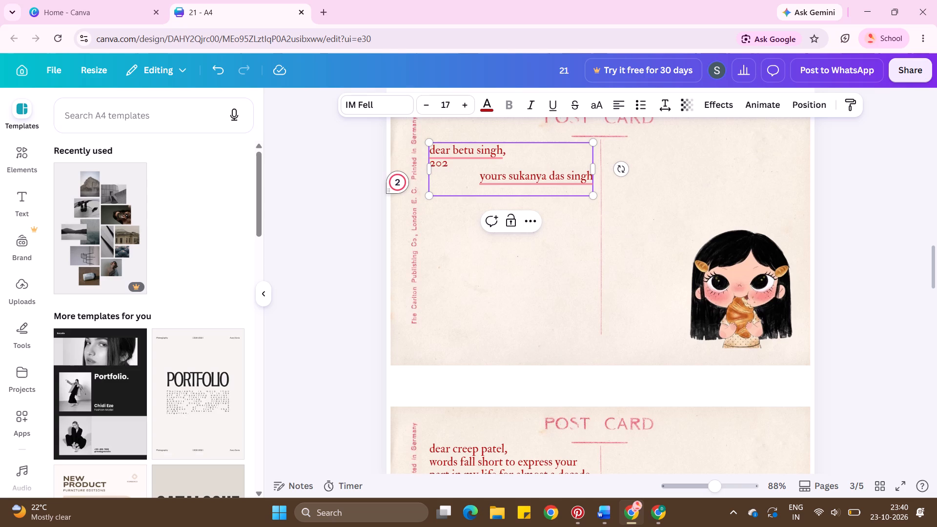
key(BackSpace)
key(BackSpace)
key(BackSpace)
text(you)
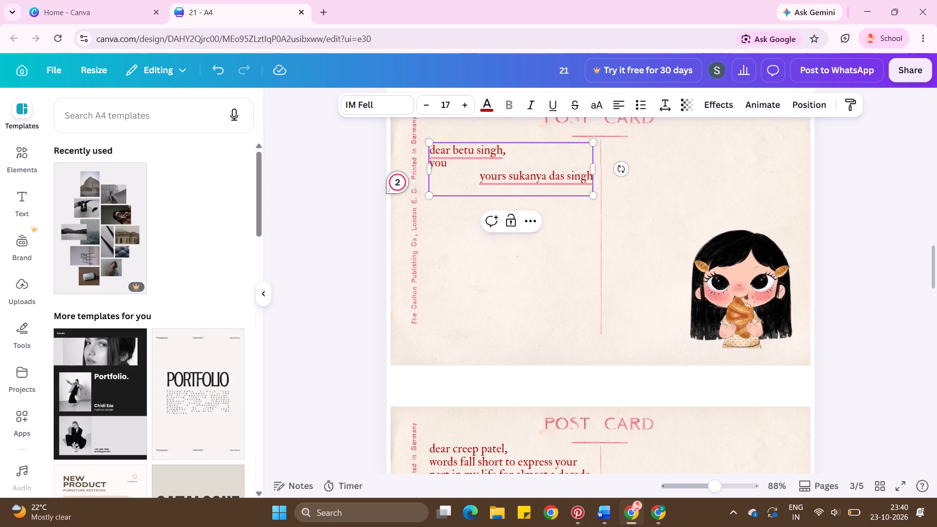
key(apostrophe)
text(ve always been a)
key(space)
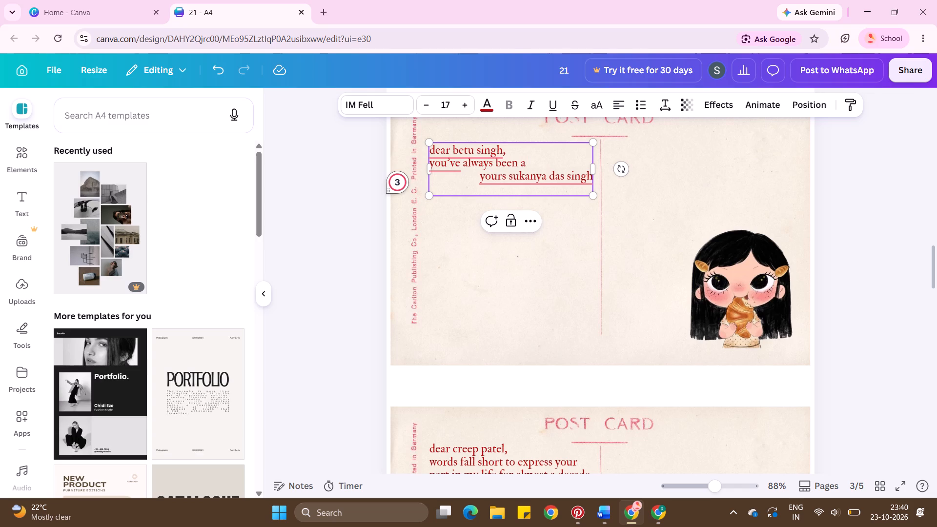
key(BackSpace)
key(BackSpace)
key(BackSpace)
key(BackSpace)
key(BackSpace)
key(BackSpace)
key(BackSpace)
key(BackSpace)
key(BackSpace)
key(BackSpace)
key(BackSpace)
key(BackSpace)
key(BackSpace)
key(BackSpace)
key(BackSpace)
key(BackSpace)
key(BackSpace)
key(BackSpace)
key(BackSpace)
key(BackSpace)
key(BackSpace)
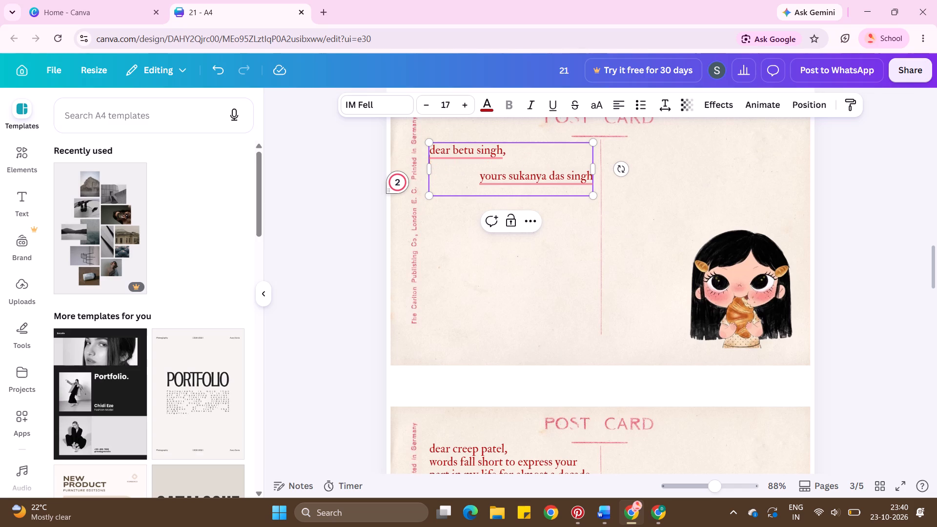
Write "thanks to you we have a are a trio now, love the matchmaking." below the greeting and start a new line.
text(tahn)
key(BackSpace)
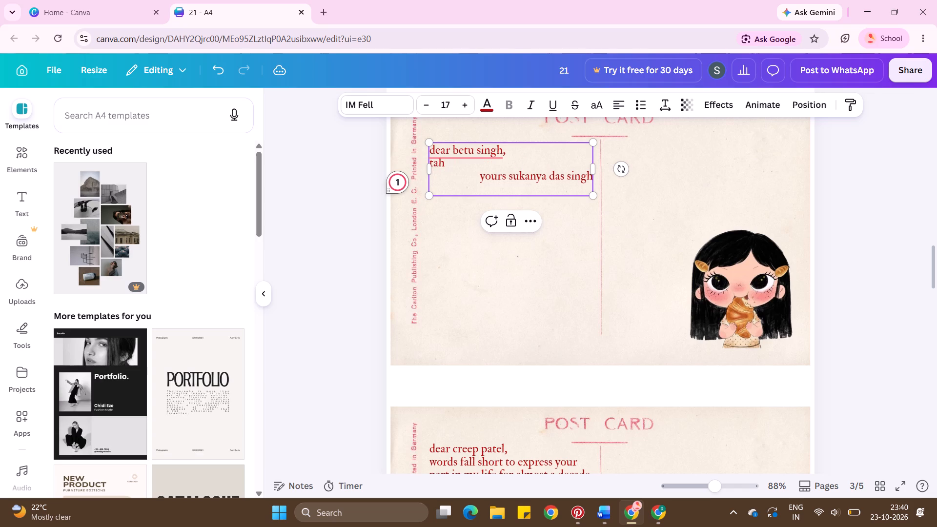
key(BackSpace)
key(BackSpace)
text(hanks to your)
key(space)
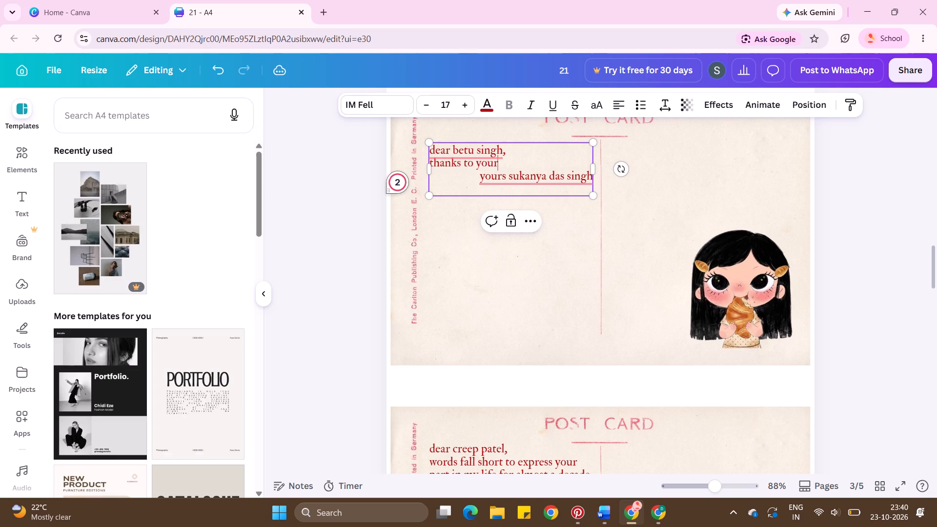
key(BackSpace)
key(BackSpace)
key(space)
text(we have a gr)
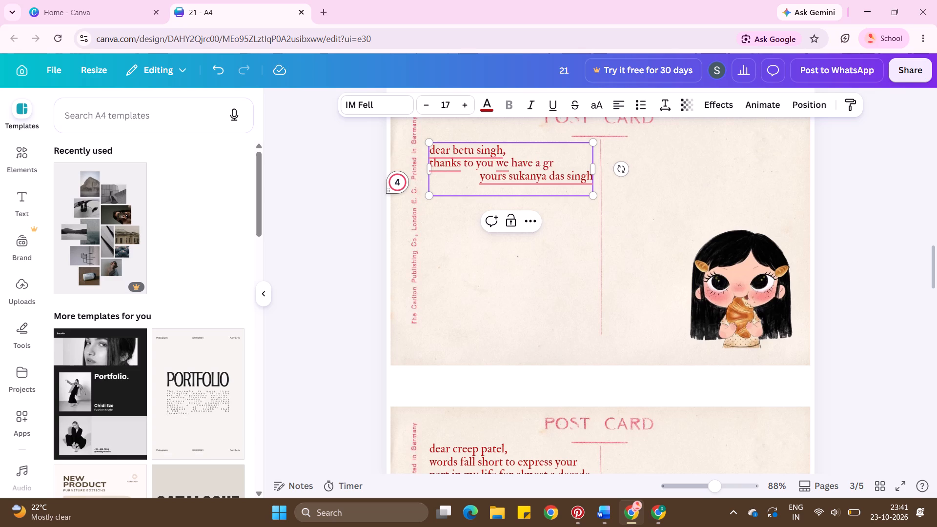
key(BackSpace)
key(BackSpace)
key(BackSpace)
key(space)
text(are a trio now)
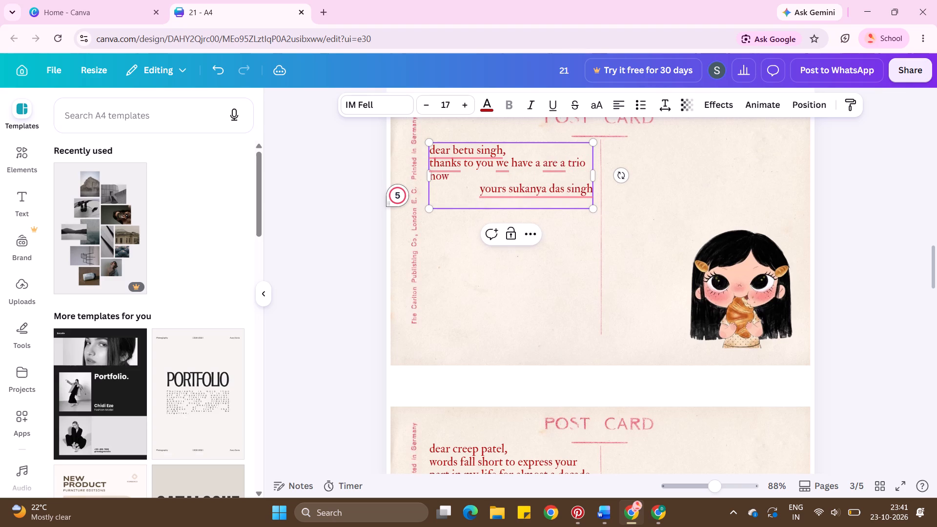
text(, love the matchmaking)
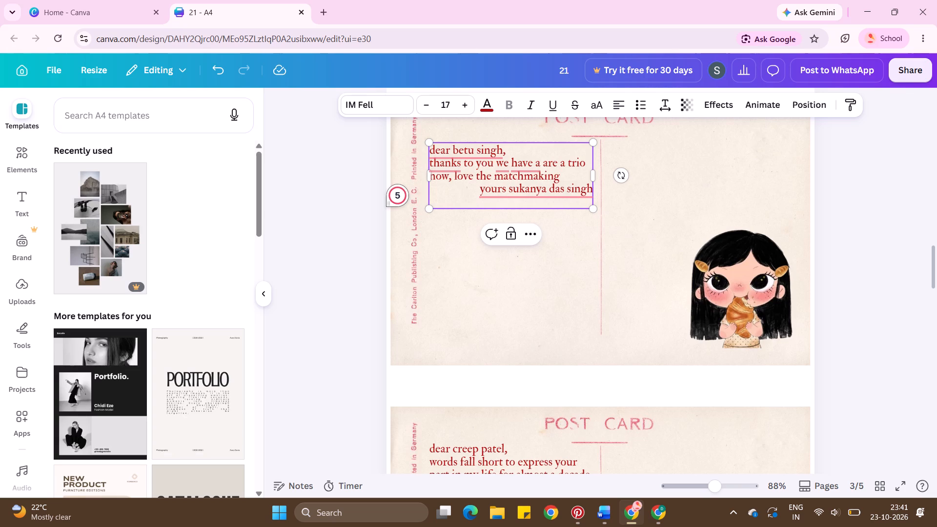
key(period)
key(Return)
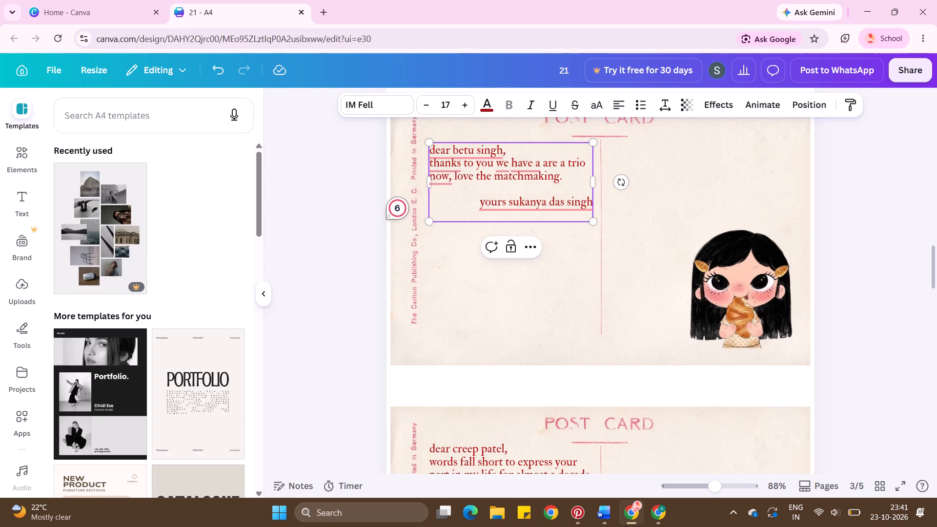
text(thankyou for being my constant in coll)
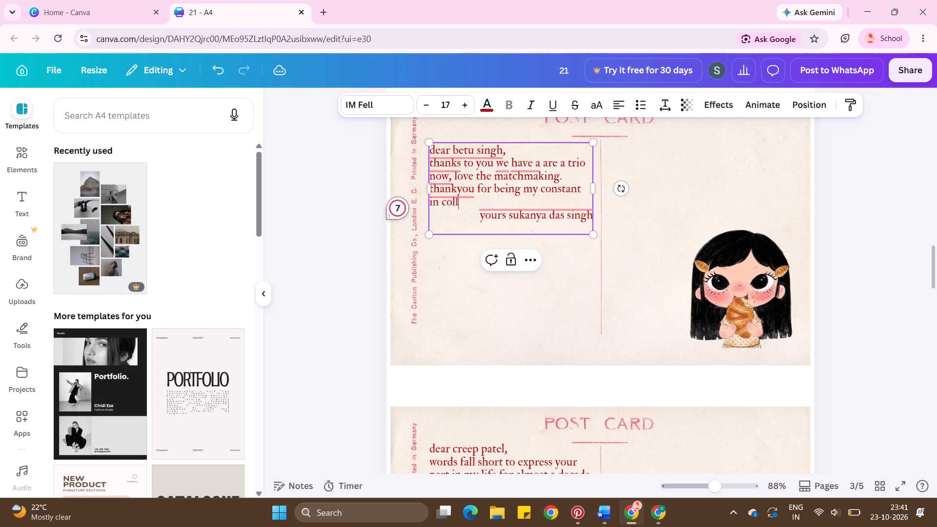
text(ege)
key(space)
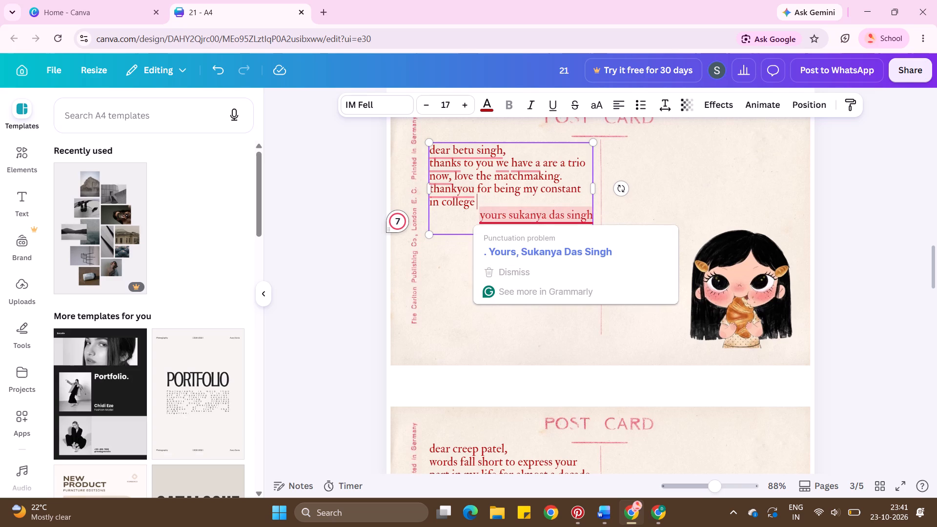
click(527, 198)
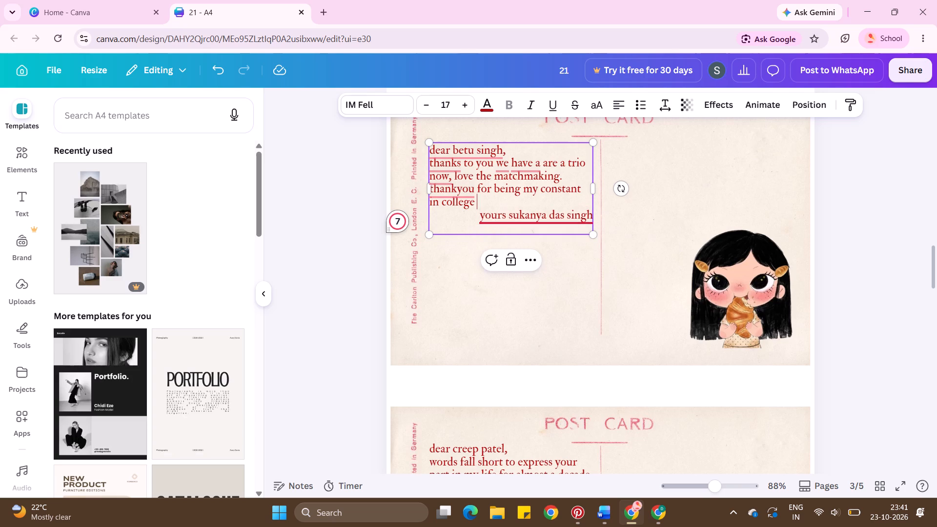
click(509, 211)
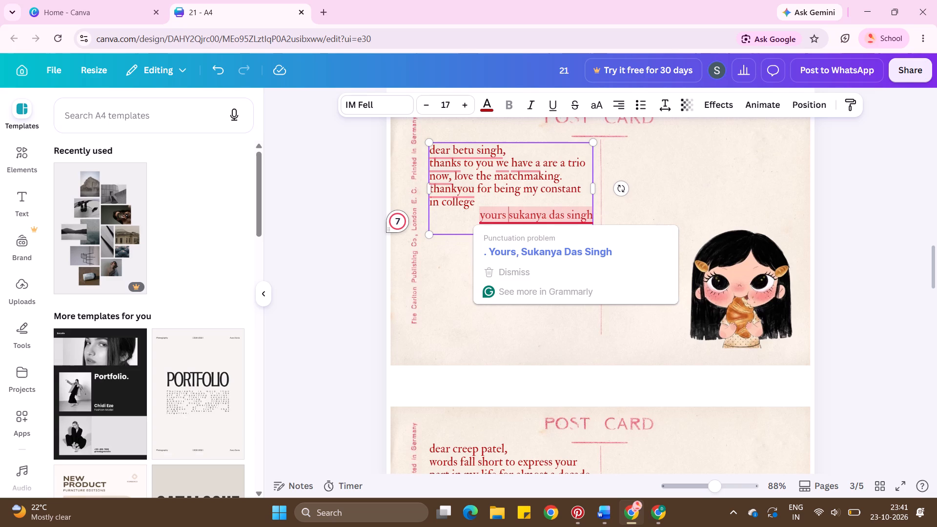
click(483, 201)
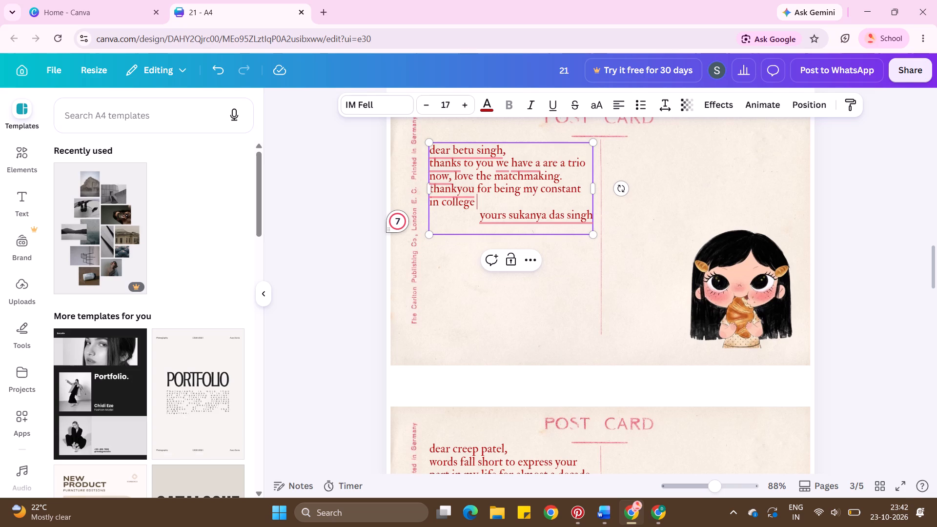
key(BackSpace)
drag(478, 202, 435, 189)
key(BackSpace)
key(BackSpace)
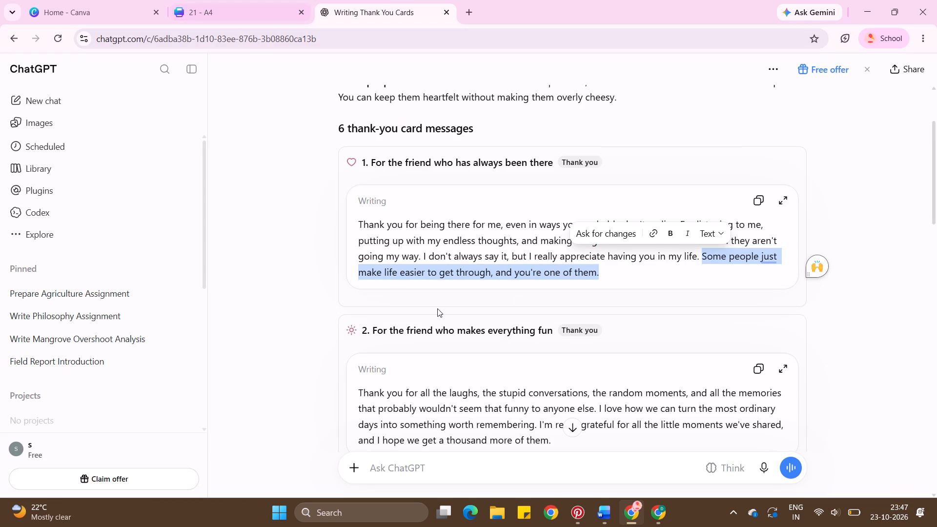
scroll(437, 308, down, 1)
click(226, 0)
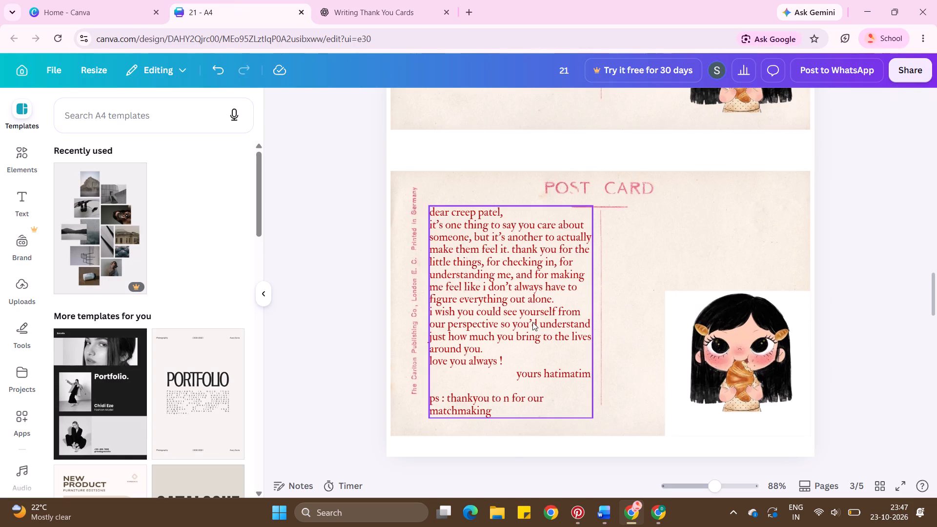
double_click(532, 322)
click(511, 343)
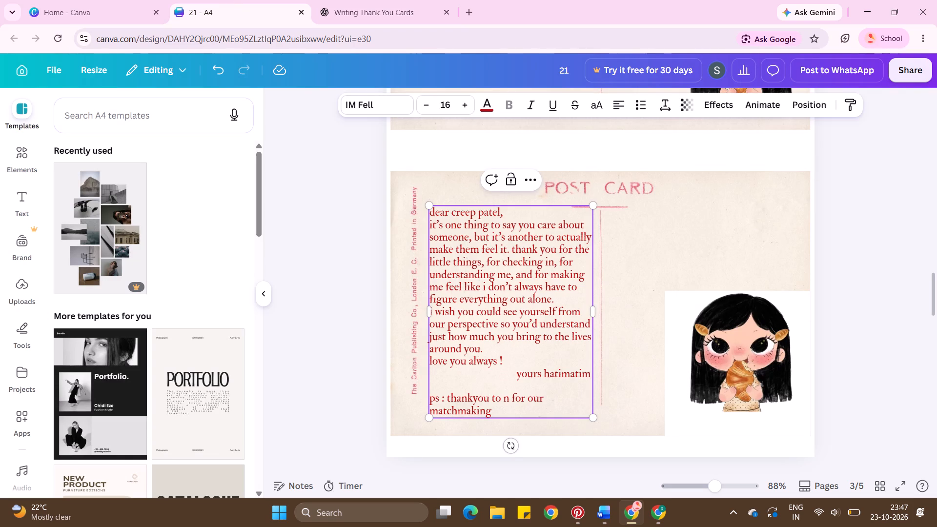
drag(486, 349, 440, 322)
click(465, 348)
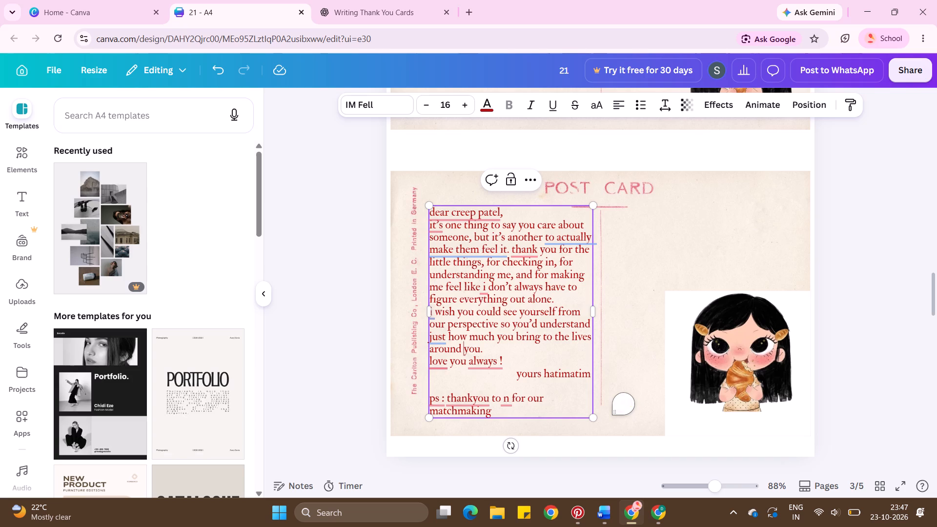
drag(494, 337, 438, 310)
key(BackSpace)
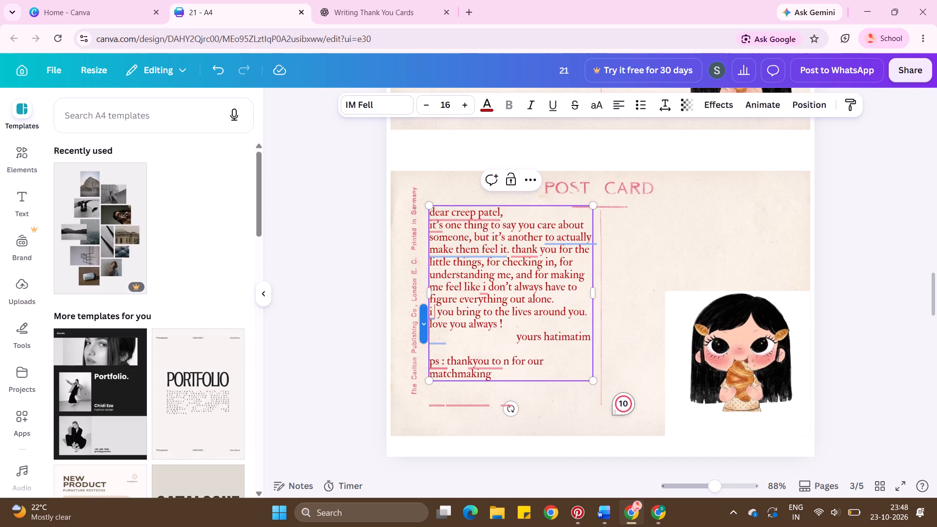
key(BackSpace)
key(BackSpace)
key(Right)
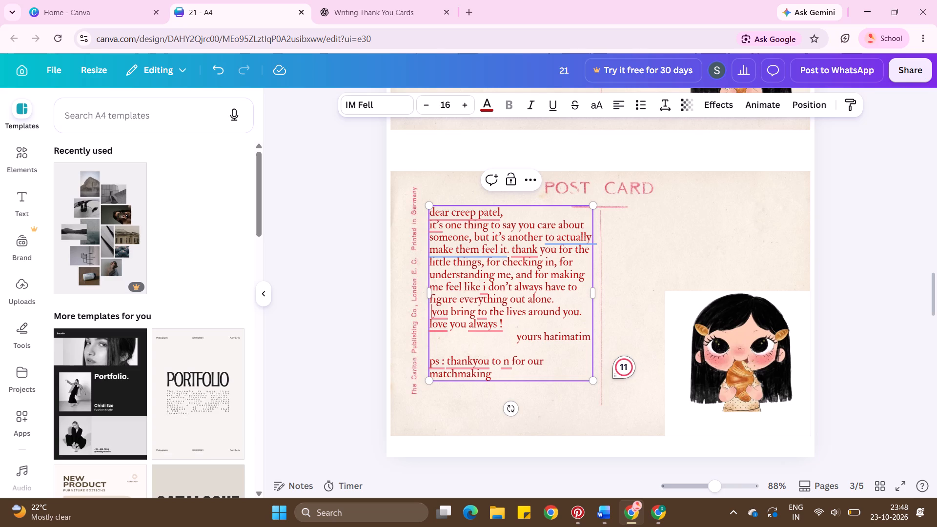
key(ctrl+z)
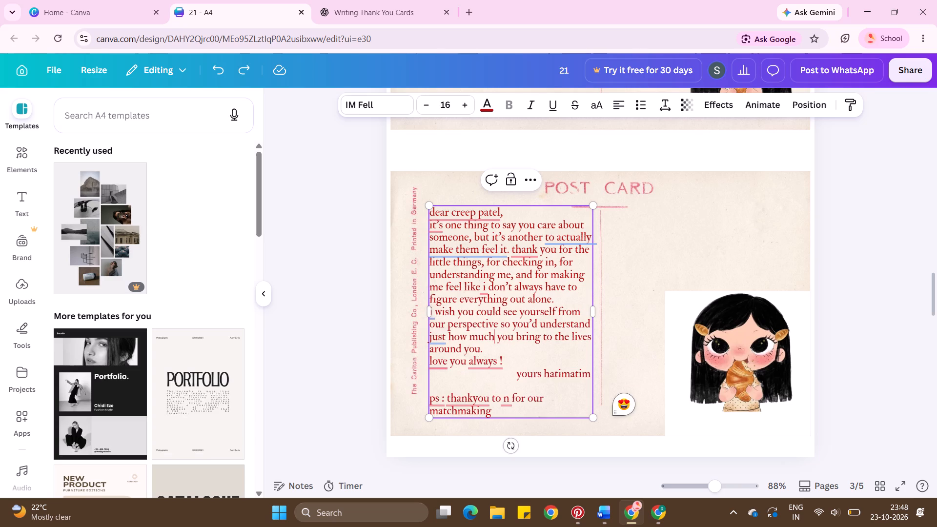
click(467, 340)
drag(496, 336, 430, 312)
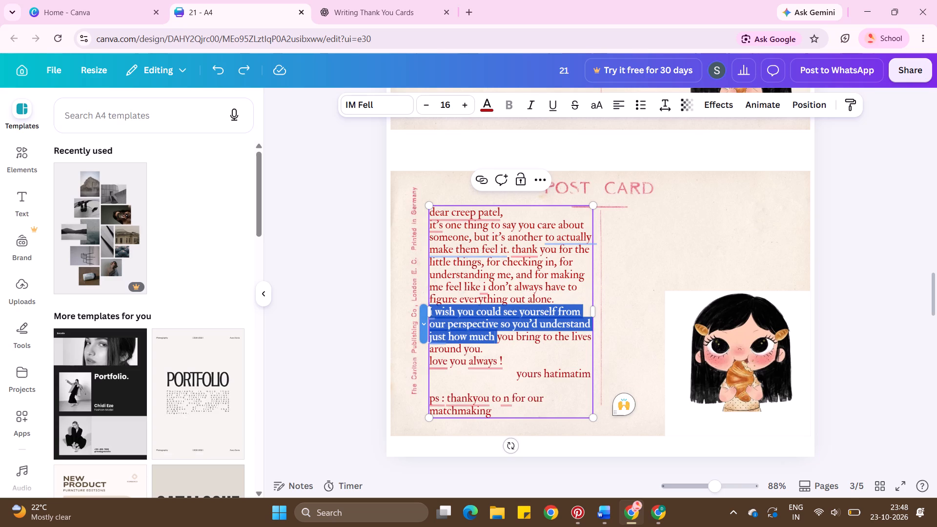
key(BackSpace)
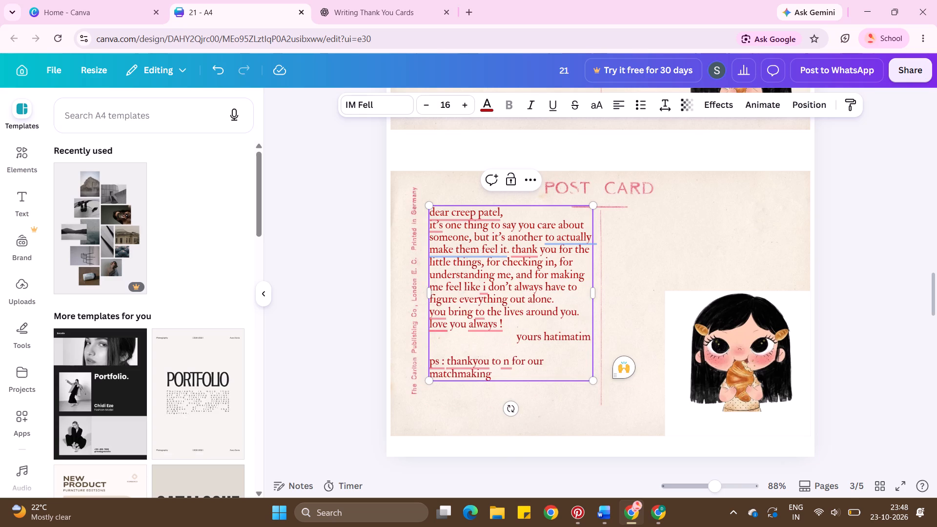
Paste "Some people just make life easier to get through, and you're one of them." after "figure everything out alone." and lowercase "Some" to "some".
click(571, 300)
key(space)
key(ctrl+v)
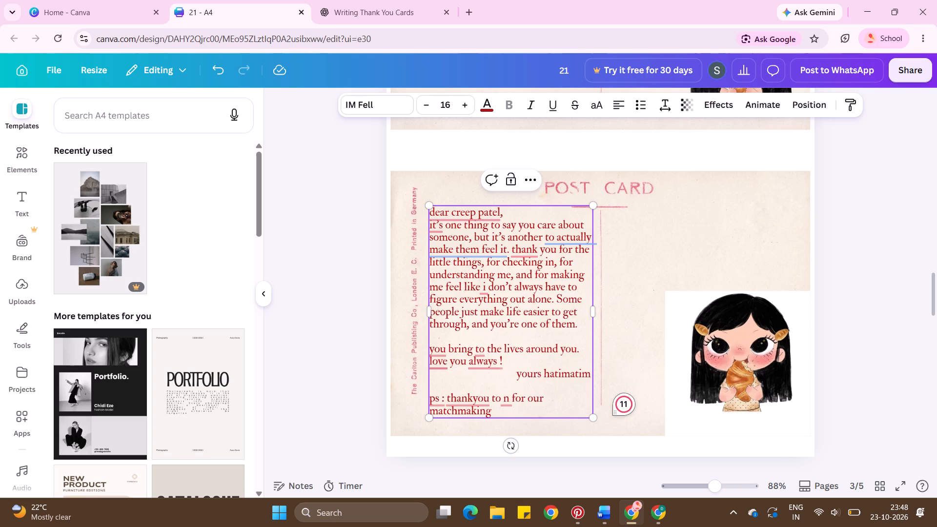
click(561, 297)
key(BackSpace)
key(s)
Remove the blank line and the leftover "you bring to the lives around you." above "love you always !".
click(542, 338)
key(BackSpace)
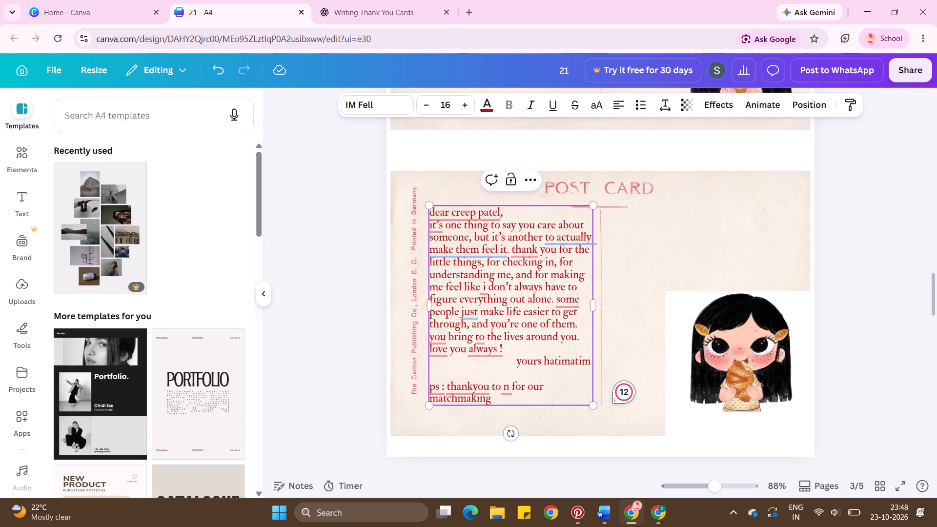
drag(581, 340, 432, 335)
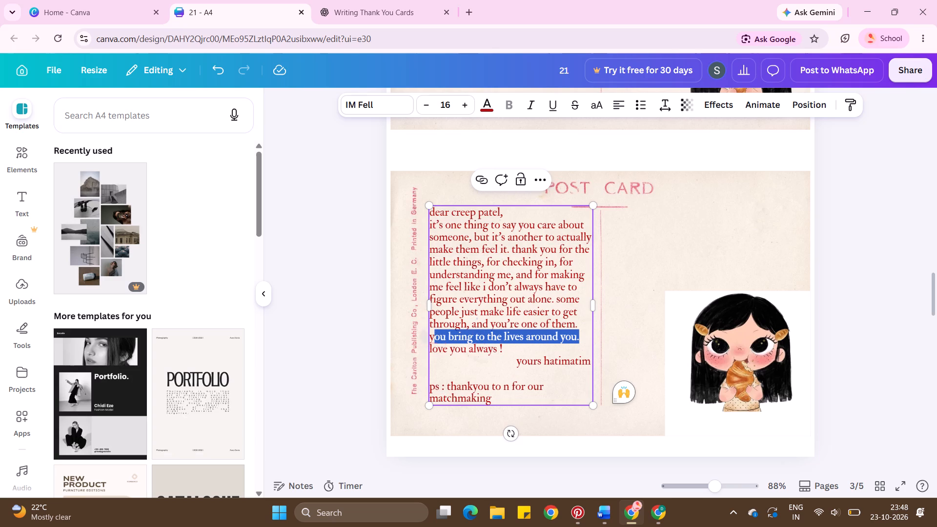
key(BackSpace)
key(BackSpace)
key(BackSpace)
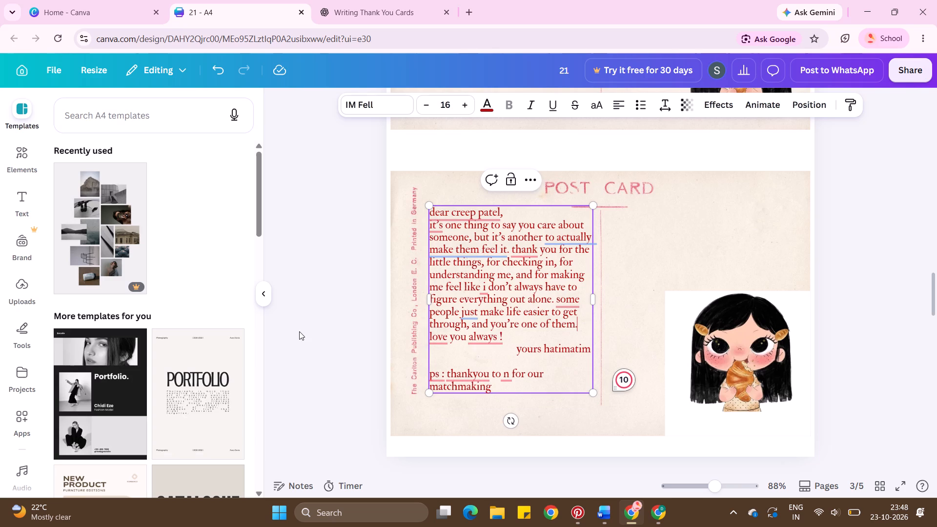
double_click(299, 331)
click(447, 335)
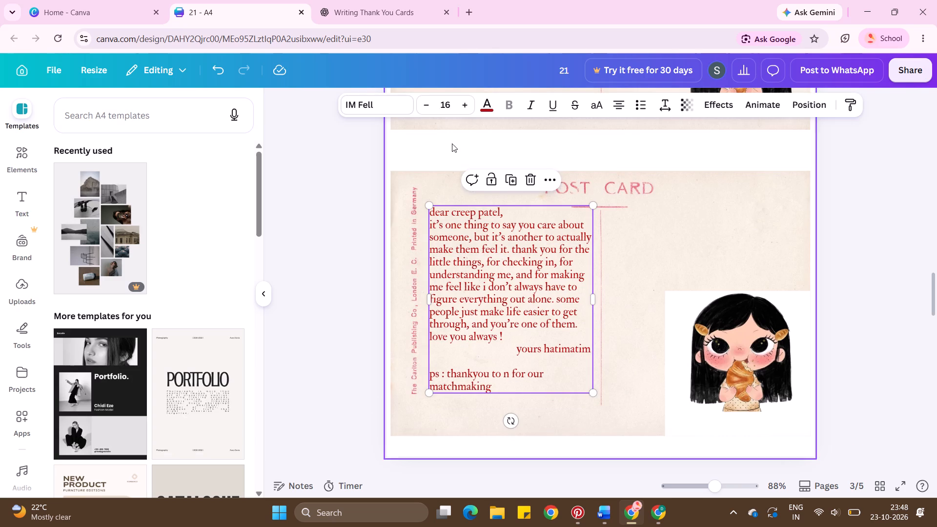
click(448, 101)
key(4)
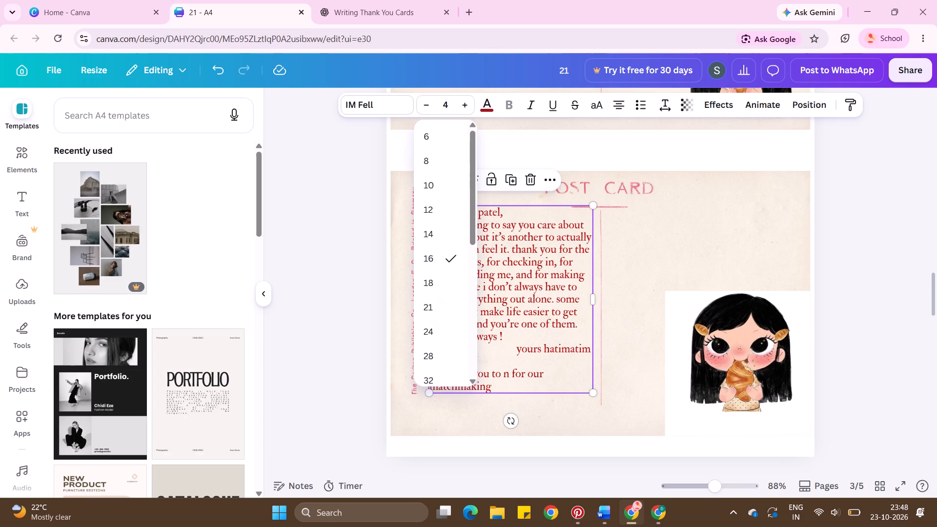
key(BackSpace)
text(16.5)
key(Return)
double_click(308, 194)
Set the font size of the "thanks to you" postcard message to 16.5.
scroll(308, 194, up, 2)
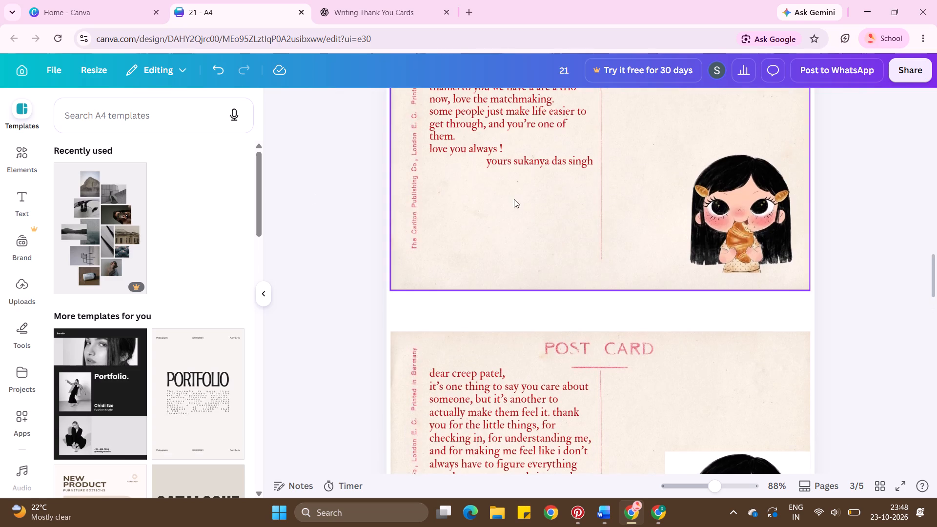
click(501, 155)
click(443, 101)
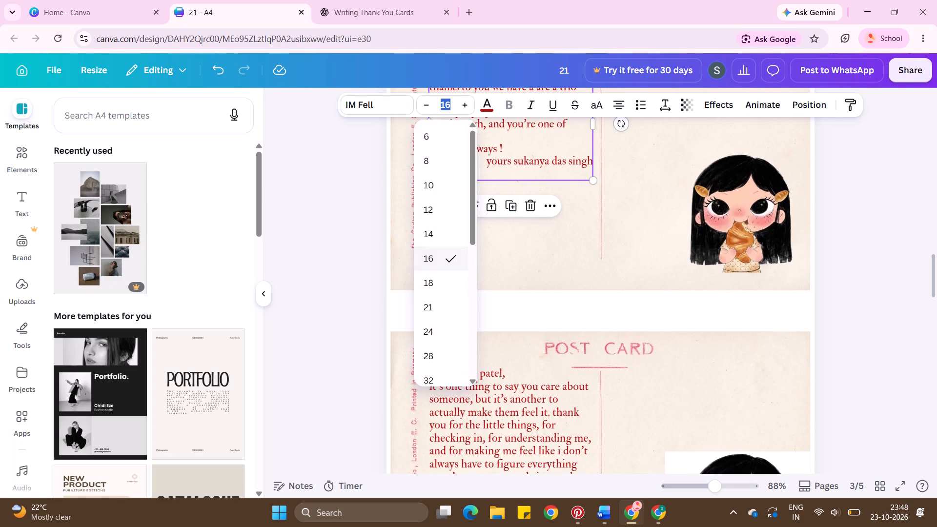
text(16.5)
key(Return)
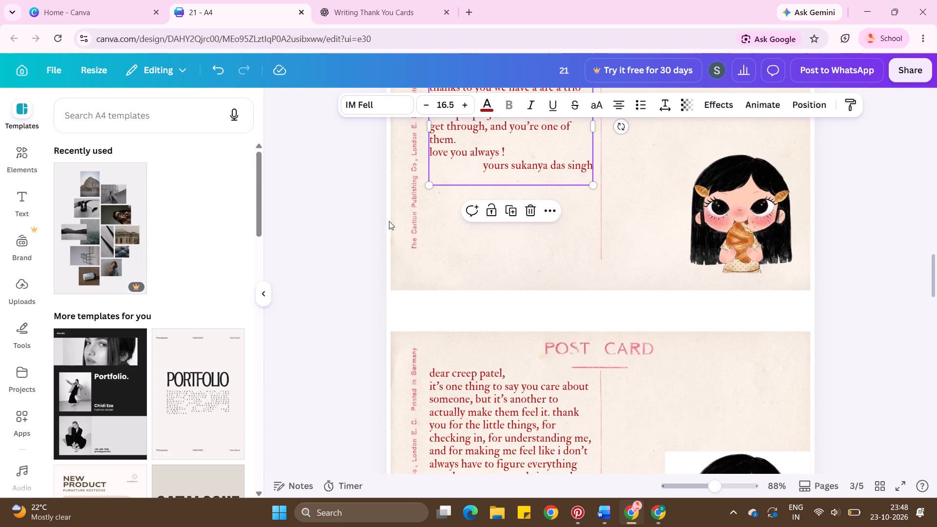
double_click(353, 229)
Insert a blank line below "love the matchmaking." on the "thanks to you" postcard.
scroll(353, 229, up, 1)
double_click(477, 213)
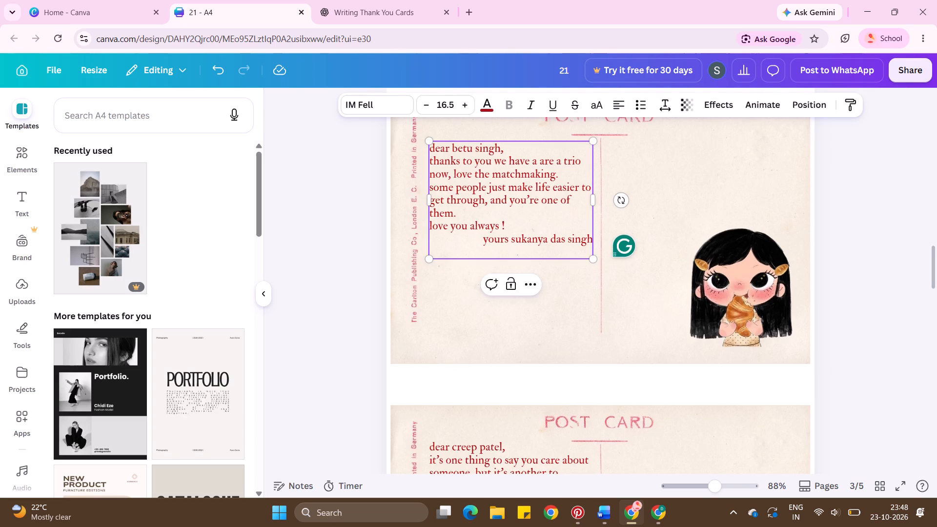
click(571, 203)
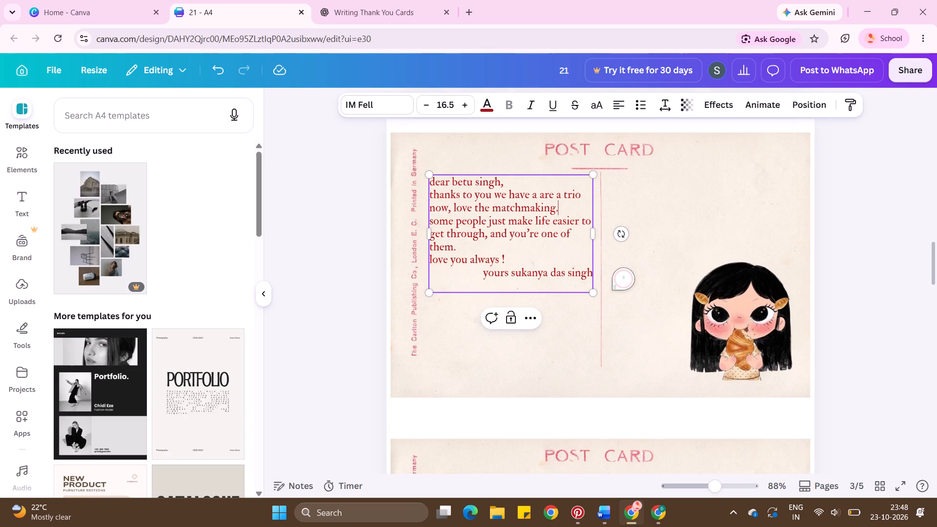
key(Return)
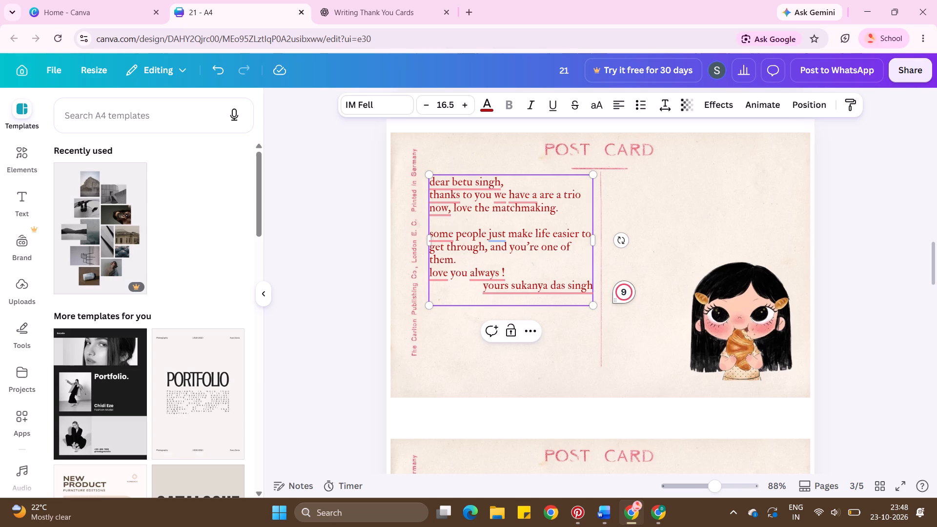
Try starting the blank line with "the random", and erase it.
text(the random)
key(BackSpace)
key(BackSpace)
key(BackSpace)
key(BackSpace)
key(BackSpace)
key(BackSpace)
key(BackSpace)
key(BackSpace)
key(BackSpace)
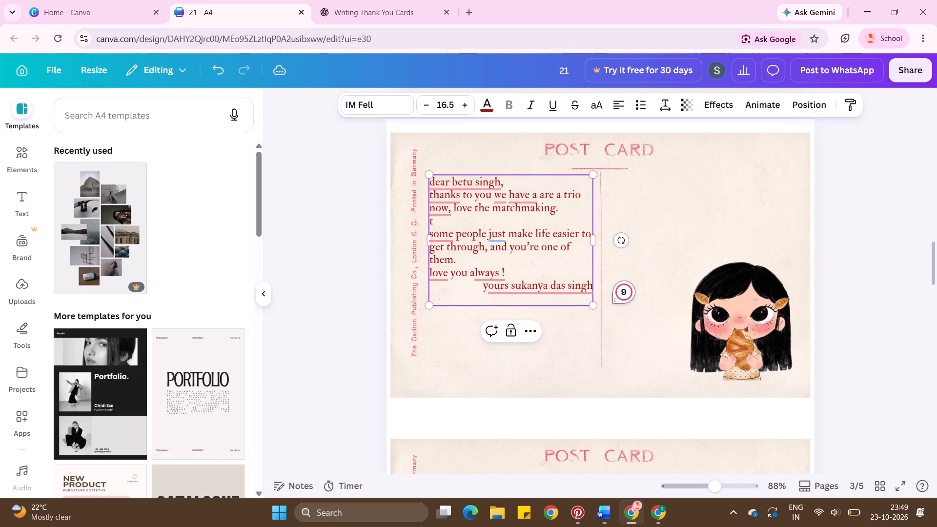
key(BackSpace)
Write "love our random chai walks, call banters" on the blank line below "love the matchmaking.".
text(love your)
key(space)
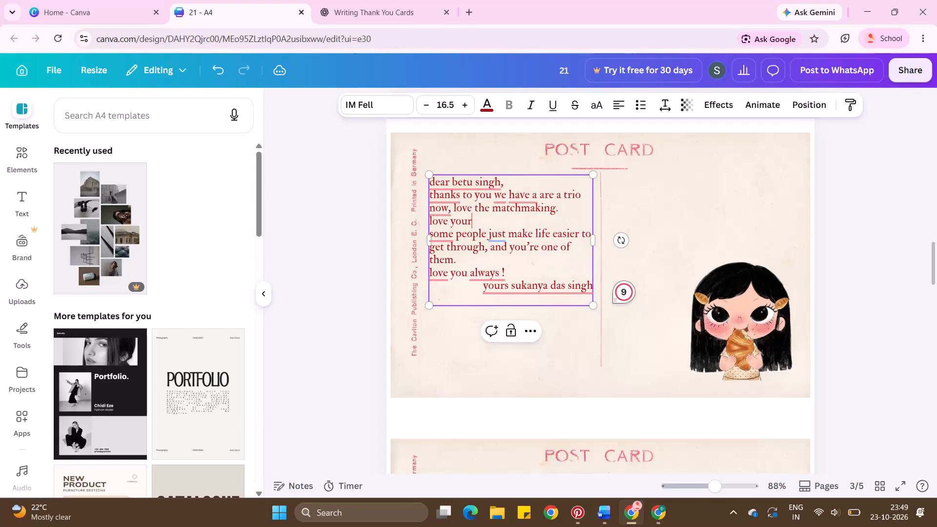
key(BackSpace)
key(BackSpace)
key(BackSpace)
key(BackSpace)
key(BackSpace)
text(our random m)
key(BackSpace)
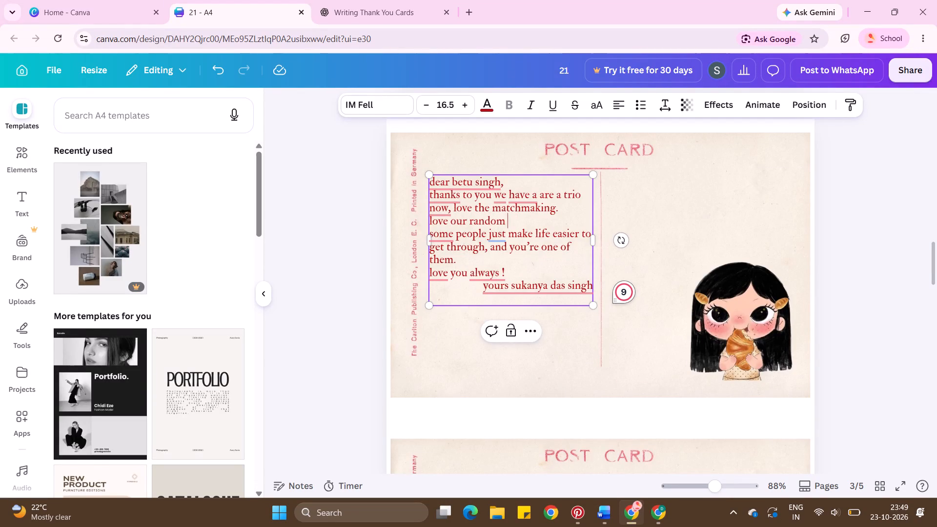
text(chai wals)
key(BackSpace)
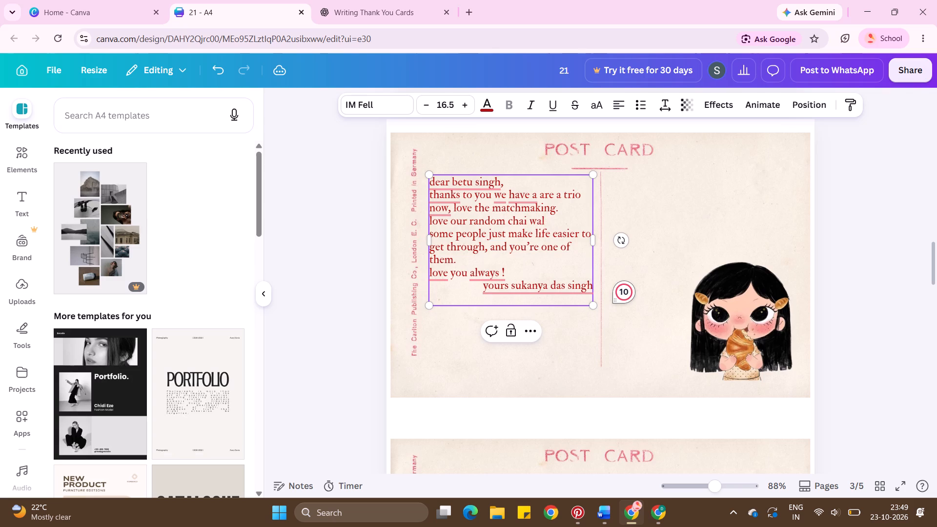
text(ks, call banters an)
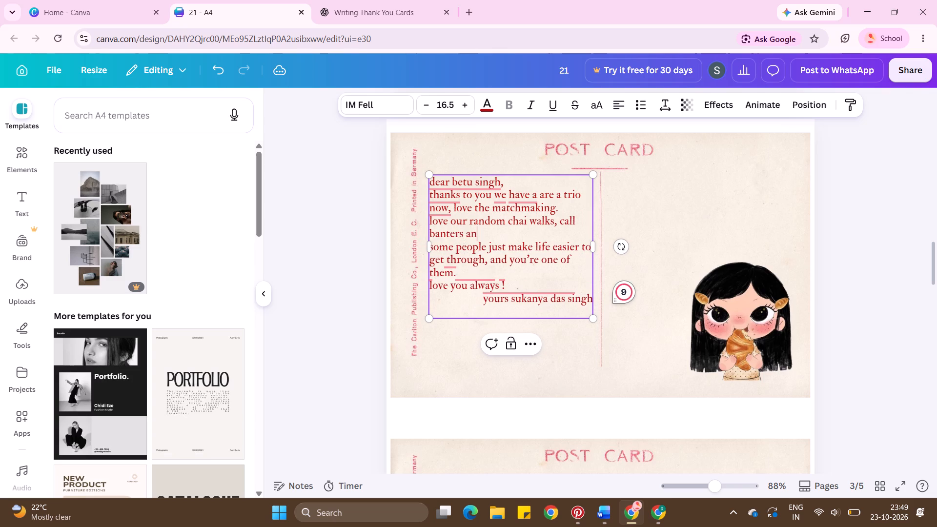
Continue the line after "call banters" with "and intense brainstorming".
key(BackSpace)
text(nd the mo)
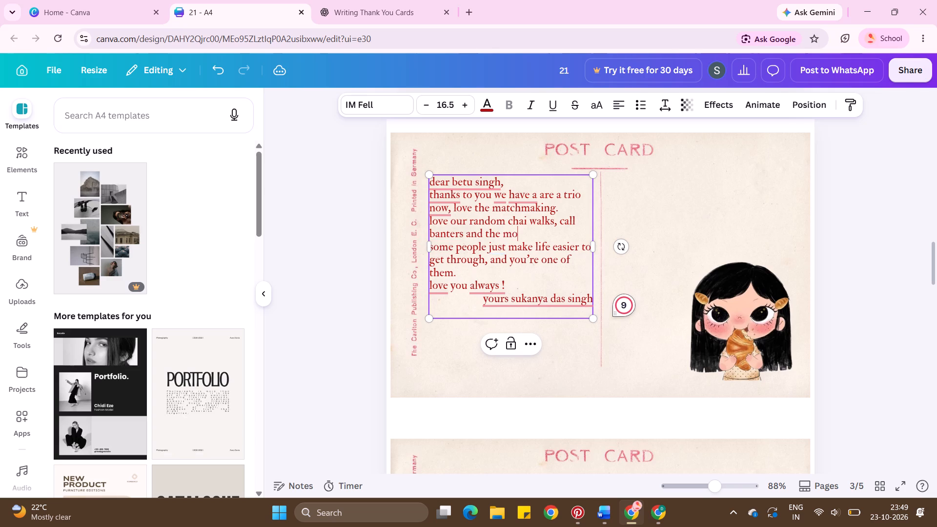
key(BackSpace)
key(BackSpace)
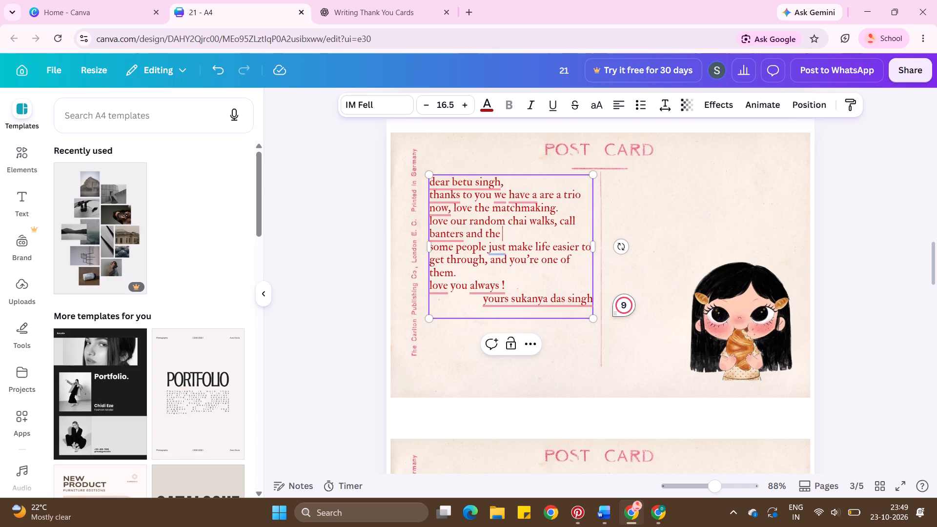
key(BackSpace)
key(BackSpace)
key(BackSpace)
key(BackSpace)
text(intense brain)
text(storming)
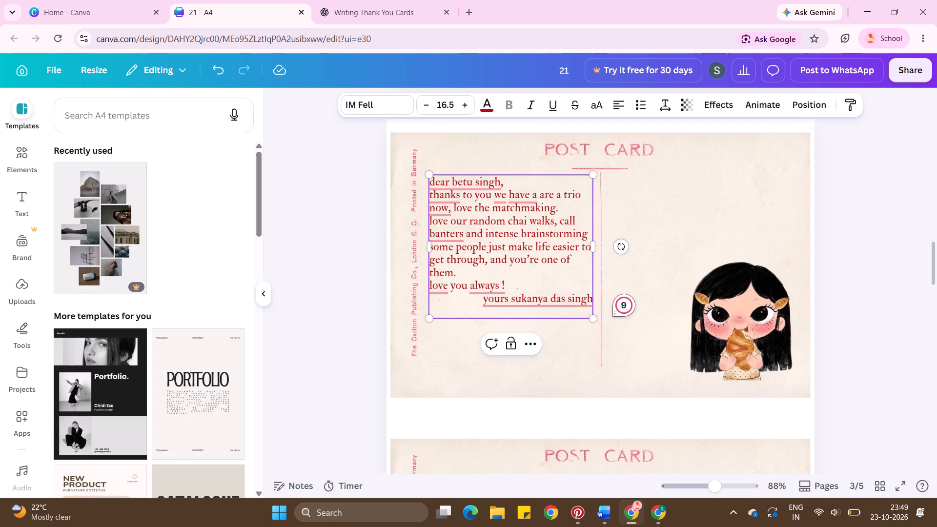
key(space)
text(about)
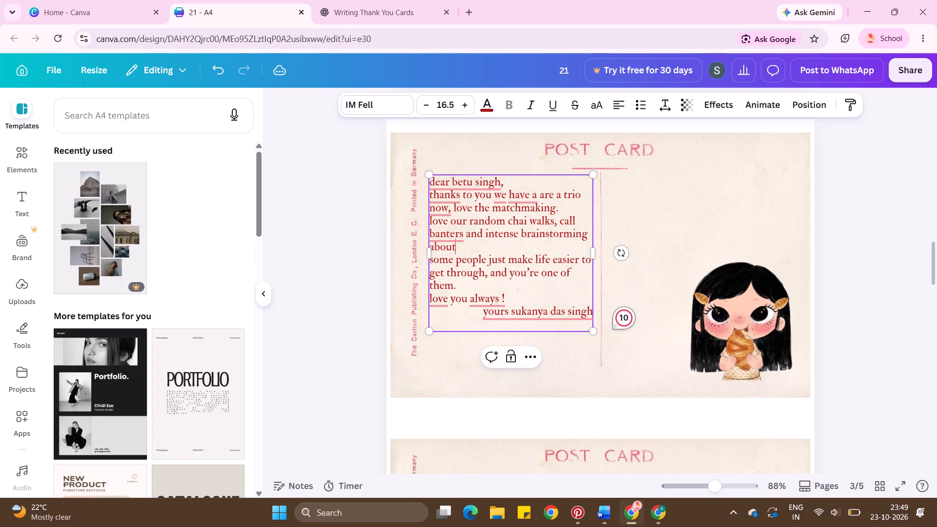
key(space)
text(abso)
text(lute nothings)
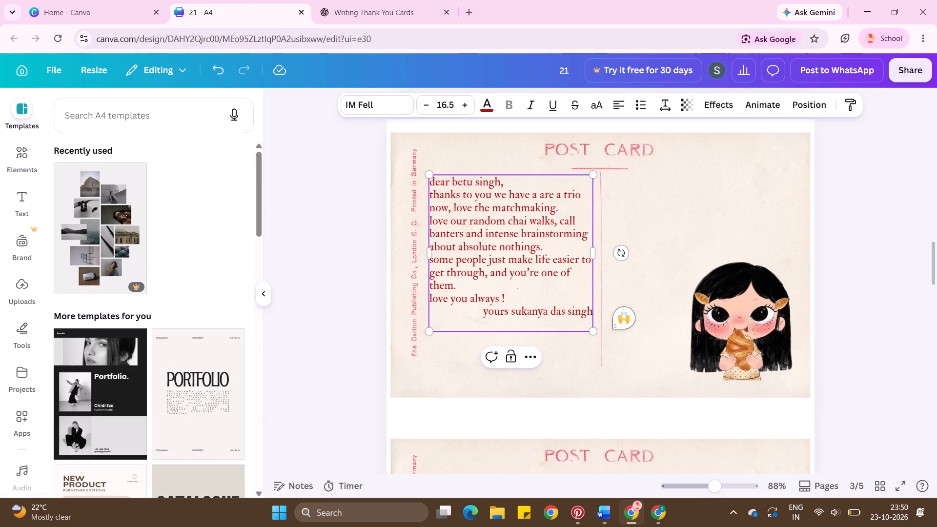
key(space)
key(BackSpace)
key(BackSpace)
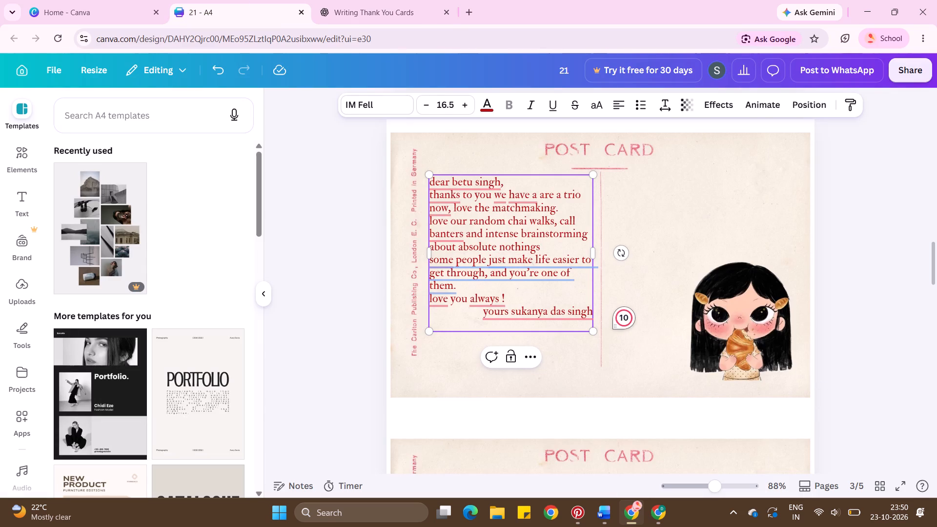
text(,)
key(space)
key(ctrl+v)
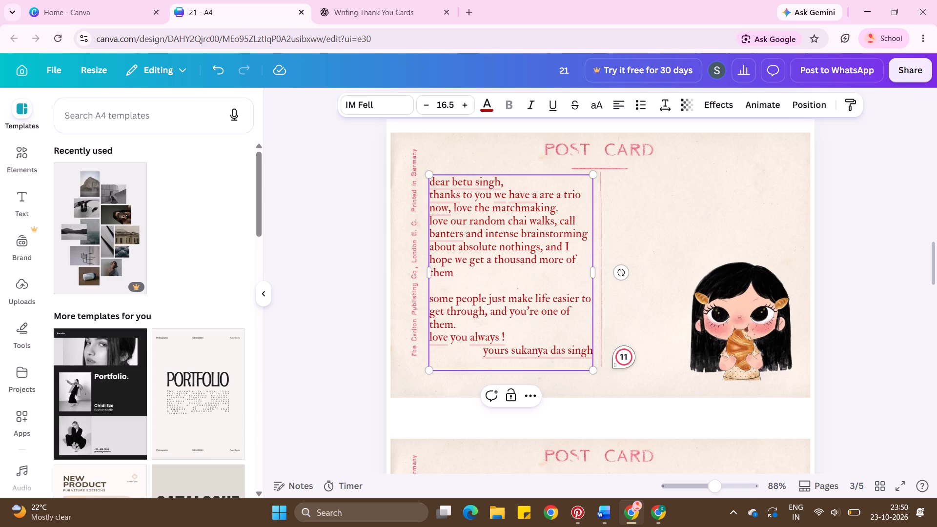
Tidy the pasted phrase by making its "I" lowercase and removing the blank line below it.
click(574, 247)
key(BackSpace)
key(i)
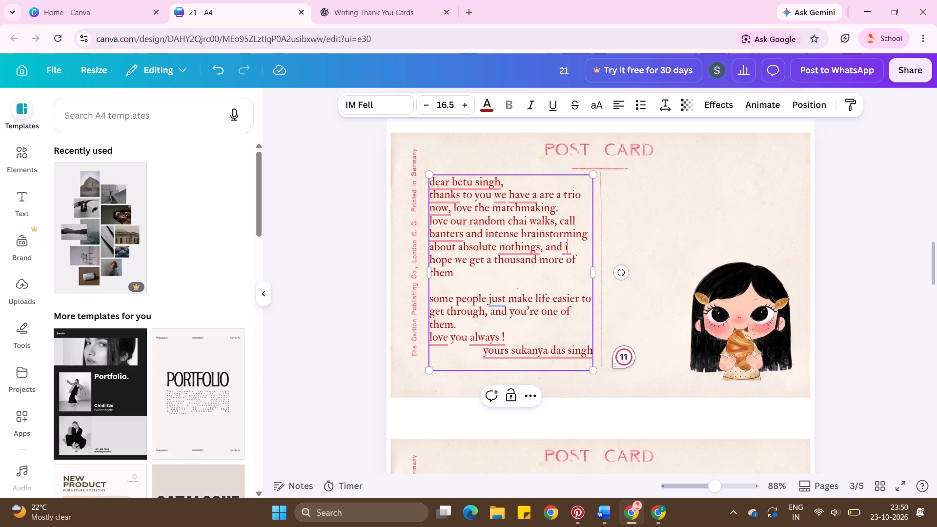
click(470, 288)
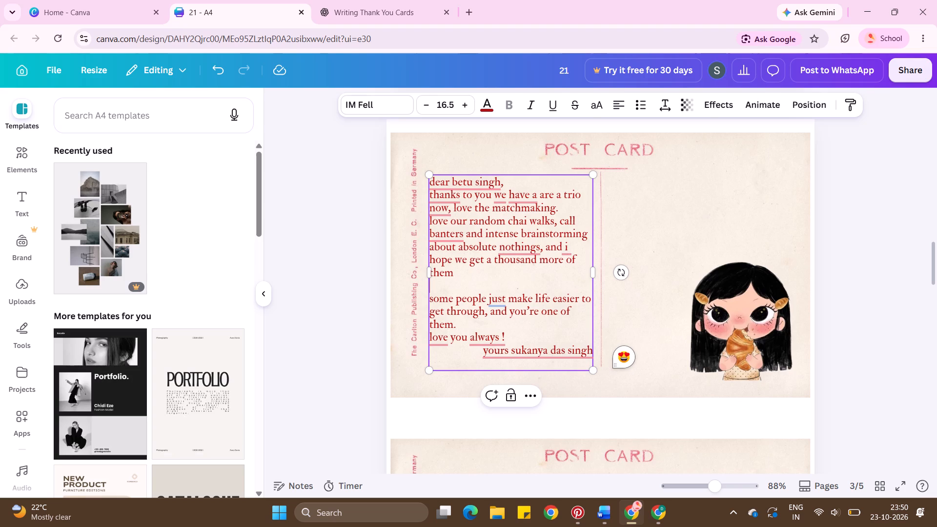
key(BackSpace)
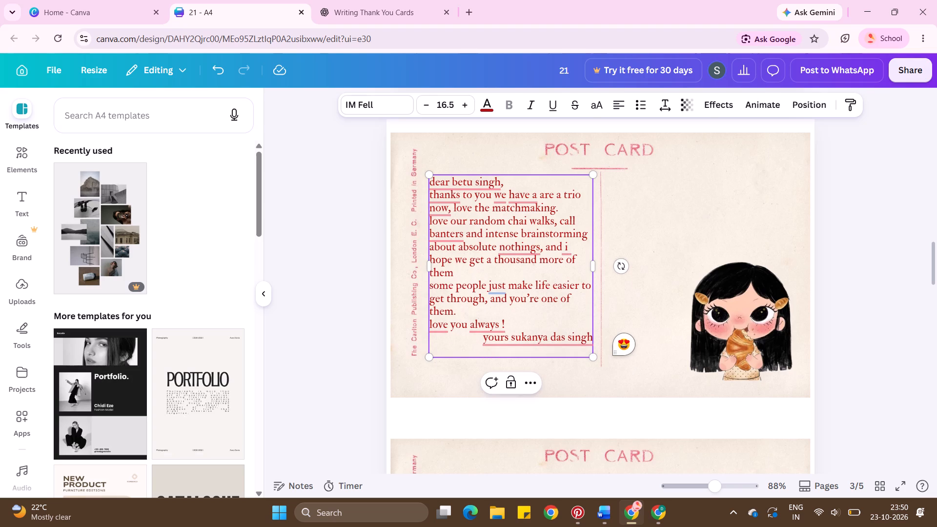
Replace "hope" with "am waiting" in the pasted phrase.
click(574, 248)
click(441, 260)
click(441, 260)
click(441, 260)
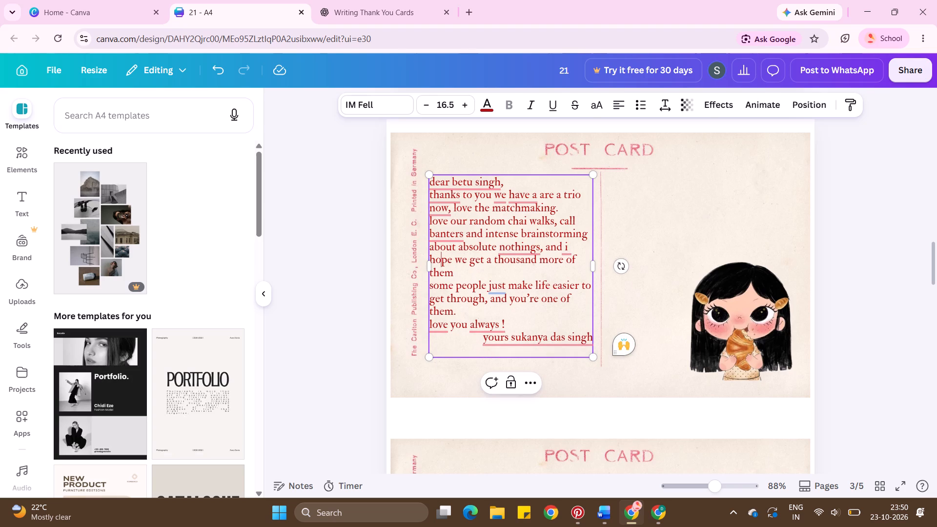
double_click(441, 260)
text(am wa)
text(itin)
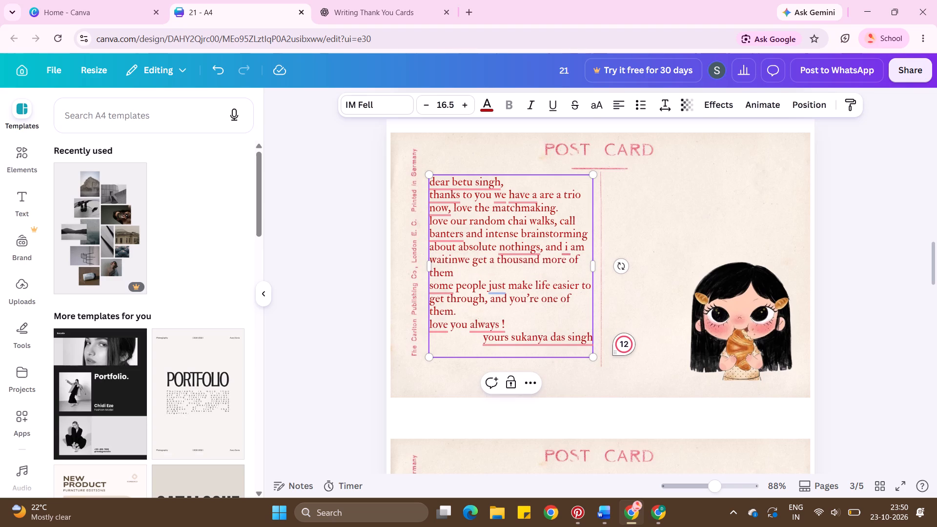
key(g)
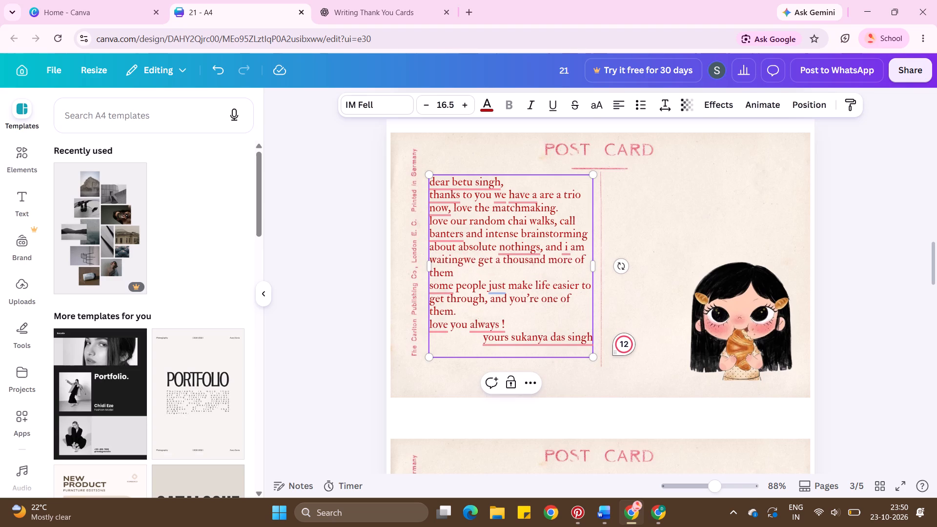
Change "waiting" to "awaiting" and replace "we get a" with "to make".
click(429, 253)
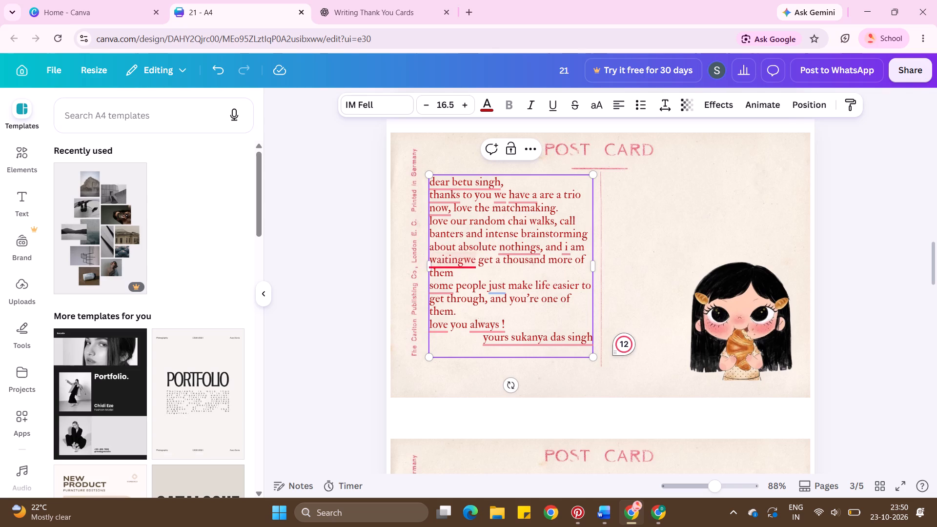
click(430, 261)
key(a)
click(468, 258)
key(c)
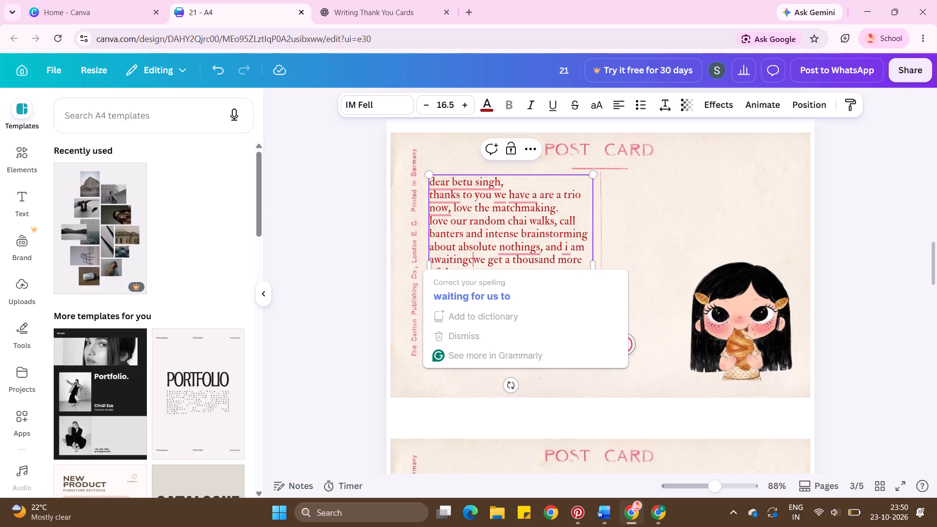
key(BackSpace)
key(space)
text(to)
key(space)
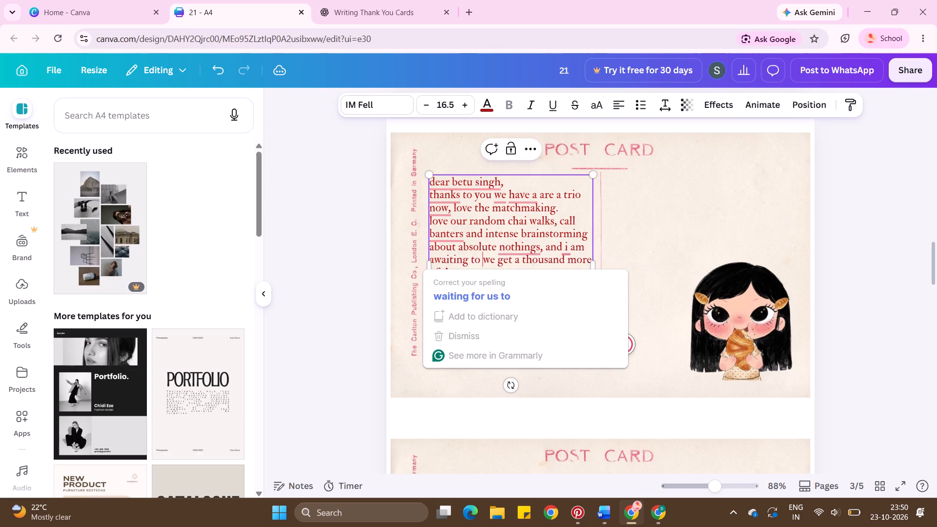
drag(519, 260, 486, 259)
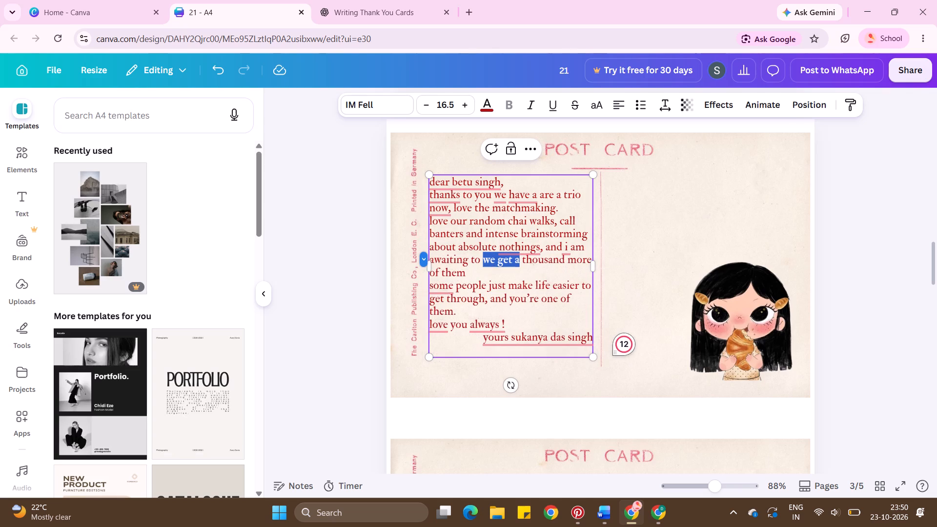
drag(486, 259, 485, 259)
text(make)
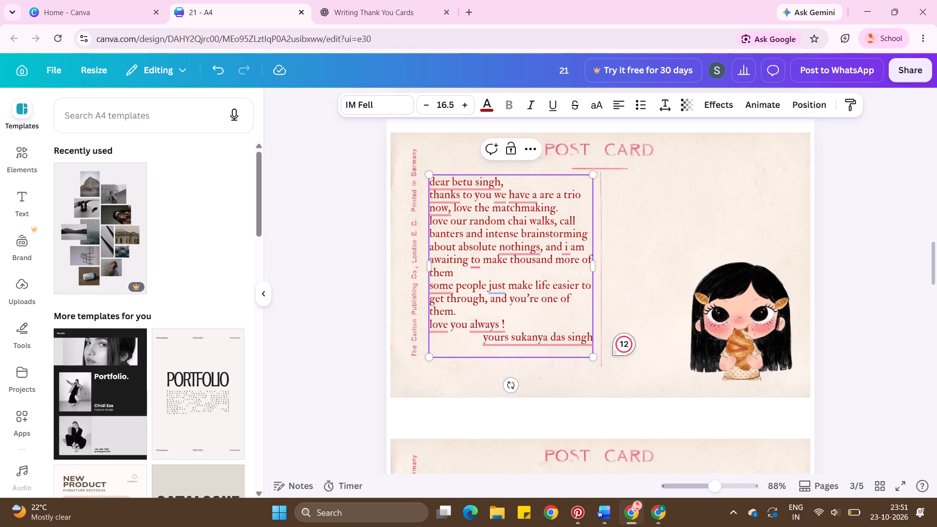
Replace "thousand more" with "tons" so the phrase reads "to make tons of them".
drag(529, 260, 522, 259)
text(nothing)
double_click(522, 259)
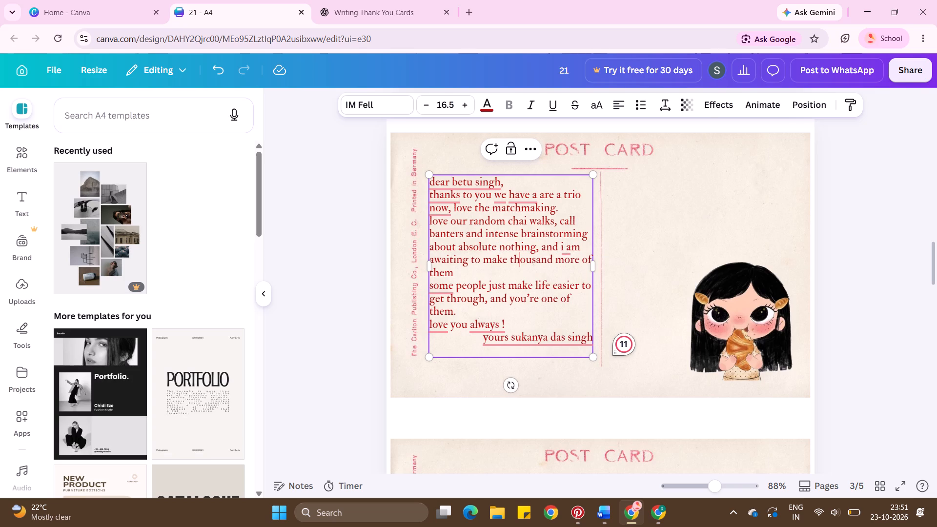
double_click(522, 259)
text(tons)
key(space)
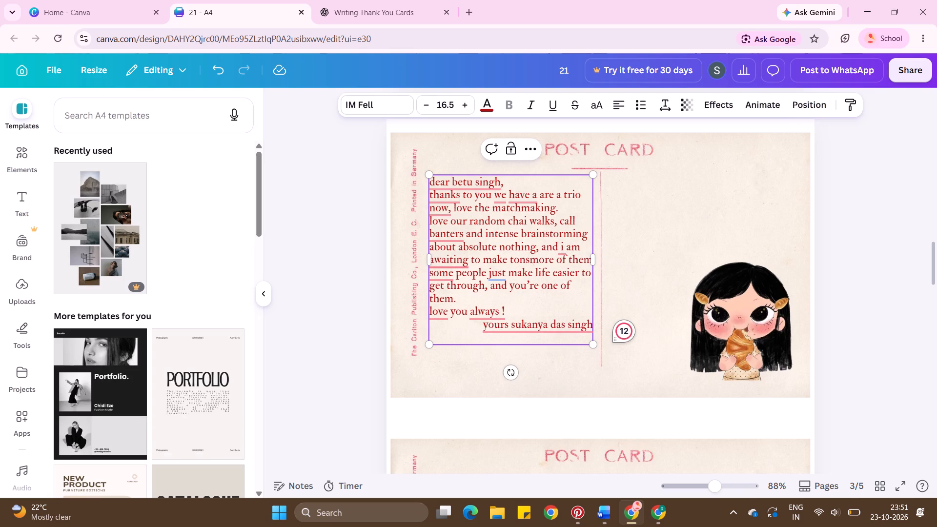
drag(533, 260, 554, 262)
key(BackSpace)
key(BackSpace)
Change "nothing" back to "nothings" and add a space before the comma.
click(533, 247)
key(Right)
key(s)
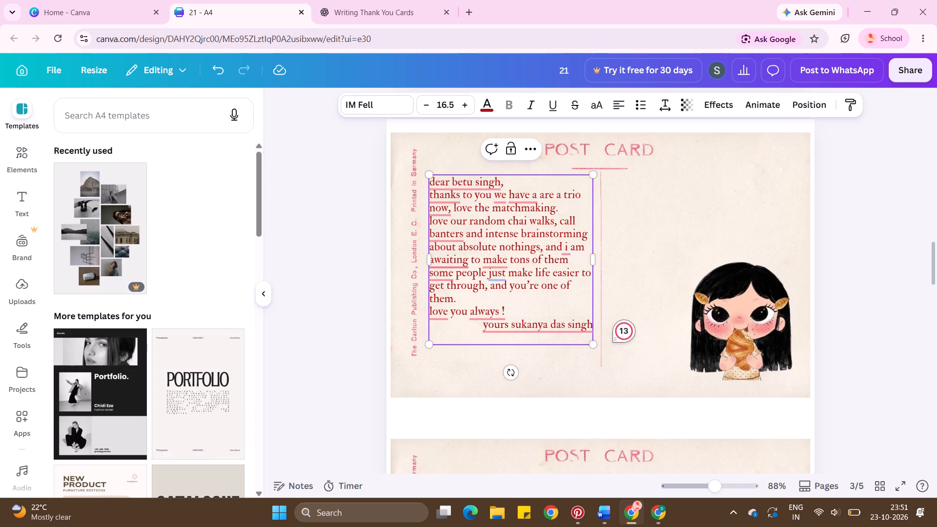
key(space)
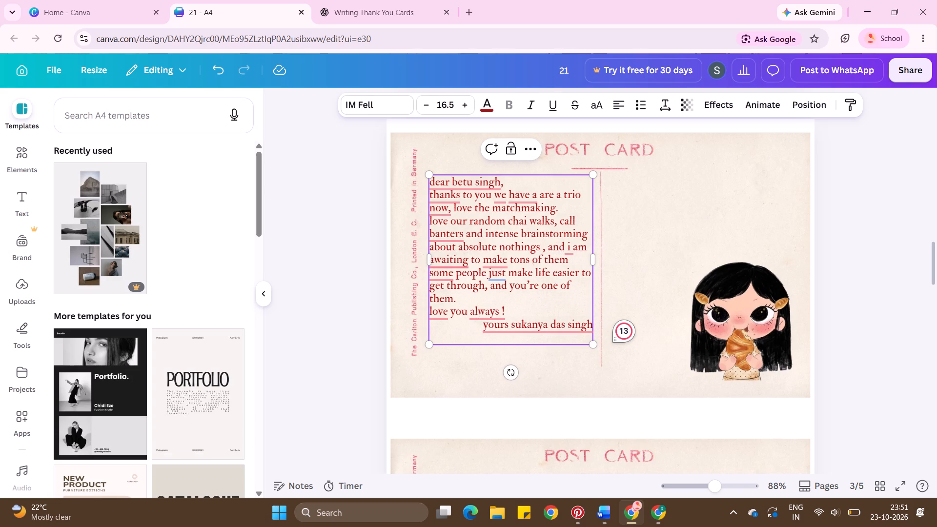
Add a full stop after "tons of them" and finish editing the message.
click(571, 259)
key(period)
double_click(373, 292)
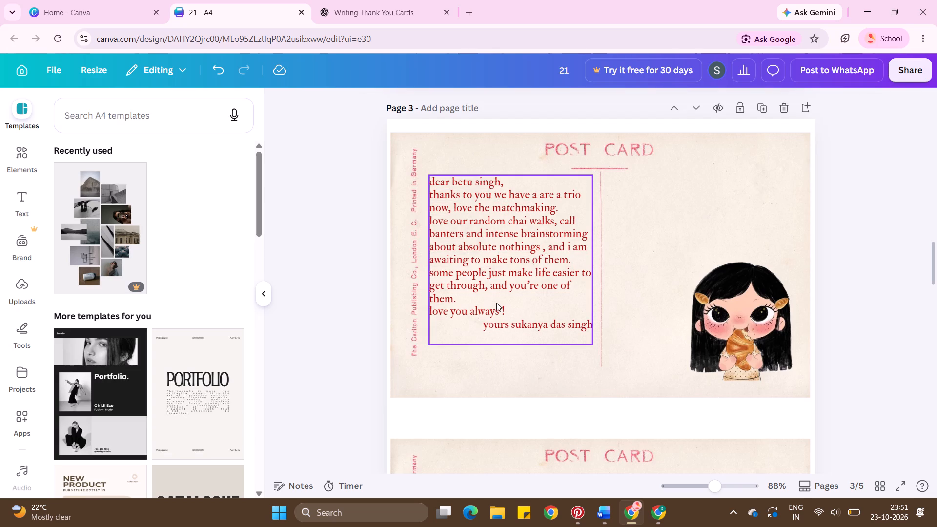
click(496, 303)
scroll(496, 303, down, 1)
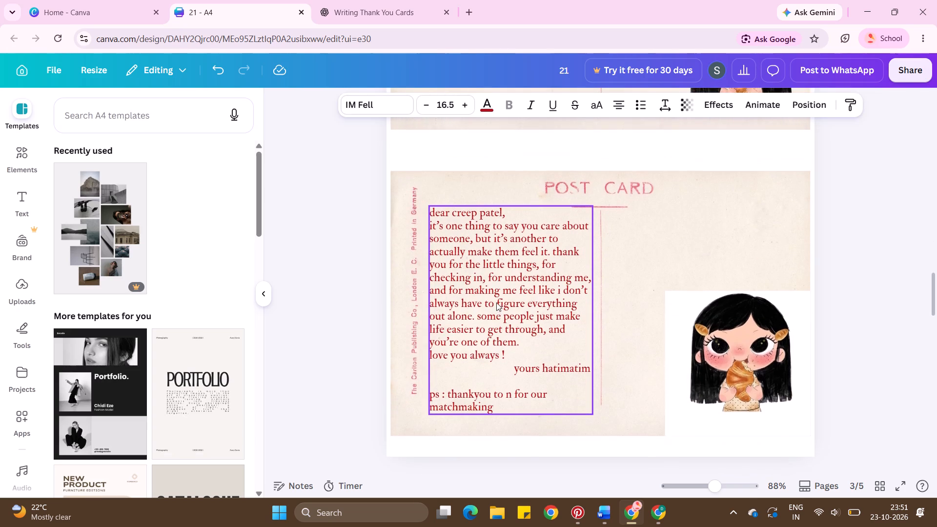
scroll(496, 303, down, 1)
scroll(472, 343, up, 1)
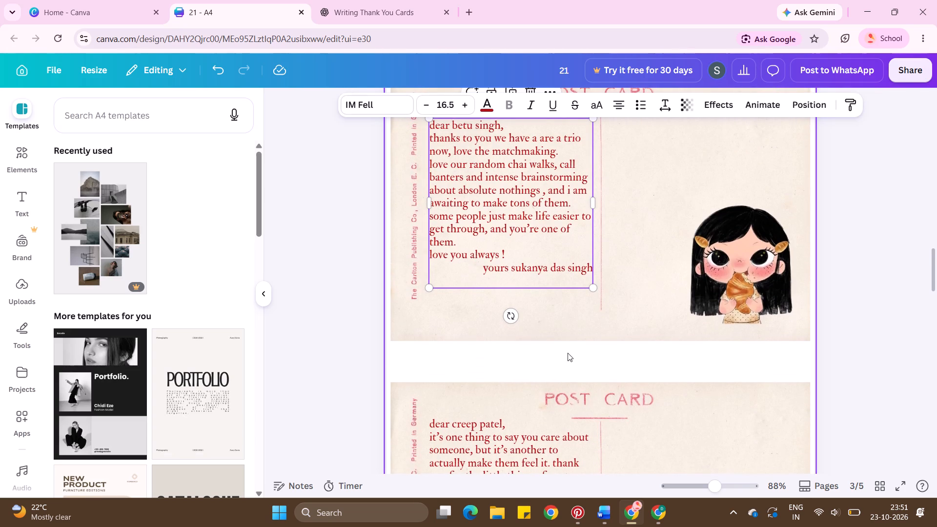
scroll(570, 355, down, 2)
scroll(538, 407, down, 1)
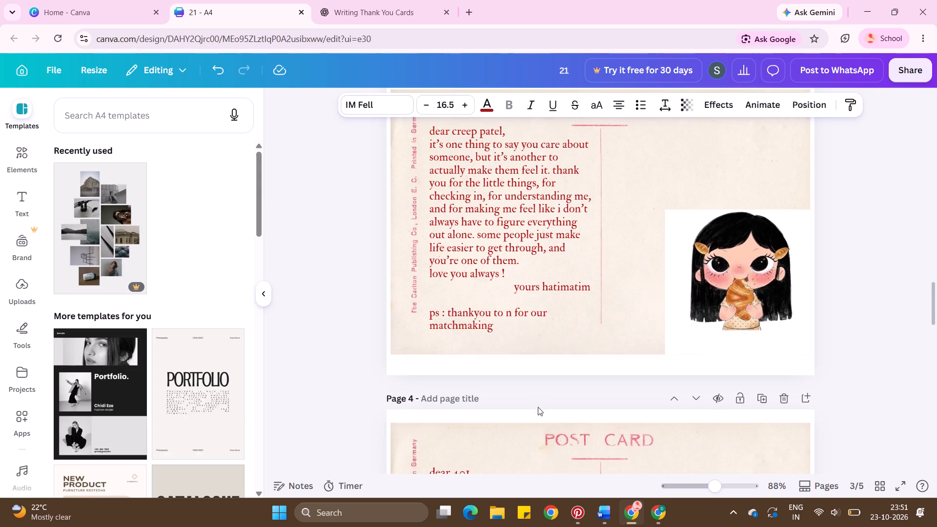
double_click(519, 325)
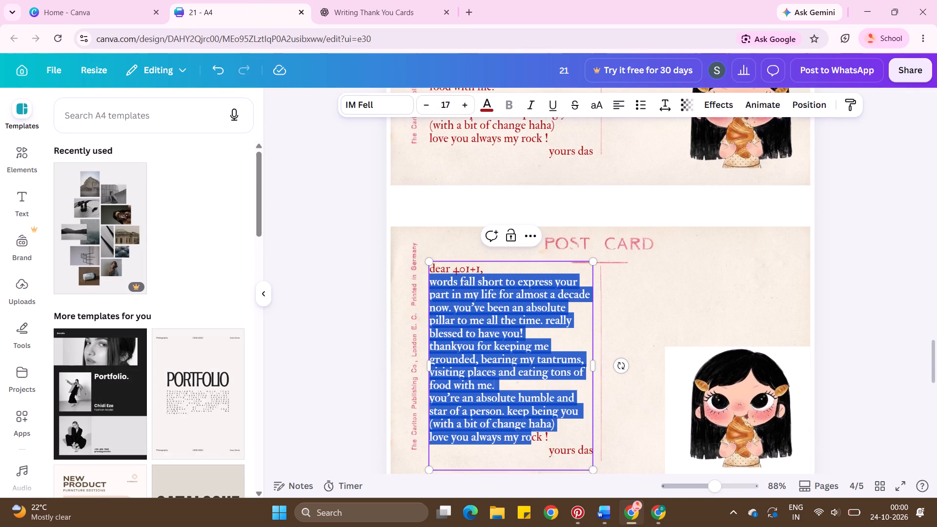
drag(545, 421, 557, 419)
key(ctrl+v)
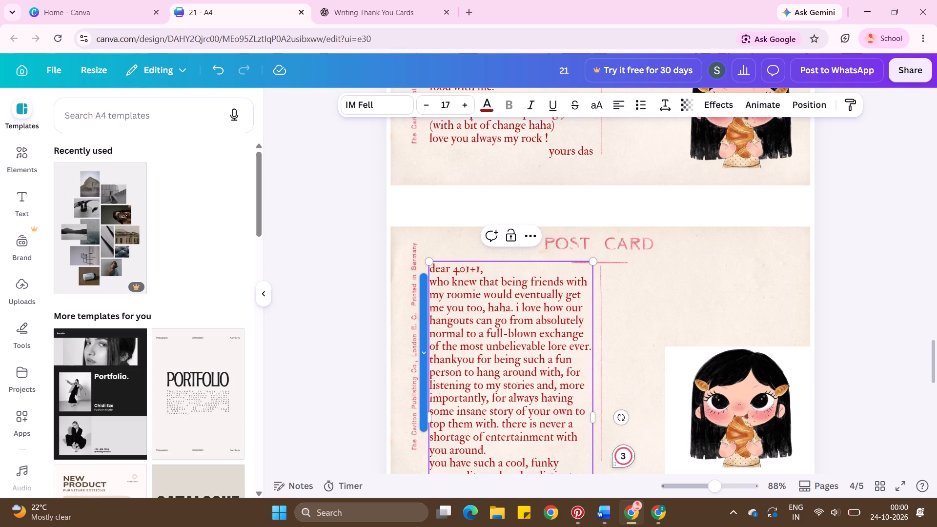
Shorten page 4's lower postcard message by deleting "you have such a cool… your own. i" and the "love you always my rock !" line.
scroll(537, 349, down, 1)
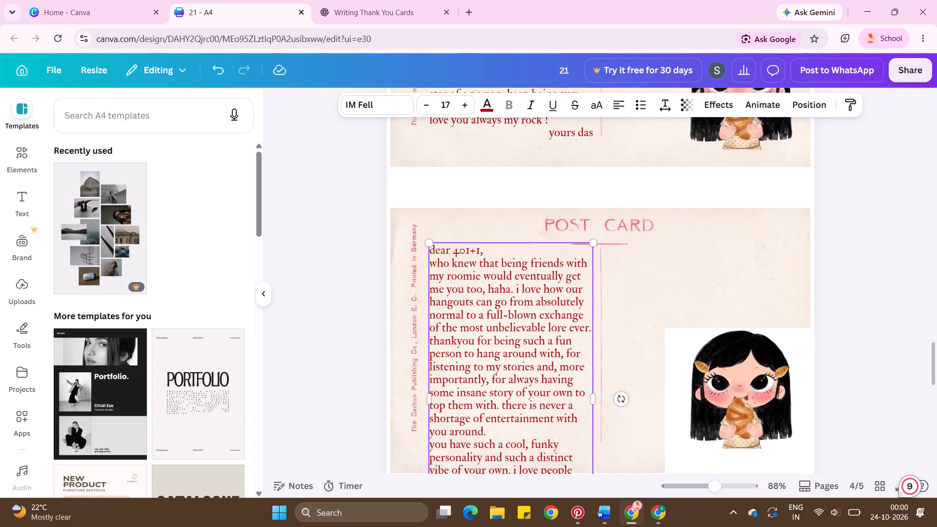
scroll(537, 349, down, 1)
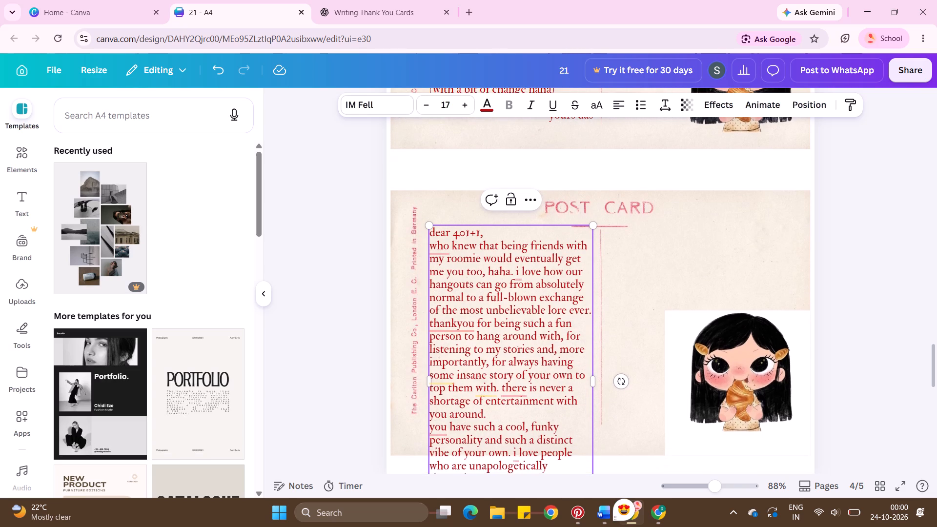
scroll(537, 349, down, 1)
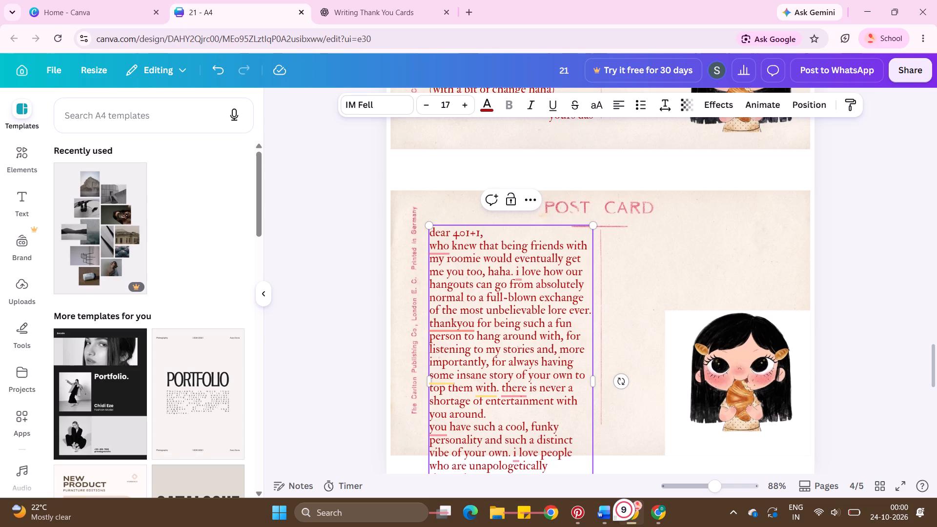
scroll(543, 326, down, 1)
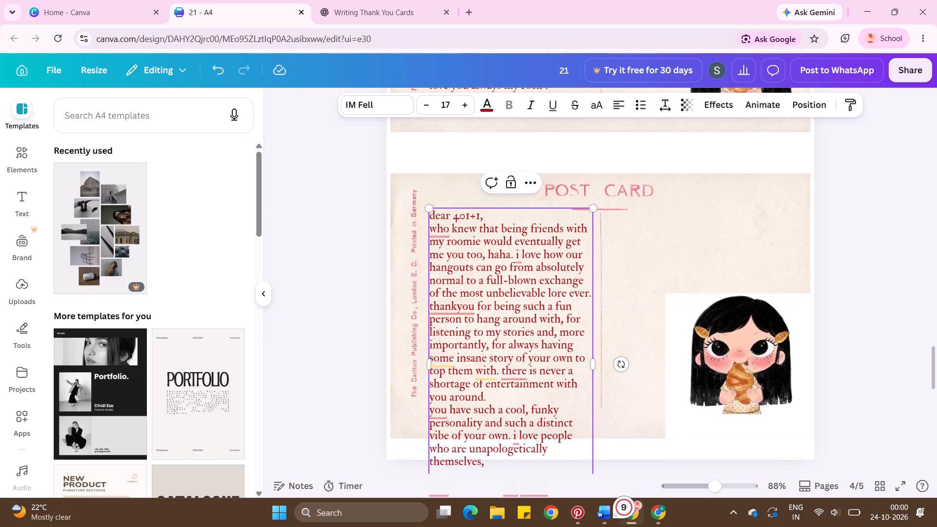
scroll(518, 372, down, 1)
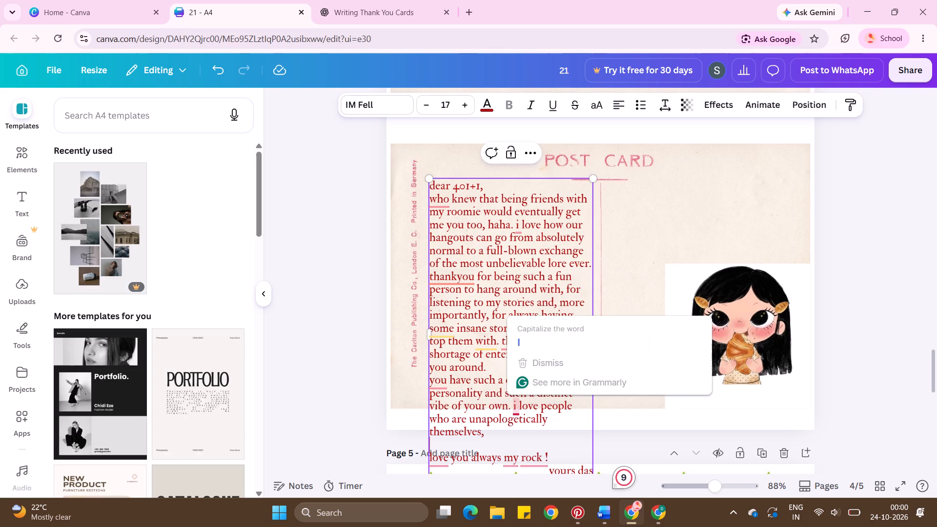
drag(518, 405, 474, 402)
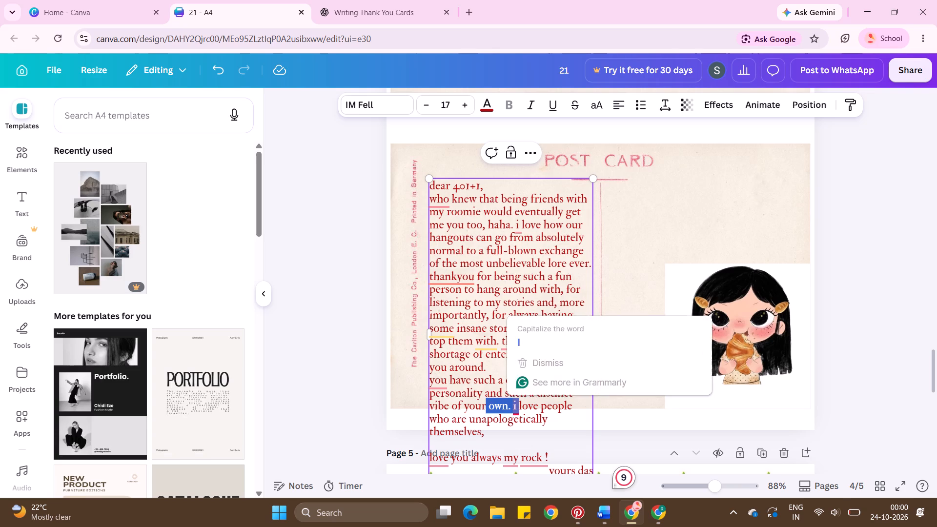
drag(474, 402, 430, 385)
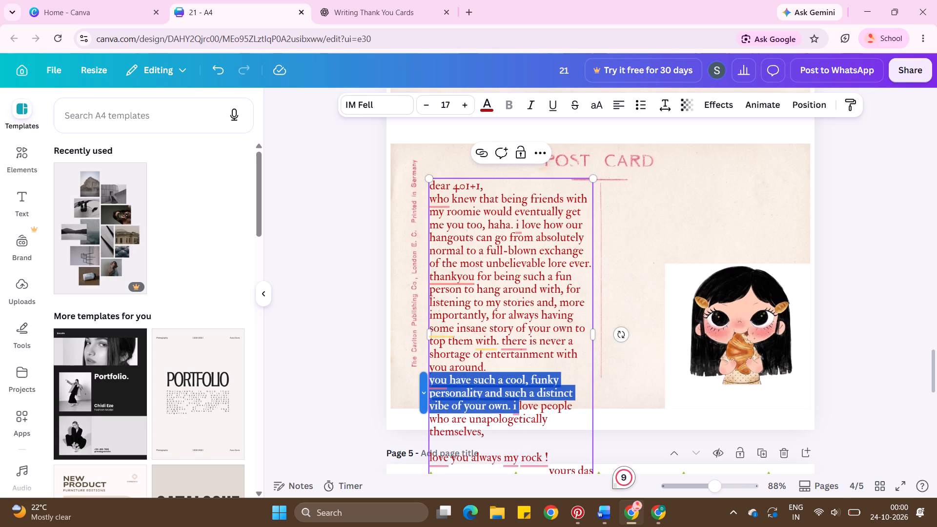
key(BackSpace)
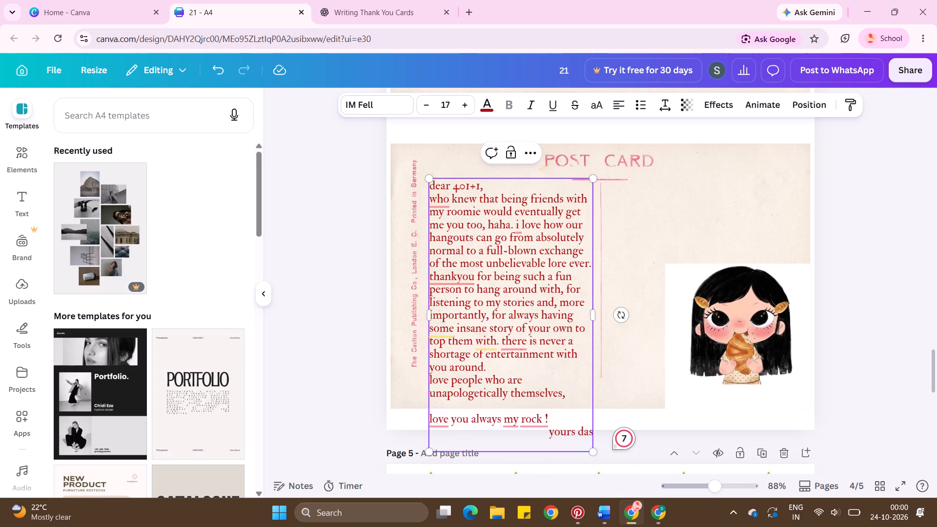
drag(564, 413, 430, 409)
key(BackSpace)
key(BackSpace)
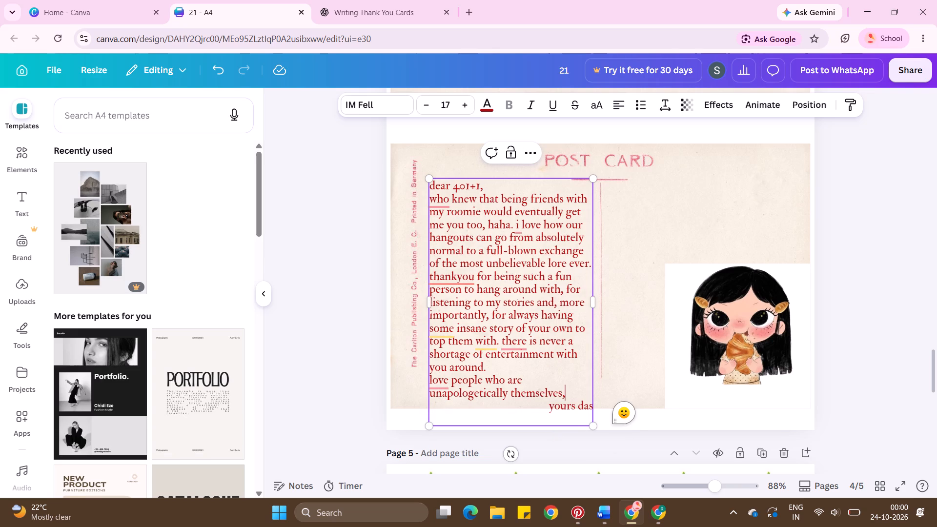
Change the sign-off on page 4's lower postcard to "yours 406" and its greeting to "dear 406+1,".
double_click(584, 408)
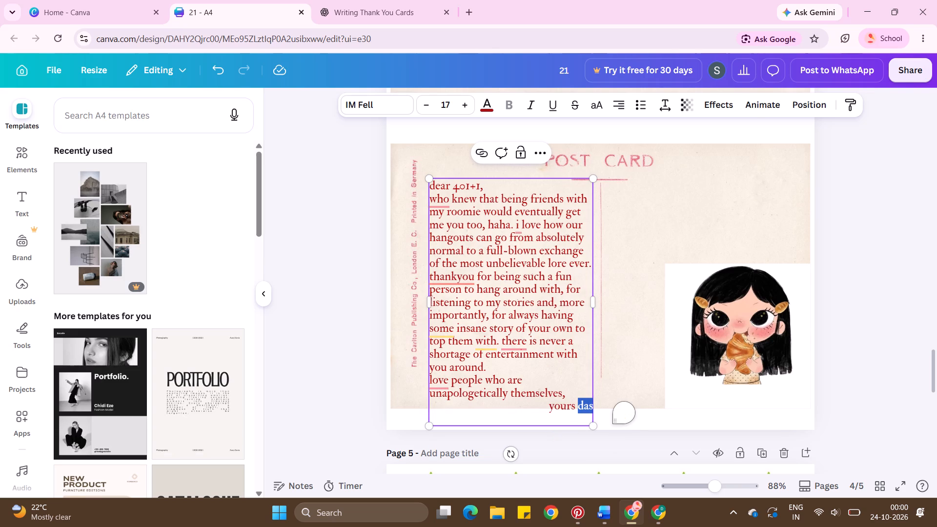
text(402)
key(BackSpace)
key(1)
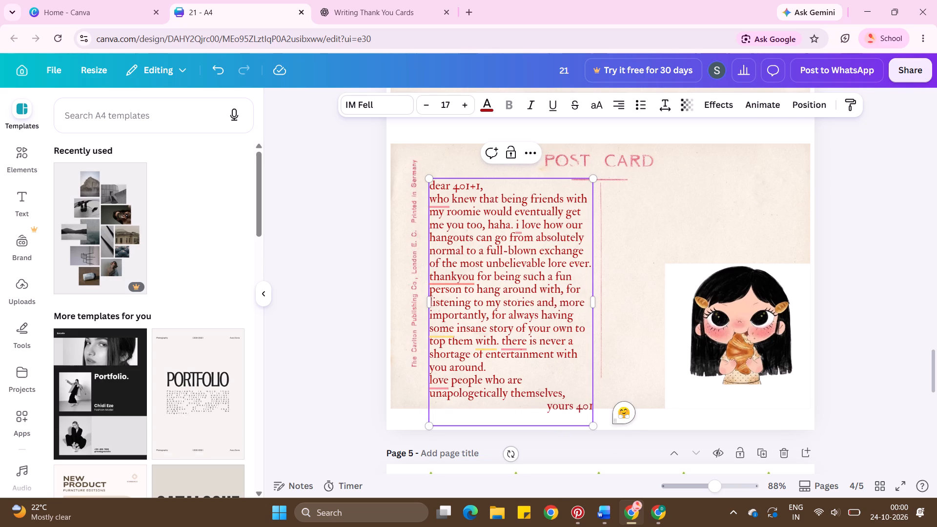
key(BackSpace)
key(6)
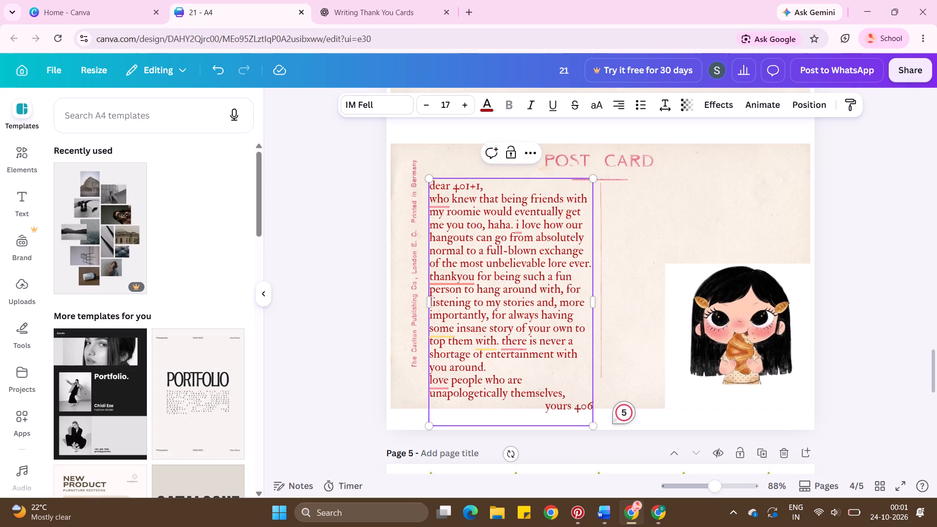
click(468, 186)
key(BackSpace)
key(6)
Change the greeting on page 4's upper postcard to "dear 406," and its sign-off to "yours 406".
scroll(468, 186, up, 3)
scroll(455, 114, up, 1)
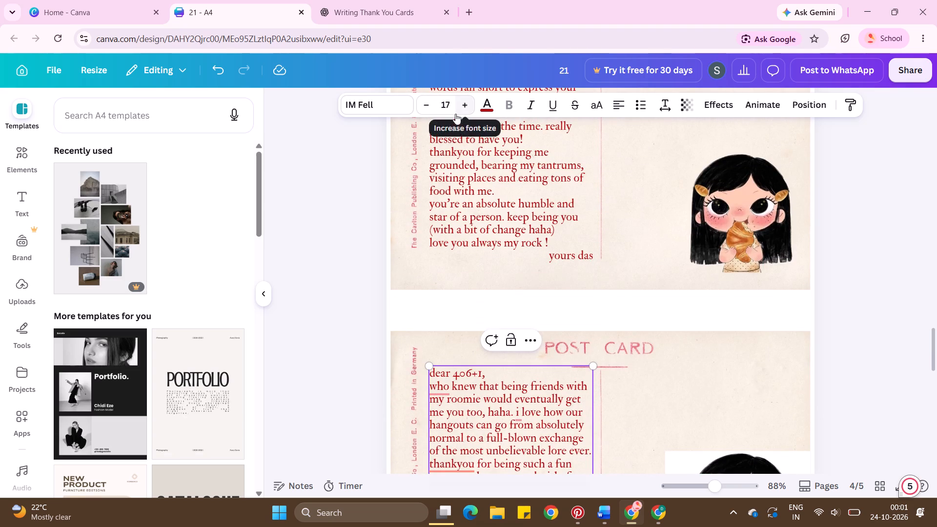
scroll(472, 193, up, 1)
double_click(467, 252)
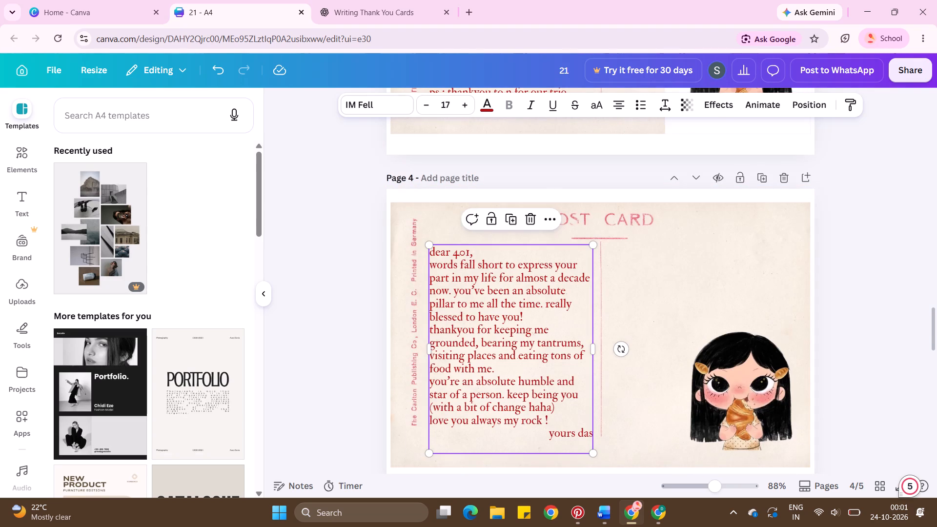
click(470, 250)
key(BackSpace)
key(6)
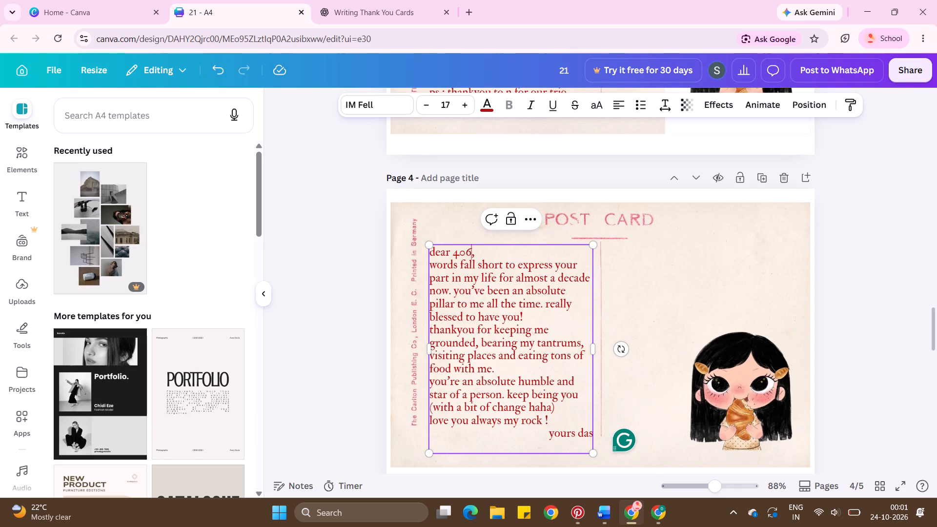
scroll(503, 330, down, 1)
double_click(584, 403)
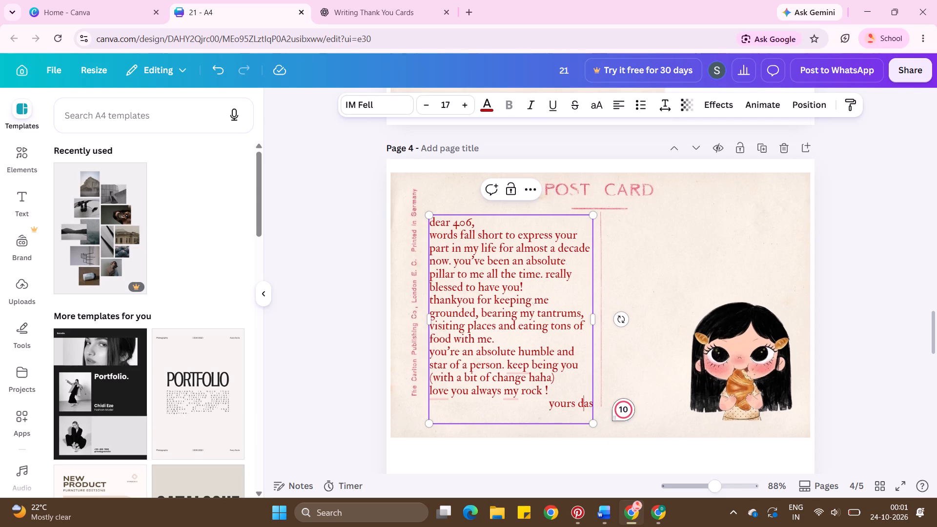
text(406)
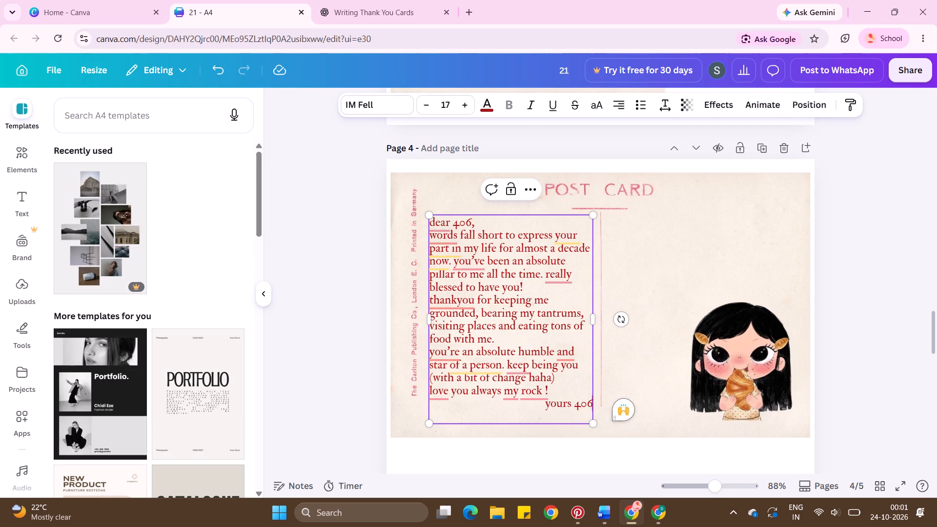
In the closing sentence of page 4's lower postcard, replace "people who are" with "you for being".
scroll(584, 403, down, 4)
scroll(538, 267, up, 1)
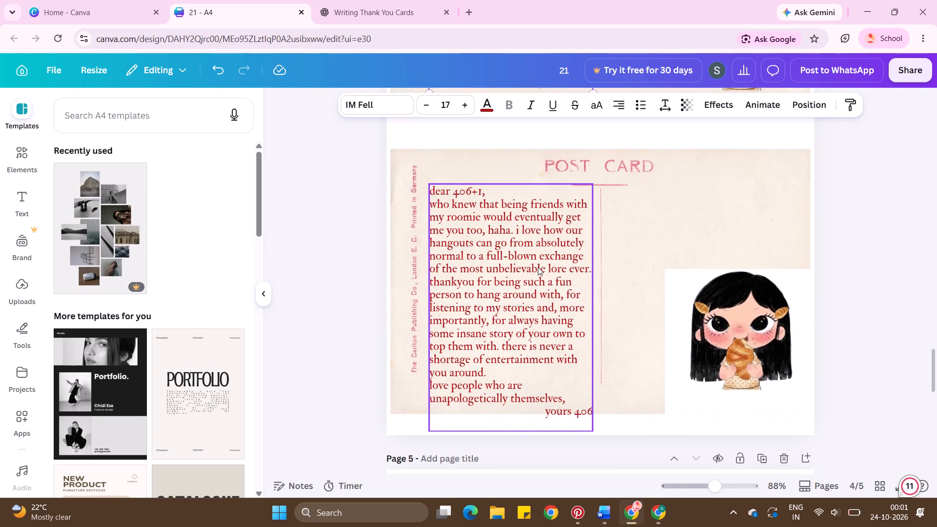
double_click(524, 297)
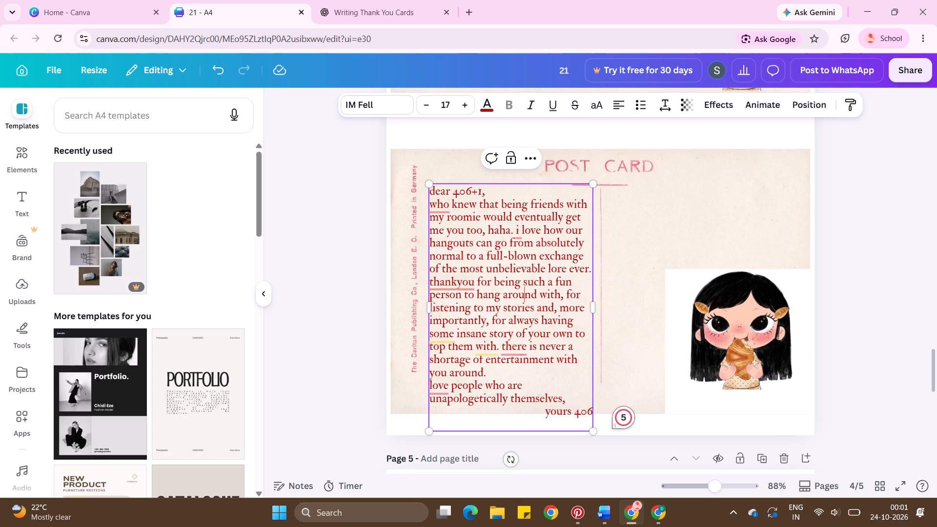
double_click(459, 386)
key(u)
key(BackSpace)
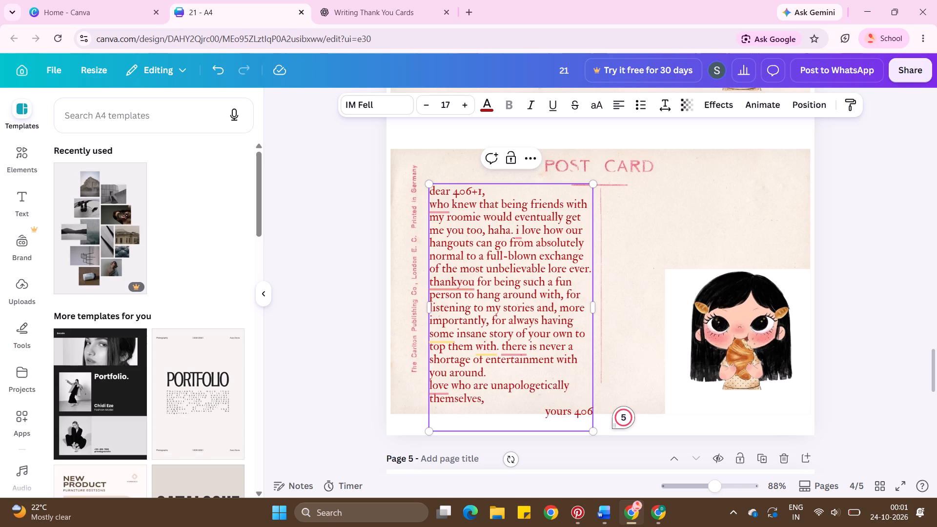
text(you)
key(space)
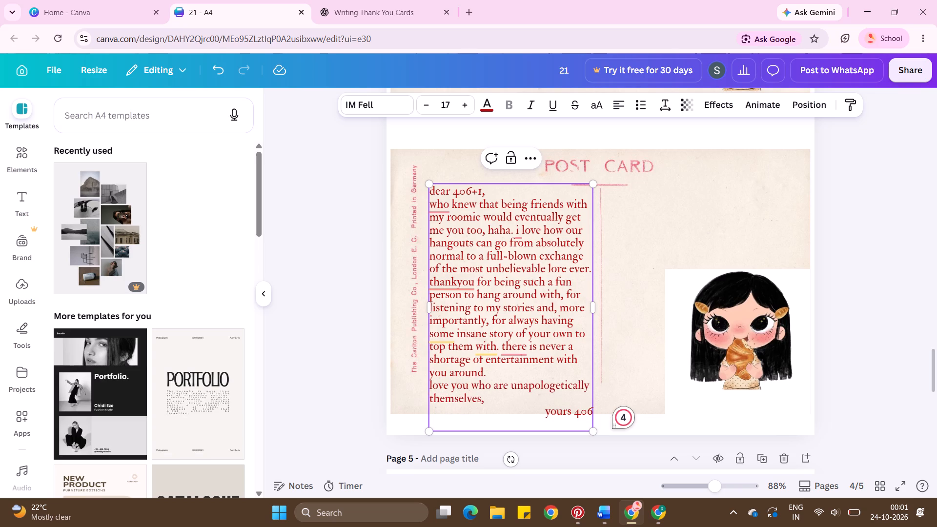
drag(510, 389, 471, 382)
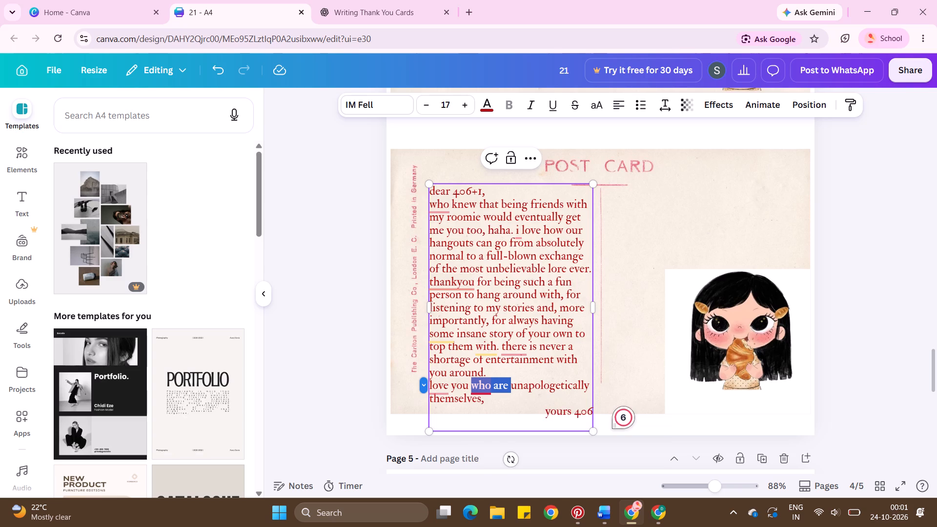
drag(471, 382, 470, 382)
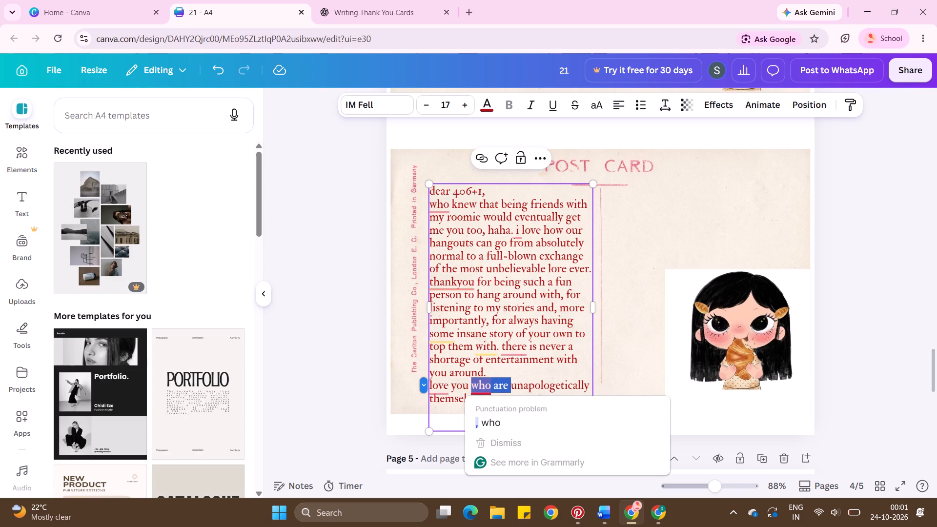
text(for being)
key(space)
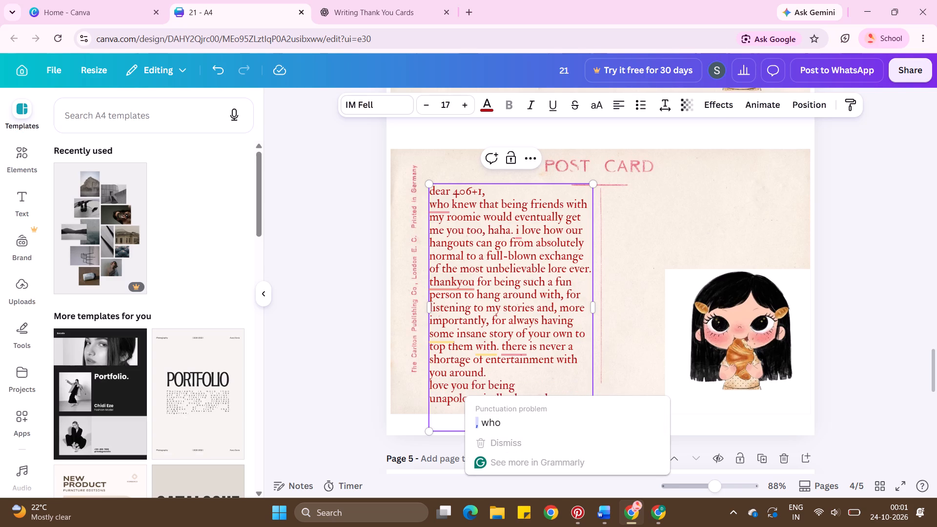
Replace "themselves," with "you." at the end of the "love you for being unapologetically" sentence on page 4's lower postcard.
double_click(533, 393)
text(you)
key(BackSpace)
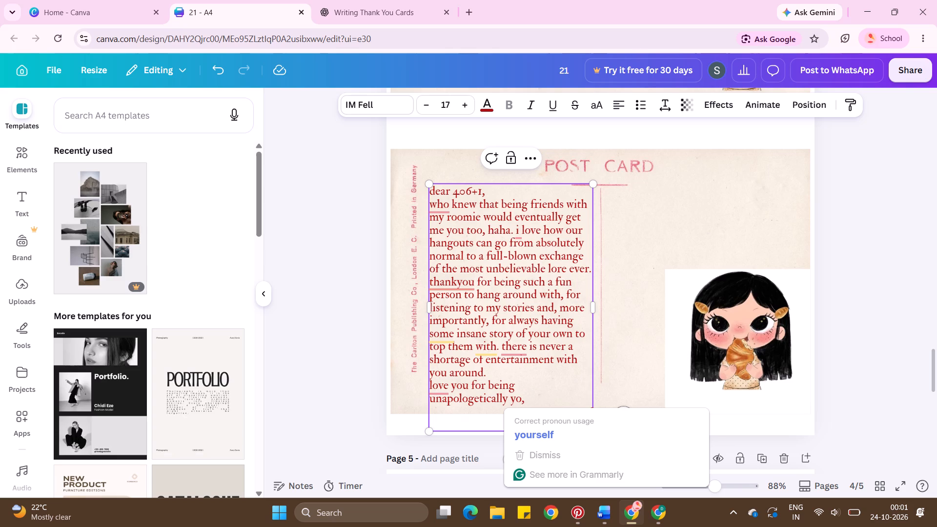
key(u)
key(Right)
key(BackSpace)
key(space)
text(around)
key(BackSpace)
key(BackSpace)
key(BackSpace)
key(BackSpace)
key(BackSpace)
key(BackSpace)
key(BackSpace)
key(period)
Add a new line reading "love you doll !" above the sign-off on page 4's lower postcard.
click(490, 368)
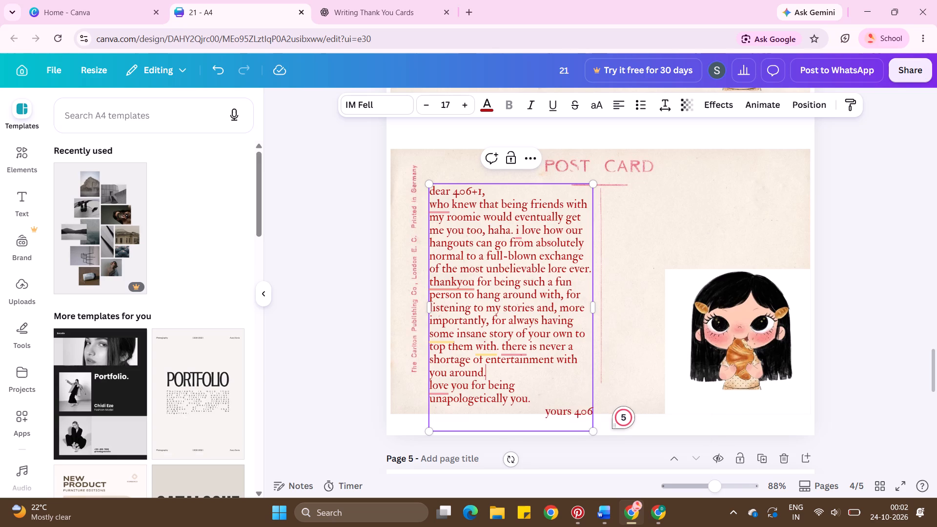
drag(490, 368, 475, 363)
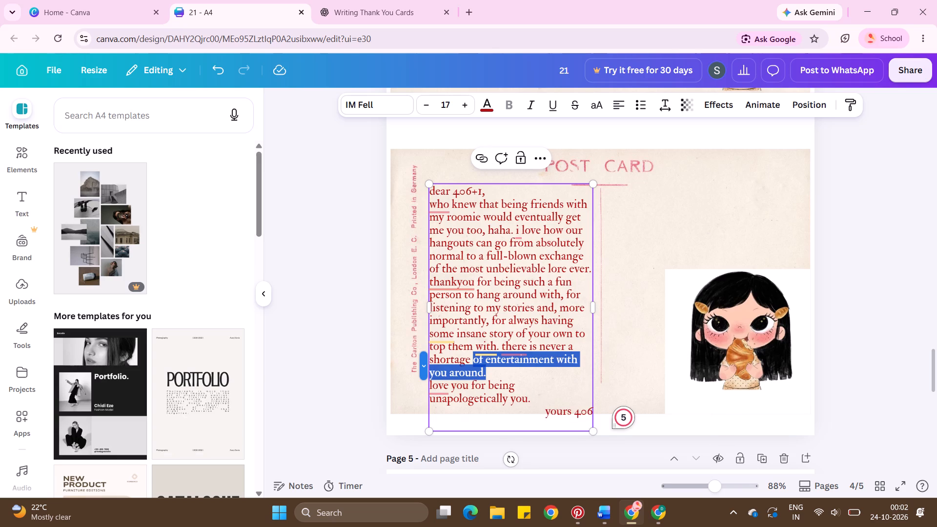
click(533, 400)
key(Return)
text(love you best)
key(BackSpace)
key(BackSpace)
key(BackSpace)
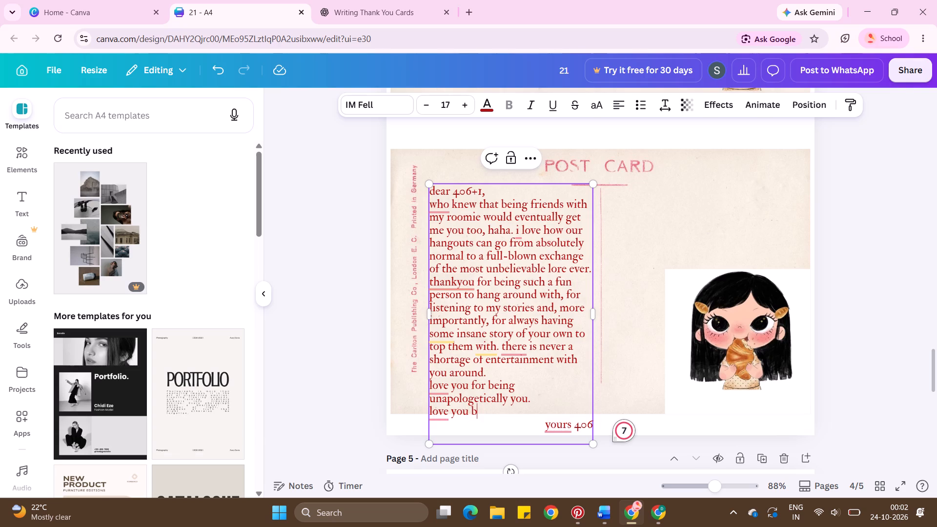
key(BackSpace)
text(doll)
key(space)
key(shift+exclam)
click(509, 372)
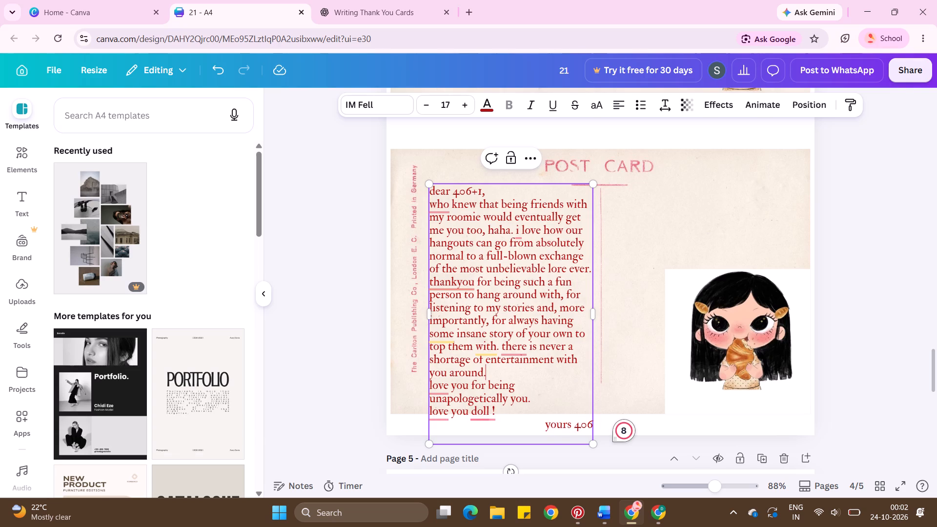
Replace "thankyou for being" with "you're" before "such a fun person" on page 4's lower postcard.
click(536, 281)
drag(520, 278, 436, 277)
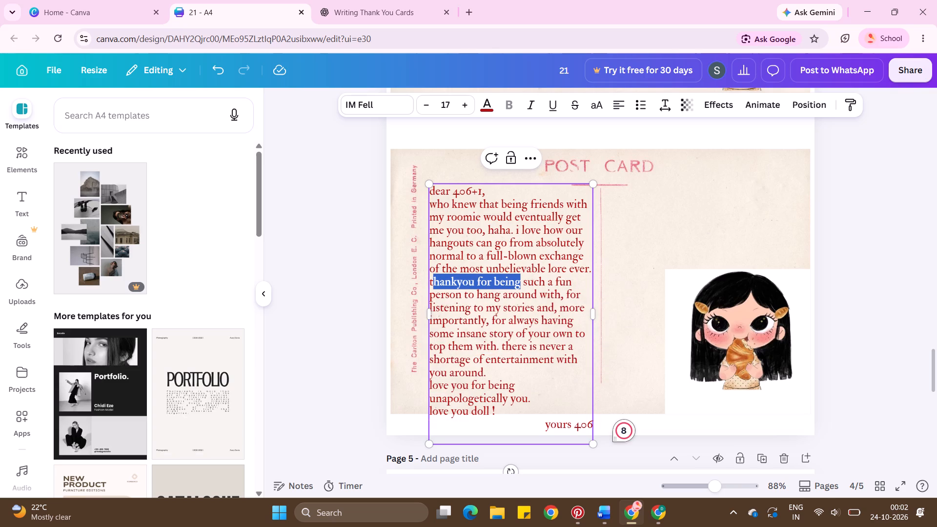
drag(436, 277, 432, 279)
key(BackSpace)
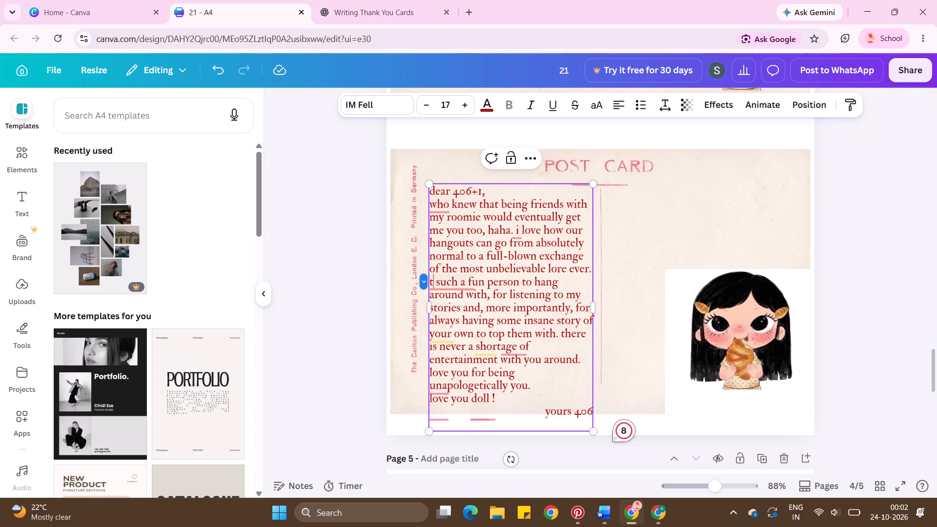
key(BackSpace)
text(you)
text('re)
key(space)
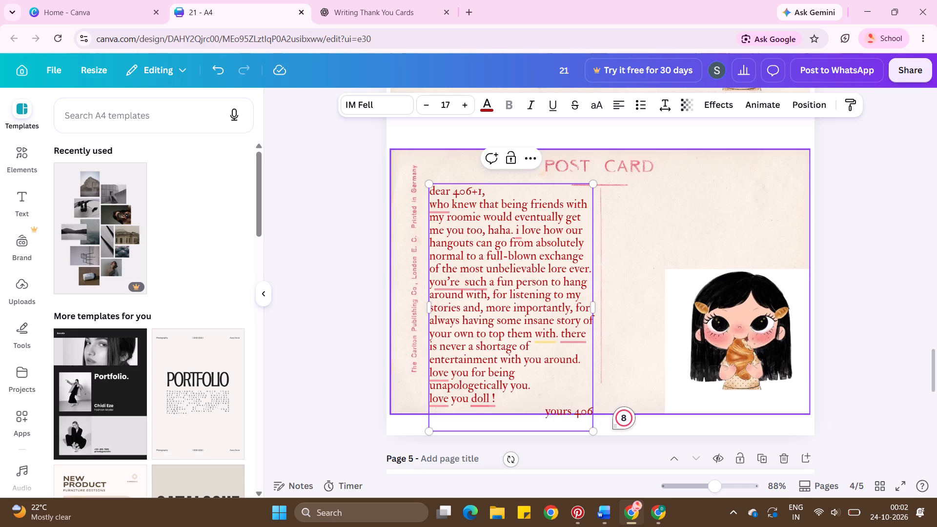
Shorten page 4's lower postcard message by deleting "for listening to my stories and," and "of your own to top them with".
click(549, 296)
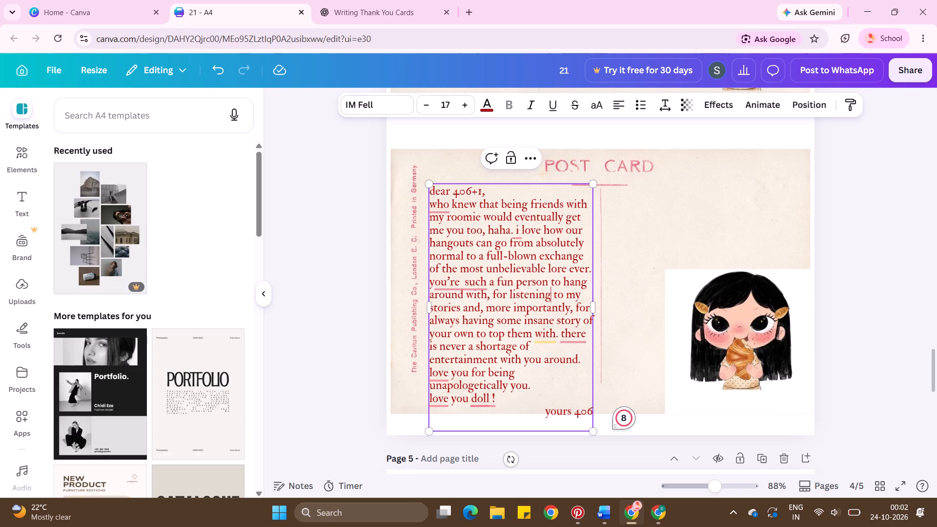
drag(494, 294, 487, 311)
key(BackSpace)
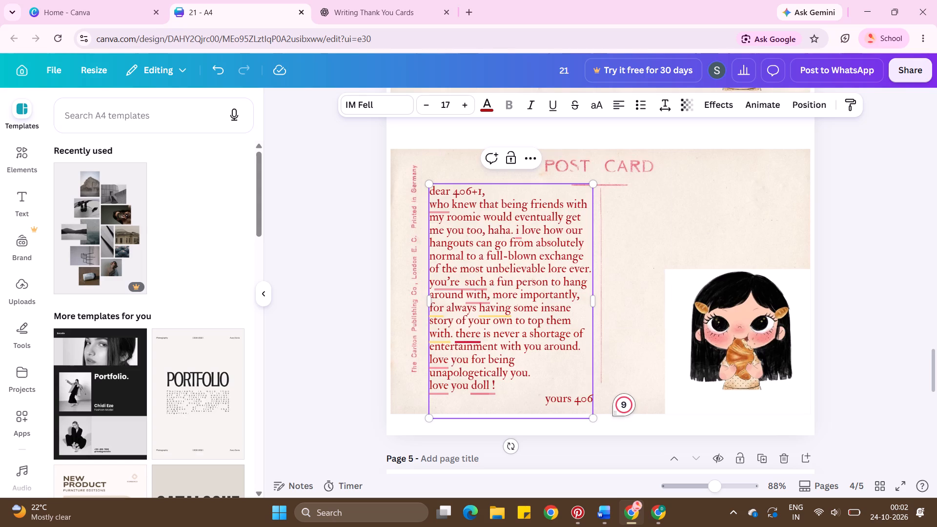
click(456, 321)
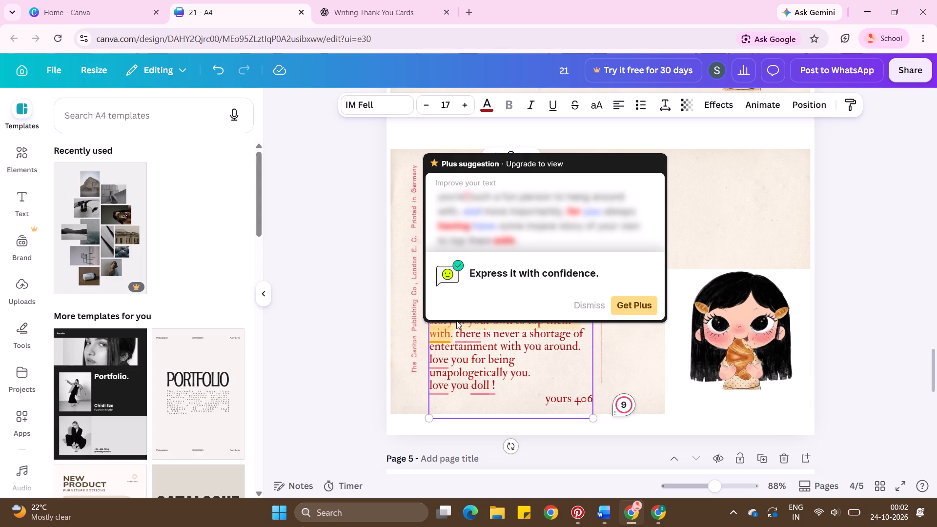
click(454, 335)
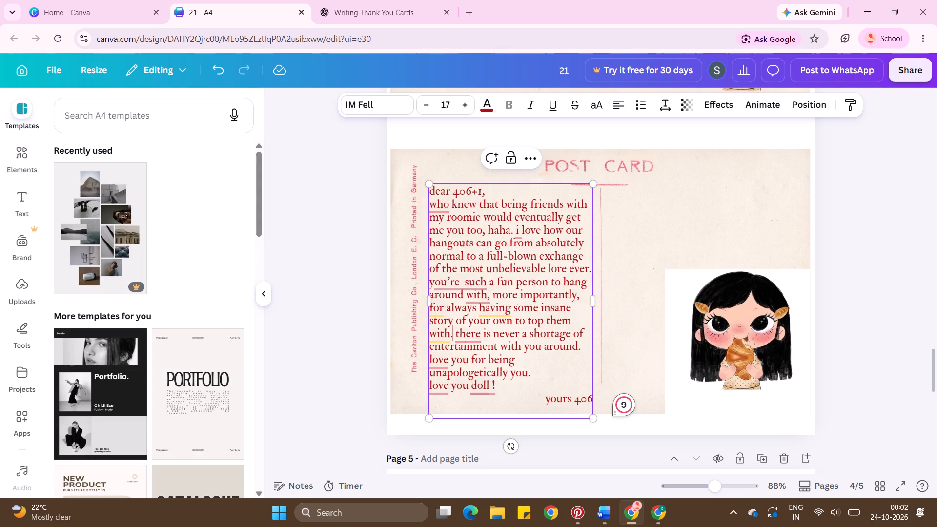
drag(456, 318, 449, 333)
key(BackSpace)
key(BackSpace)
double_click(322, 352)
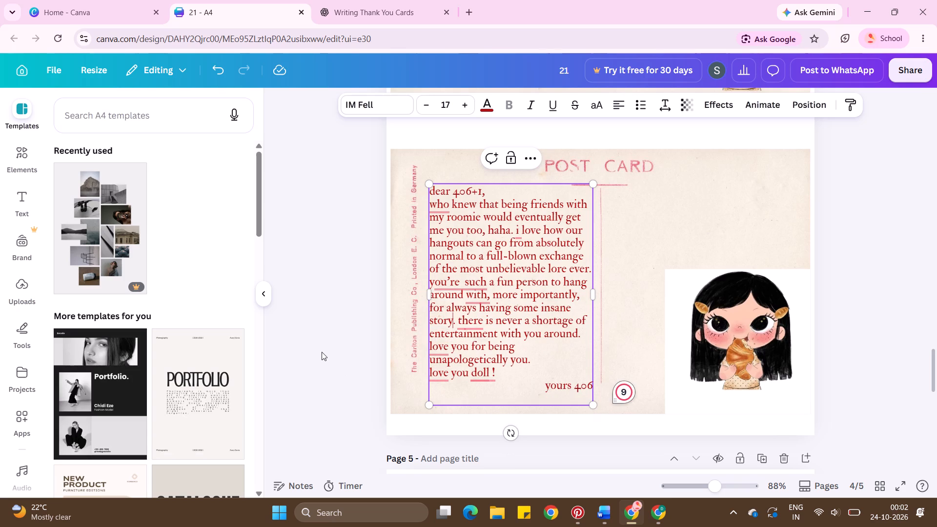
scroll(433, 328, up, 1)
click(382, 0)
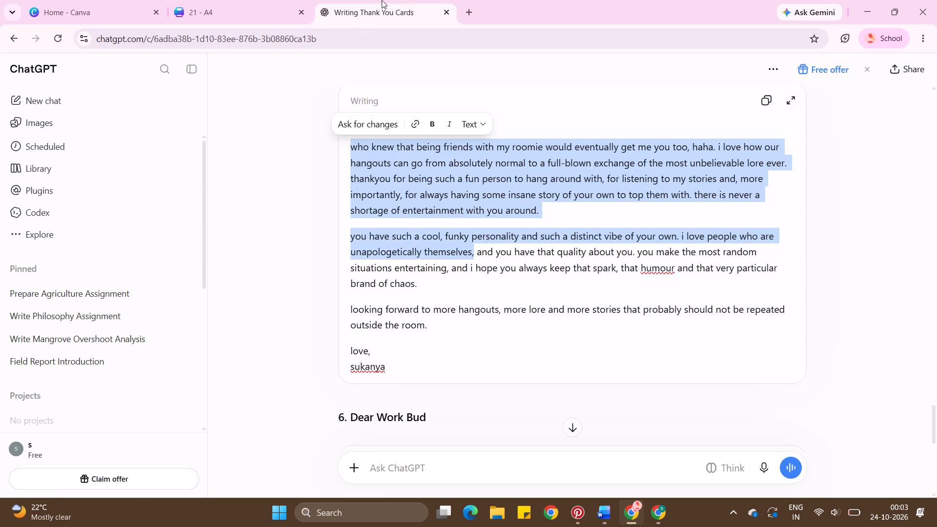
scroll(428, 301, up, 4)
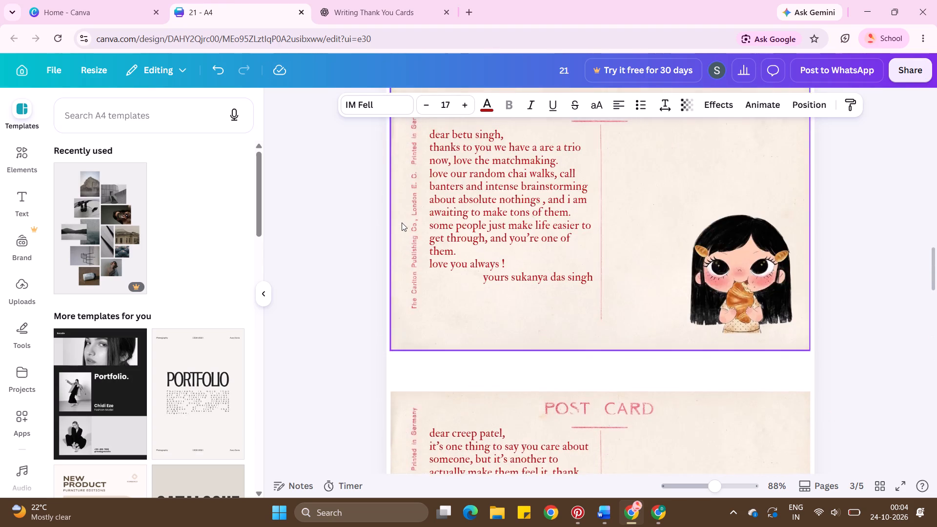
scroll(402, 223, up, 6)
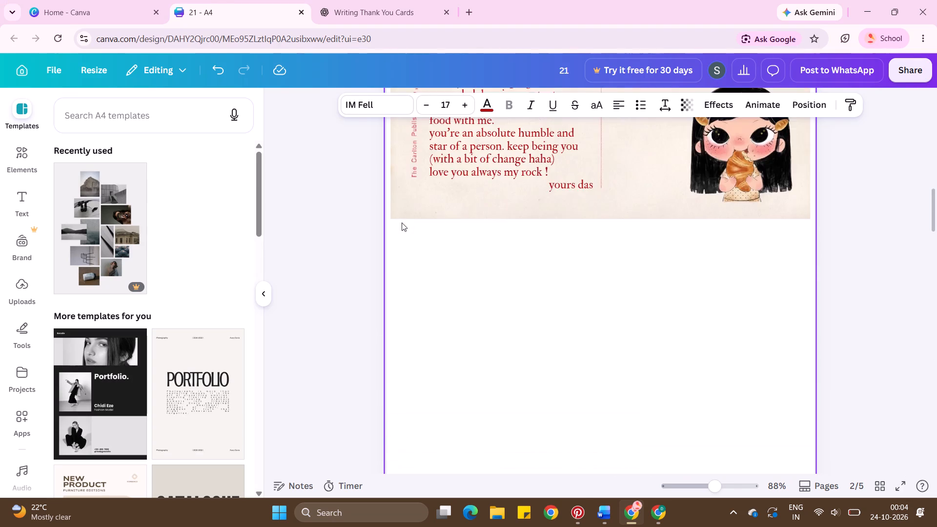
scroll(402, 223, up, 3)
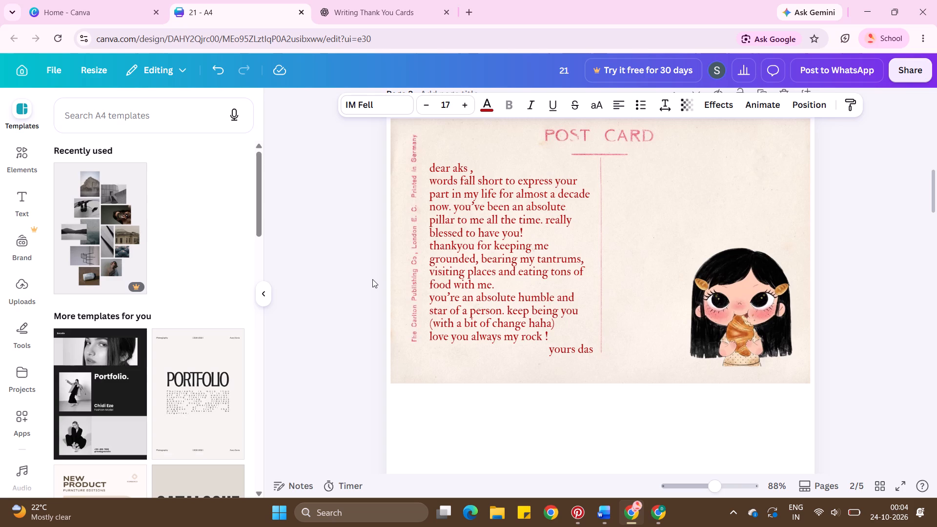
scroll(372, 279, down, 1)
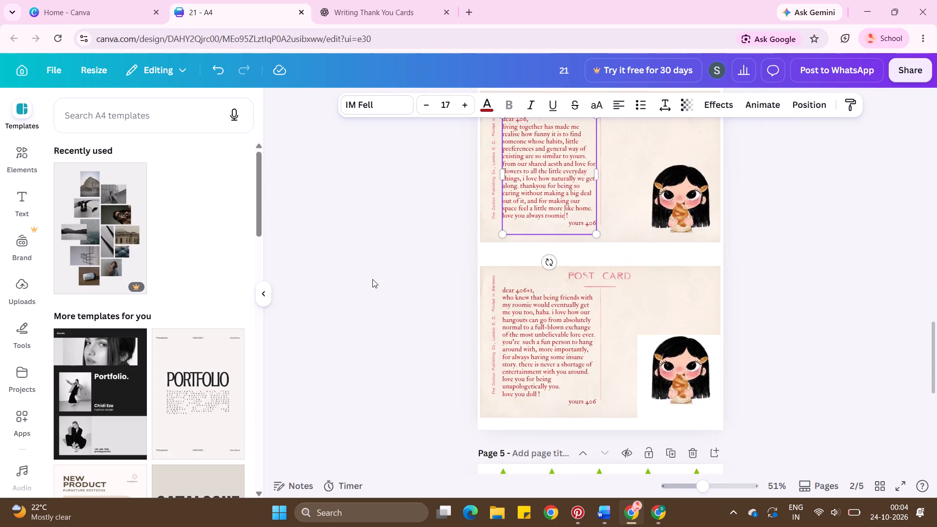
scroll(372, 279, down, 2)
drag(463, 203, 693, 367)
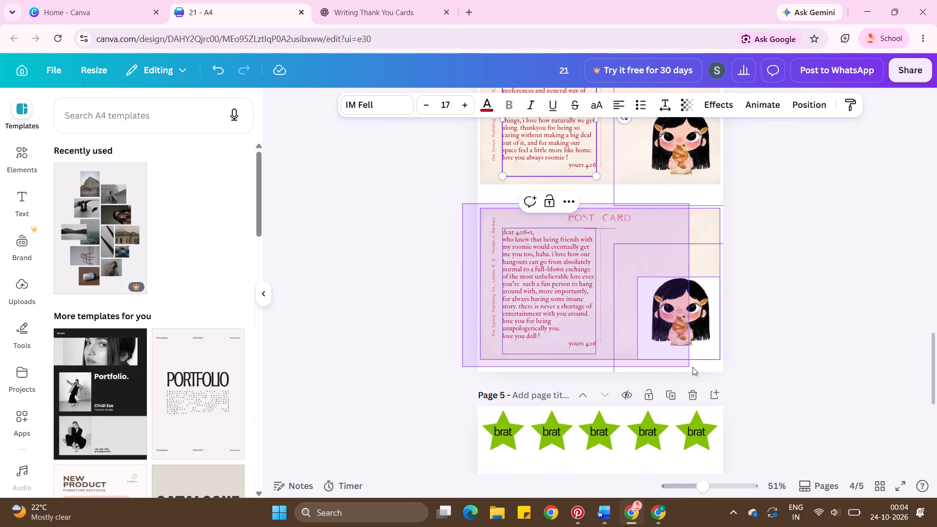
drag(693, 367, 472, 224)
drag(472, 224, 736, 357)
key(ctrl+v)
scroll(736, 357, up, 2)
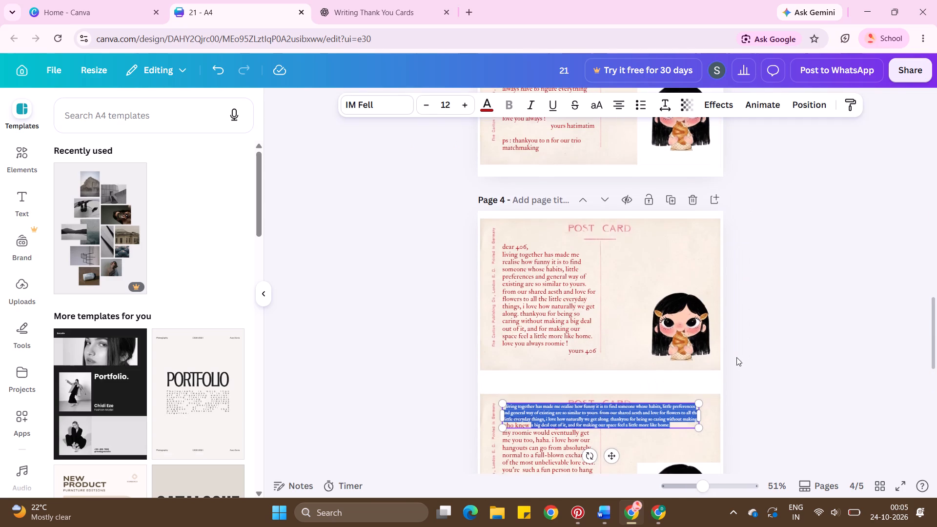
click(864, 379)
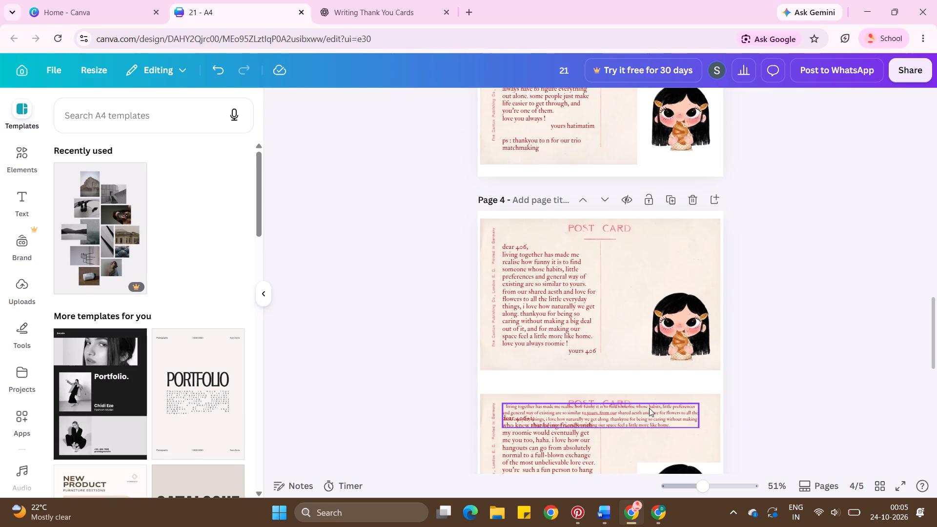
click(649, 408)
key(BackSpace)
Copy page 4's whole lower postcard, including its text and girl illustration, into the empty lower half of page 2.
scroll(649, 408, down, 2)
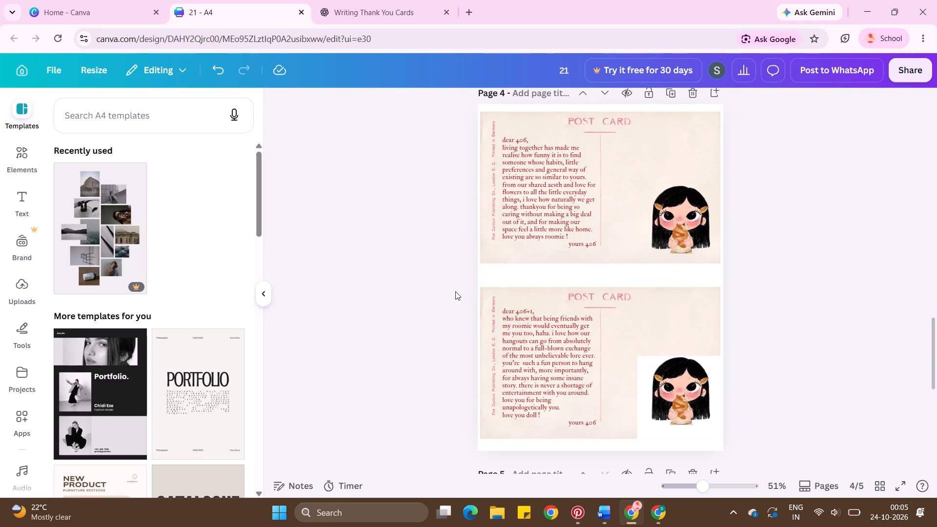
drag(455, 291, 694, 427)
key(ctrl+c)
scroll(694, 427, up, 1)
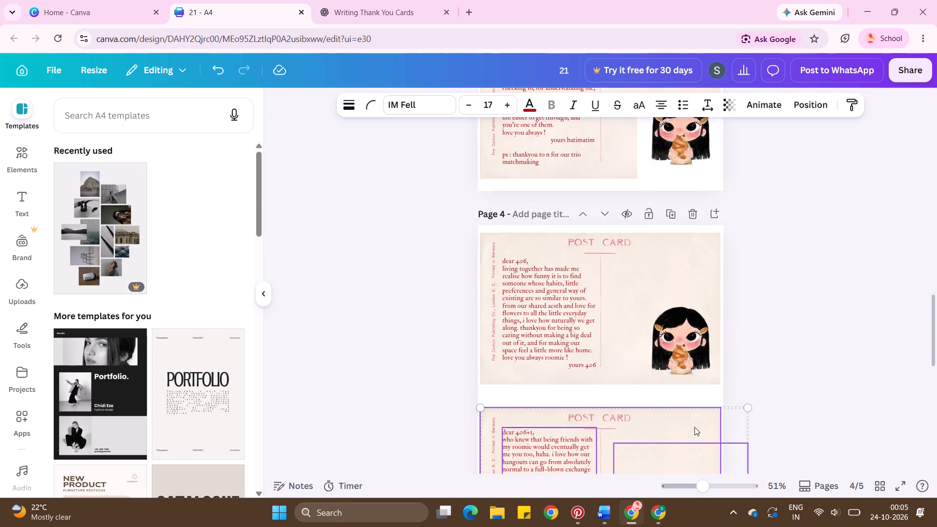
scroll(694, 427, up, 5)
scroll(694, 427, down, 1)
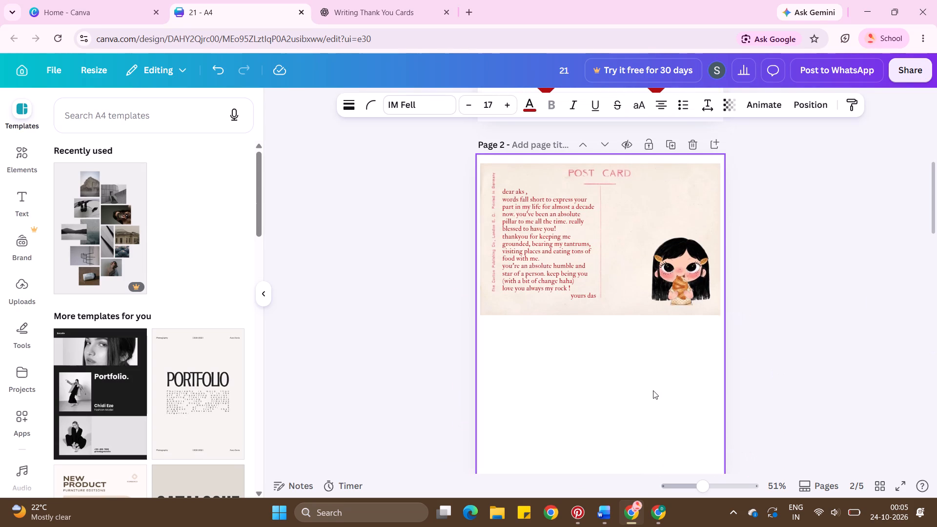
click(653, 390)
key(ctrl+v)
scroll(653, 390, down, 1)
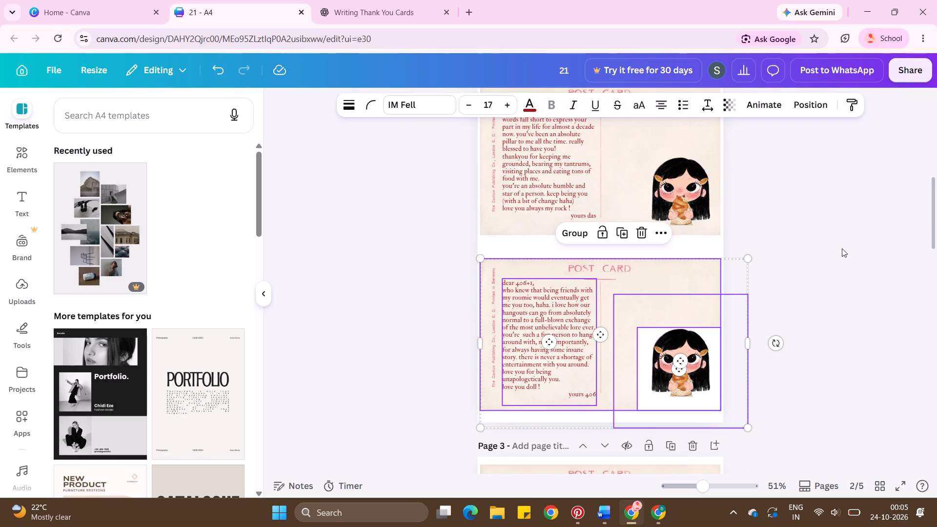
double_click(842, 248)
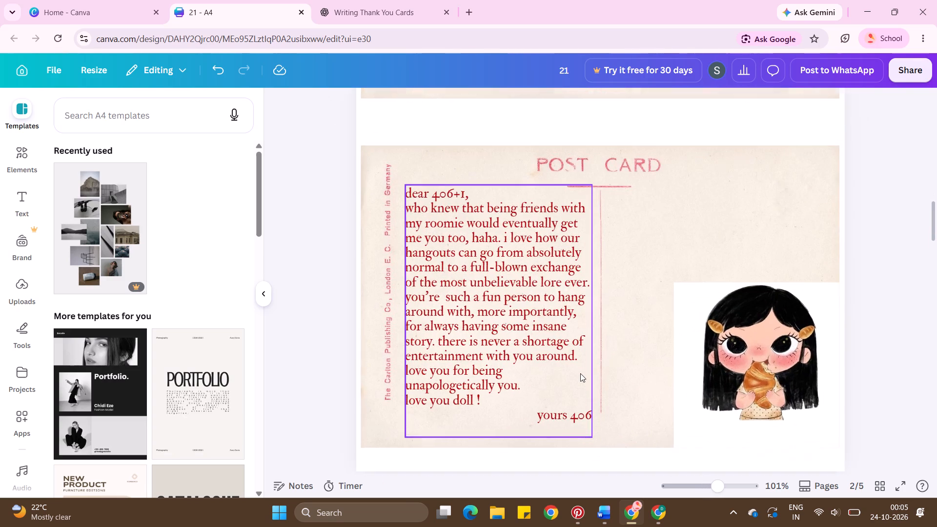
Change the greeting on page 2's lower postcard to "dear tiramisu,".
double_click(451, 198)
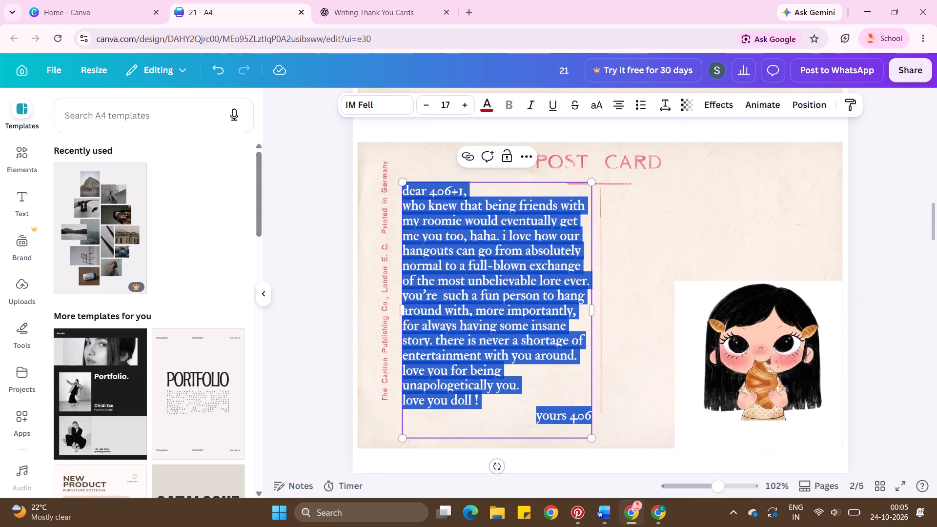
click(465, 185)
drag(462, 186, 436, 185)
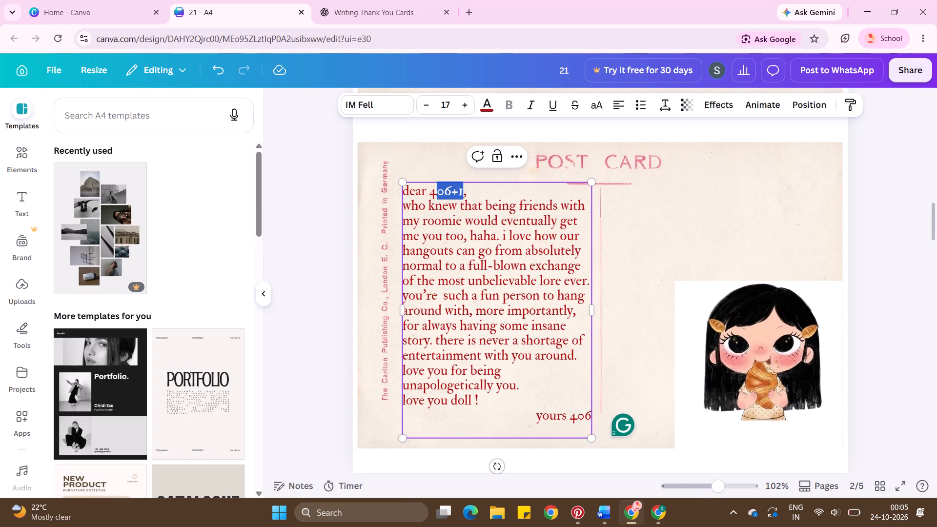
drag(436, 185, 431, 183)
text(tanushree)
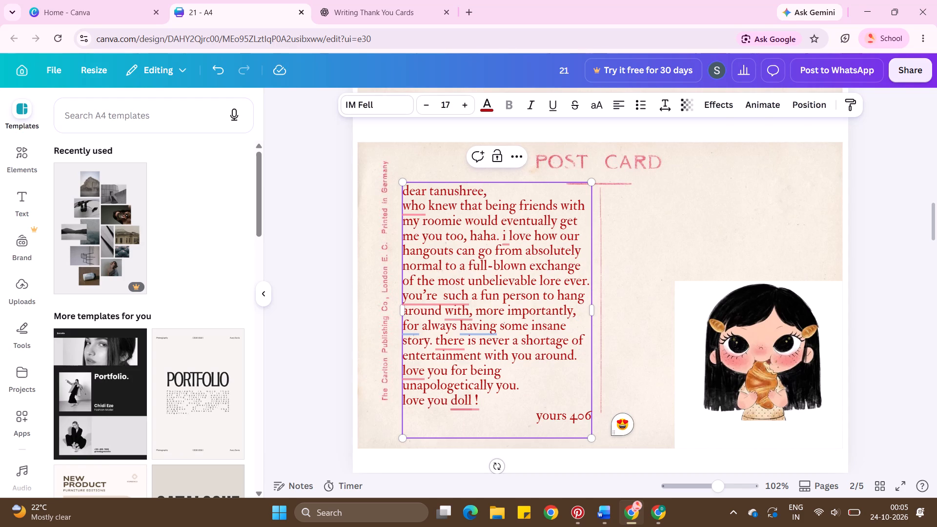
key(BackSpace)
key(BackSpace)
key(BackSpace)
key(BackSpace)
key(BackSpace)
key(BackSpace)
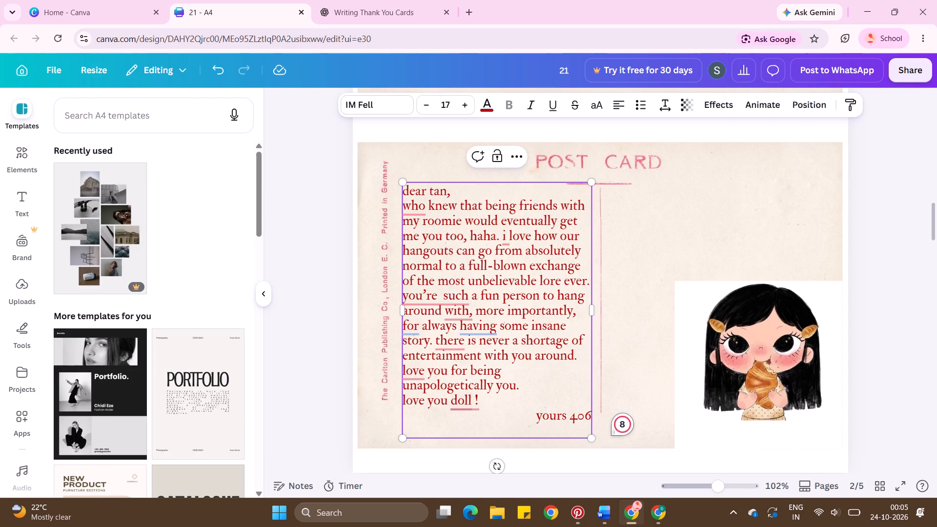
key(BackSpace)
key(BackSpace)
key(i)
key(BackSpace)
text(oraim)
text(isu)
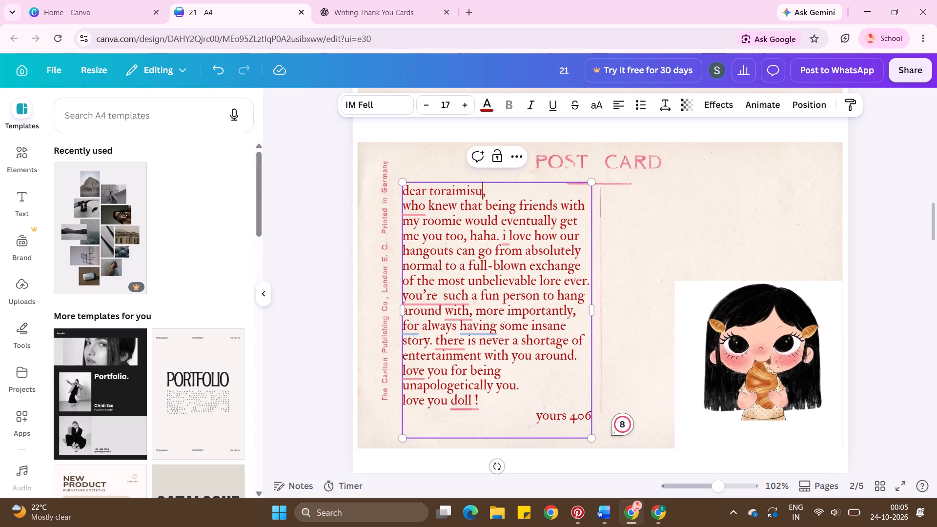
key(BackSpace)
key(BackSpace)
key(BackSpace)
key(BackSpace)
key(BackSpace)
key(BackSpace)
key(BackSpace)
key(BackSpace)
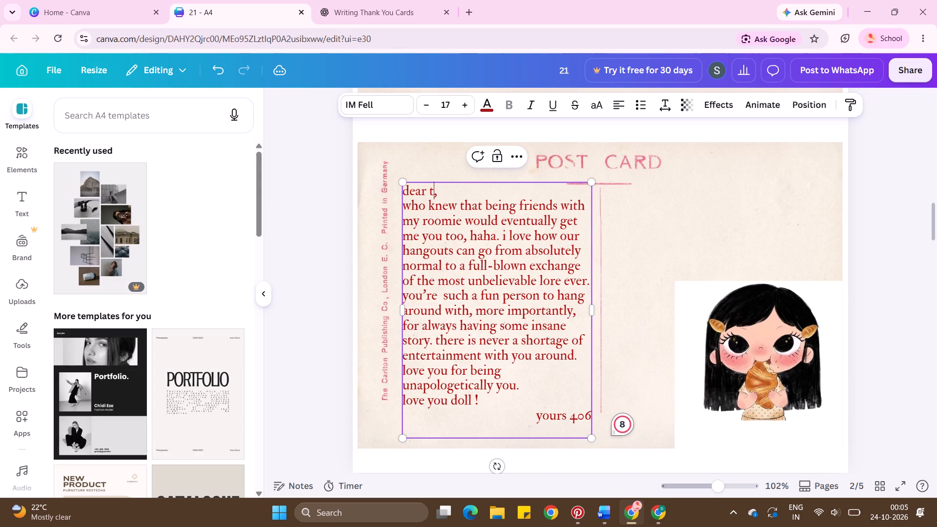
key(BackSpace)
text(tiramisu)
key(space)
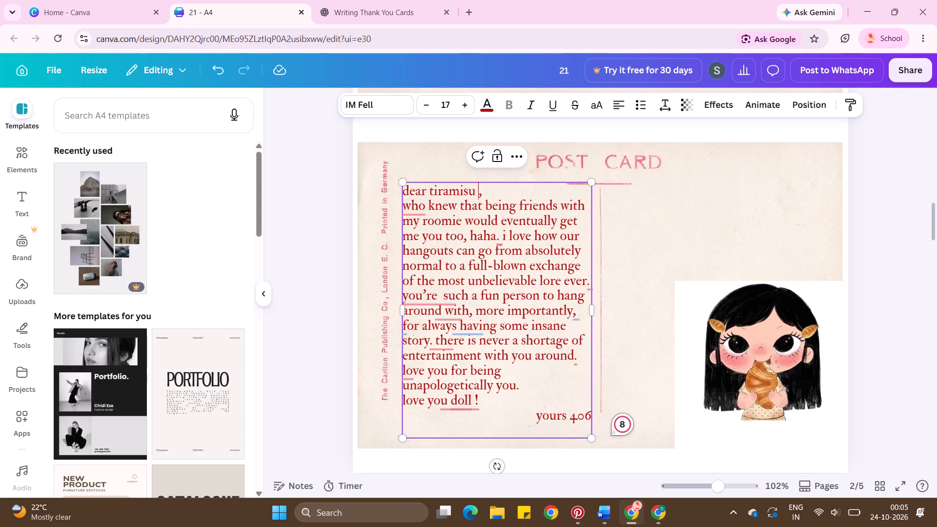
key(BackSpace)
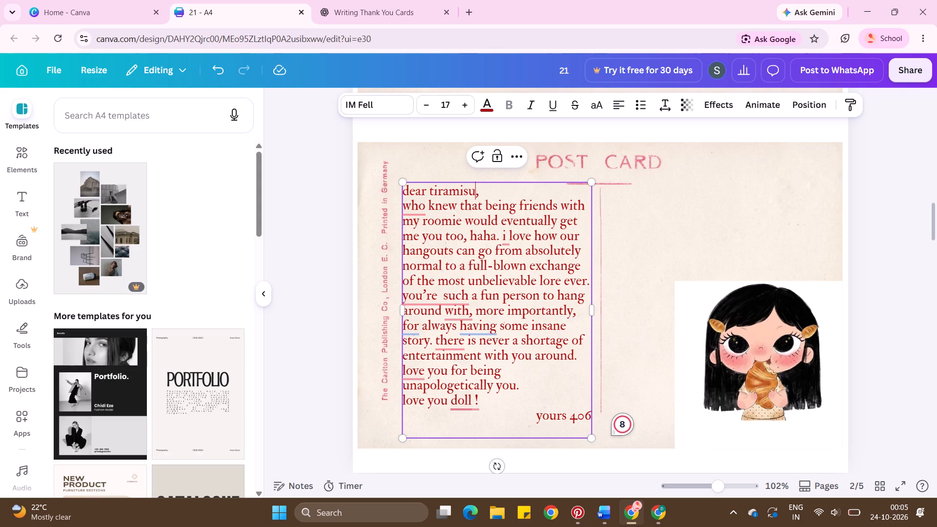
Change the sign-off on page 2's lower postcard to "yours misti".
double_click(583, 417)
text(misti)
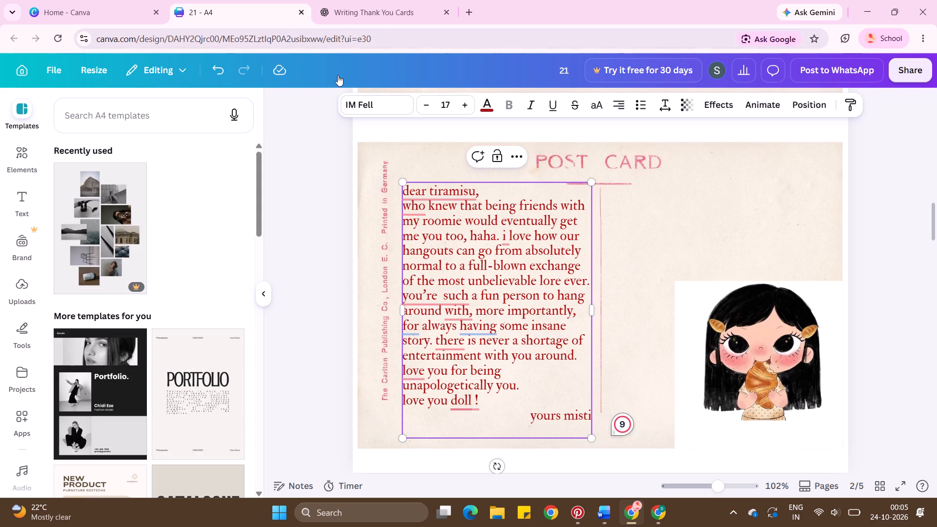
Delete the girl illustration and its white background from page 2's lower postcard.
scroll(765, 393, down, 2)
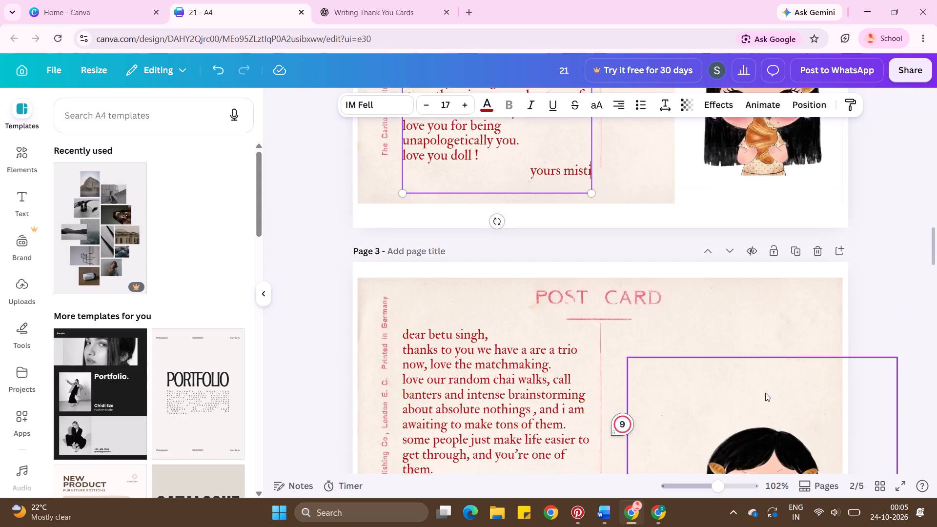
scroll(765, 393, down, 2)
scroll(765, 393, up, 2)
scroll(749, 432, up, 2)
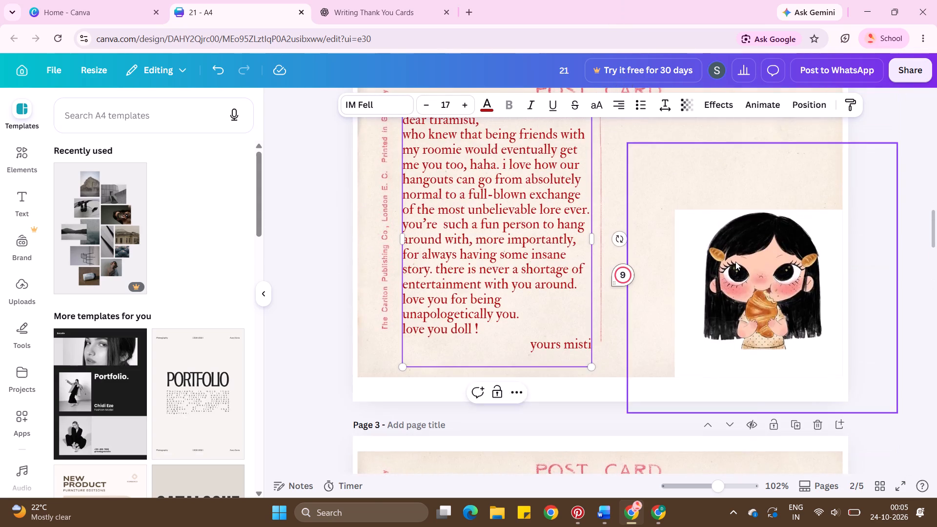
click(735, 262)
key(BackSpace)
click(735, 262)
key(BackSpace)
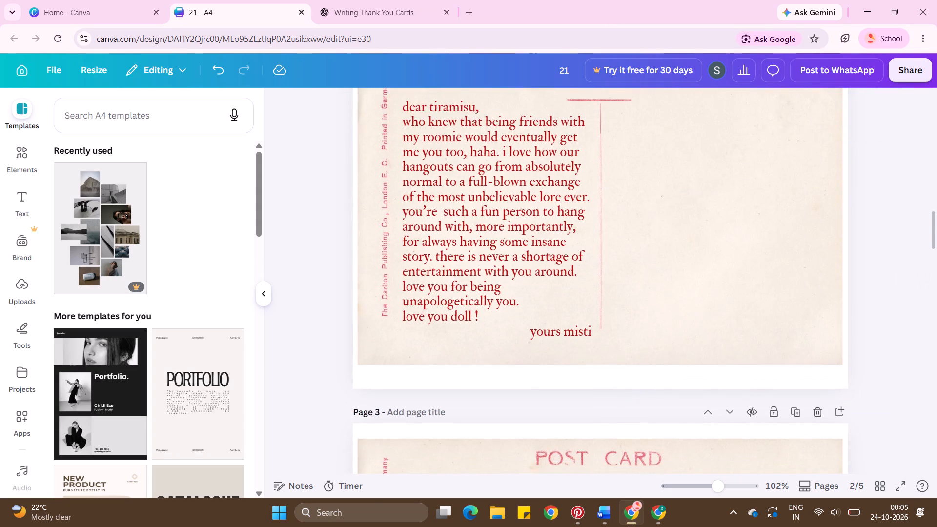
Delete the girl illustration and its white background from page 3's lower postcard.
scroll(735, 262, down, 6)
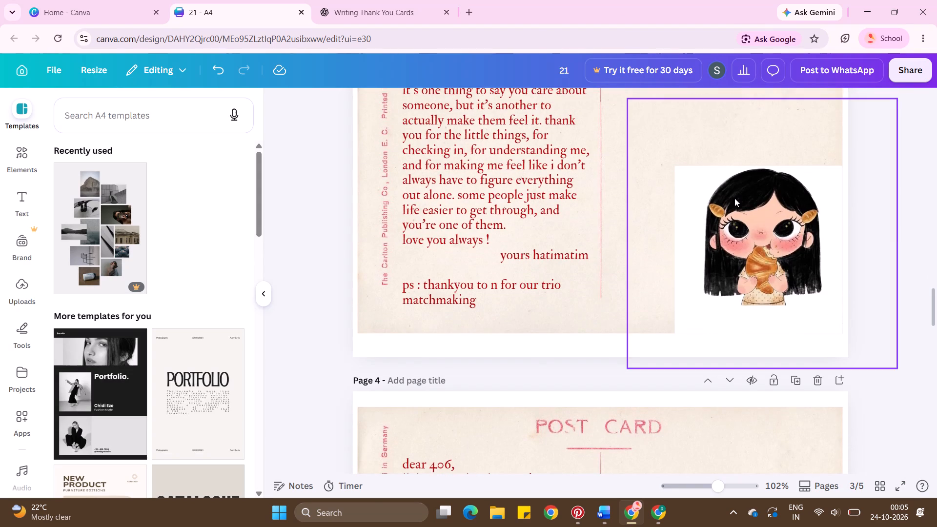
click(734, 198)
key(BackSpace)
click(734, 198)
key(BackSpace)
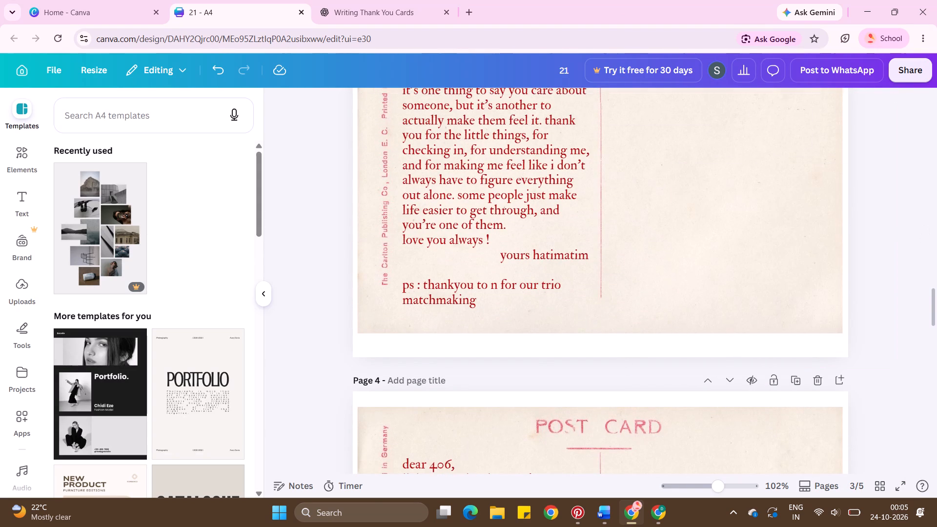
Delete the girl illustration and its white background from page 4's lower postcard.
scroll(734, 198, down, 8)
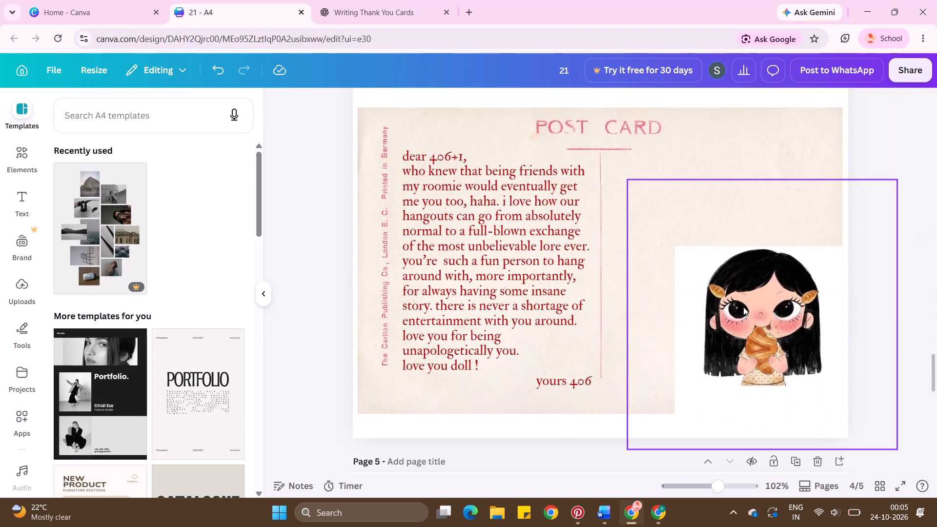
click(742, 310)
key(BackSpace)
click(742, 310)
key(BackSpace)
Copy the girl illustration from page 4's upper postcard and place it in the lower-right corner of that page's lower postcard.
scroll(742, 310, up, 3)
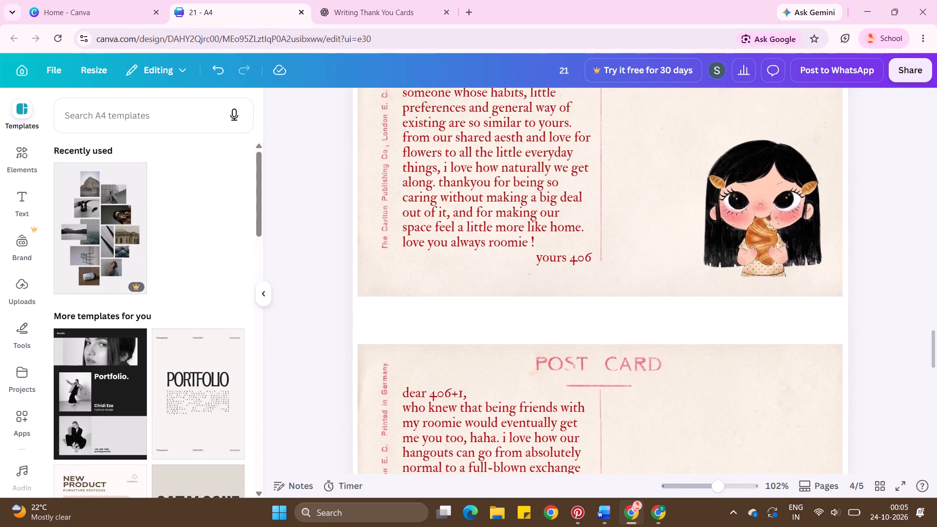
click(721, 233)
key(ctrl+c)
scroll(721, 233, down, 2)
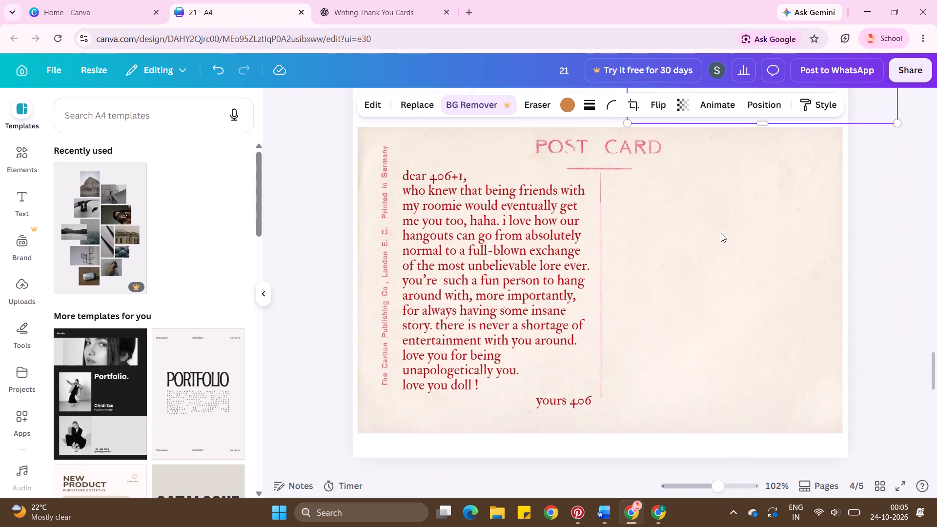
scroll(721, 233, down, 1)
click(754, 321)
key(ctrl+v)
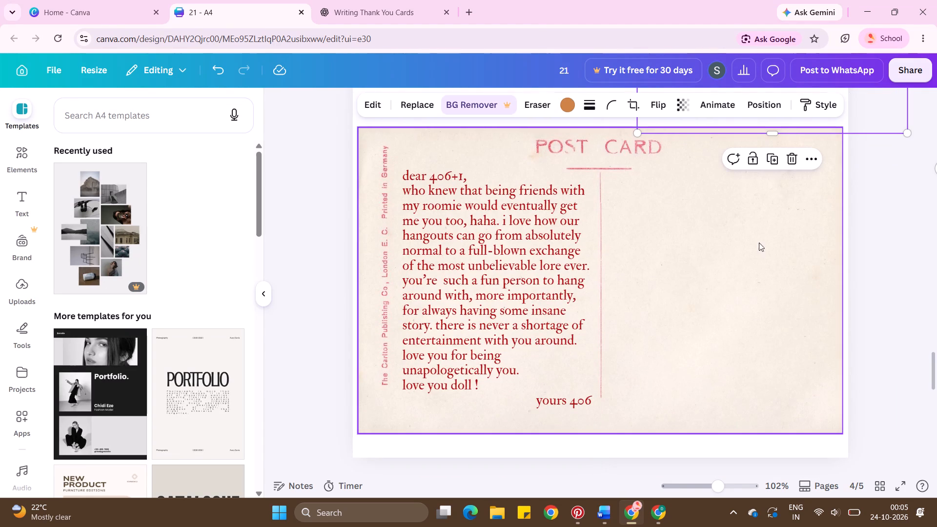
click(828, 131)
drag(856, 121, 846, 290)
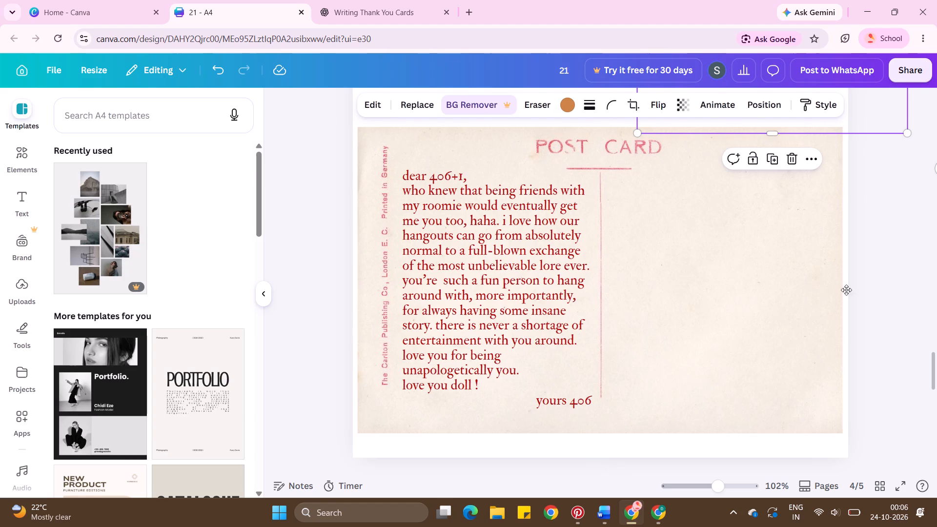
drag(846, 290, 838, 454)
drag(810, 374, 816, 391)
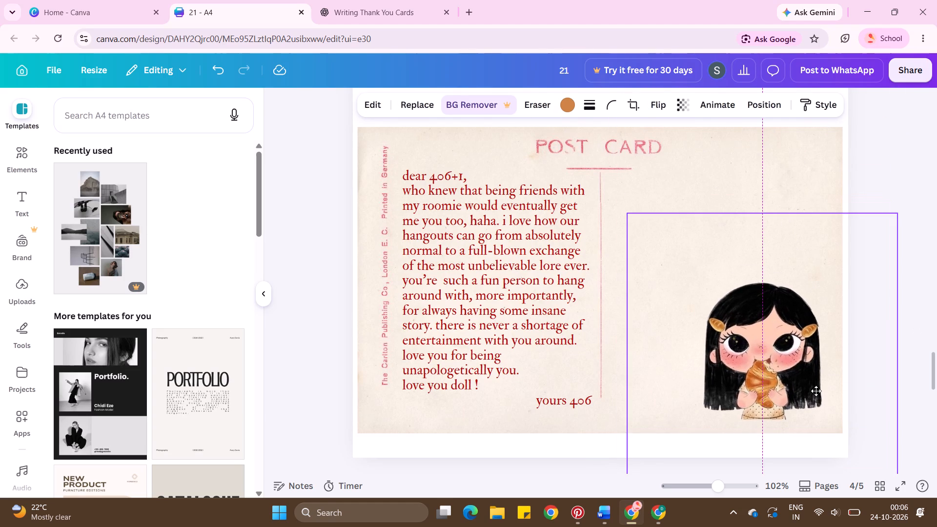